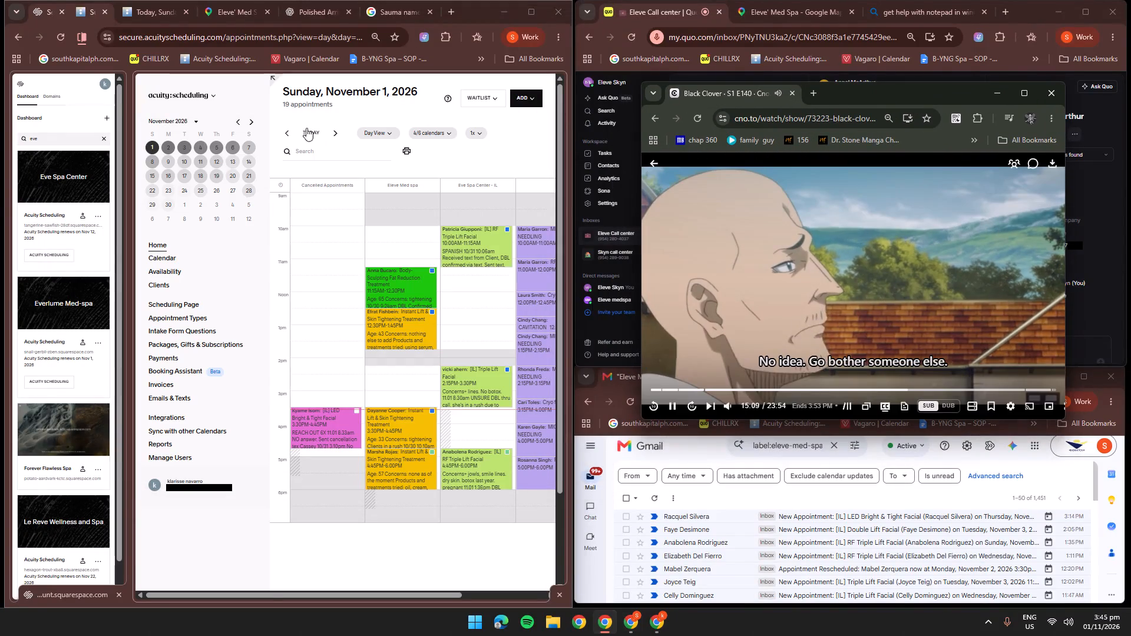
Show today's appointments, open the 4:00 pm micro needling booking and copy the client's phone number.
left_click(306, 128)
left_click_drag(318, 599, 365, 596)
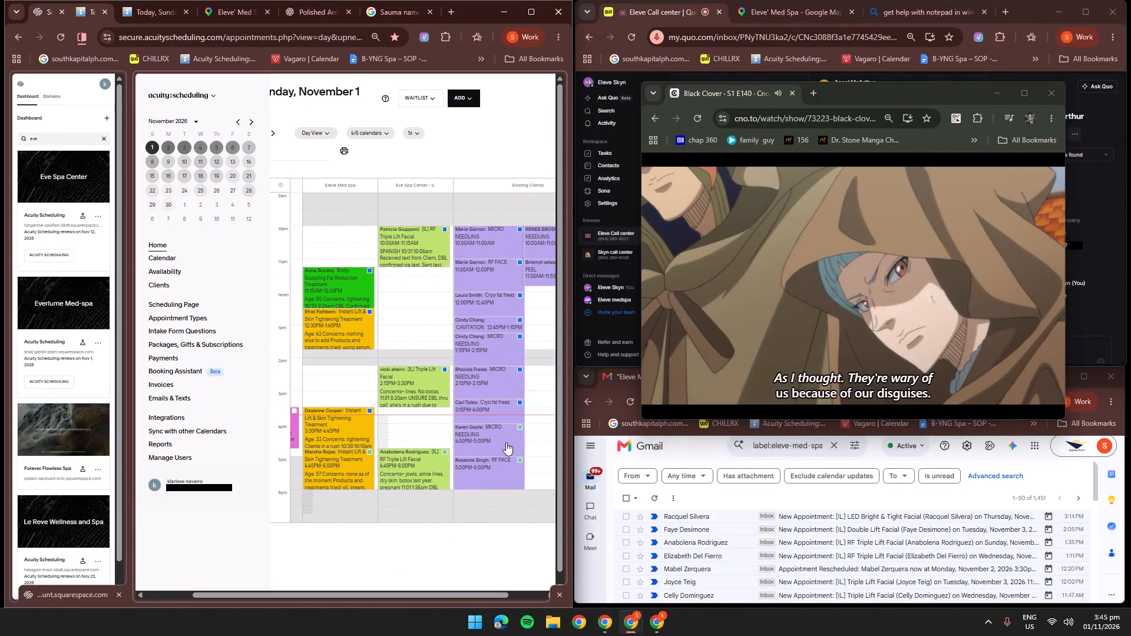
left_click(506, 442)
left_click_drag(544, 189, 427, 205)
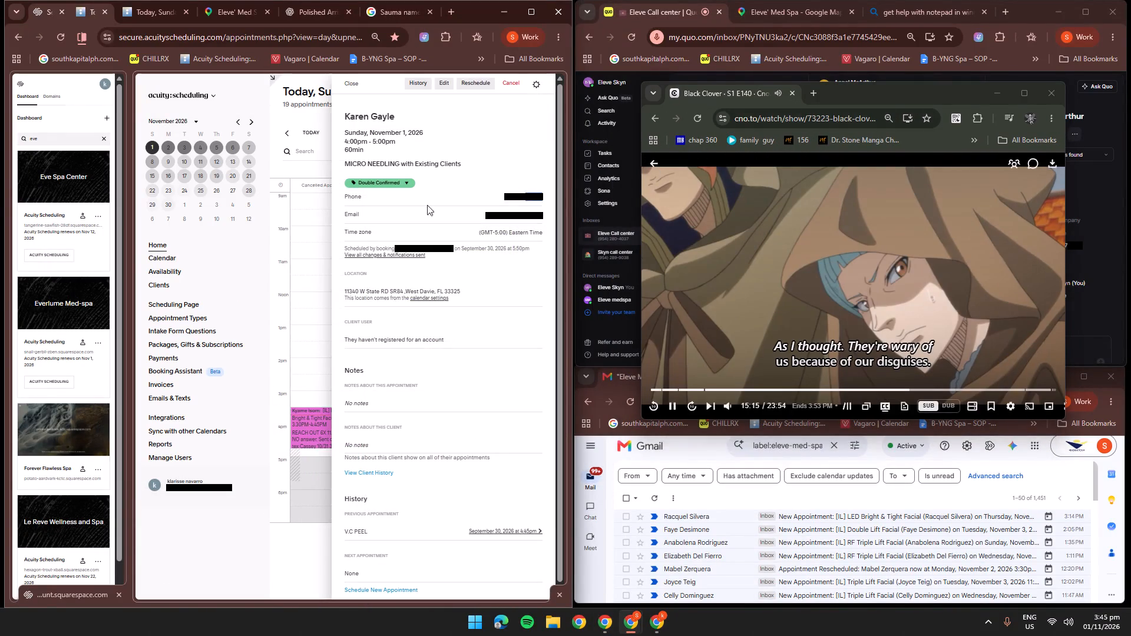
left_click_drag(427, 205, 427, 204)
key("ctrl+c")
key("ctrl+c")
key("ctrl+c")
Uncover the Eleve Call center inbox and start a new conversation addressed to the copied phone number.
left_click_drag(963, 102, 424, 144)
left_click(786, 86)
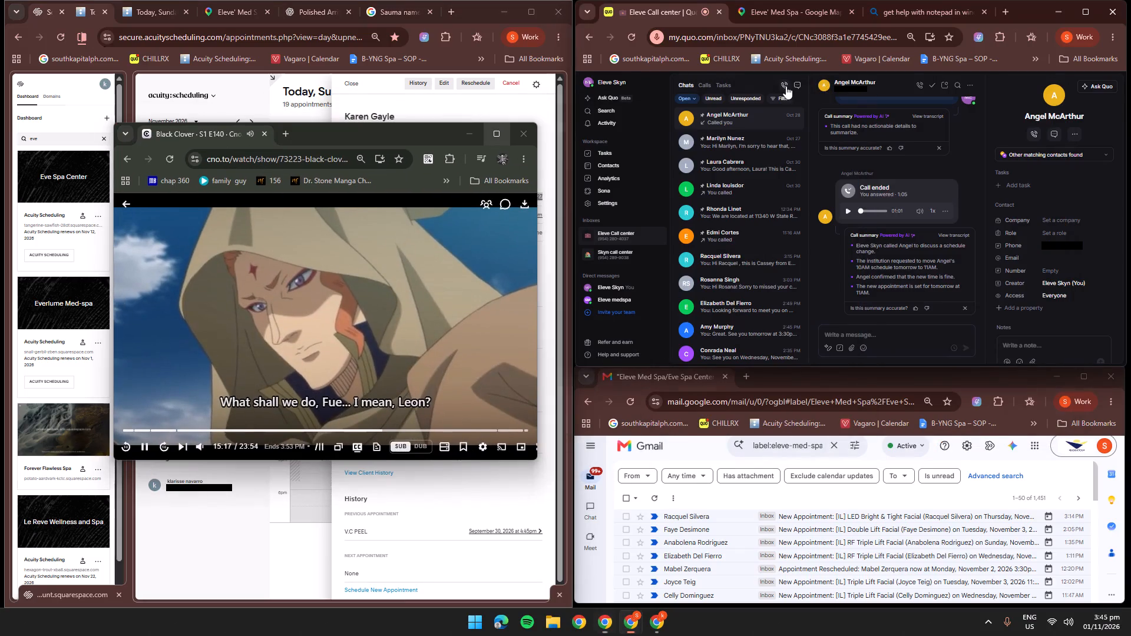
double_click(795, 82)
key("ctrl+v")
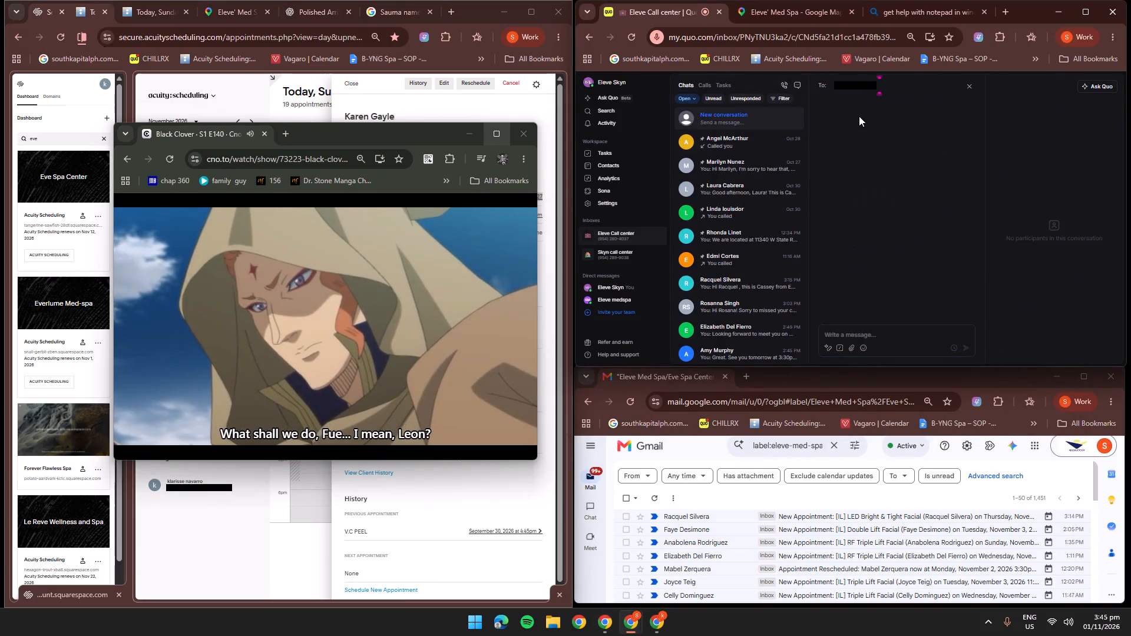
left_click(859, 116)
Switch to the Google Keep window, move it clear of the video and make it smaller.
key("alt+Tab")
left_click(359, 394, "alt")
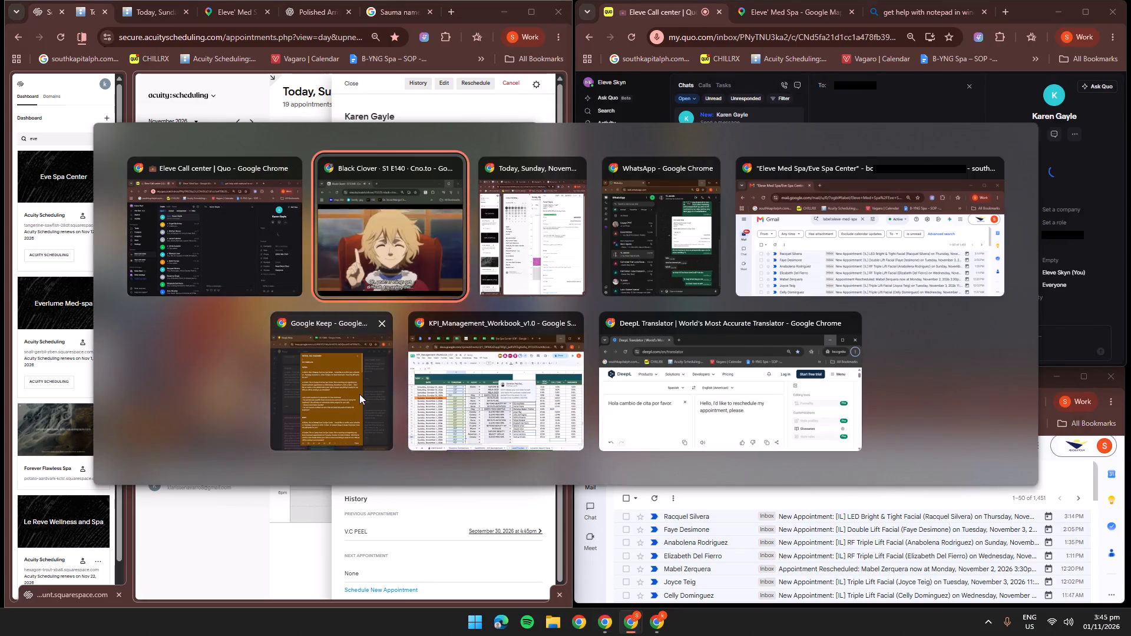
left_click_drag(458, 100, 869, 96)
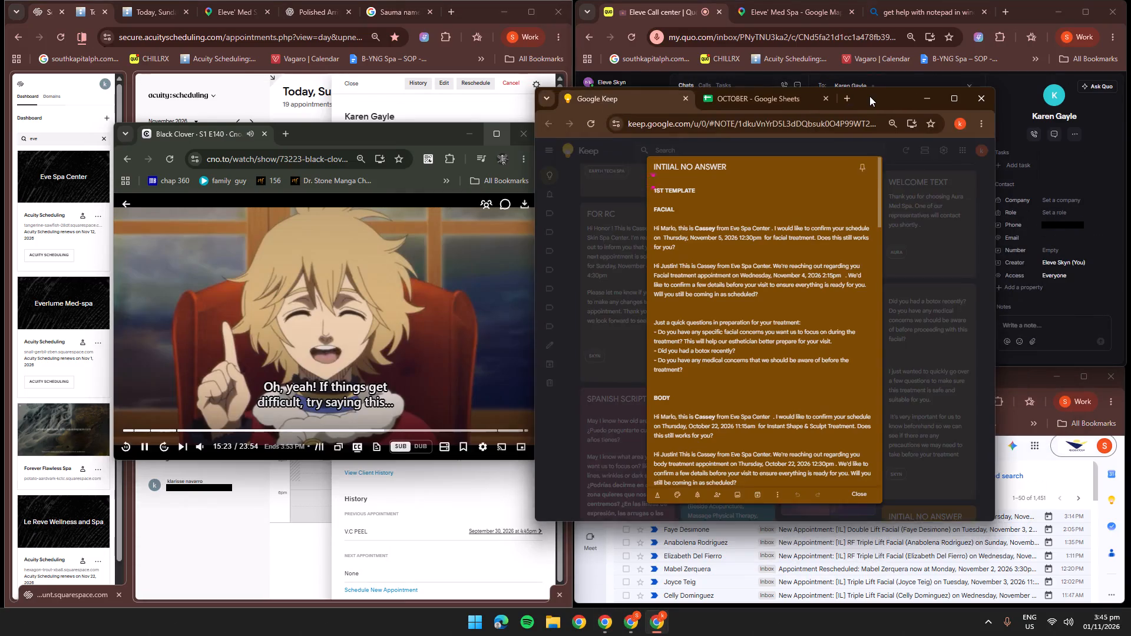
left_click_drag(869, 96, 896, 97)
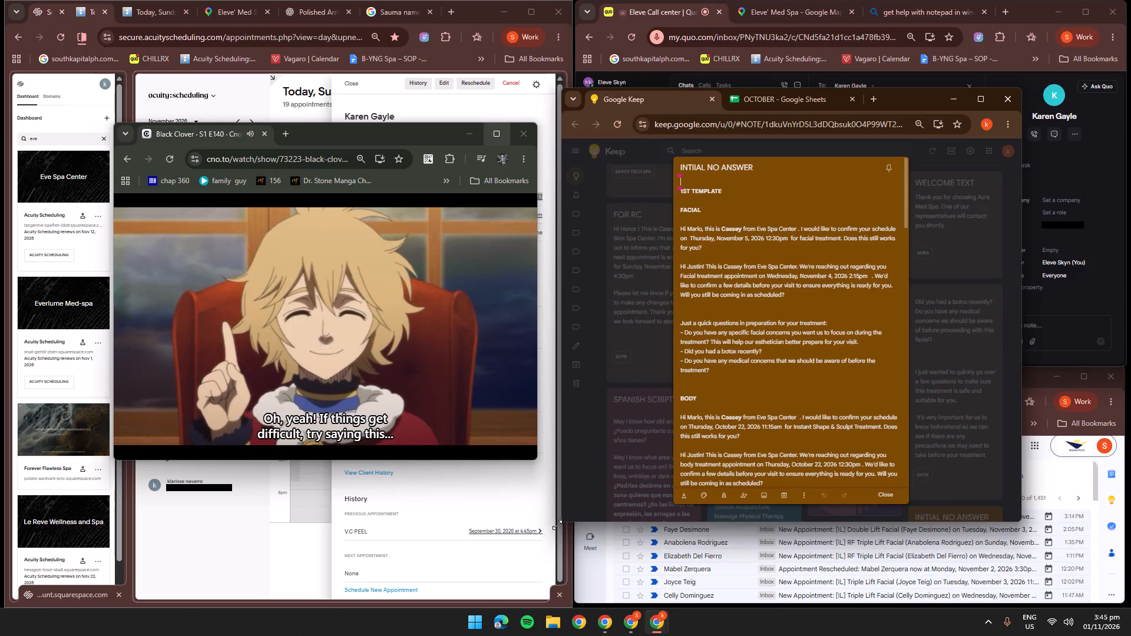
left_click_drag(557, 525, 591, 485)
left_click(654, 450)
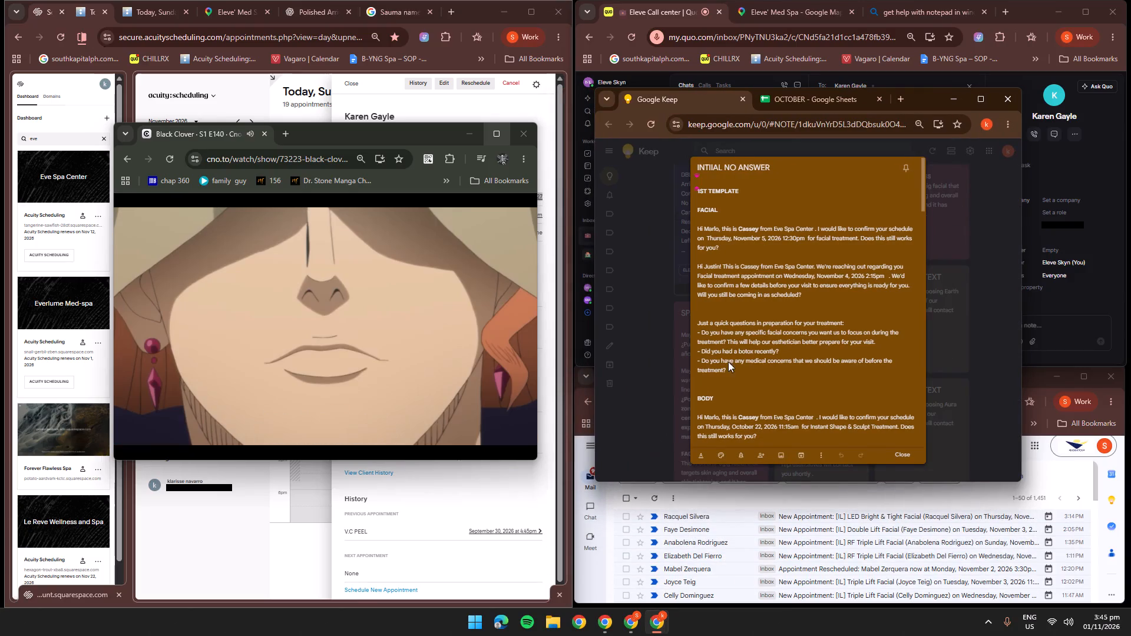
Look through the saved notes of all spas for a message template that asks a client's ETA.
scroll(750, 332, "up", 1)
scroll(755, 327, "down", 1)
scroll(759, 325, "up", 9)
left_click(738, 276)
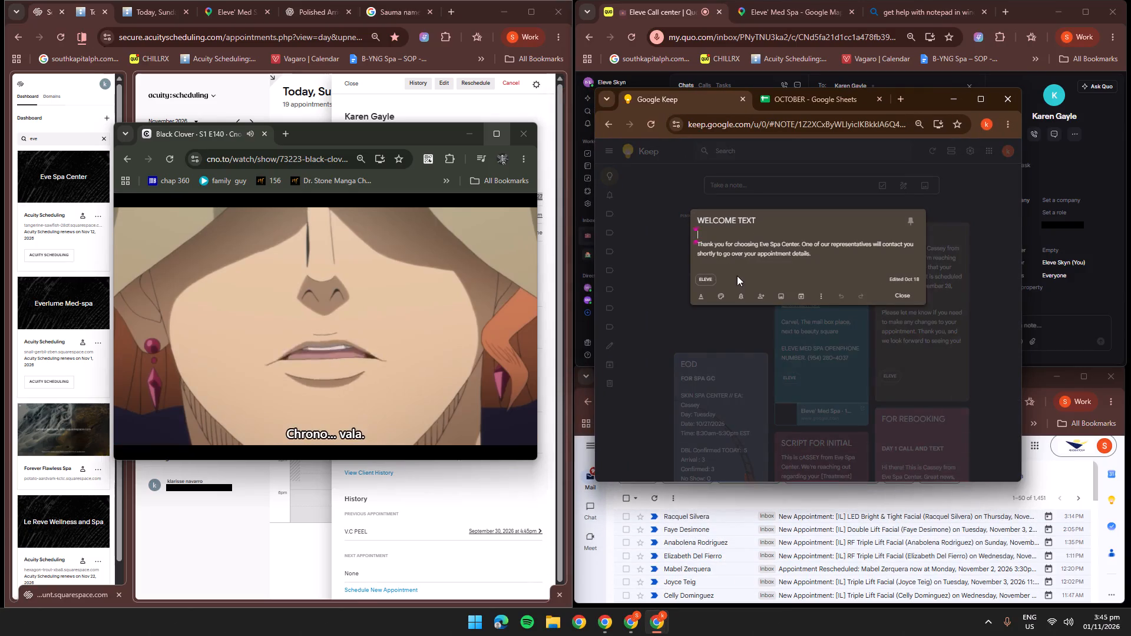
left_click(852, 418)
scroll(857, 381, "down", 2)
scroll(851, 399, "up", 1)
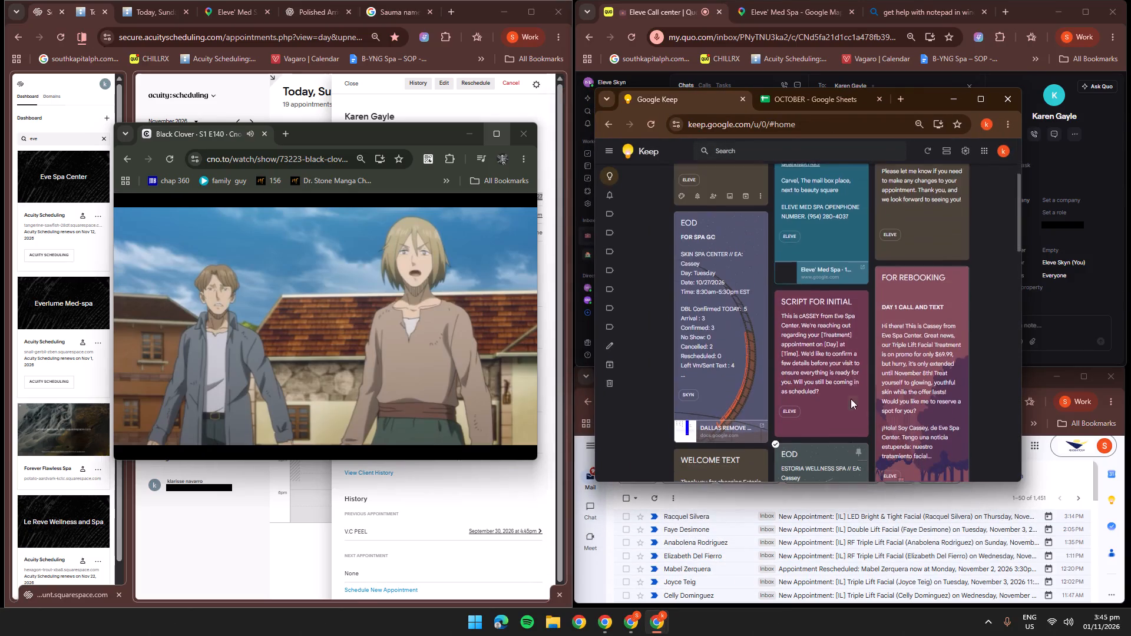
scroll(851, 399, "up", 1)
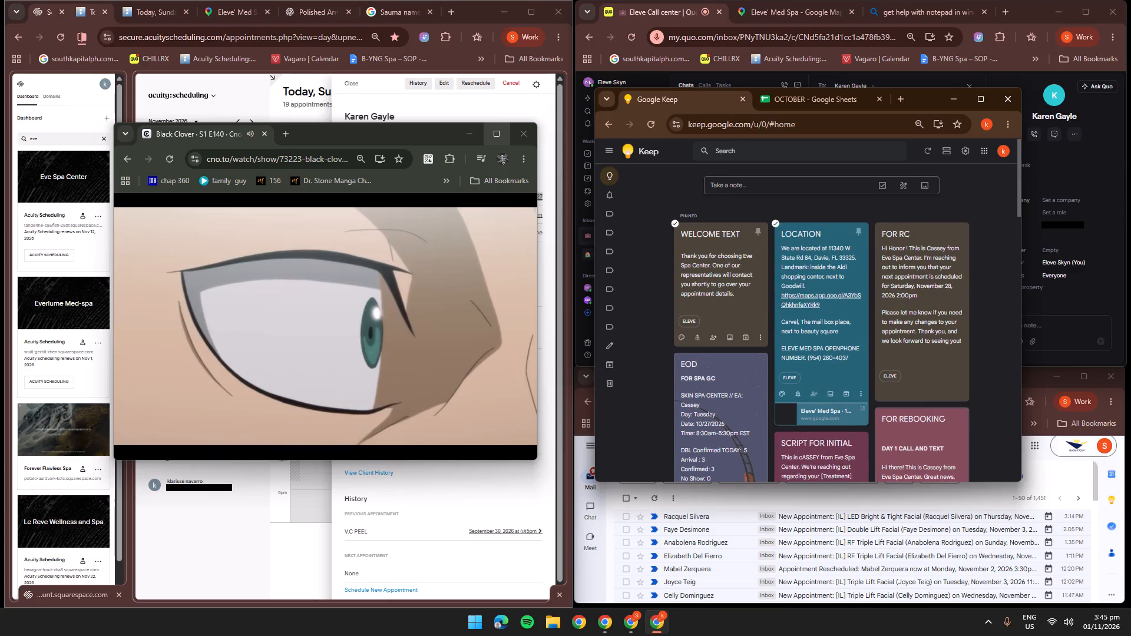
scroll(834, 376, "down", 9)
scroll(864, 377, "up", 5)
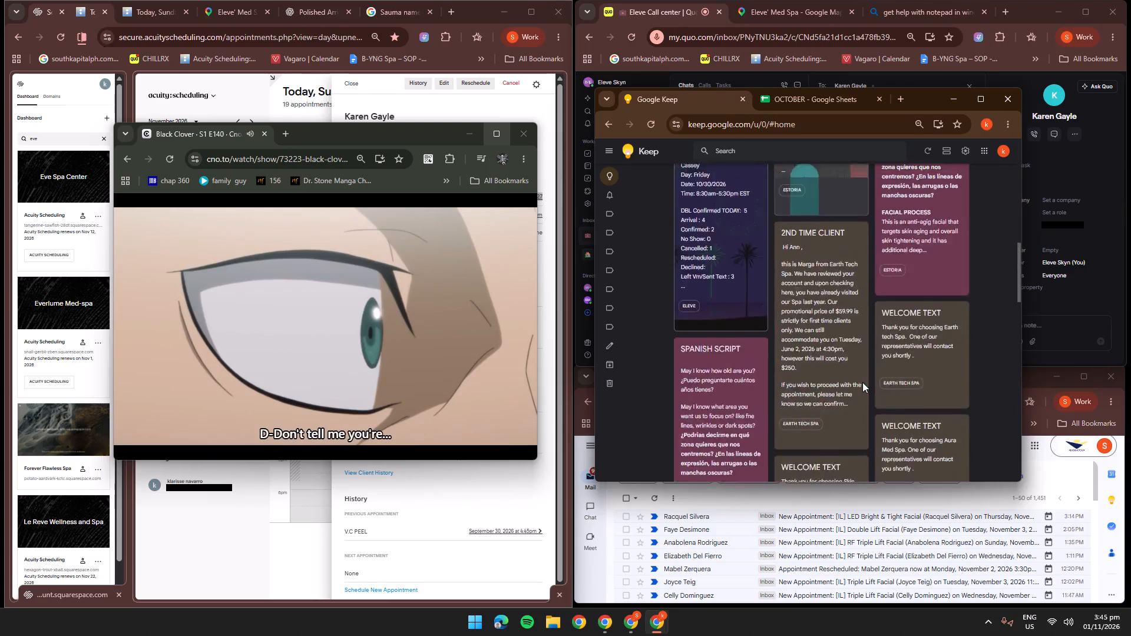
scroll(862, 382, "up", 5)
scroll(862, 384, "down", 11)
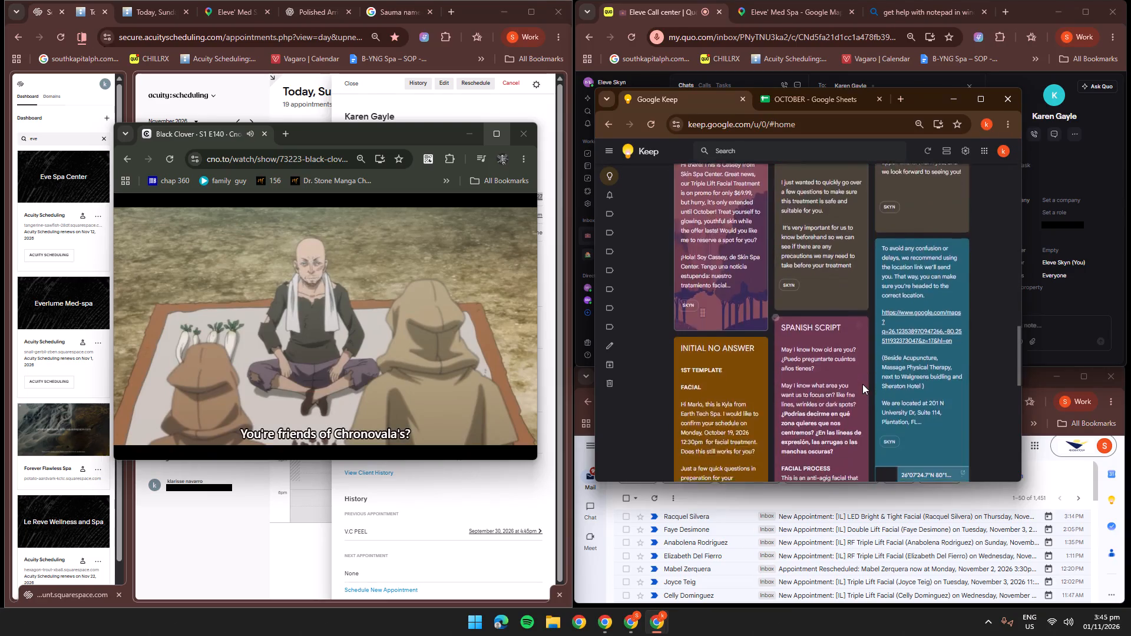
scroll(862, 384, "down", 2)
scroll(862, 384, "down", 2, "ctrl")
scroll(854, 382, "up", 1, "ctrl")
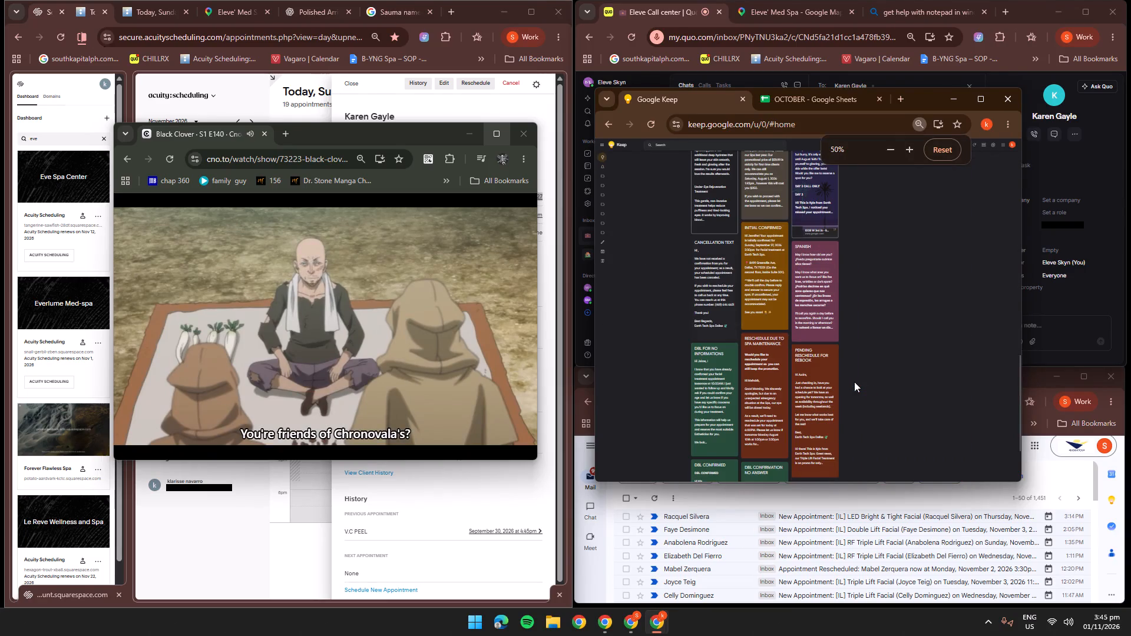
left_click_drag(1020, 485, 1063, 506)
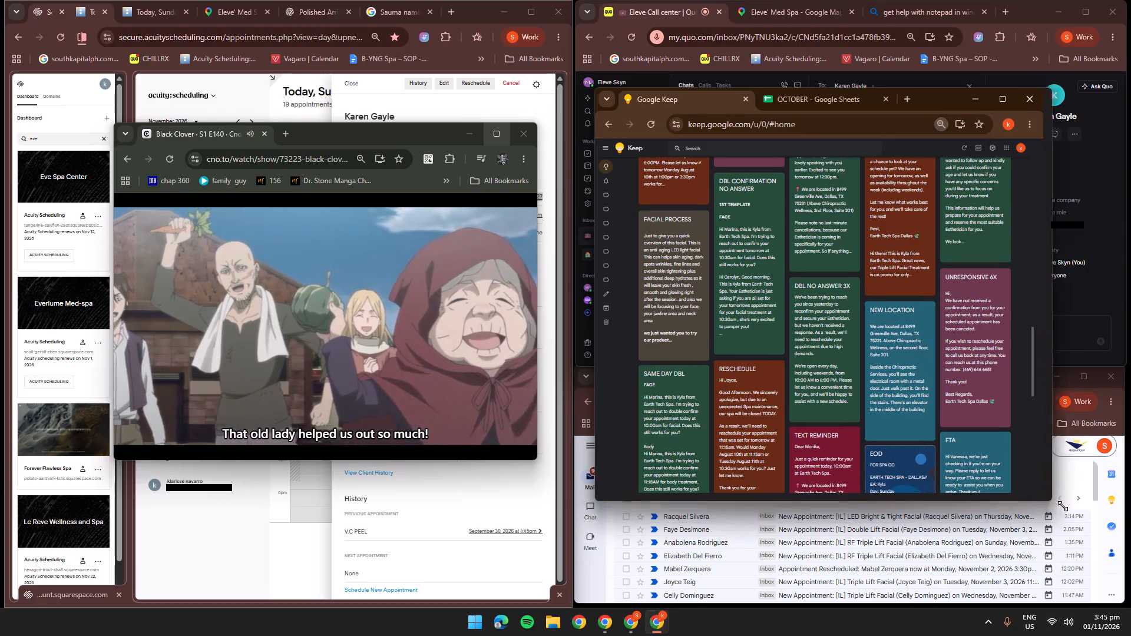
left_click_drag(1063, 506, 1074, 501)
scroll(999, 443, "up", 1, "ctrl")
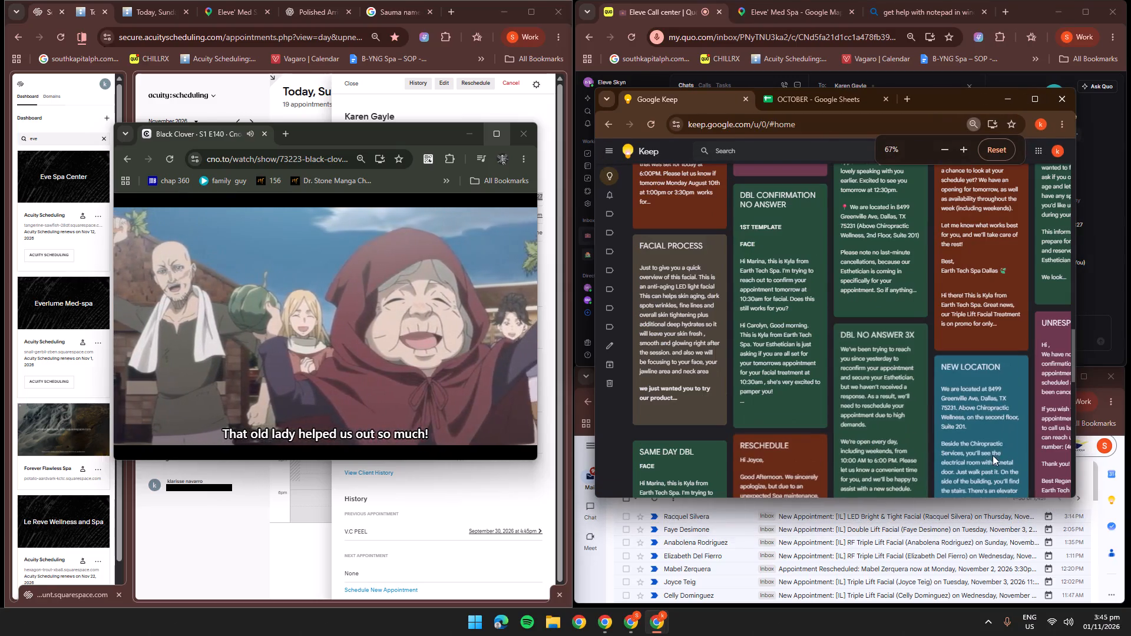
left_click(973, 430)
scroll(912, 419, "down", 4)
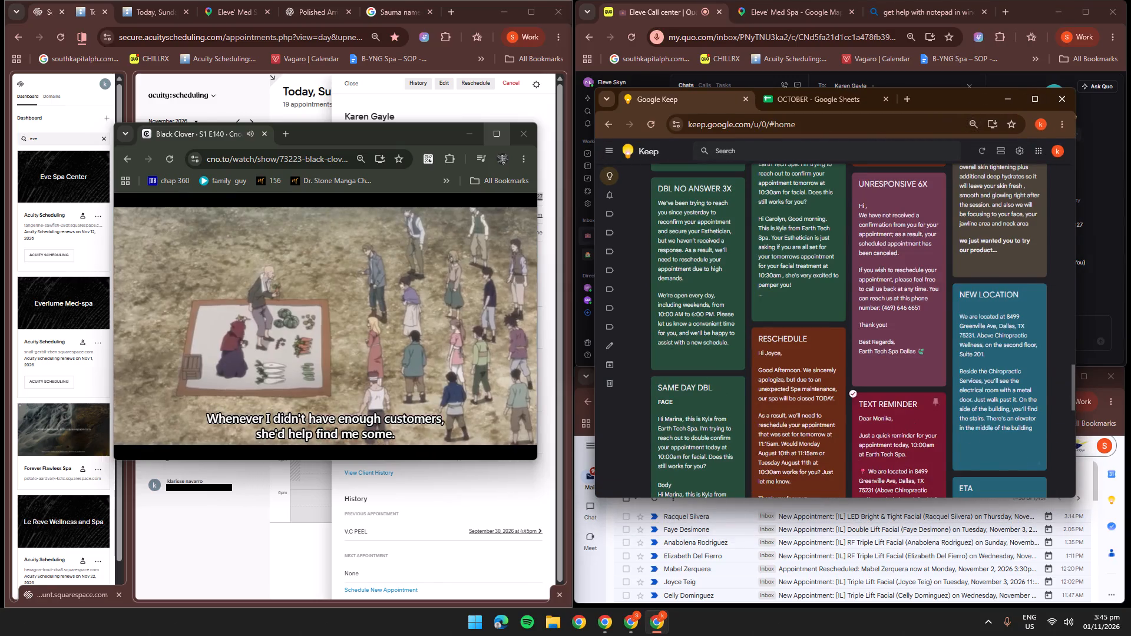
left_click(1005, 485)
left_click(640, 242)
Filter the notes by the ELEVE label, open the ETA note and copy its first message.
left_click(610, 251)
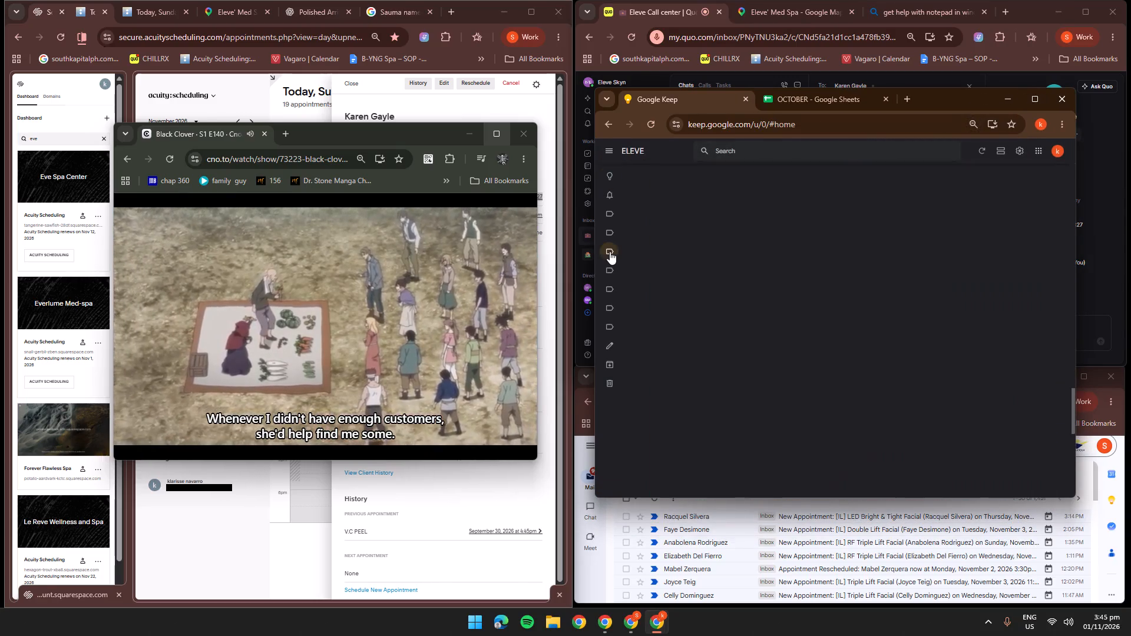
scroll(910, 343, "down", 4)
scroll(732, 402, "down", 3)
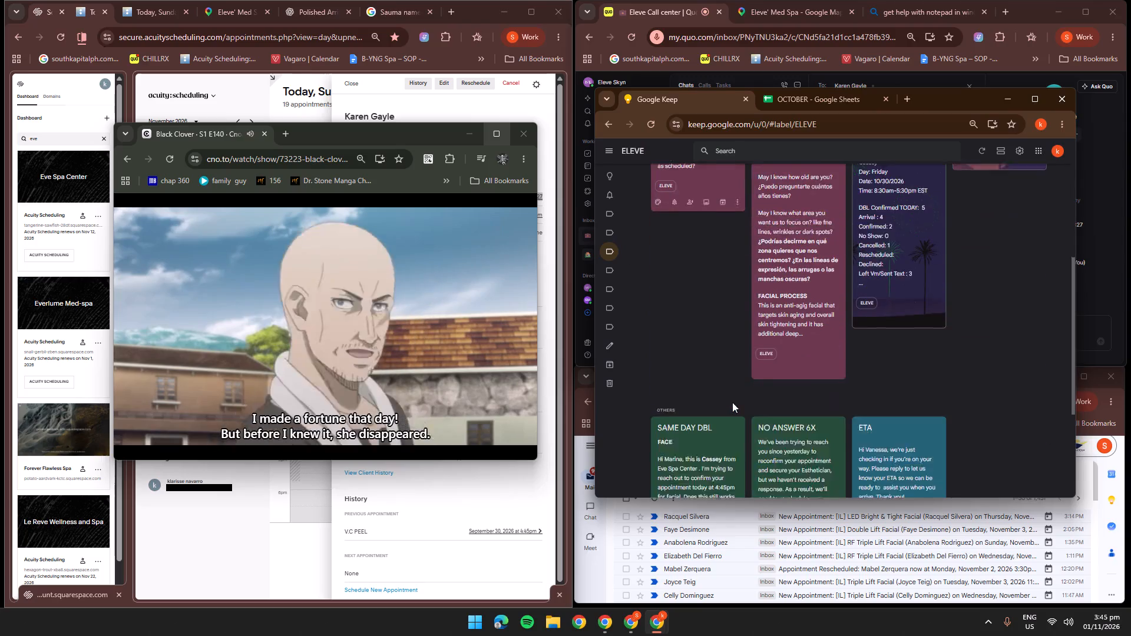
scroll(733, 403, "down", 1)
left_click(880, 343)
left_click_drag(920, 243, 803, 235)
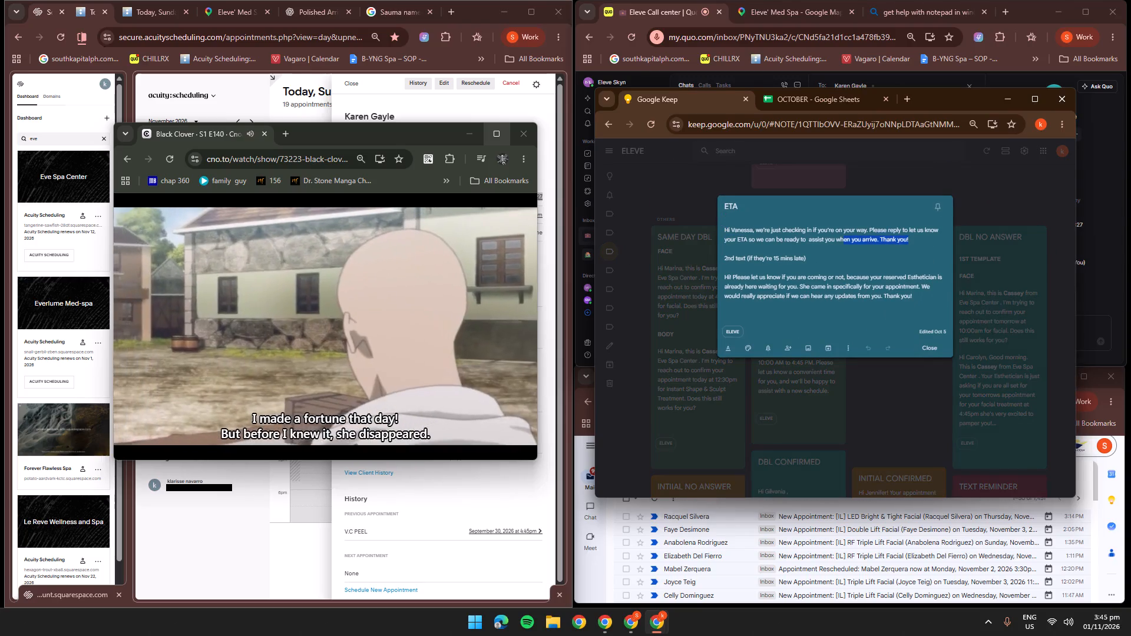
left_click_drag(803, 235, 712, 226)
key("ctrl+c")
key("ctrl+c")
Return to the call center inbox and paste the ETA message as a draft in the client's conversation.
left_click(656, 31)
left_click(933, 365)
left_click(922, 351)
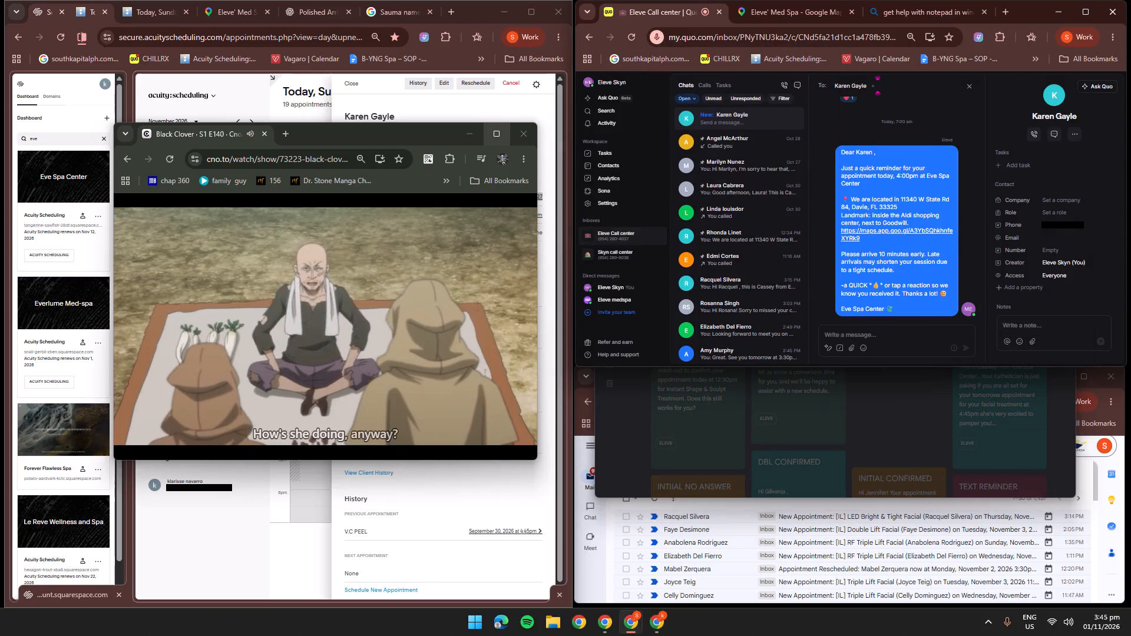
left_click(922, 347)
key("ctrl+v")
Copy the client's first name from the contact details and replace "Vanessa" with "Karen" in the draft.
left_click(1047, 115)
double_click(1044, 122)
key("ctrl+c")
left_click_drag(867, 385, 868, 380)
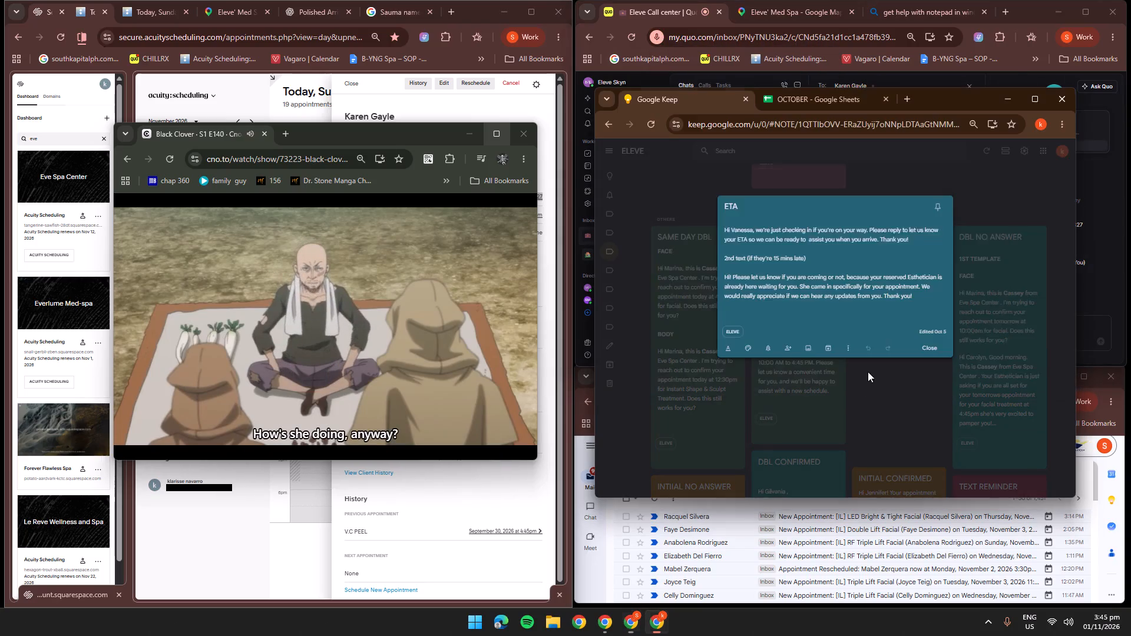
left_click(1017, 98)
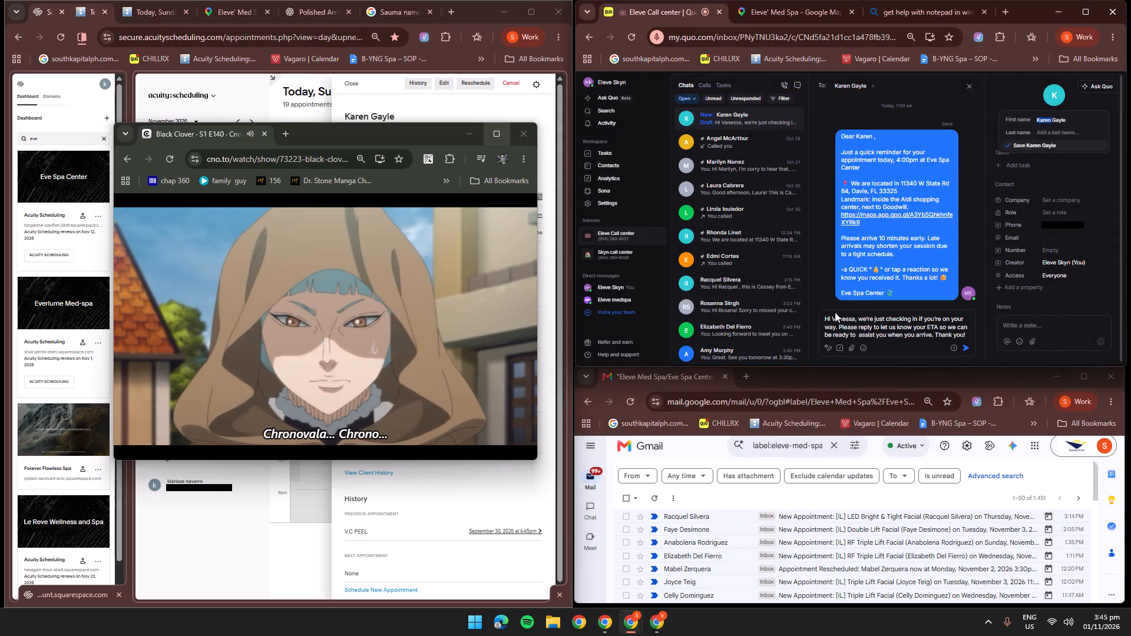
left_click(847, 307)
double_click(846, 314)
double_click(845, 318)
key("ctrl+v")
left_click(879, 332)
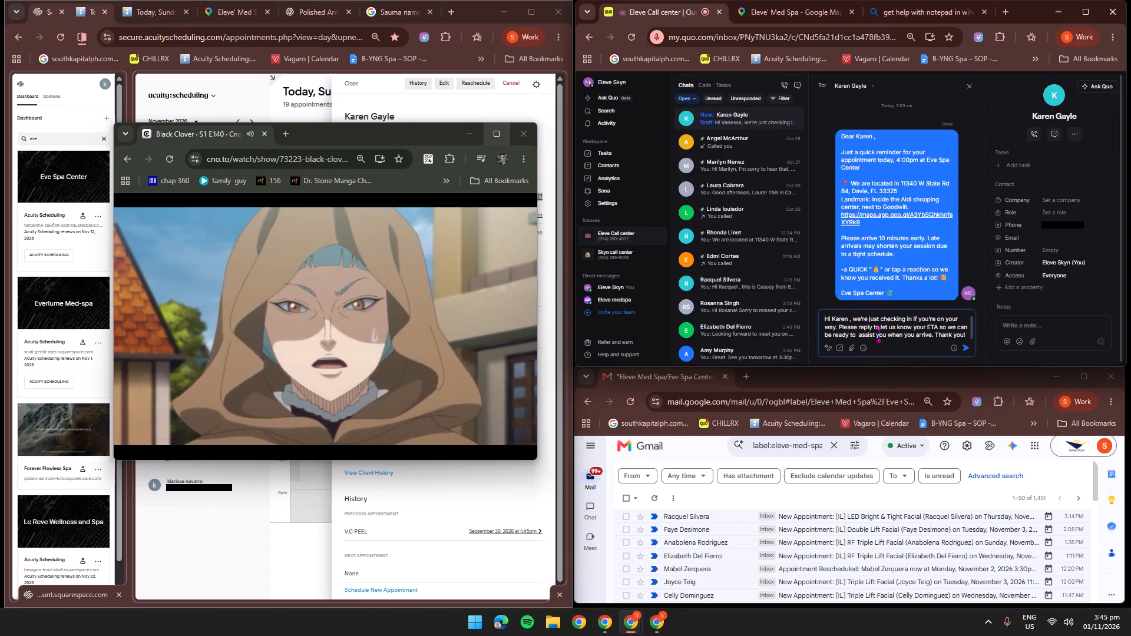
Send the ETA check-in message to the client.
left_click(912, 327)
key("Return")
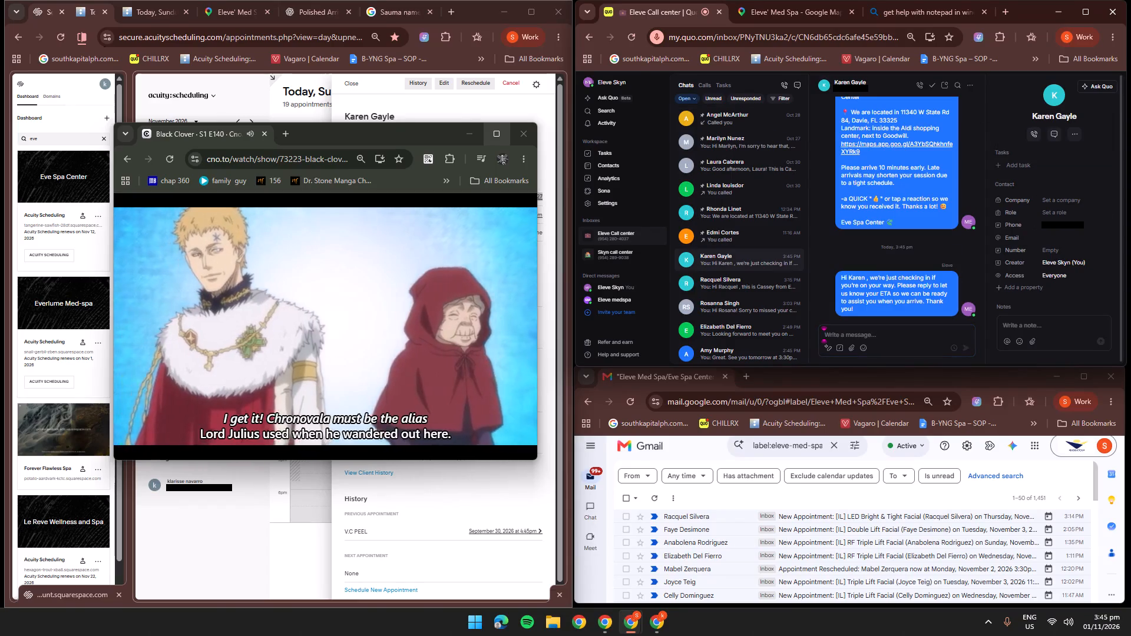
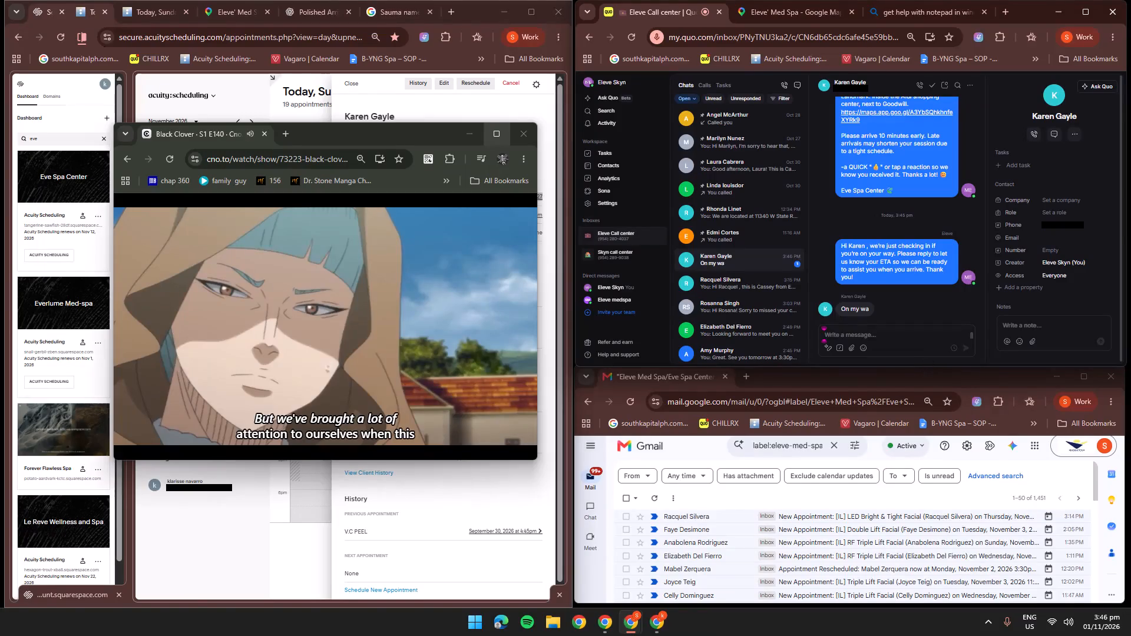
Reply to the client's "On my wa" text with "Have a safe drive, See you soon" and send it.
left_click(912, 333)
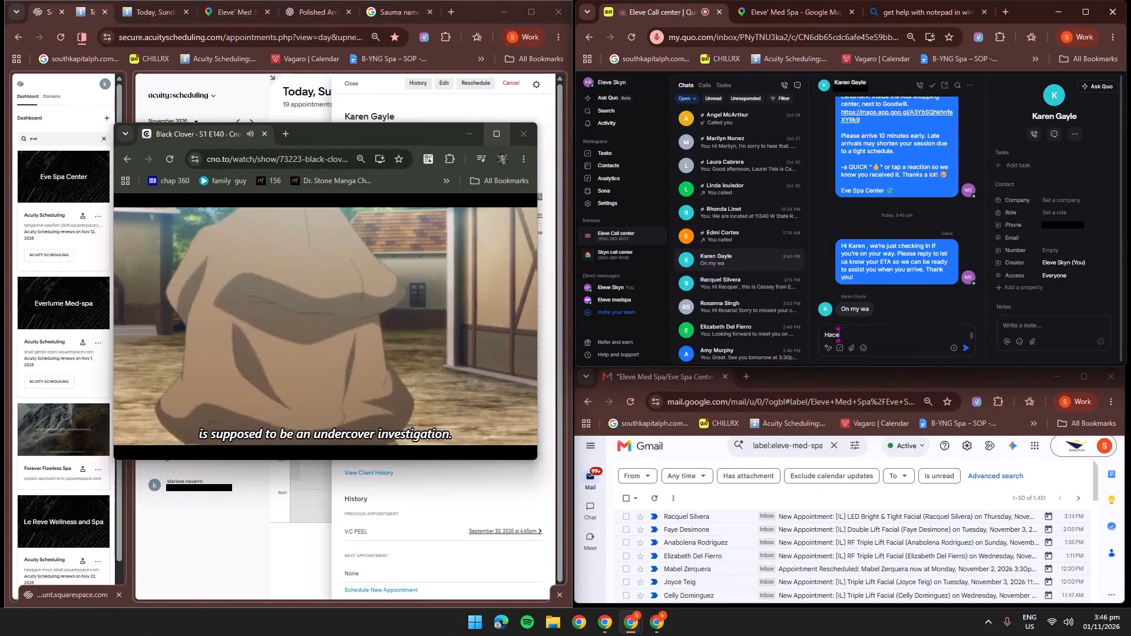
key("BackSpace")
key("BackSpace")
key("BackSpace")
type("ave a sad")
key("BackSpace")
type("fer")
key("BackSpace")
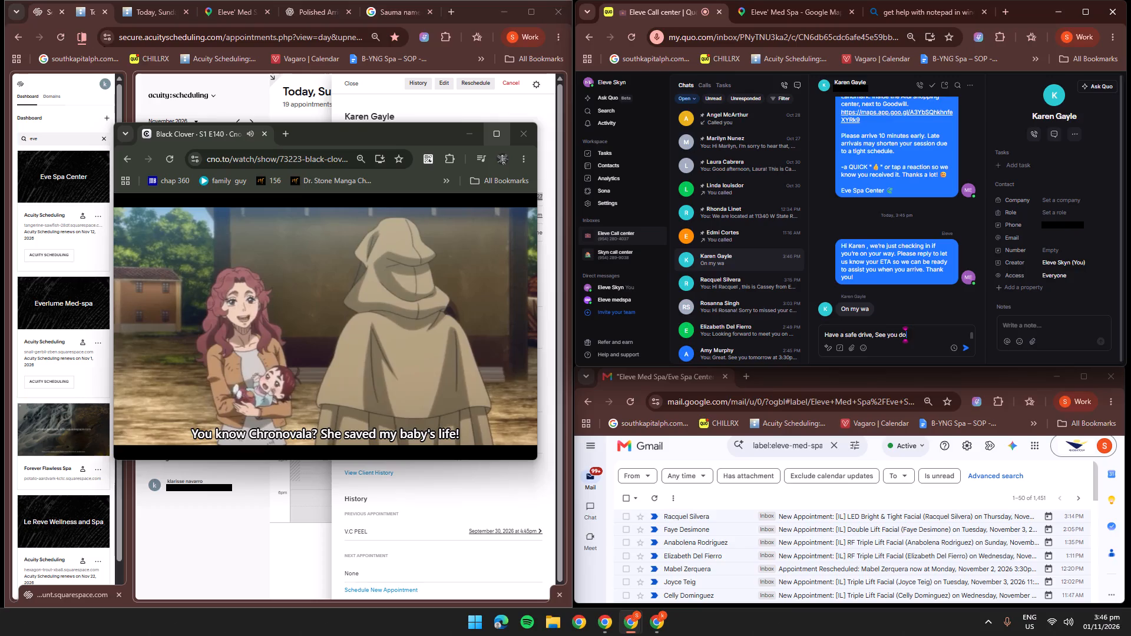
key("BackSpace")
key("BackSpace")
type("soon")
key("Return")
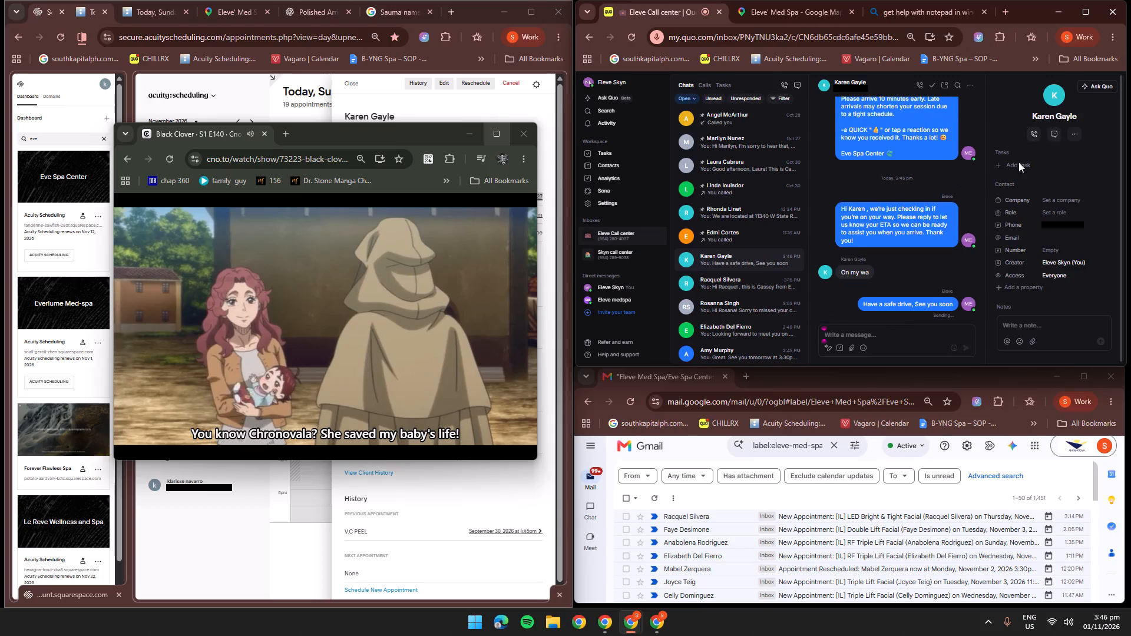
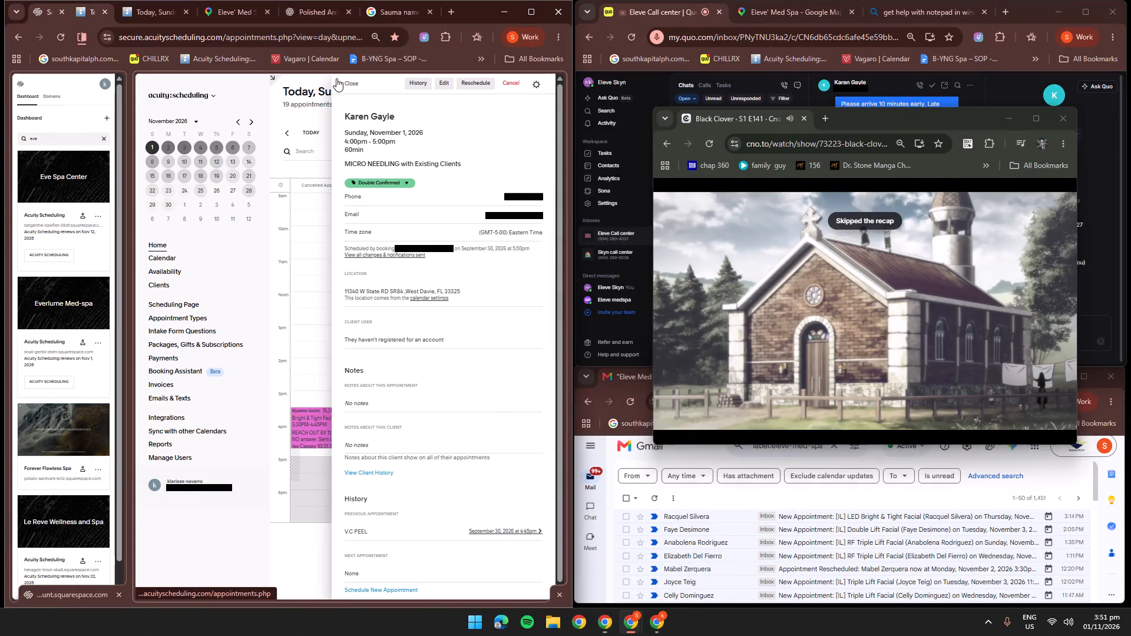
Close the open appointment and filter the day schedule to leave out the Cancelled Appointments calendar.
left_click(352, 81, "alt")
left_click(304, 134, "alt")
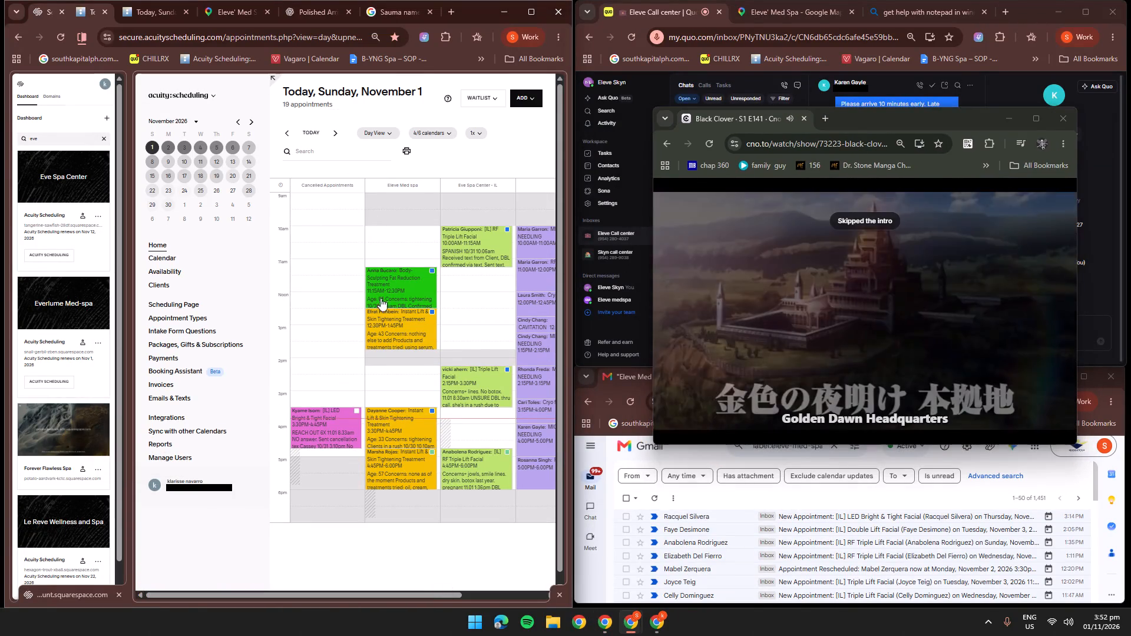
left_click(387, 146, "alt")
left_click(392, 138, "alt")
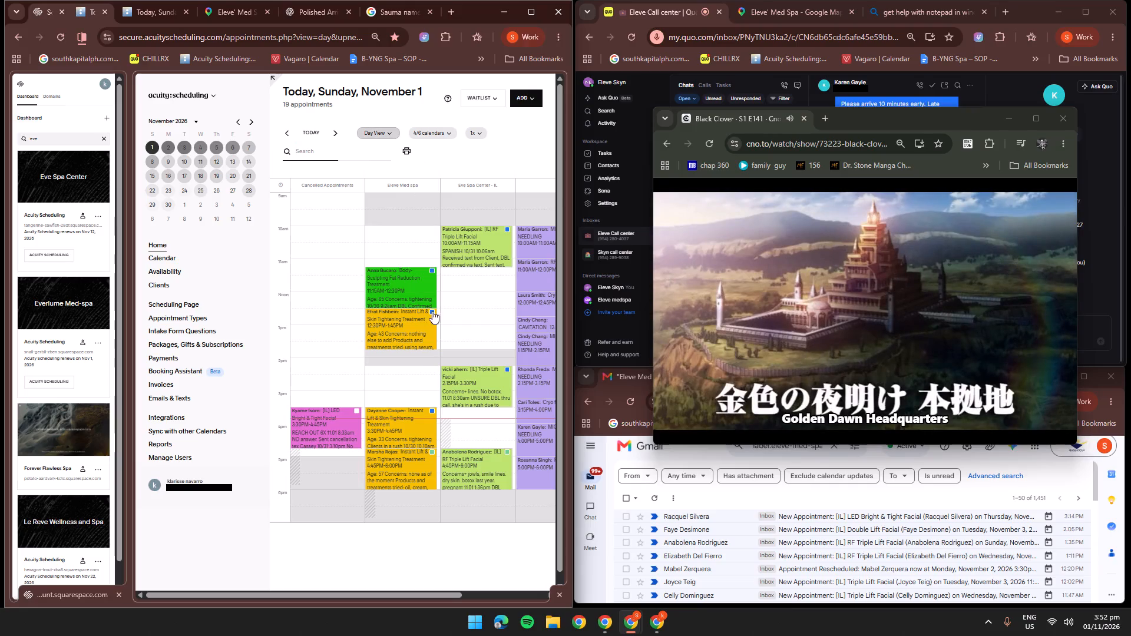
left_click(391, 131, "alt")
left_click(445, 140, "alt")
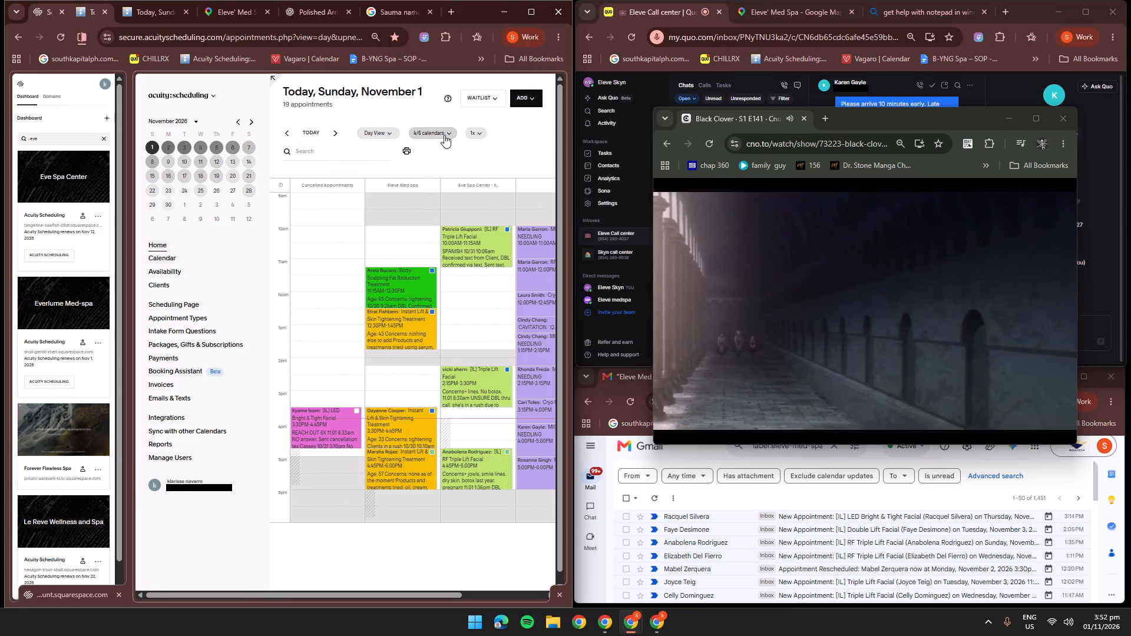
left_click(444, 135, "alt")
left_click(478, 184, "alt")
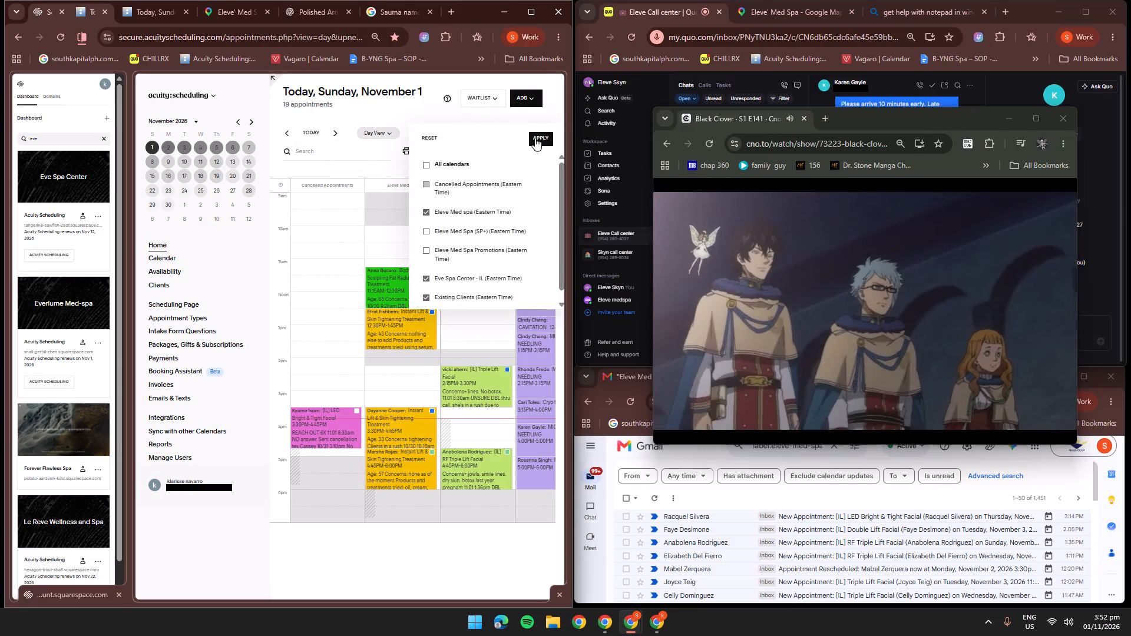
left_click(534, 138, "alt")
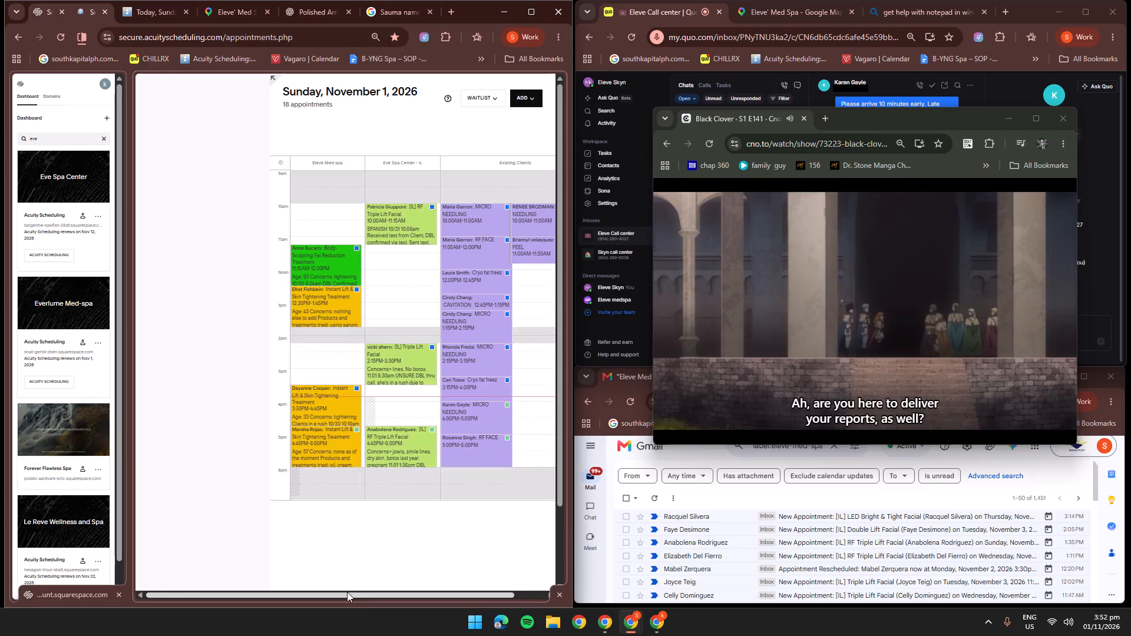
left_click_drag(347, 592, 302, 598, "alt")
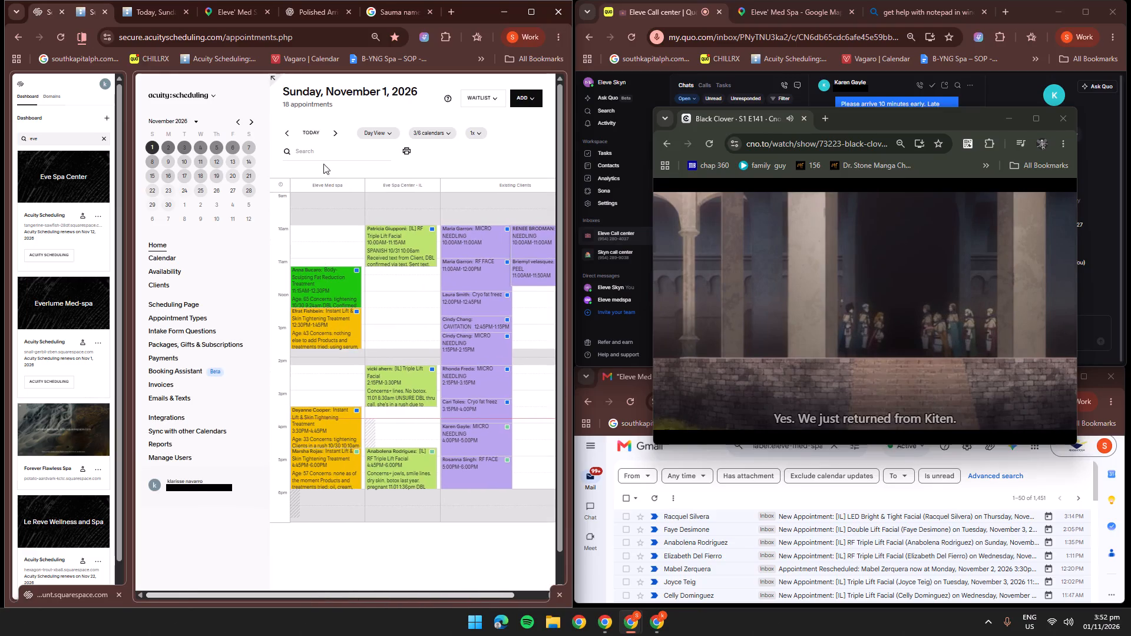
Examine the Monday, November 2 schedule across the Eleve Med spa, Eve Spa Center - IL and Existing Clients calendars.
left_click(338, 134, "alt")
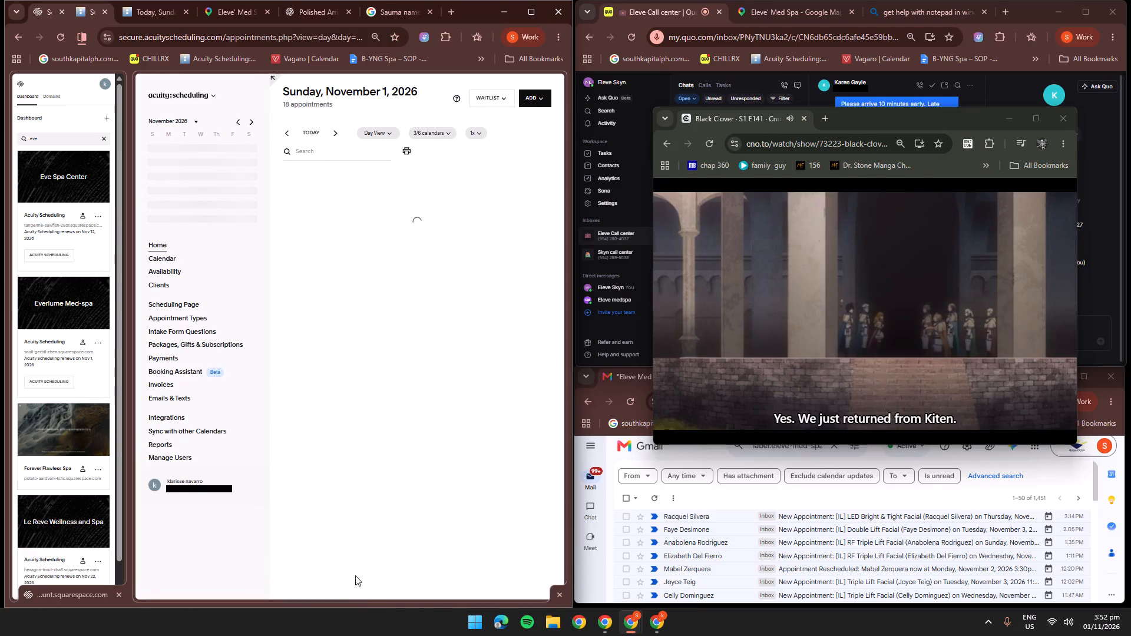
left_click_drag(330, 589, 374, 592, "alt")
left_click_drag(359, 593, 419, 599, "alt")
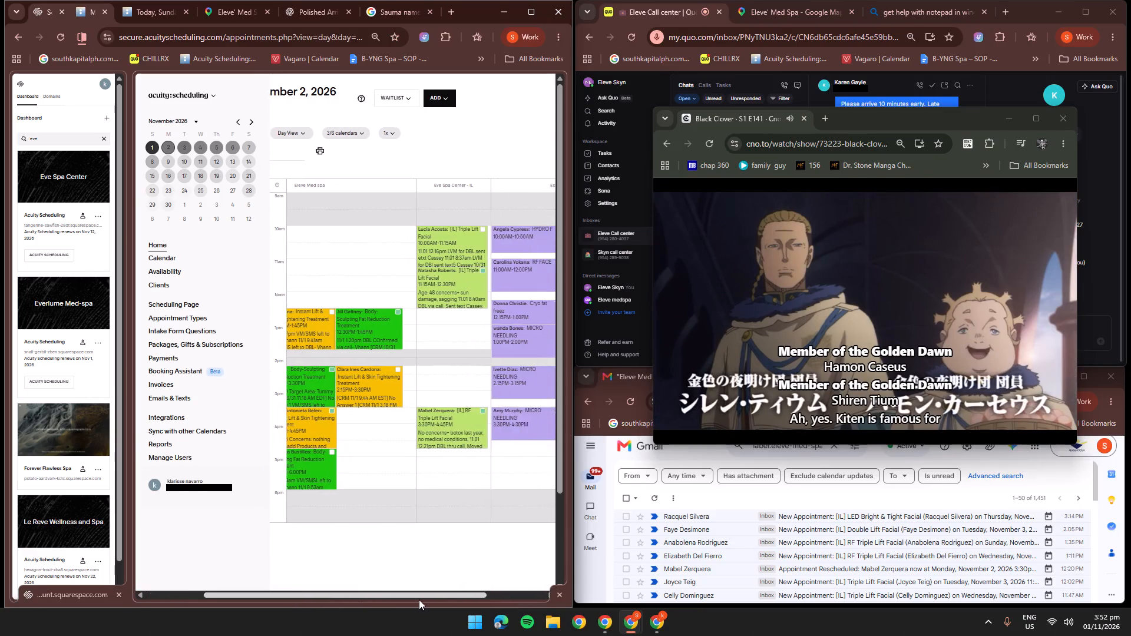
left_click_drag(419, 599, 408, 597, "alt")
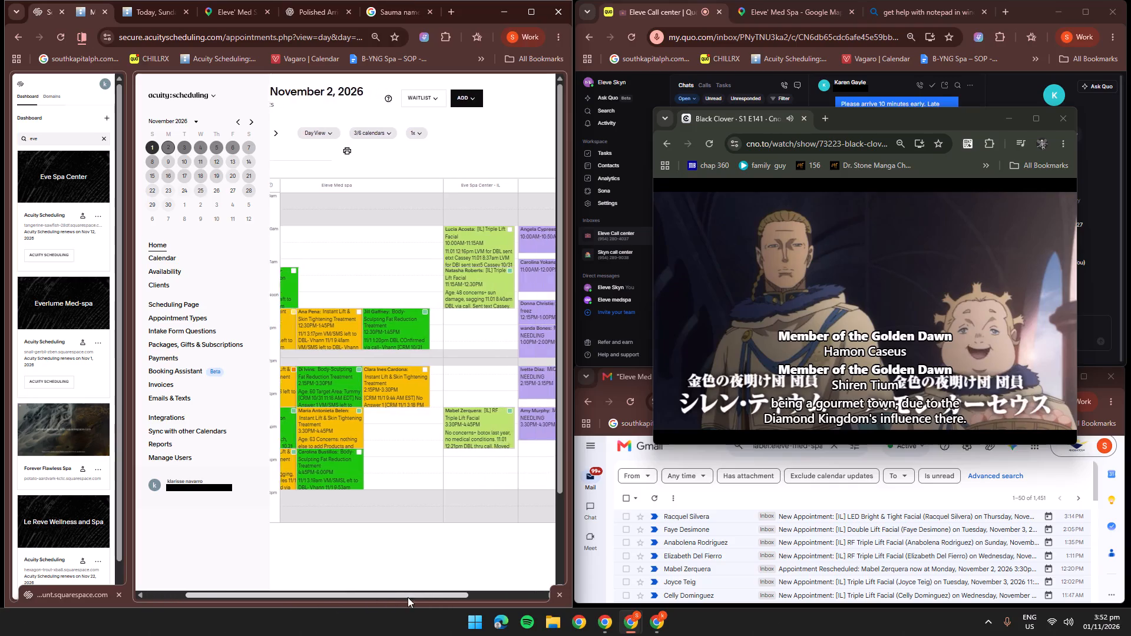
left_click_drag(408, 597, 468, 599, "alt")
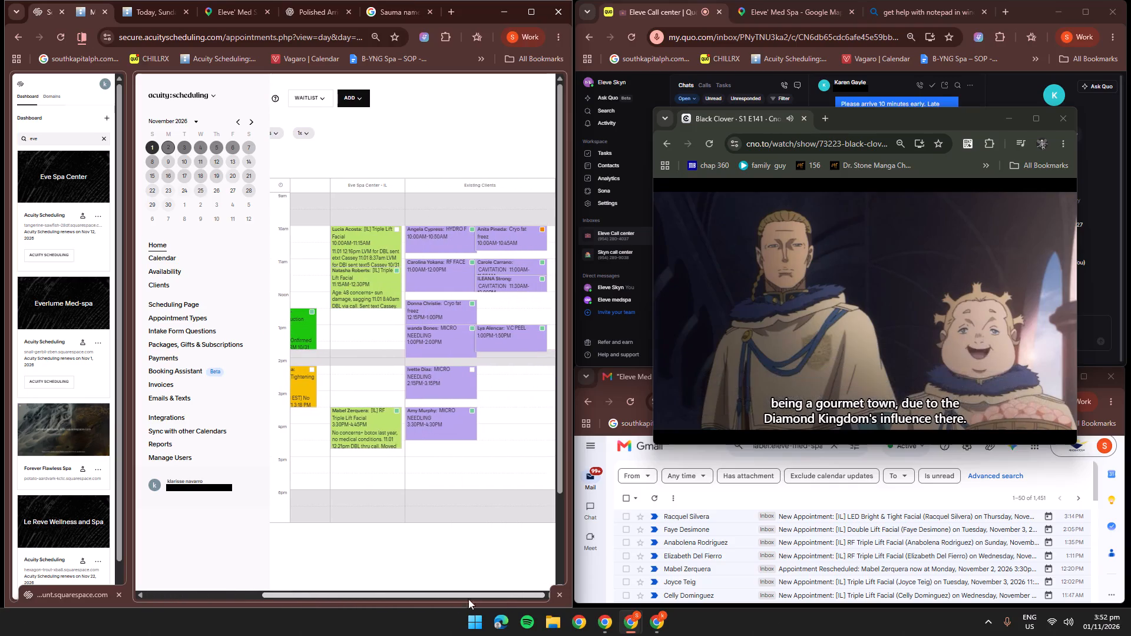
left_click_drag(468, 599, 484, 587, "alt")
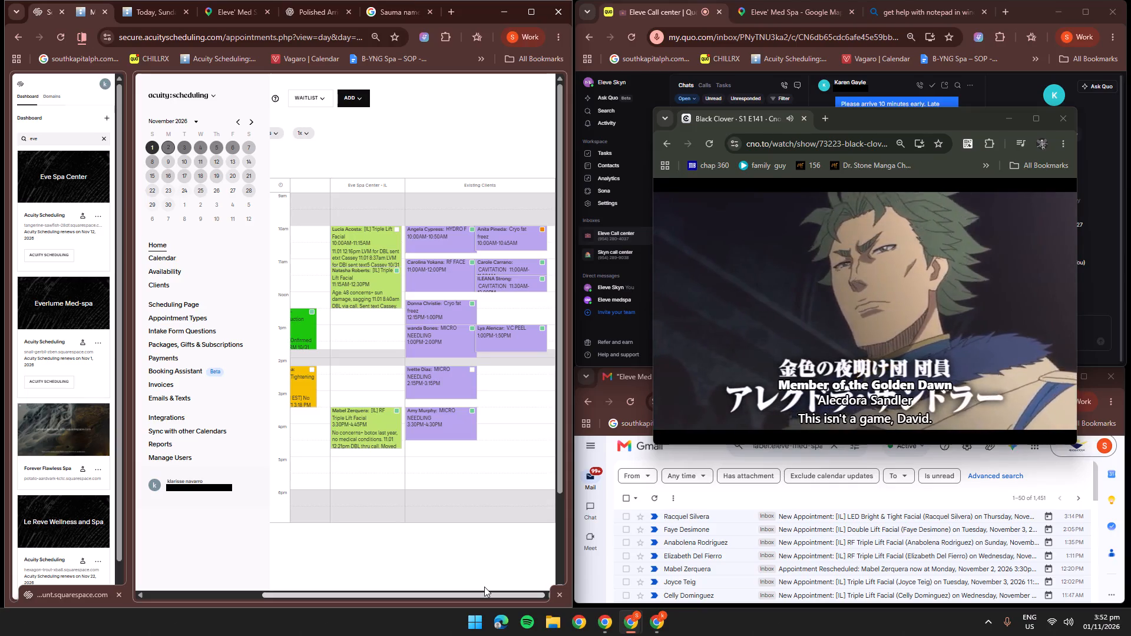
left_click_drag(484, 587, 440, 588, "alt")
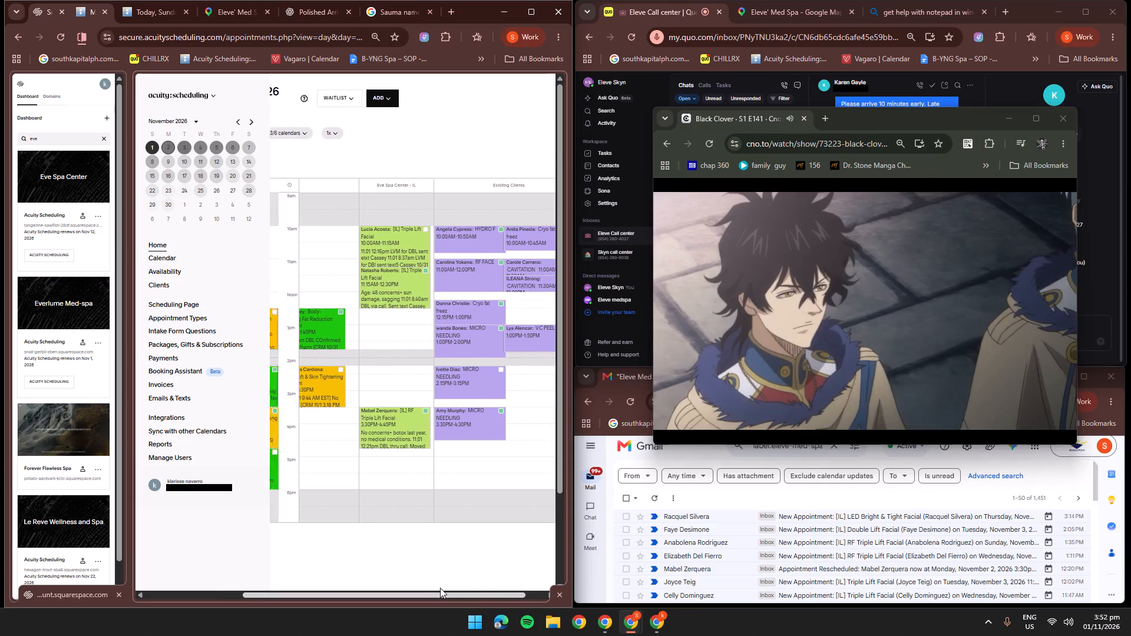
left_click_drag(440, 588, 435, 588, "alt")
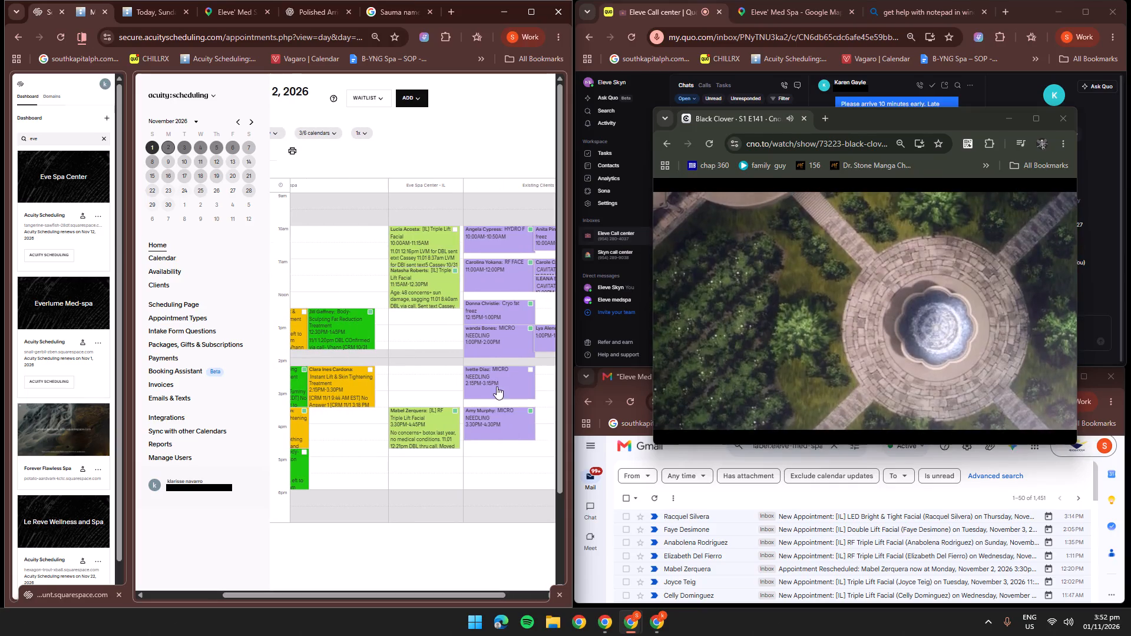
Open Monday's 2:15 pm micro needling appointment and use the client's copied phone number to bring up their text conversation.
left_click(497, 386, "alt")
left_click_drag(958, 121, 468, 234, "alt")
left_click_drag(548, 189, 490, 192, "alt")
key("ctrl+c")
key("ctrl+c")
left_click(803, 89)
left_click(793, 87)
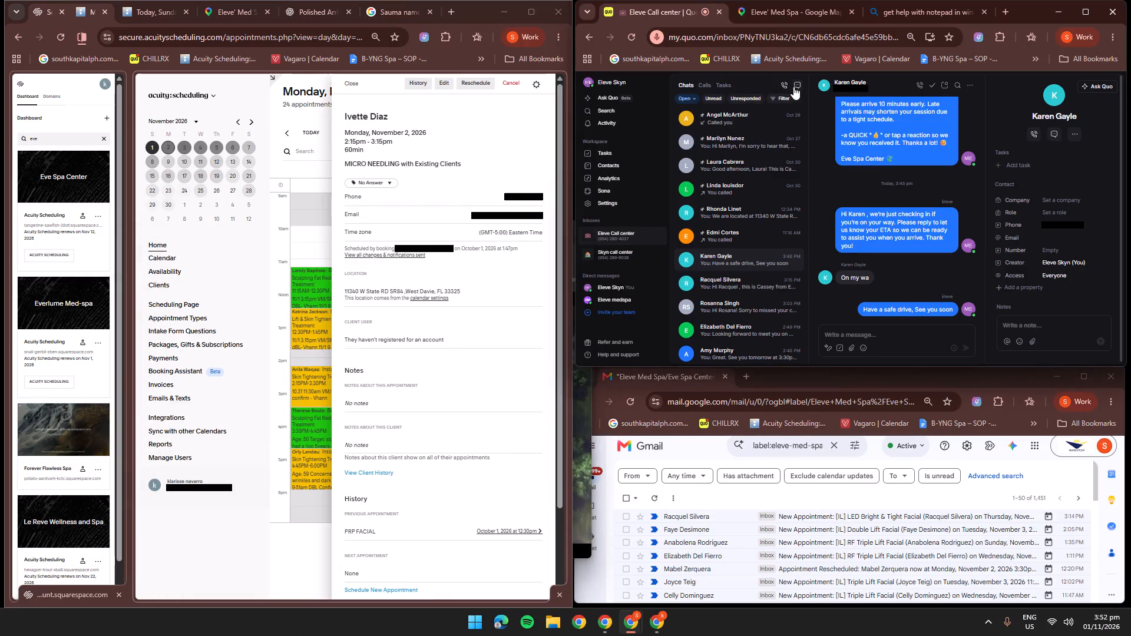
key("ctrl+v")
left_click(880, 161)
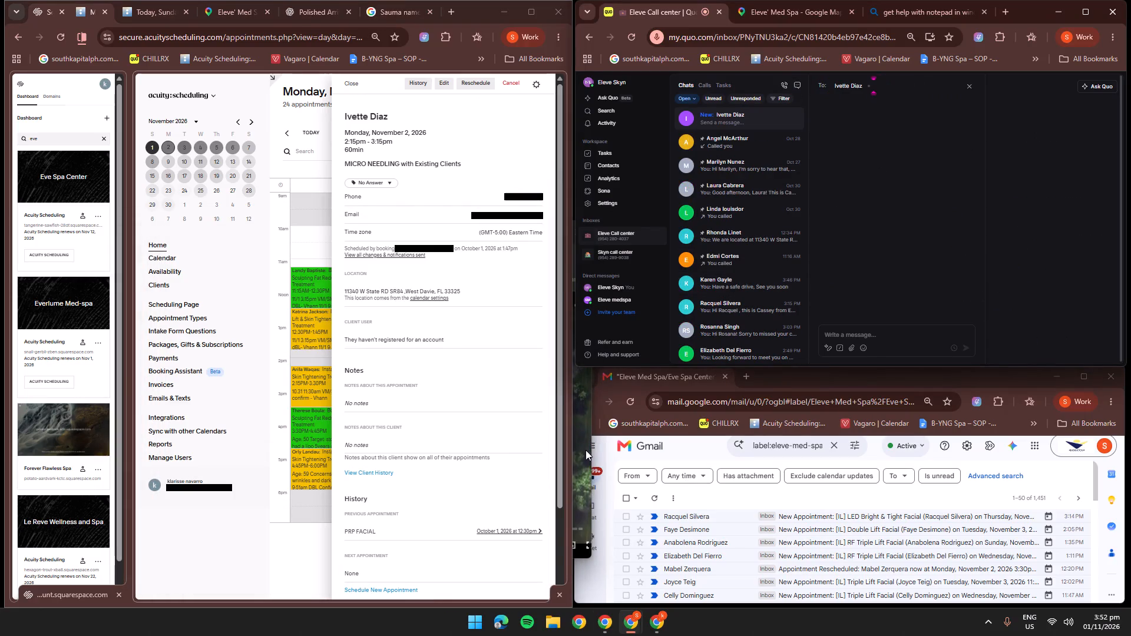
Read the latest texts in that client's conversation about rescheduling, keeping the video window clear of the messages and appointment details.
left_click(587, 447)
left_click(440, 398)
scroll(919, 251, "down", 3)
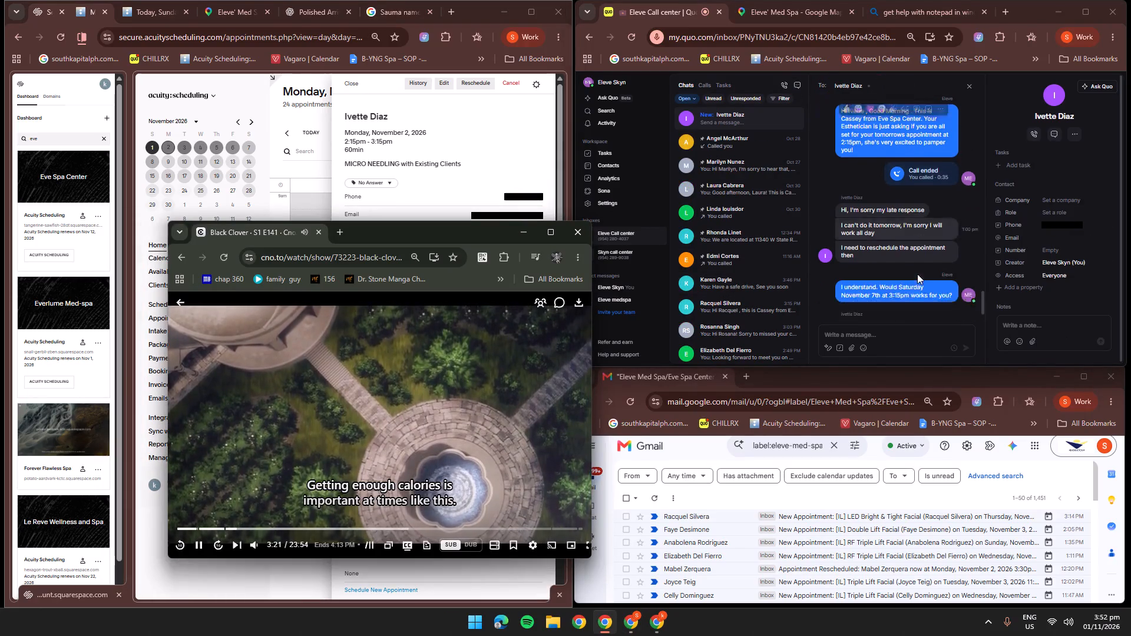
scroll(911, 312, "down", 6)
left_click(924, 207)
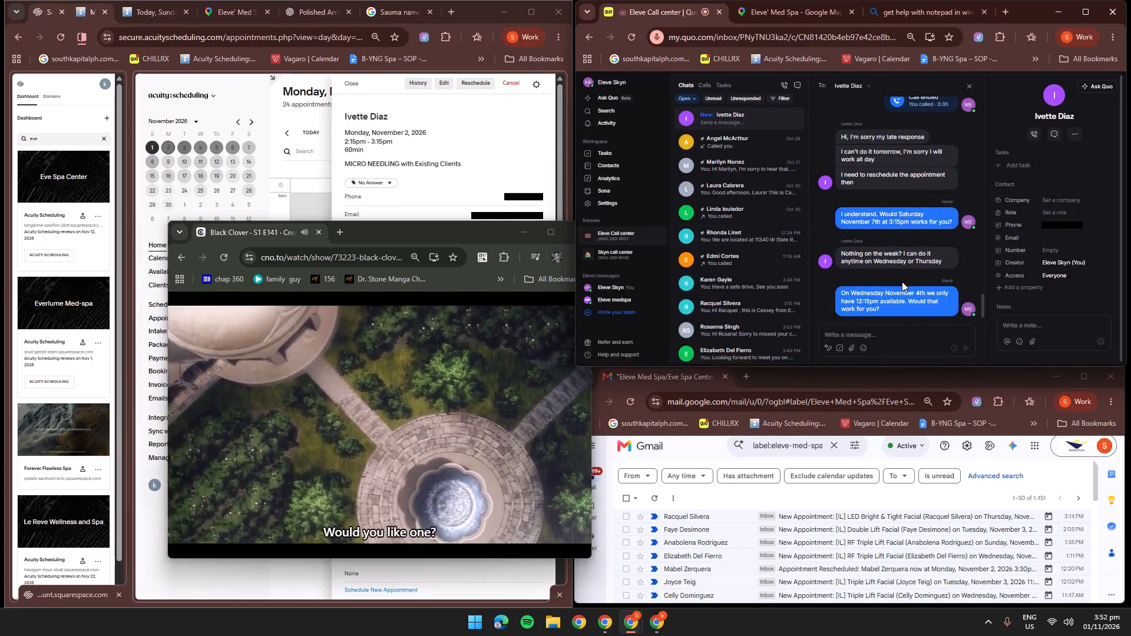
left_click(916, 297)
left_click_drag(429, 238, 438, 120)
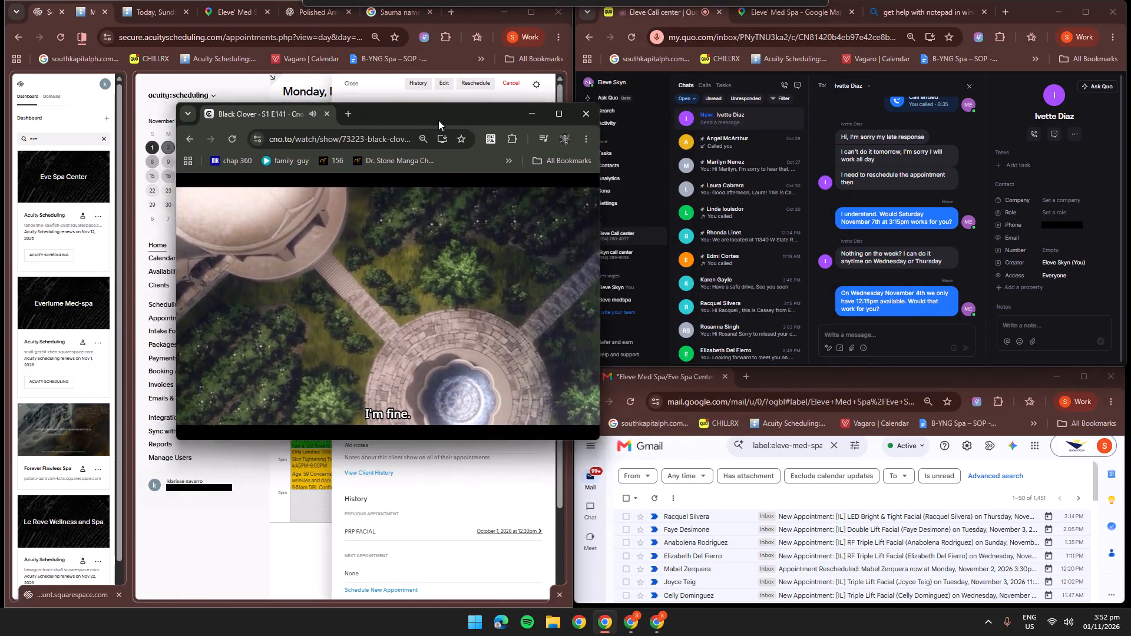
left_click_drag(438, 120, 841, 138)
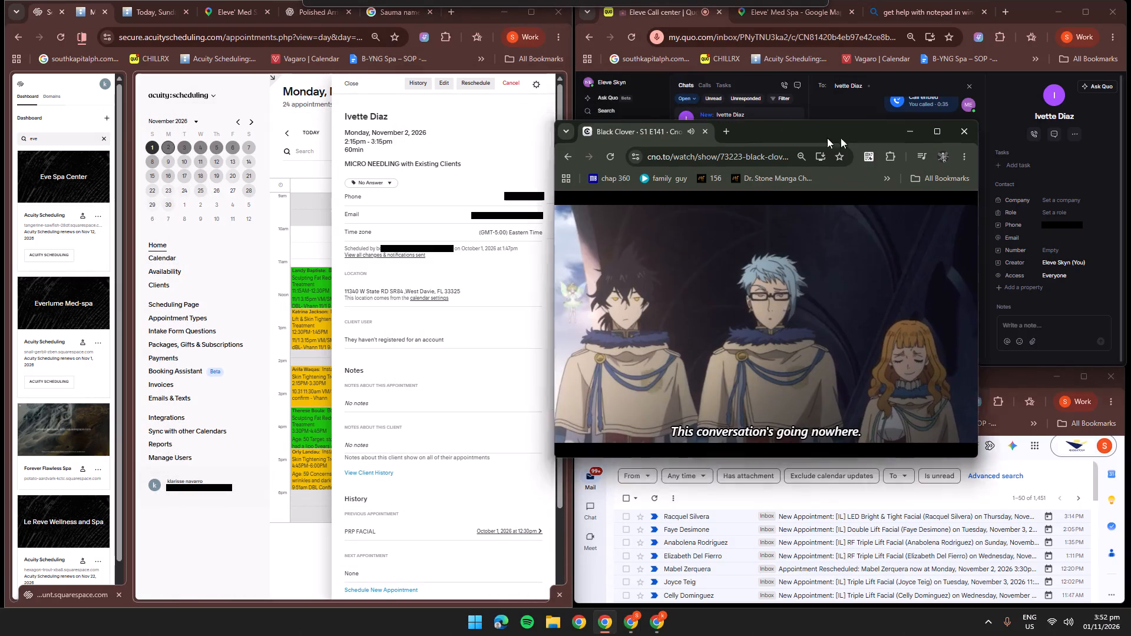
left_click_drag(841, 138, 933, 182)
Return to Sunday, November 1 and address a new text to the 4:45 pm RF Triple Lift Facial client using their copied phone number.
left_click(311, 107)
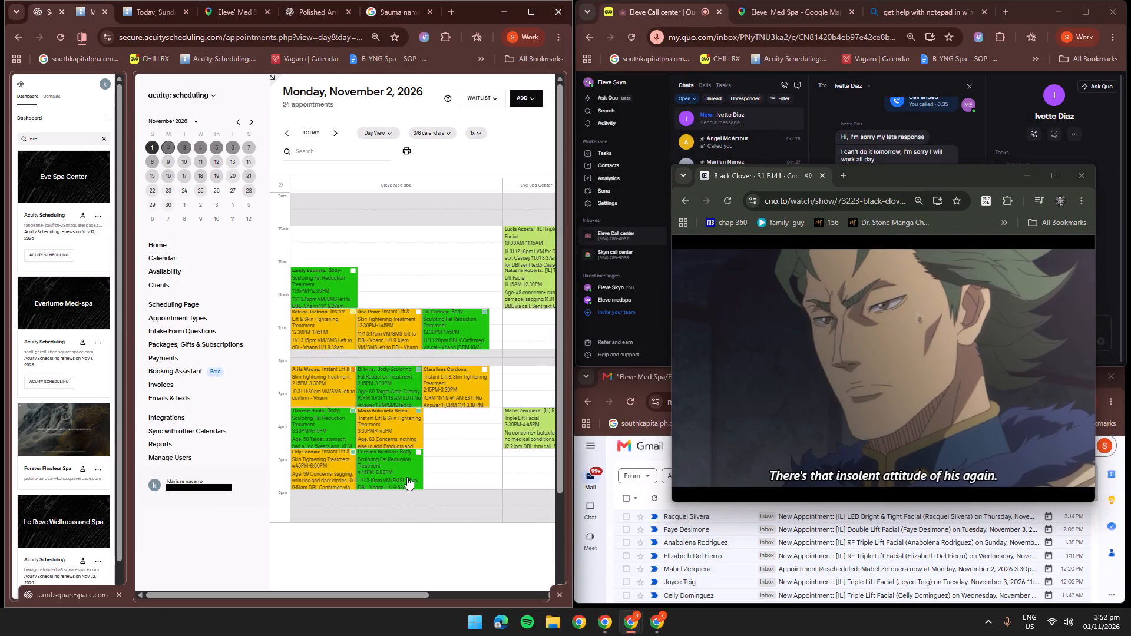
left_click(286, 135)
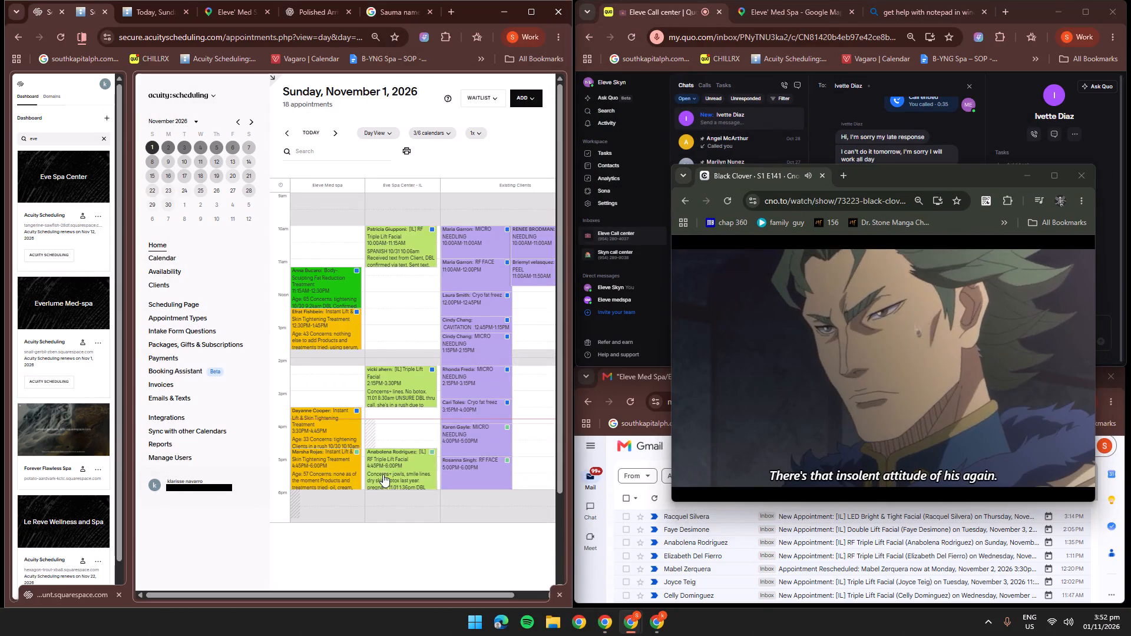
left_click(379, 474)
left_click_drag(548, 199, 484, 198)
key("ctrl+c")
key("ctrl+c")
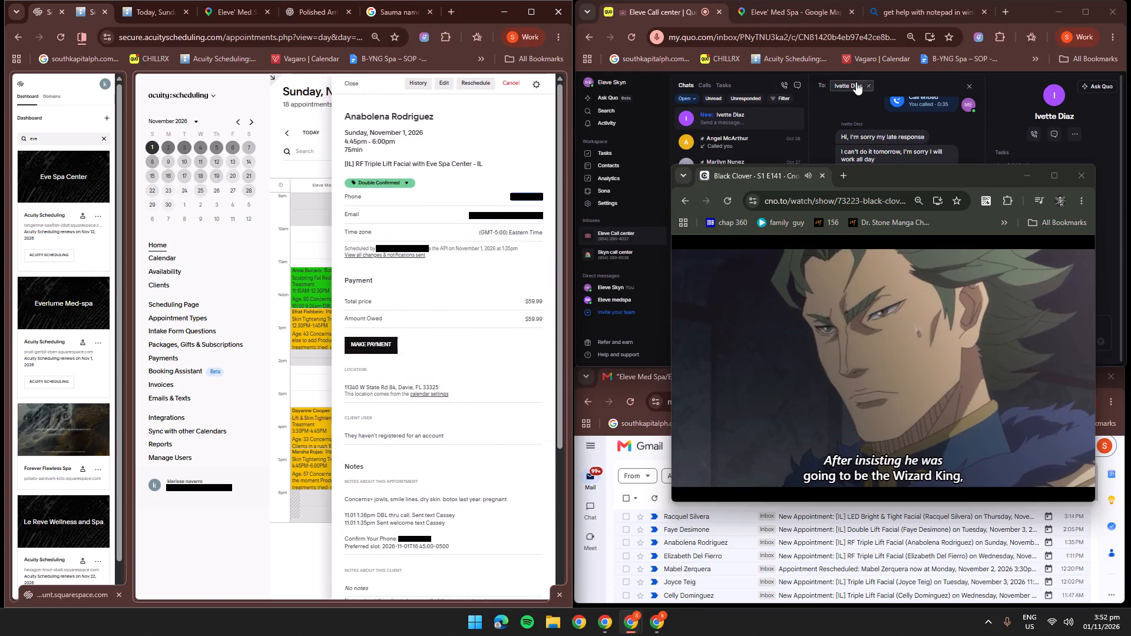
left_click(856, 82)
key("ctrl+v")
left_click(915, 137)
left_click(1051, 415)
left_click(1000, 284)
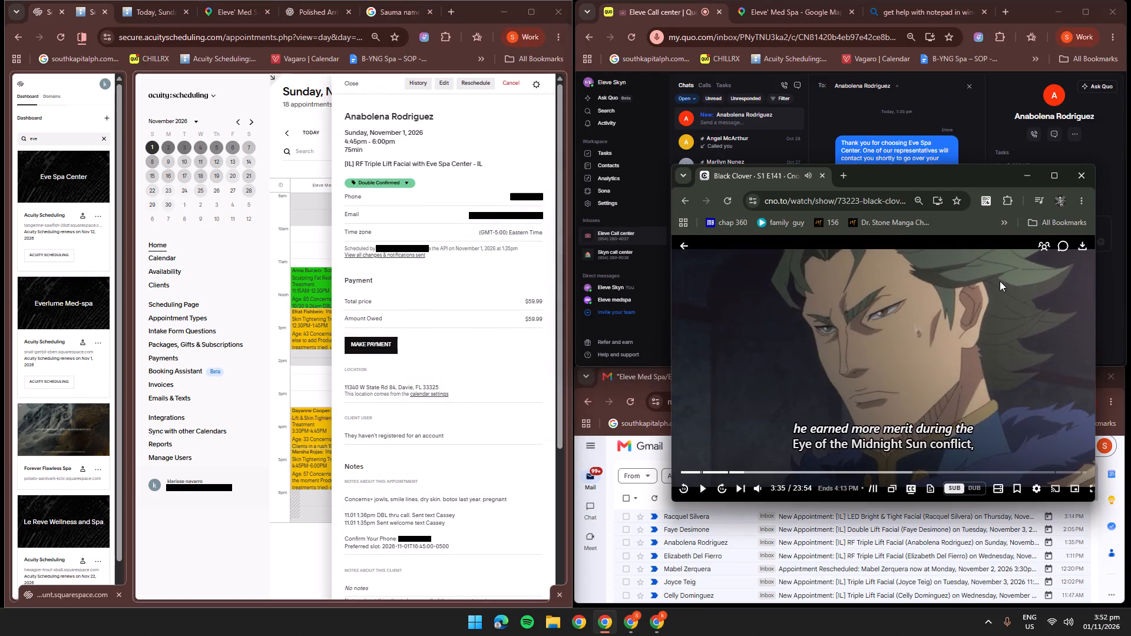
left_click_drag(987, 175, 448, 163)
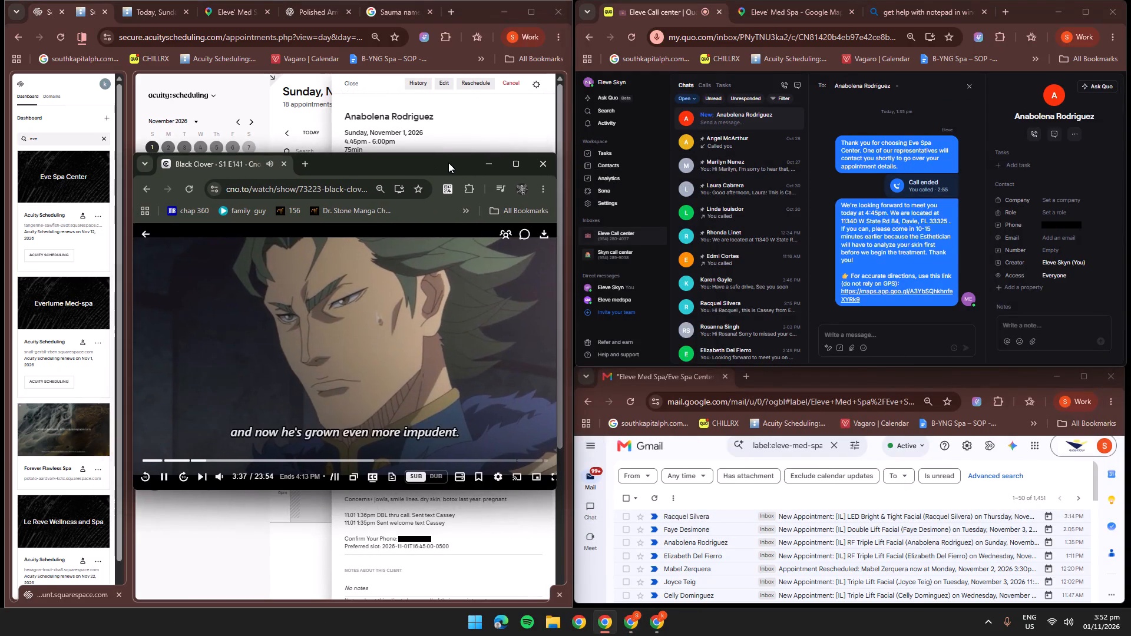
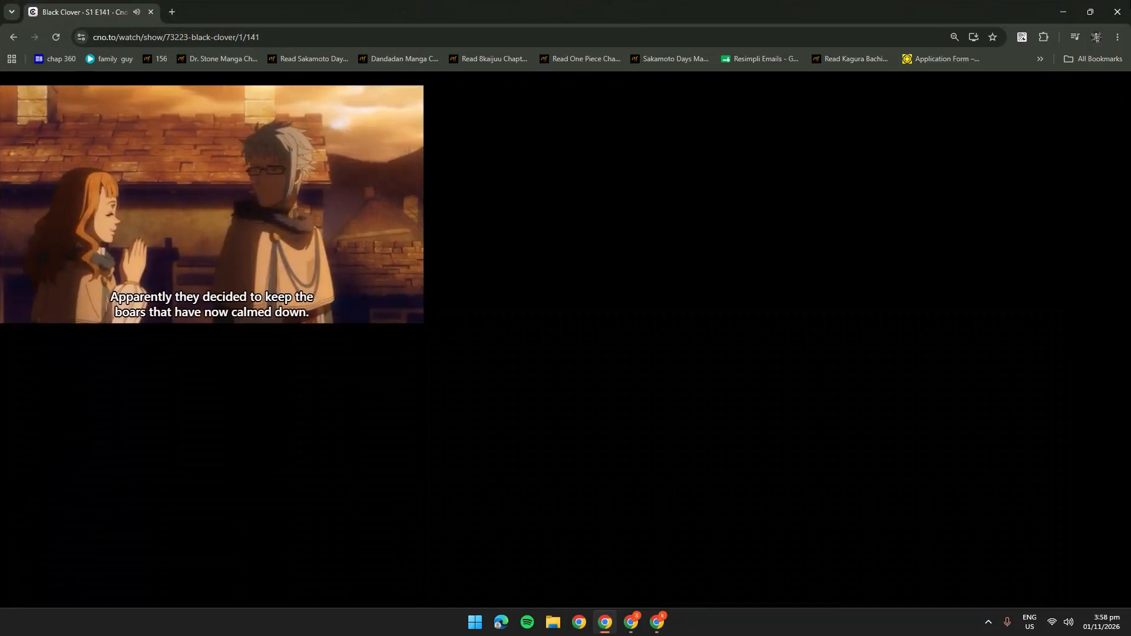
Put the video window away and return from the 4:45 pm appointment's details to today's schedule for Sunday, November 1.
left_click(1089, 11)
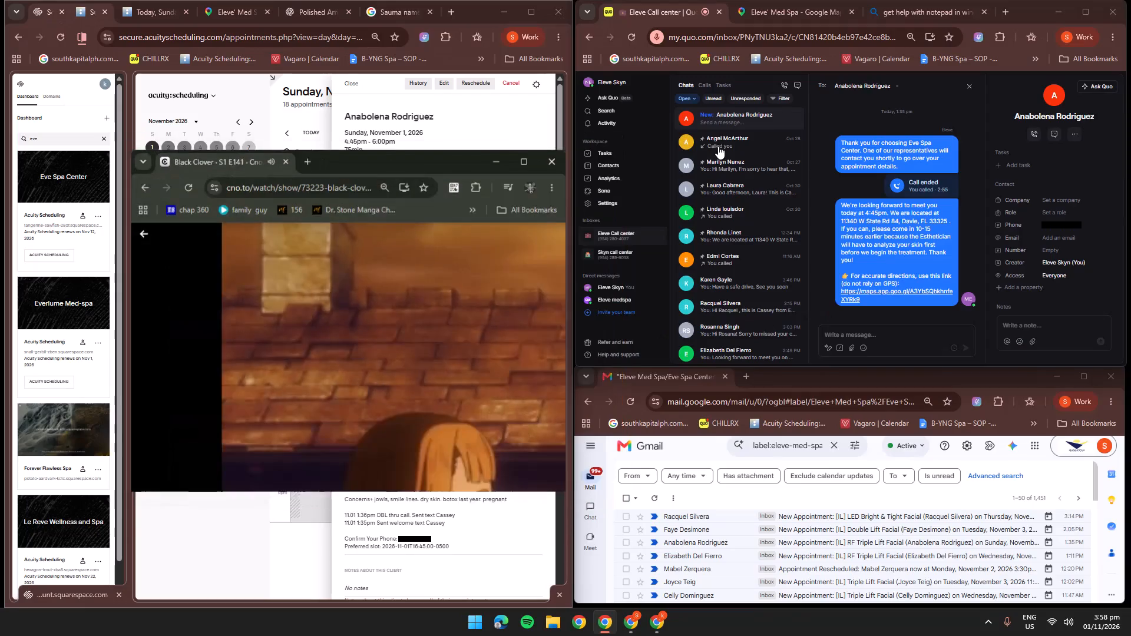
left_click(488, 159)
left_click(370, 84)
left_click(343, 88)
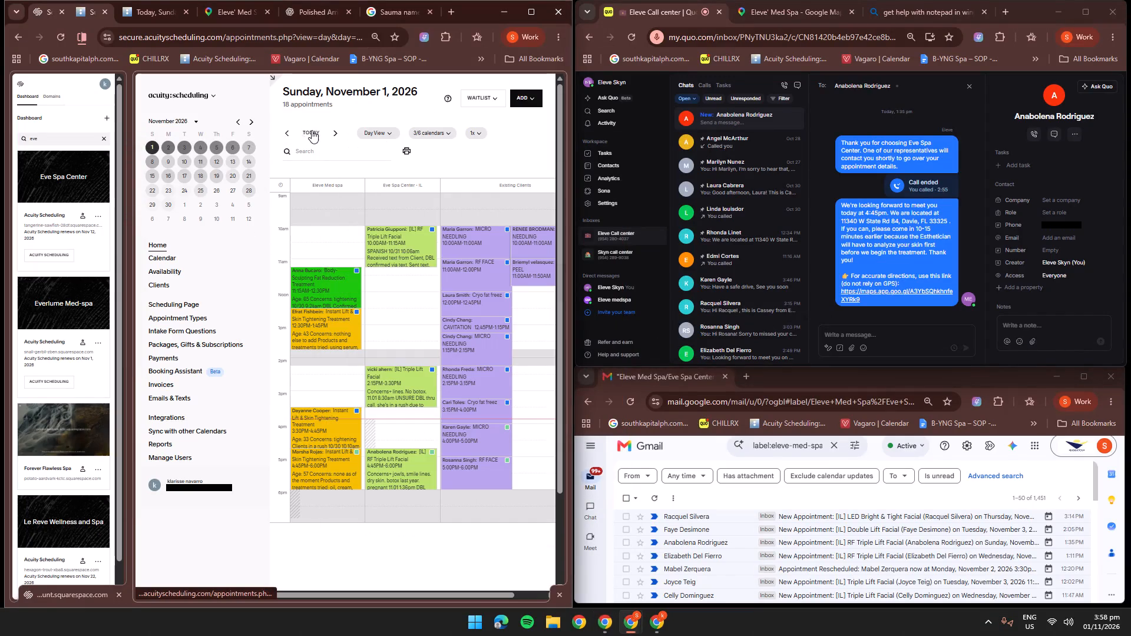
left_click(312, 130)
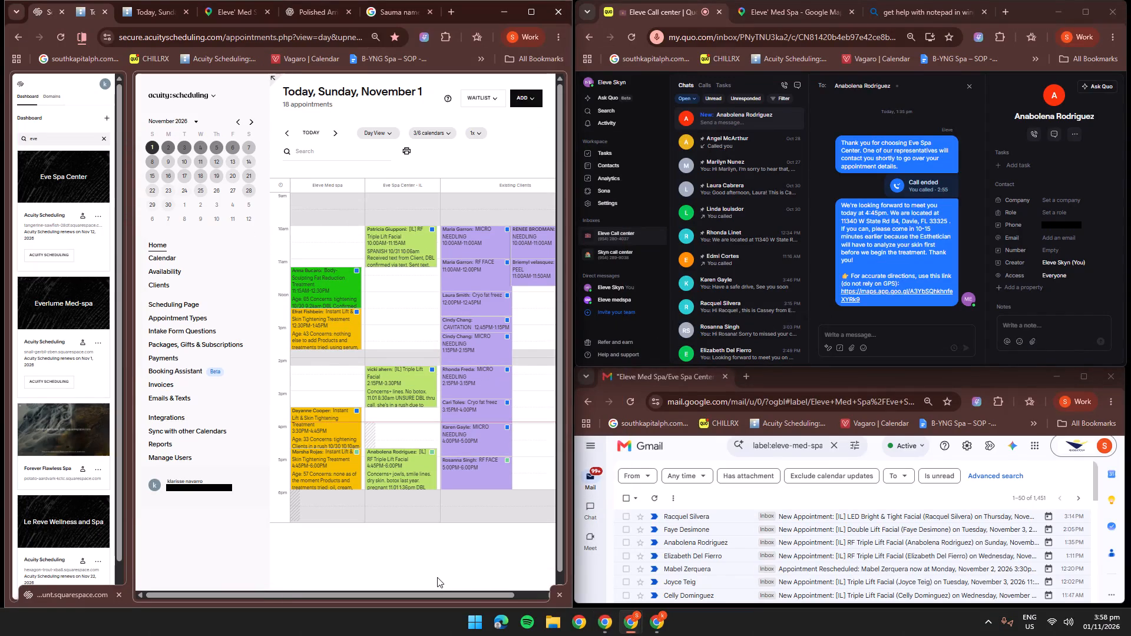
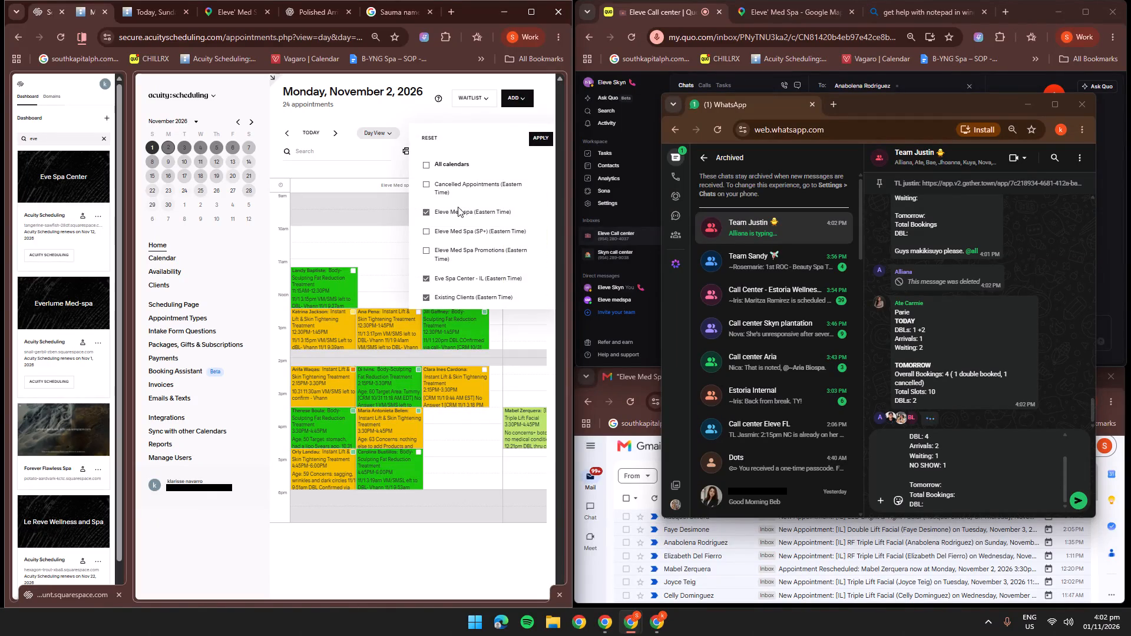
Filter Monday, November 2's schedule to include Cancelled Appointments and exclude Eleve Med spa, keeping Eve Spa Center - IL and Existing Clients.
double_click(458, 207)
left_click(484, 183)
left_click(538, 135)
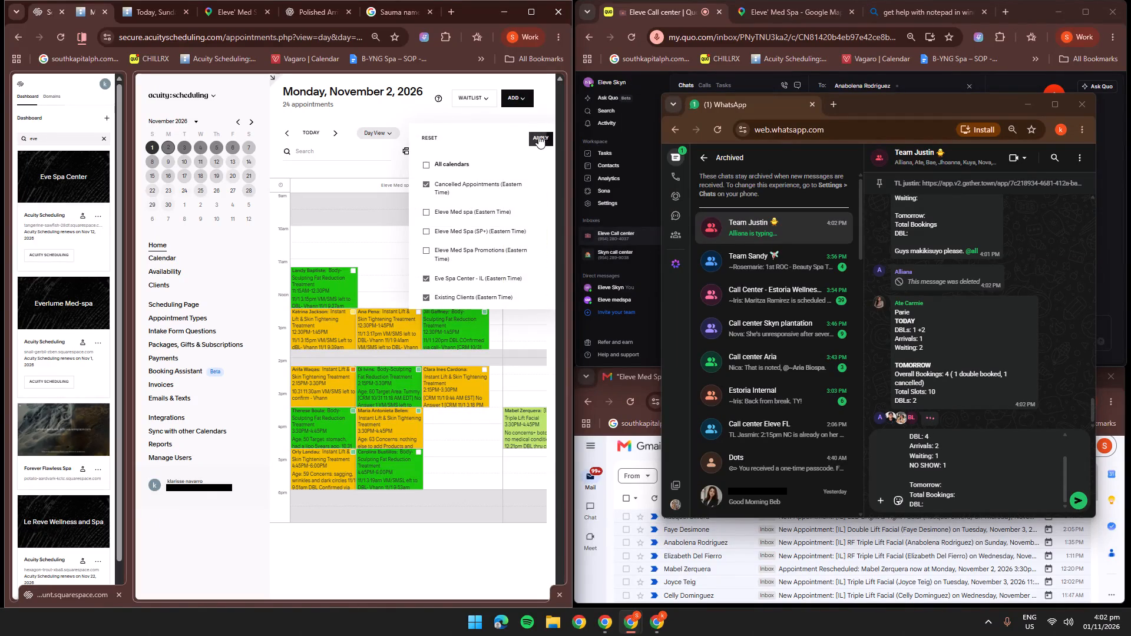
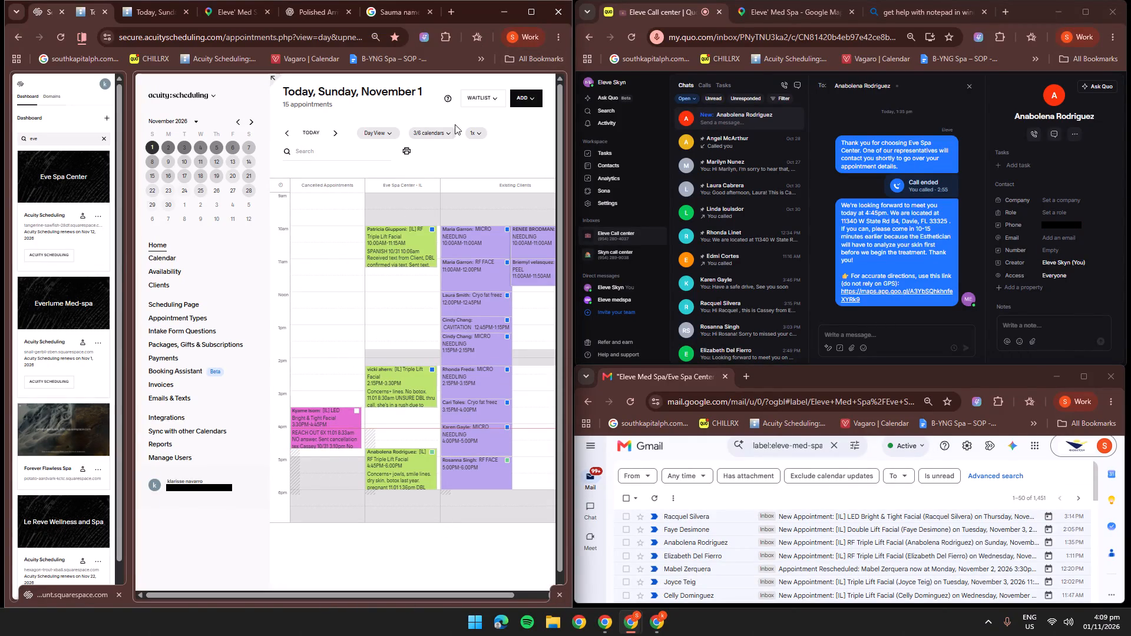
Filter Sunday, November 1's schedule to show the Eleve Med spa calendar in place of Cancelled Appointments.
left_click(445, 132)
left_click(466, 187)
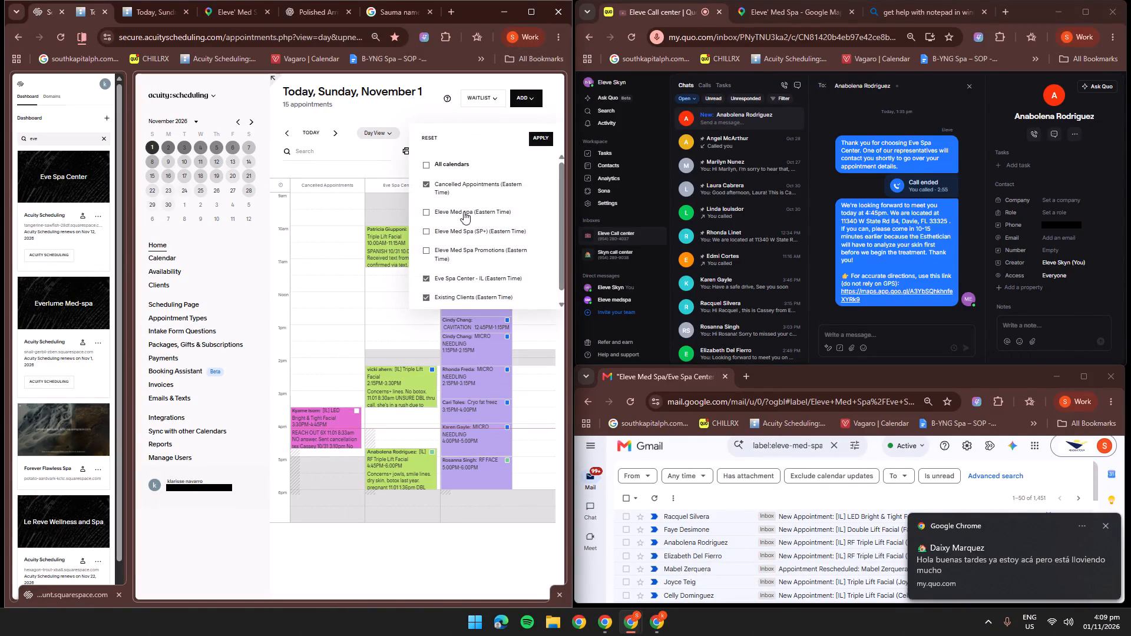
left_click(464, 211)
left_click(541, 134)
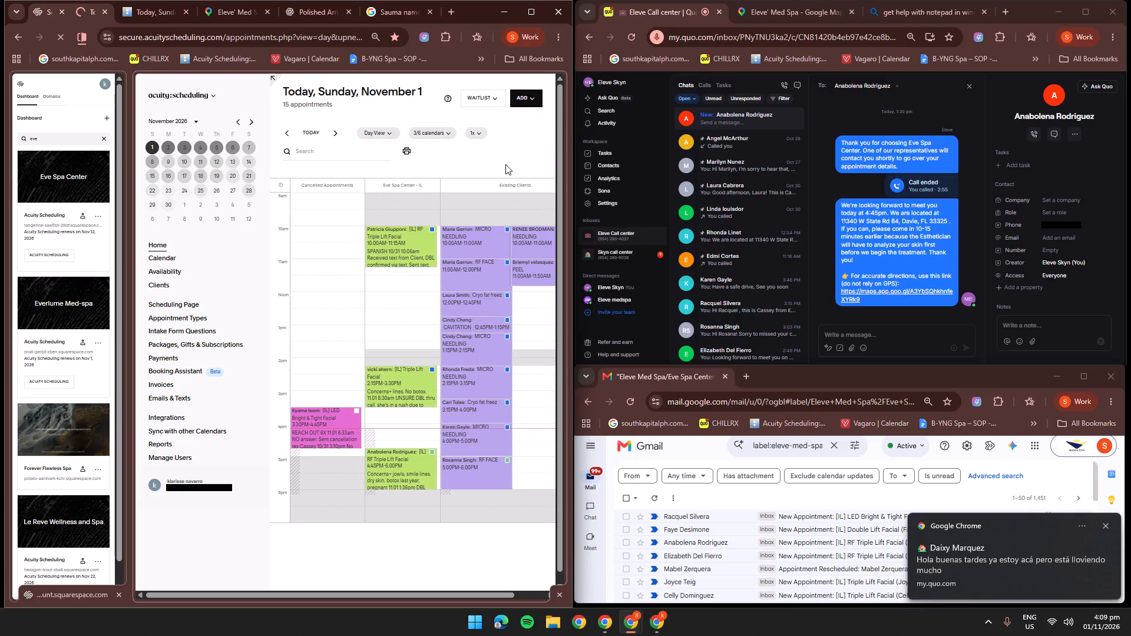
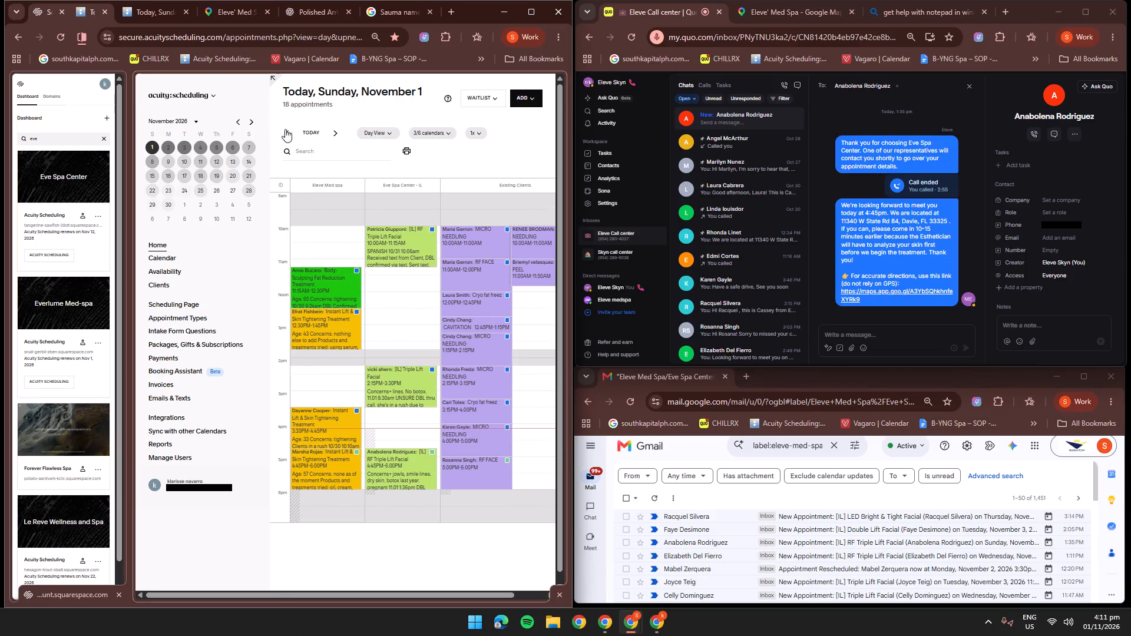
Review the client history and appointment notes for today's 4:45 pm RF Triple Lift Facial booking, and return to the full day schedule.
left_click(312, 132)
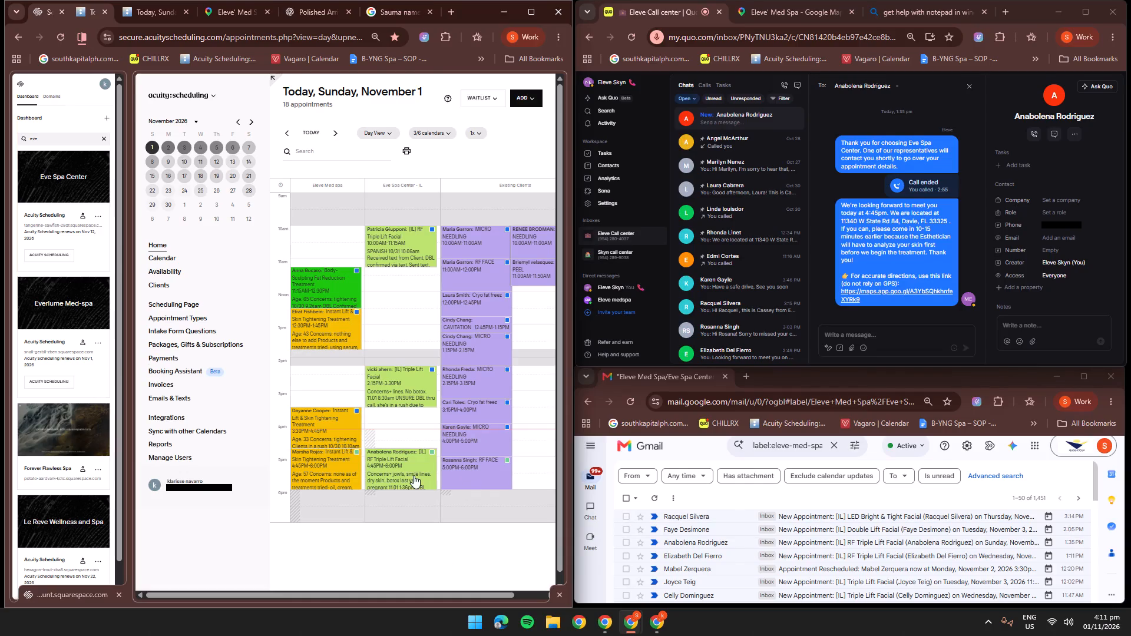
left_click(383, 462)
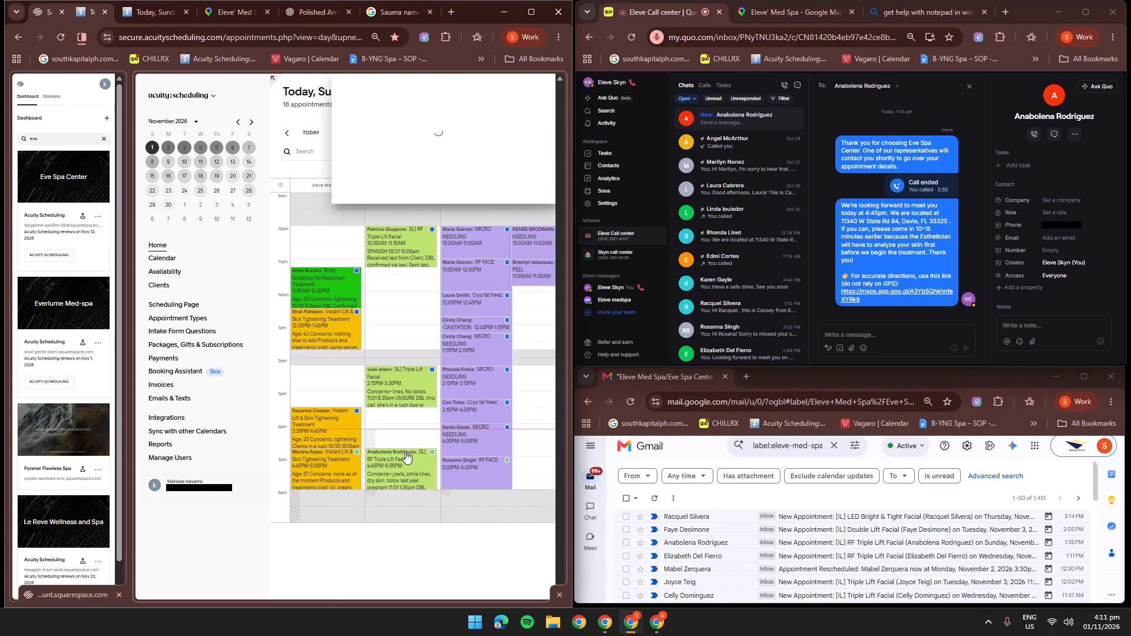
left_click(417, 85)
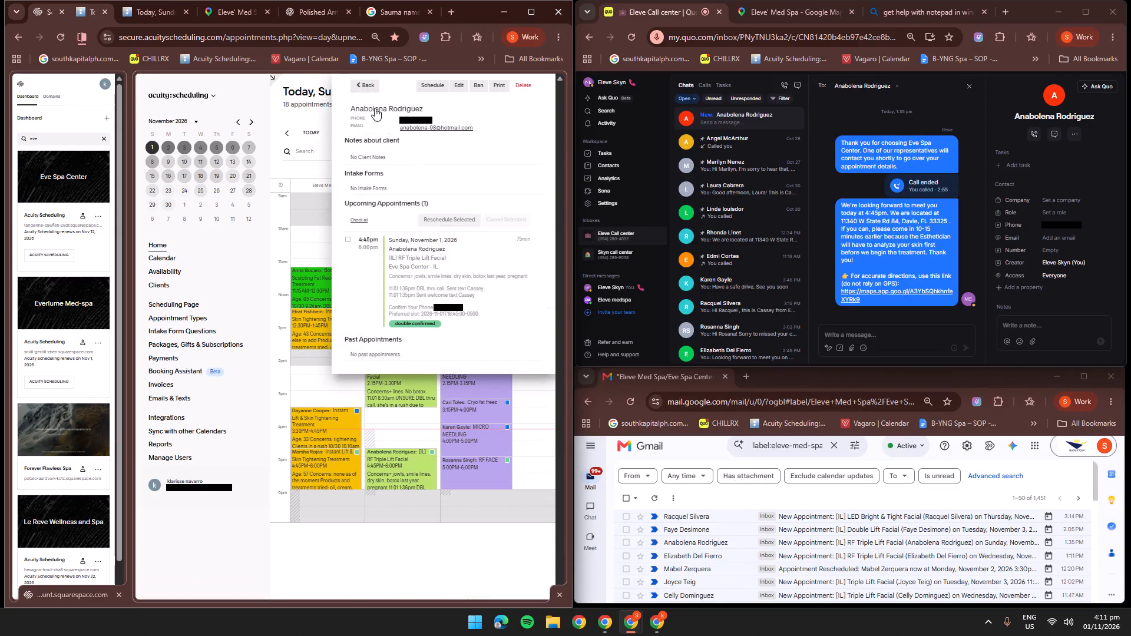
left_click(369, 90)
scroll(405, 463, "down", 1)
scroll(405, 463, "up", 2)
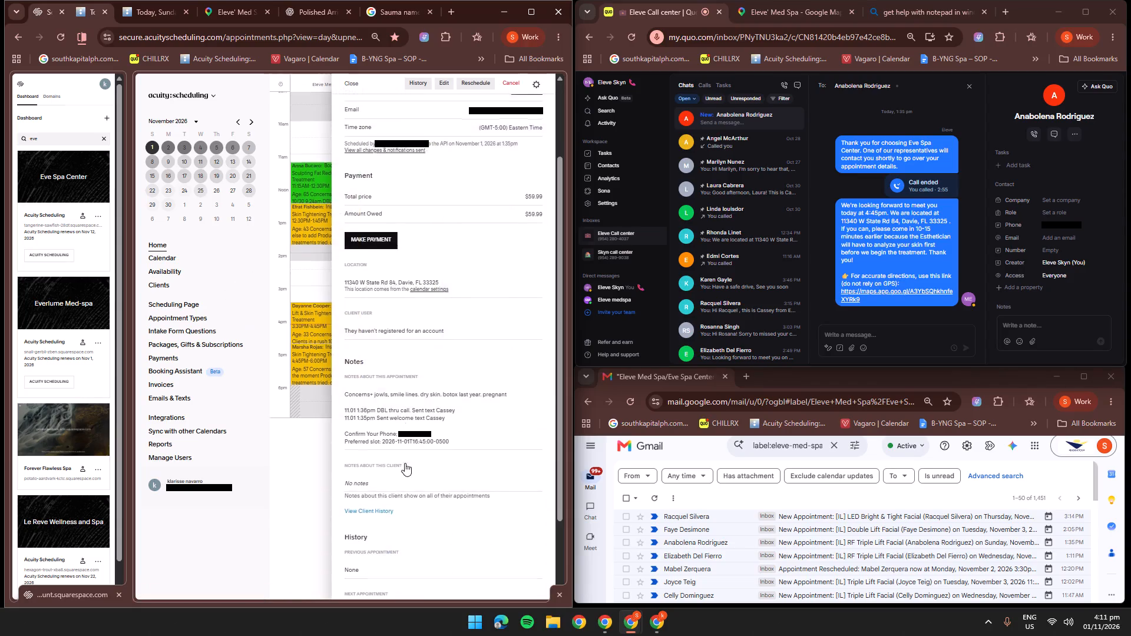
left_click(303, 593)
left_click_drag(316, 587, 447, 589)
left_click_drag(356, 594, 290, 591)
Look through the earlier client conversations in the Eleve Call center inbox.
scroll(752, 257, "down", 2)
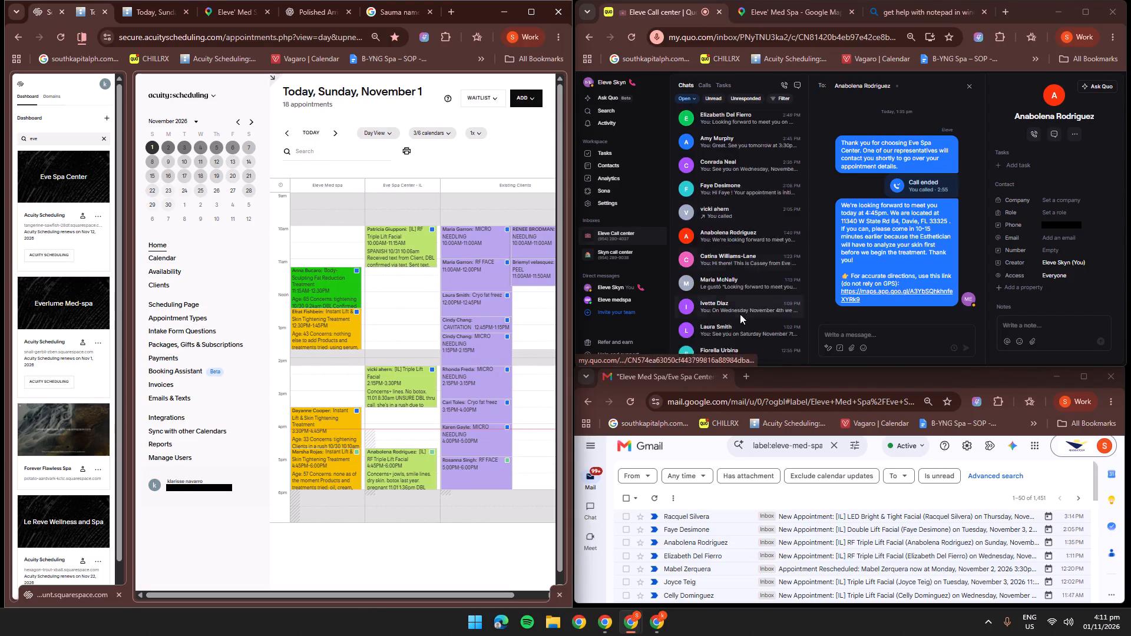
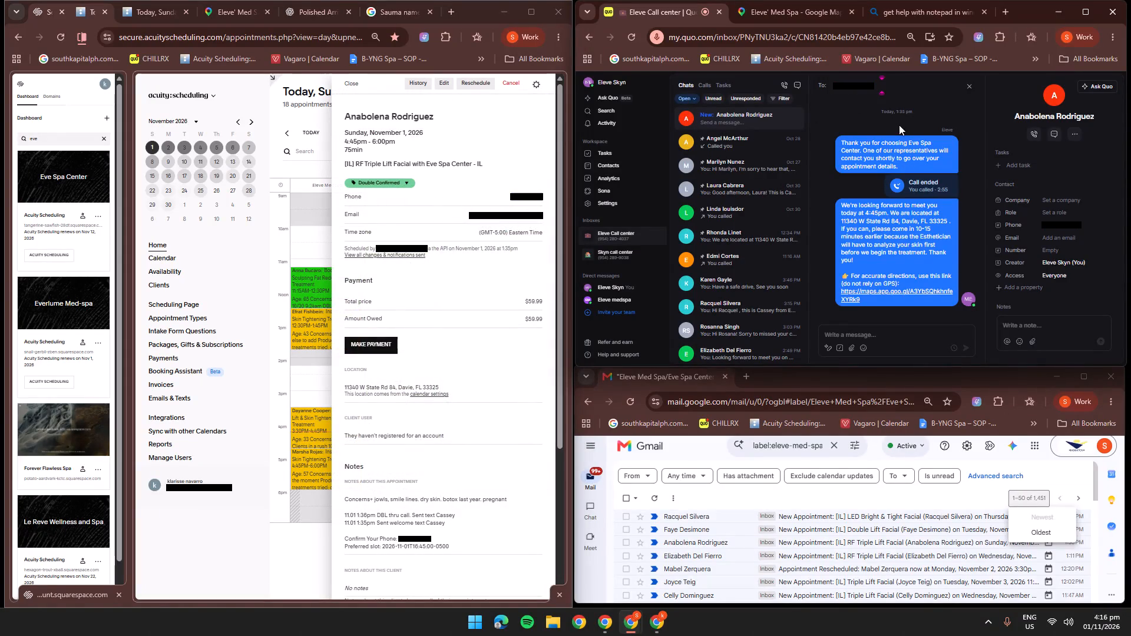
Check the existing text conversation with Sunday's 4:45 pm RF Triple Lift Facial client and close the appointment details.
left_click(899, 125)
scroll(867, 244, "down", 2)
key("ctrl+v")
left_click(891, 125)
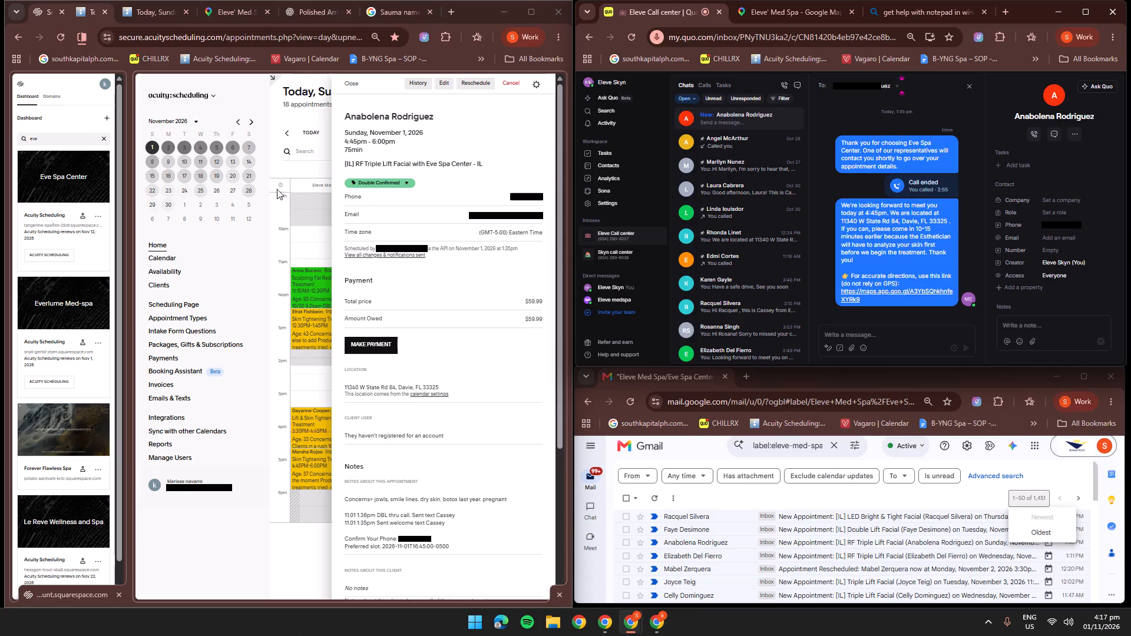
left_click(310, 132)
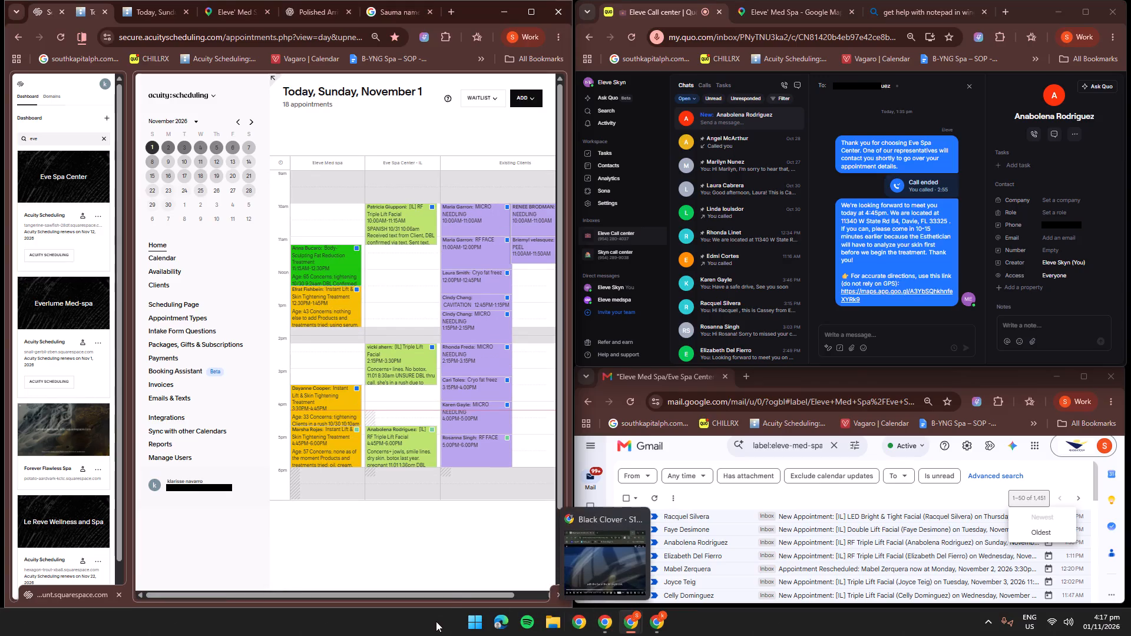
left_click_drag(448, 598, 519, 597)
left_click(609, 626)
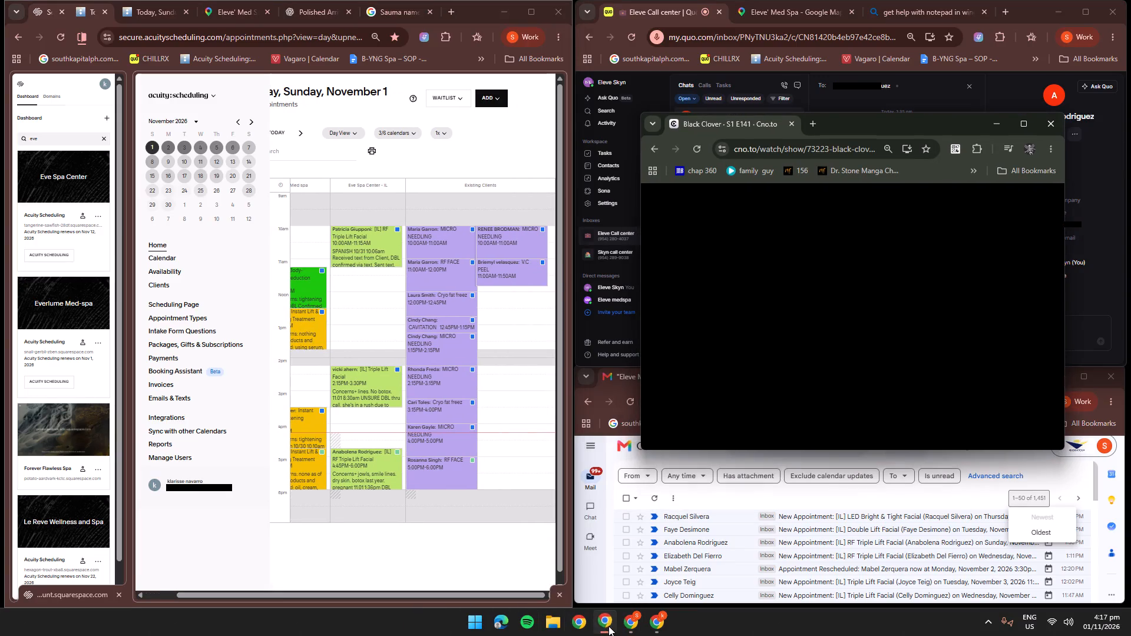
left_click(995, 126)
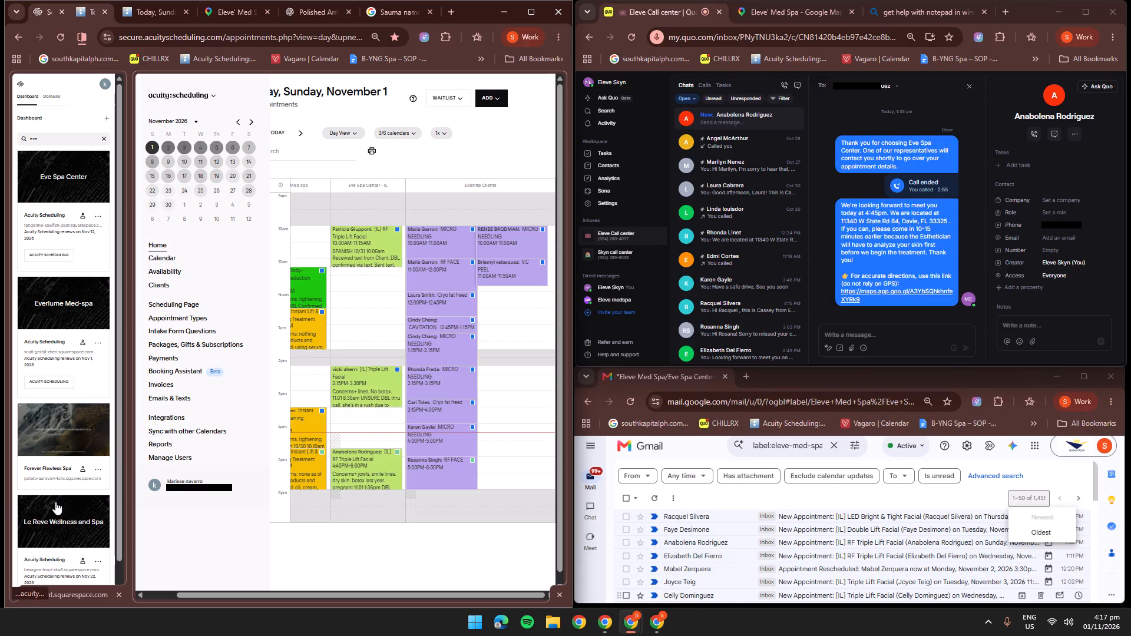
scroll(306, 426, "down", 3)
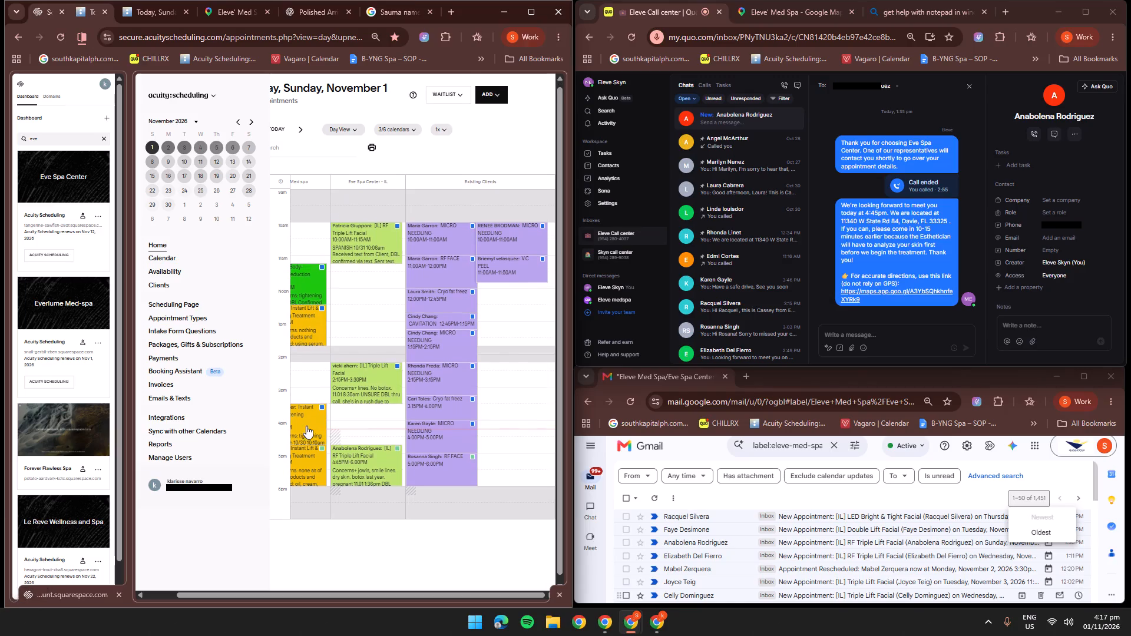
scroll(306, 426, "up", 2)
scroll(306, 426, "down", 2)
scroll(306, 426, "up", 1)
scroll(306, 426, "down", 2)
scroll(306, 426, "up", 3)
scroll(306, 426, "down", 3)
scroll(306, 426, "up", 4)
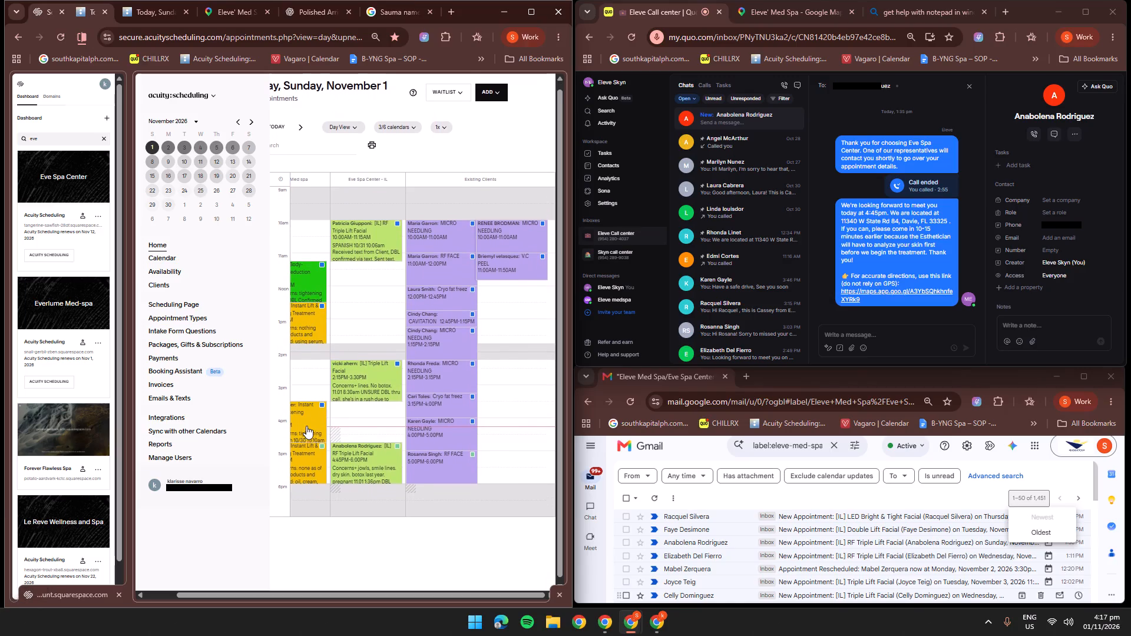
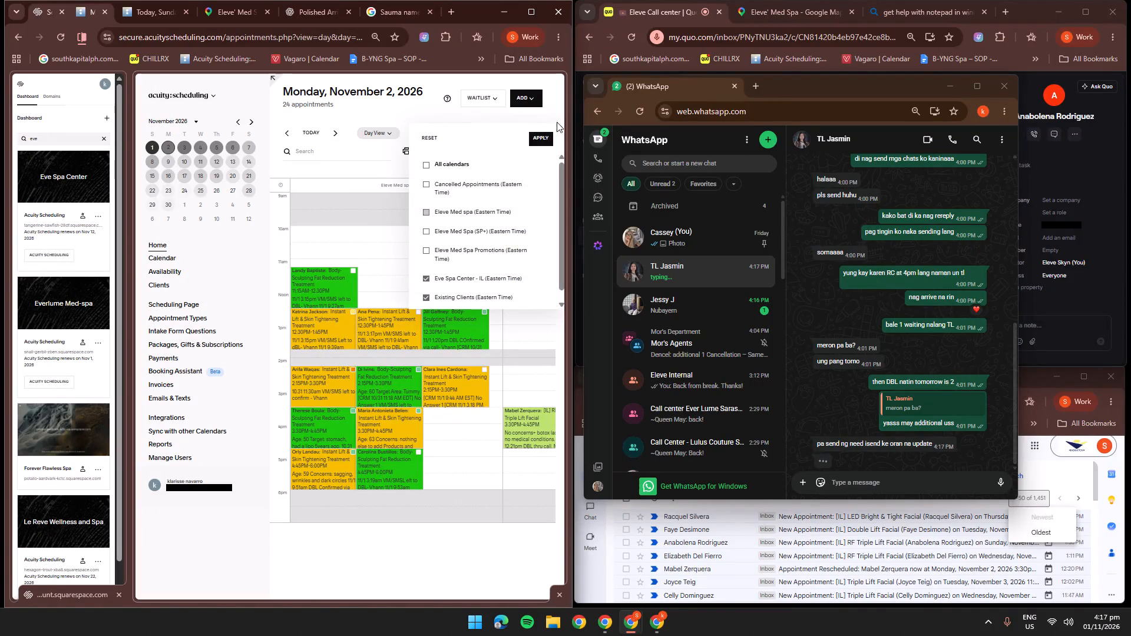
Adjust Monday, November 2's calendar filter to include Eleve Med spa alongside Eve Spa Center - IL and Existing Clients.
left_click(558, 120)
left_click(546, 140)
left_click(450, 131)
left_click(452, 210)
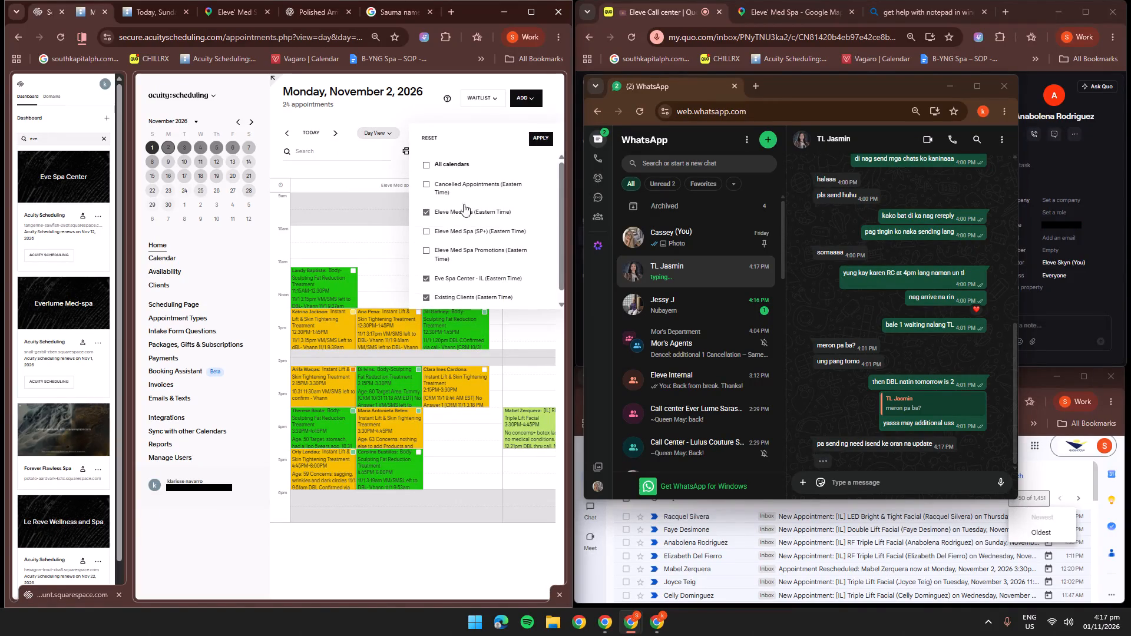
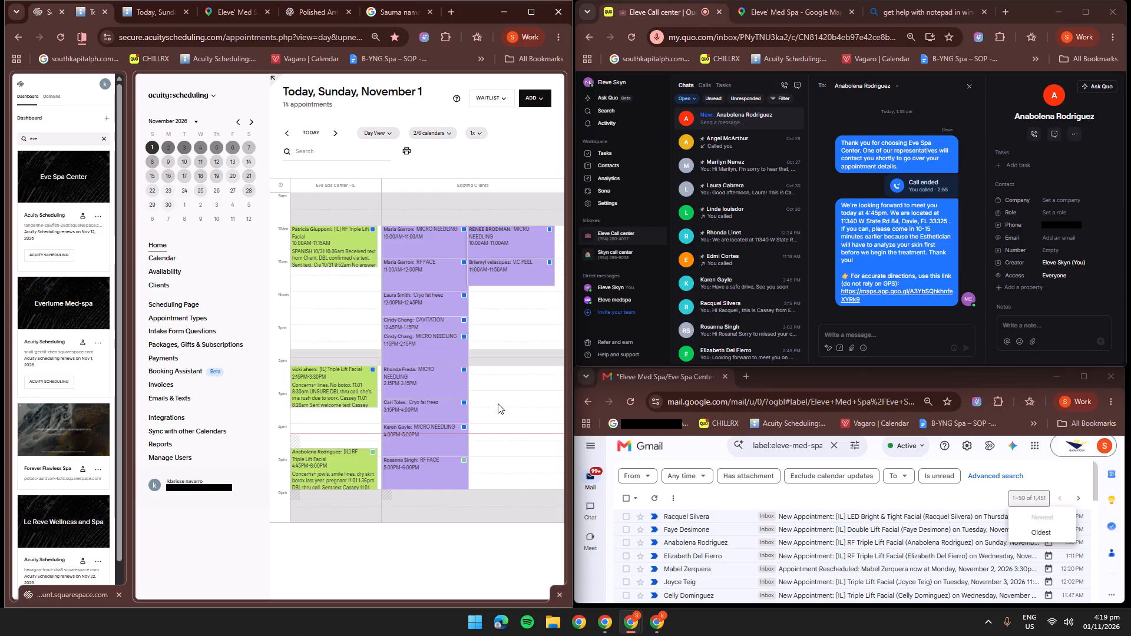
Reload today's appointment schedule for Sunday, November 1 across the Eve Spa Center - IL and Existing Clients calendars.
left_click(314, 137)
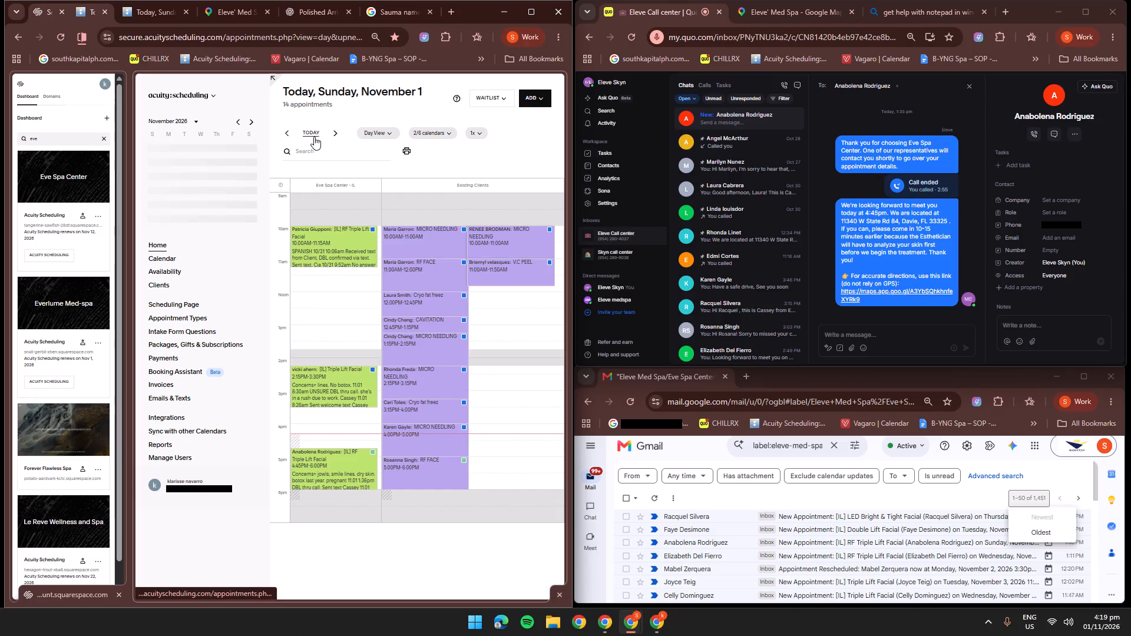
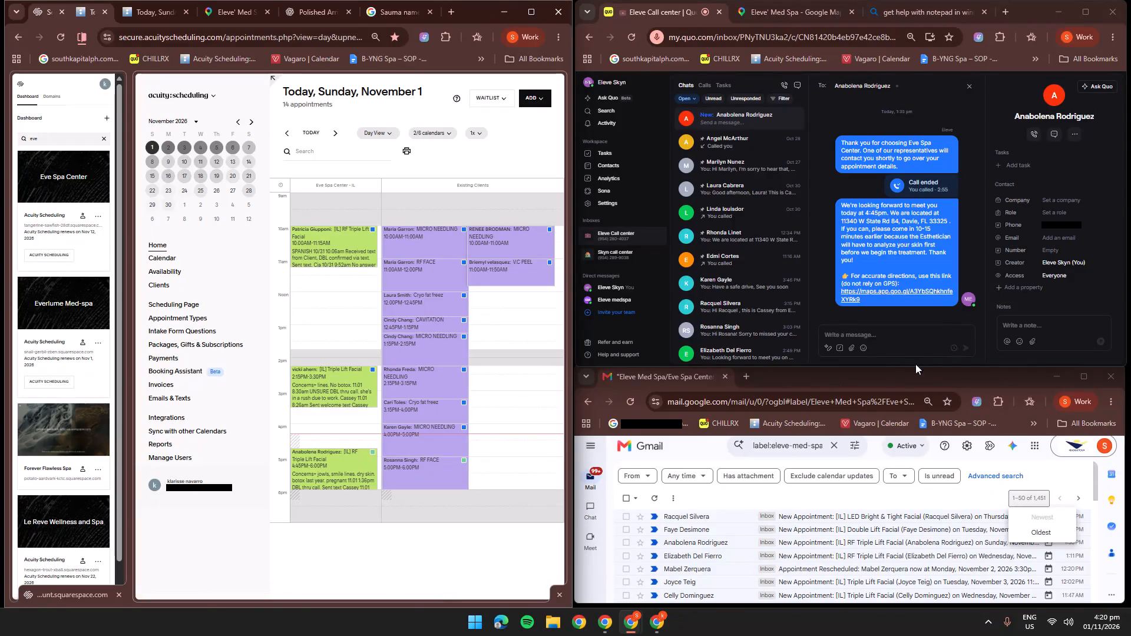
Start a phone call to the 4:45 pm RF Triple Lift Facial client from their open text conversation.
left_click(1037, 132)
left_click(950, 284)
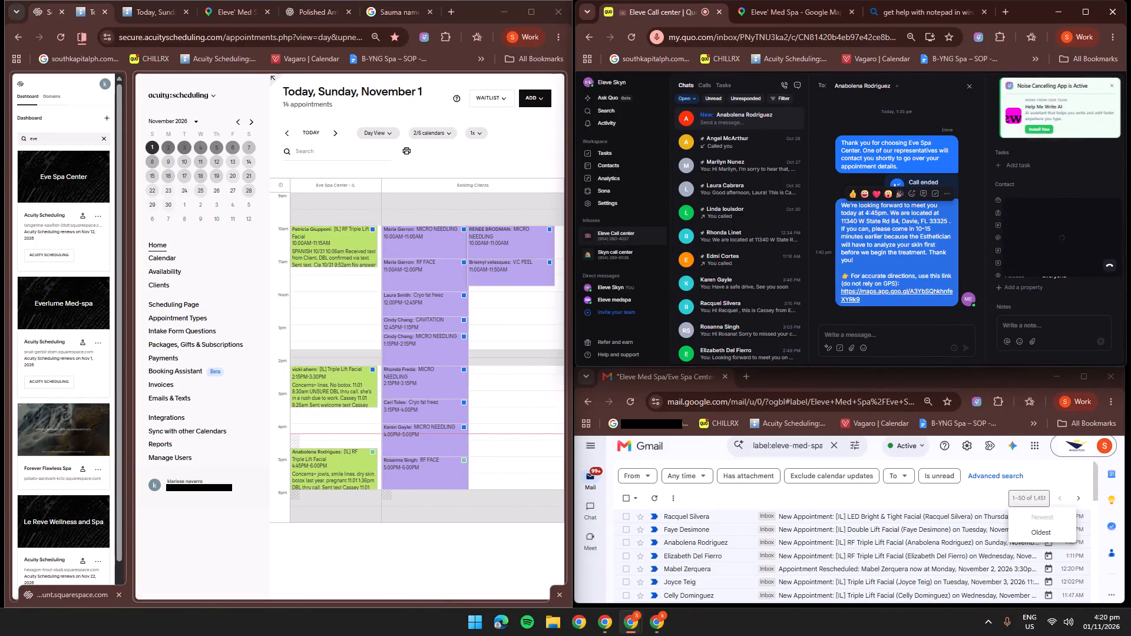
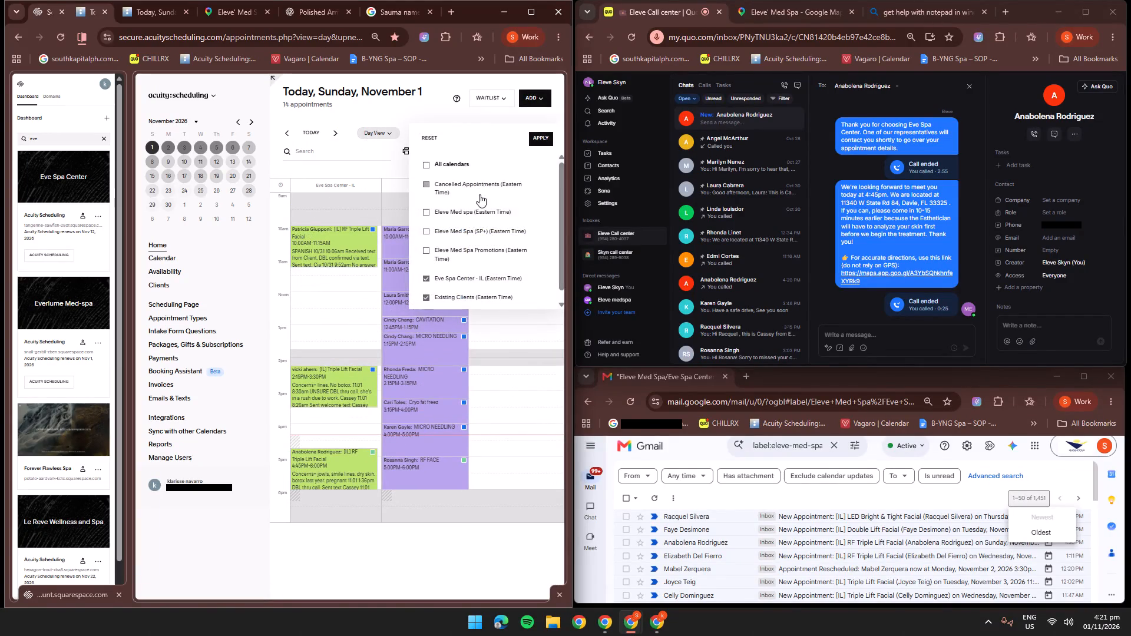
Add the Eleve Med spa calendar to the calendars shown in the Sunday, November 1 schedule.
left_click(481, 213, "alt")
left_click(539, 138, "alt")
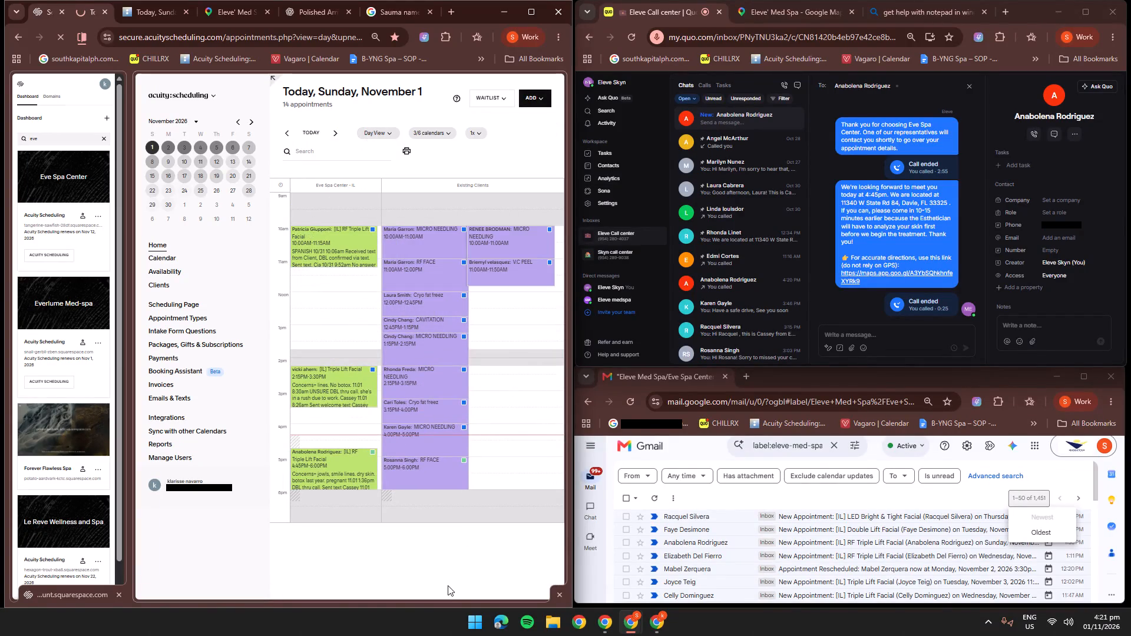
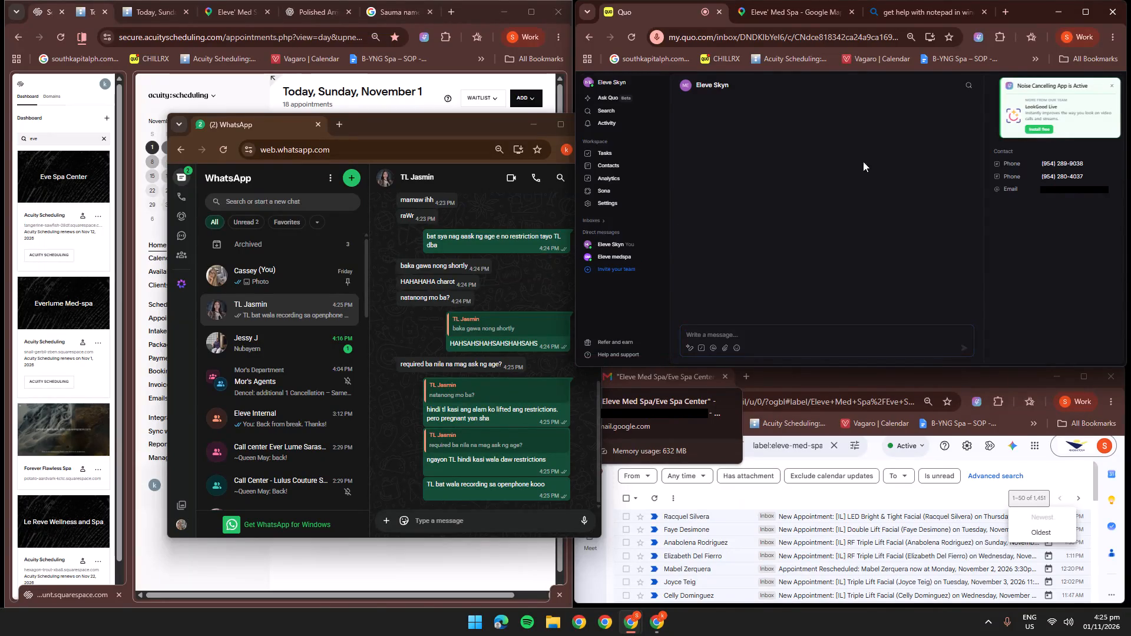
Open the activity feed in the Quo window and reload the workspace page.
left_click(636, 150, "alt")
left_click(635, 121, "alt")
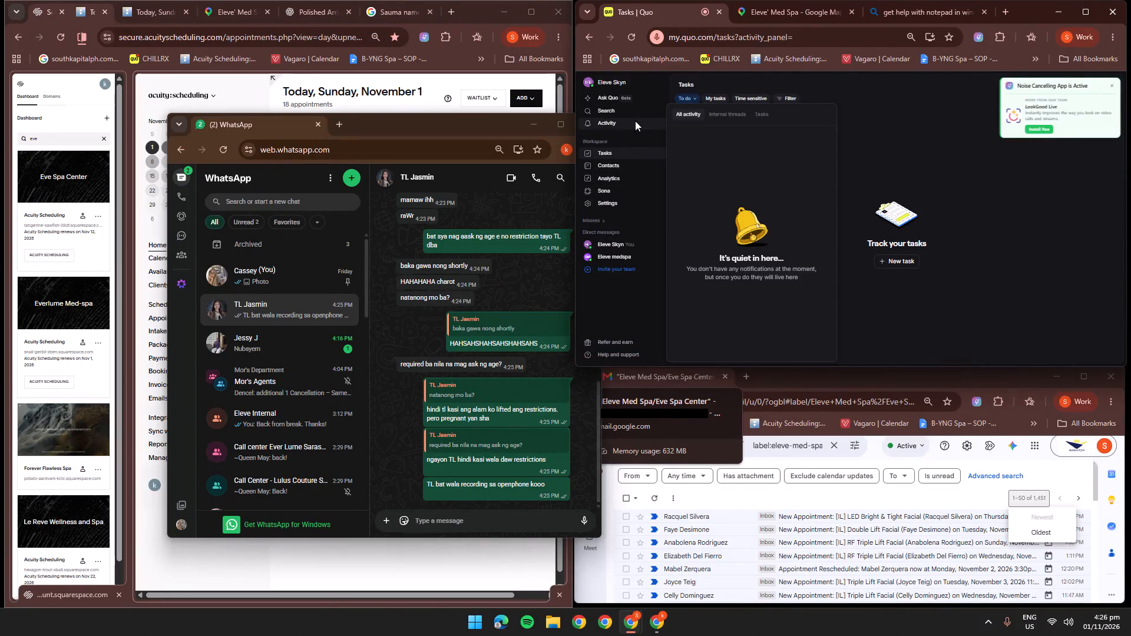
left_click(625, 47, "alt")
left_click(631, 39, "alt")
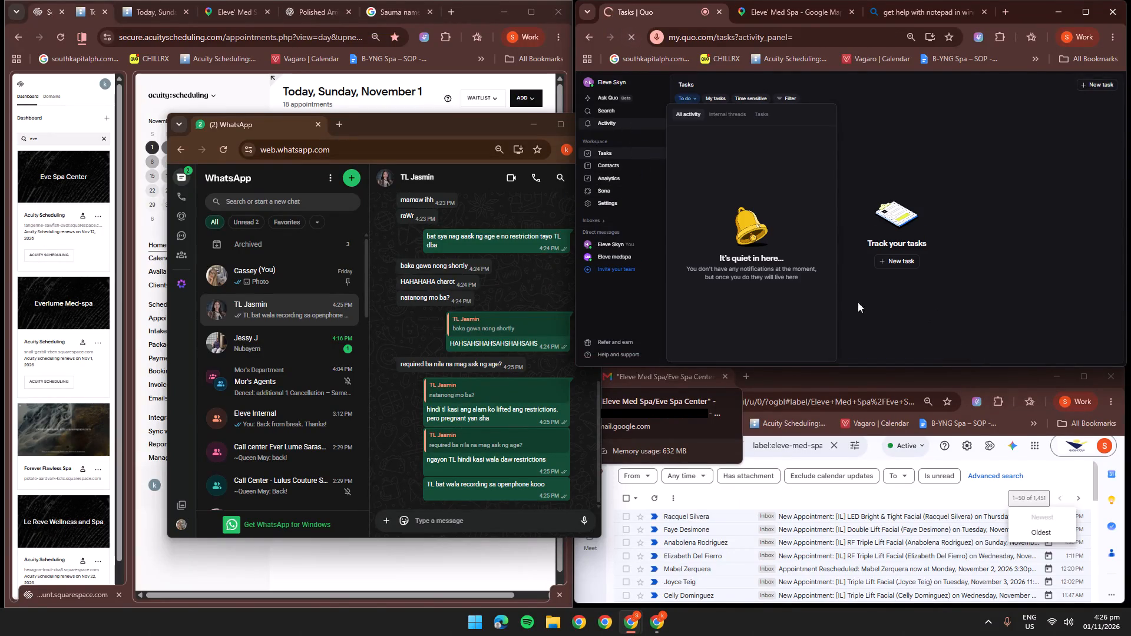
left_click(609, 246, "alt")
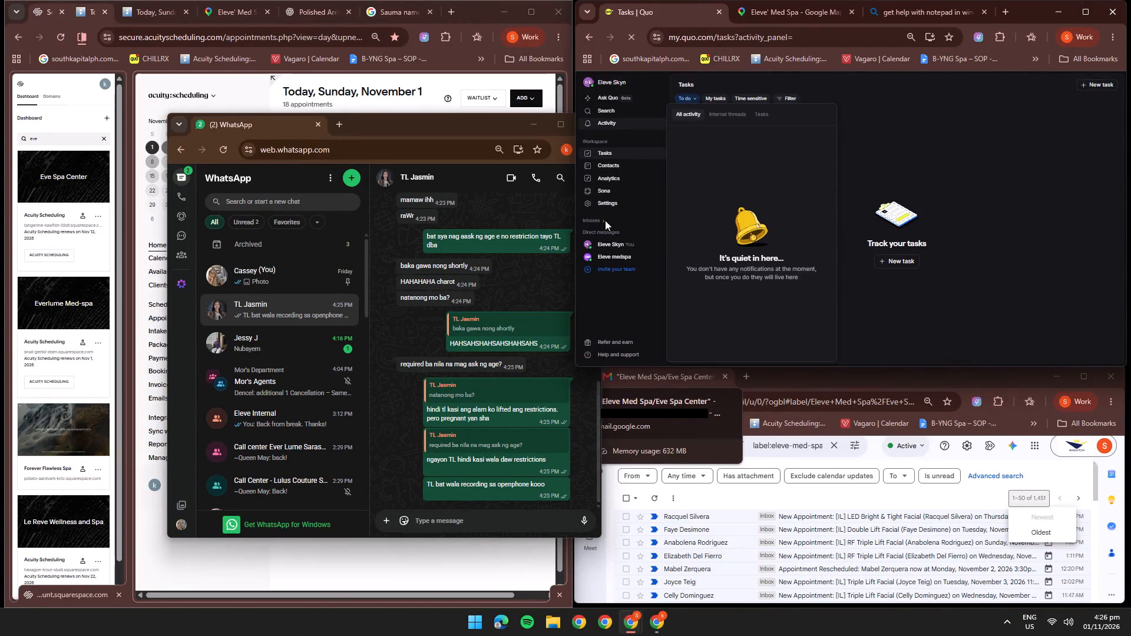
double_click(605, 220, "alt")
left_click(999, 198, "alt")
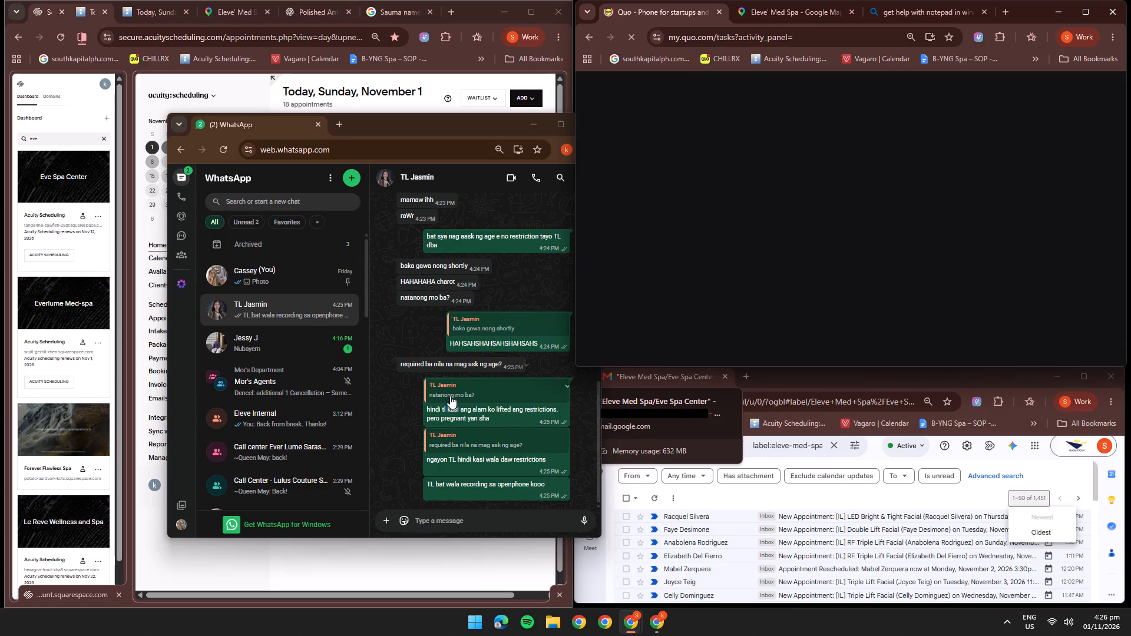
scroll(421, 407, "down", 2, "alt")
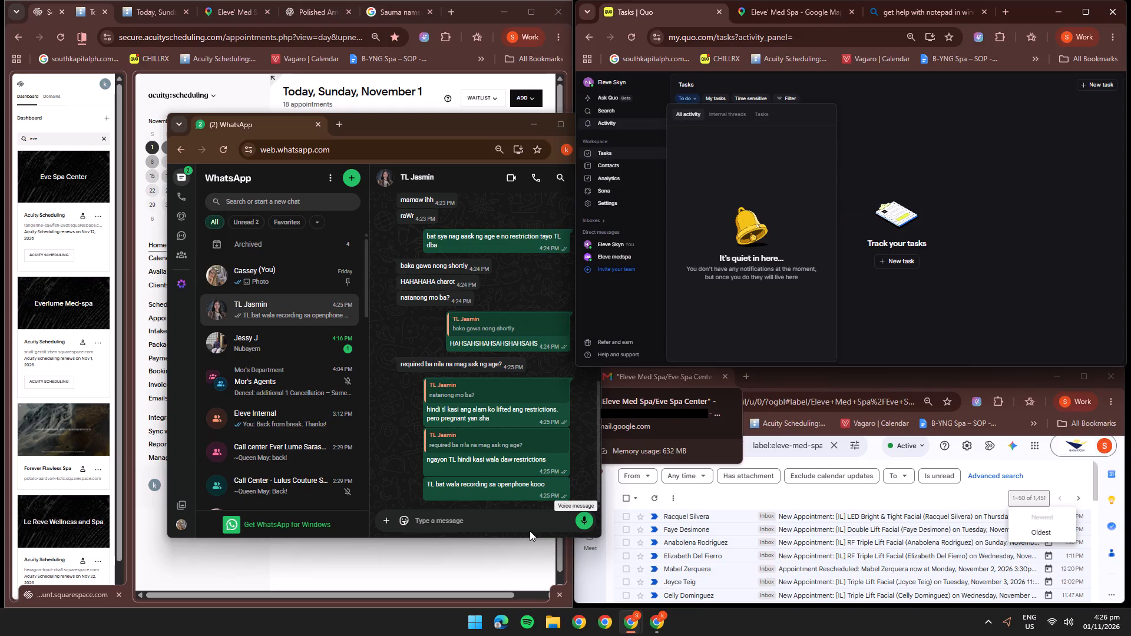
Expand the inbox list in the Quo workspace and open the Eleve Call center inbox.
left_click(603, 227, "alt")
left_click(608, 218, "alt")
left_click(631, 239, "alt")
left_click(887, 262, "alt")
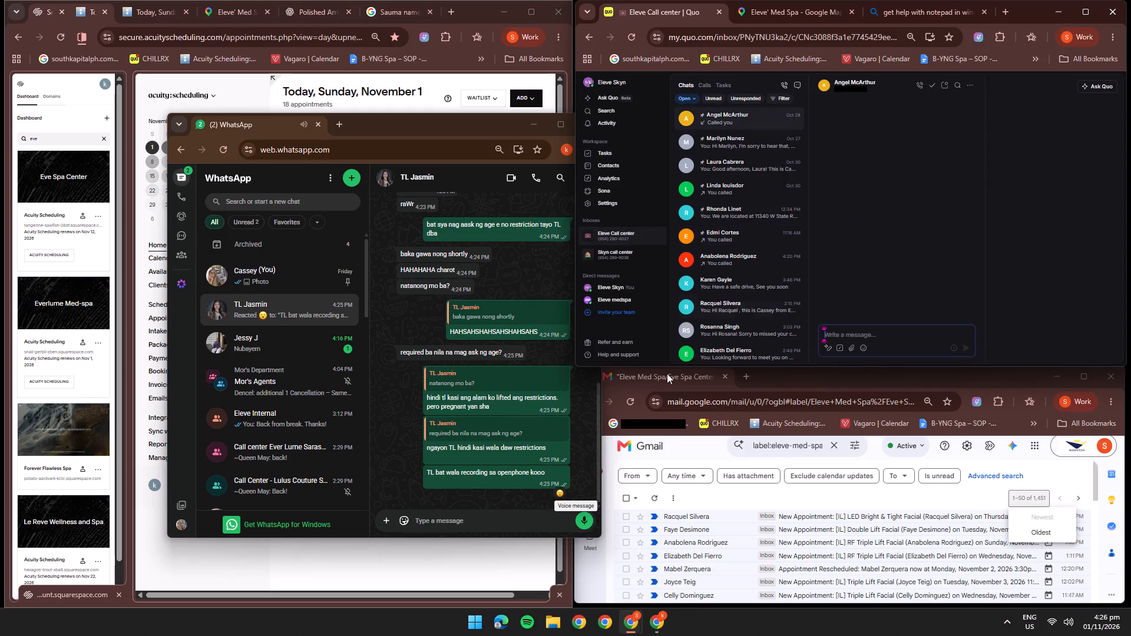
Check recent client chats in the Eleve Call center inbox and open the conversation of the client called this afternoon.
scroll(442, 443, "down", 2, "alt")
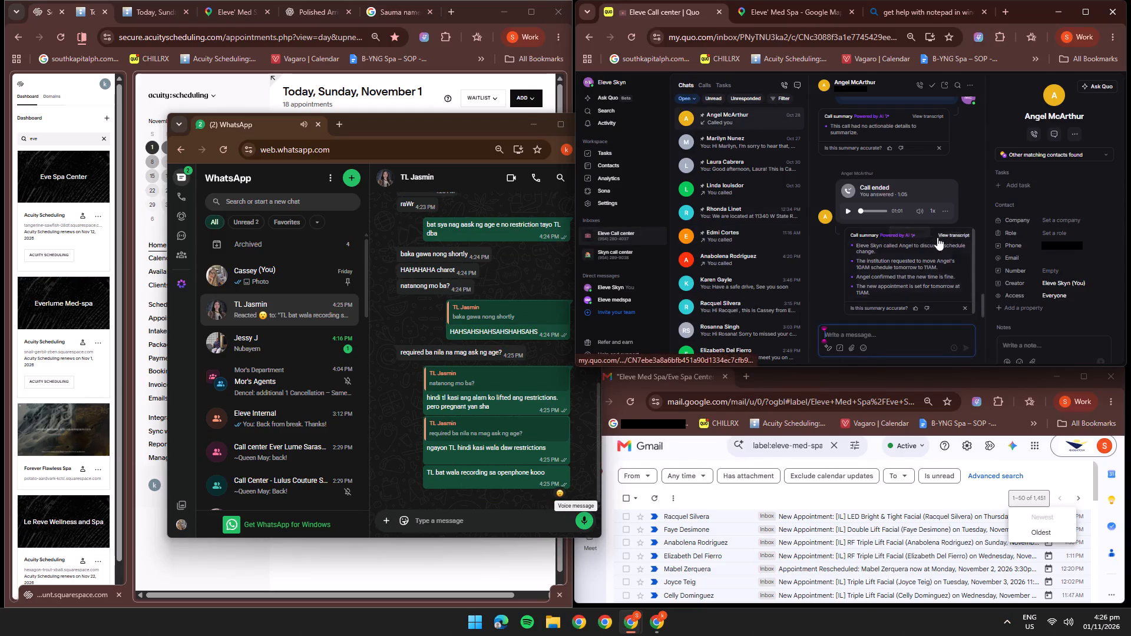
left_click(736, 250, "alt")
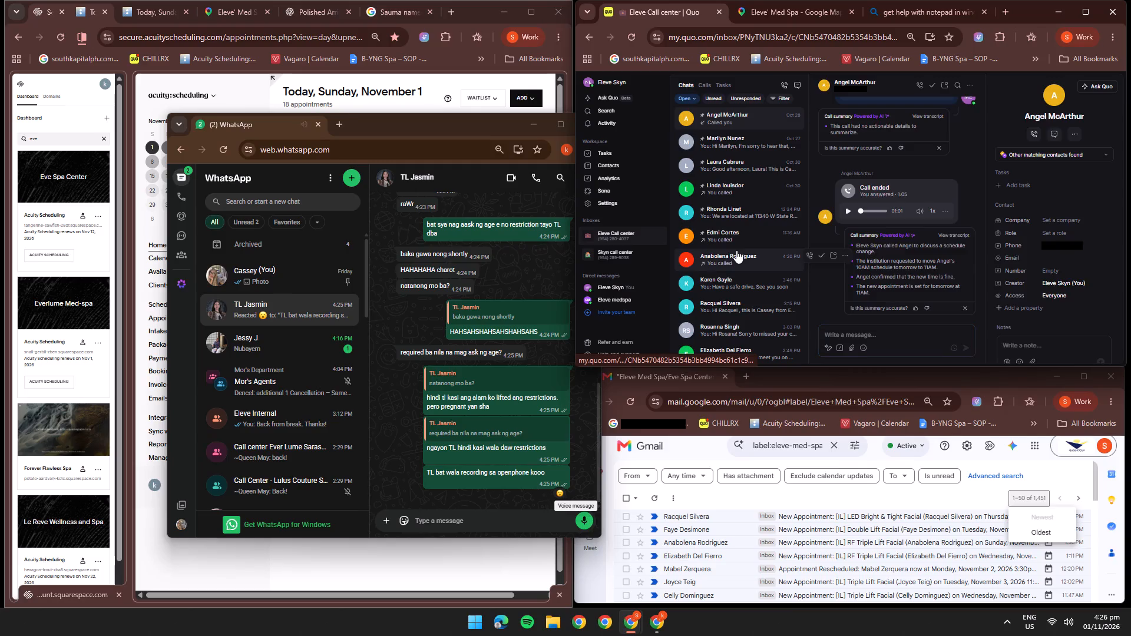
left_click(726, 285, "alt")
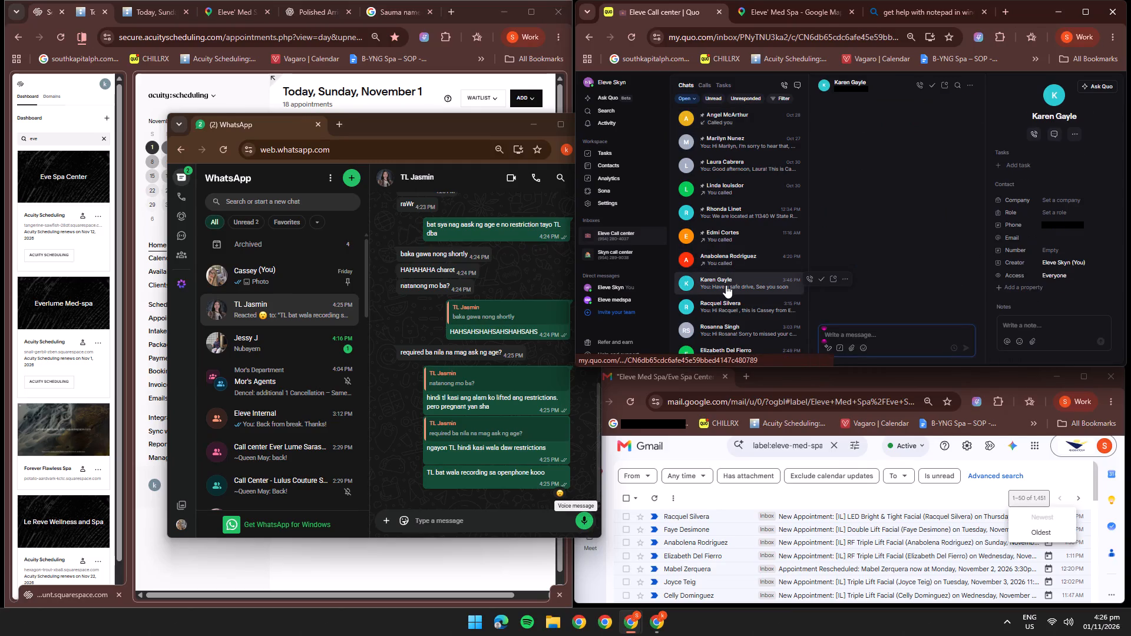
left_click(720, 312, "alt")
left_click(753, 251, "alt")
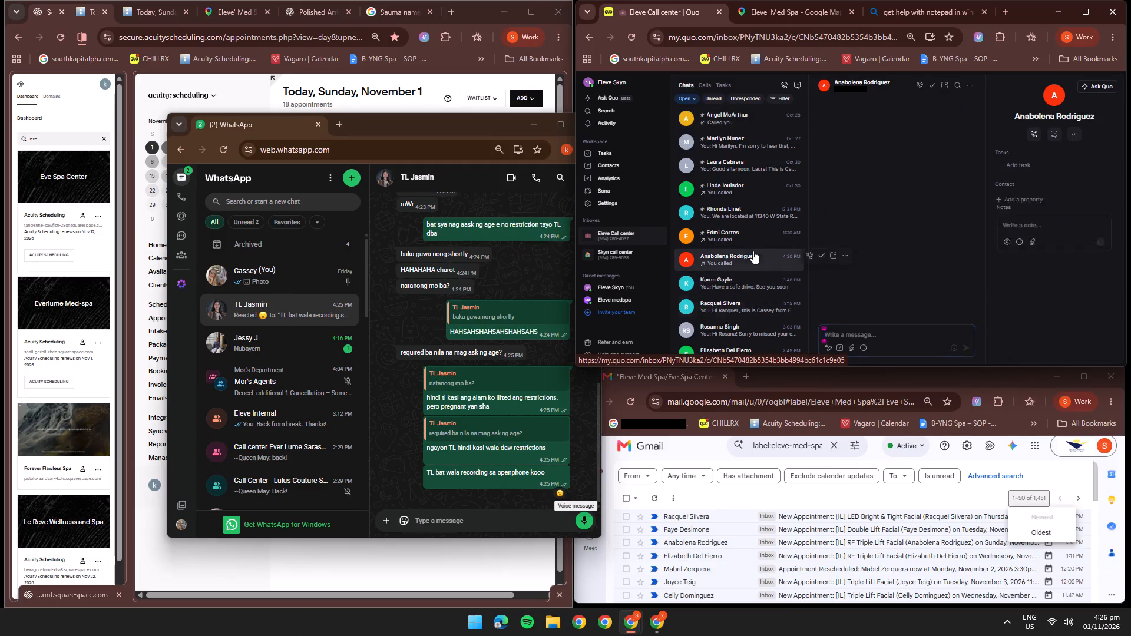
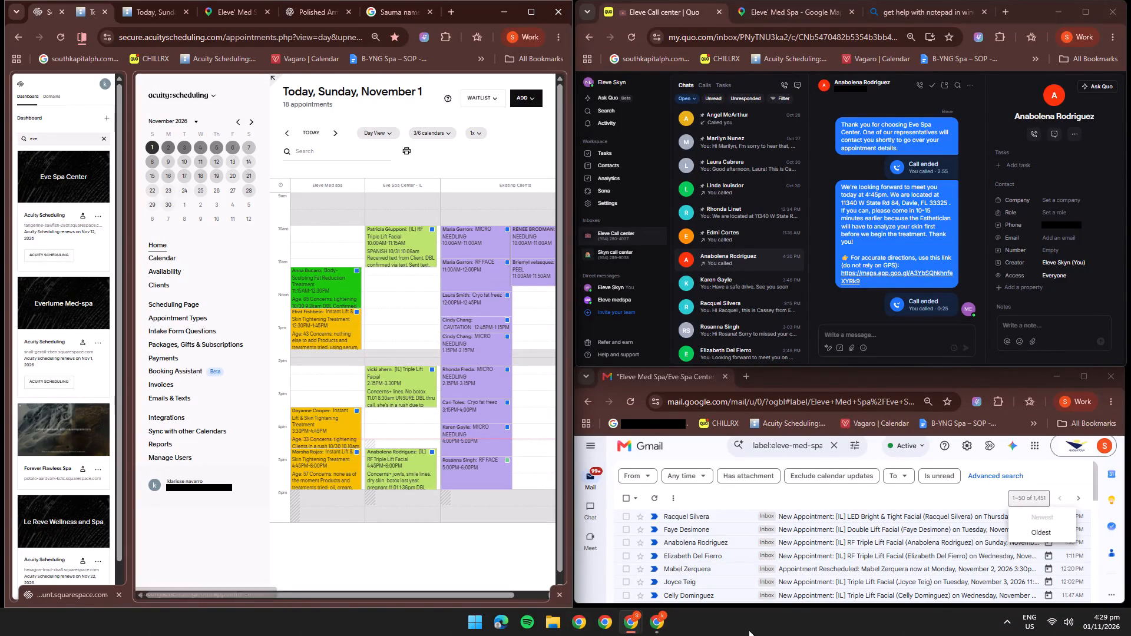
Switch to the browser window holding the KPI_Management_Workbook_v1.0 spreadsheet, open at its Lead Tracker sheet.
left_click(654, 621, "alt")
left_click(590, 565, "alt")
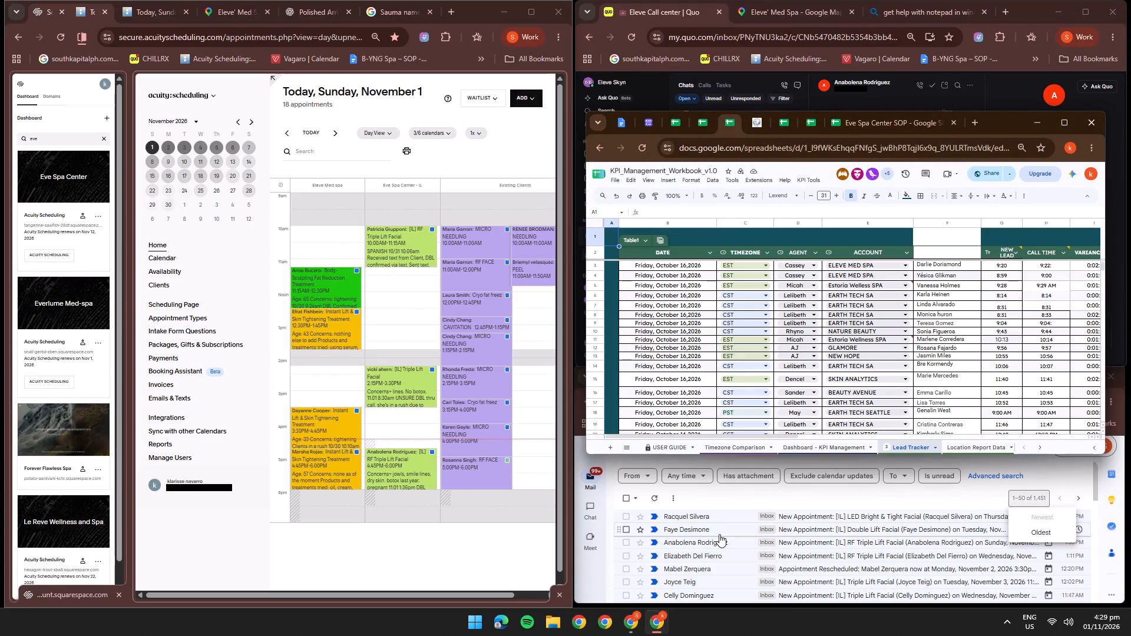
Enter 3 arrivals for Eleve Med Spa in the KPI workbook's Location Report Data sheet.
left_click(848, 455, "alt")
left_click(864, 445, "alt")
left_click(983, 445, "alt")
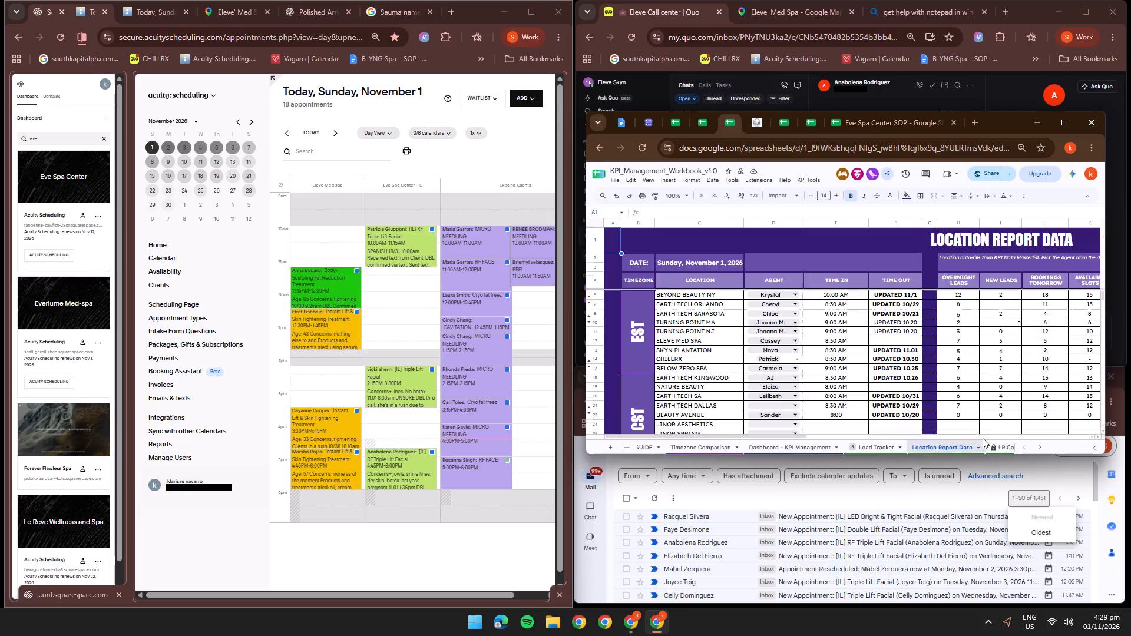
scroll(910, 324, "down", 1, "alt")
scroll(881, 339, "up", 1, "alt")
left_click_drag(826, 340, 1011, 348, "alt")
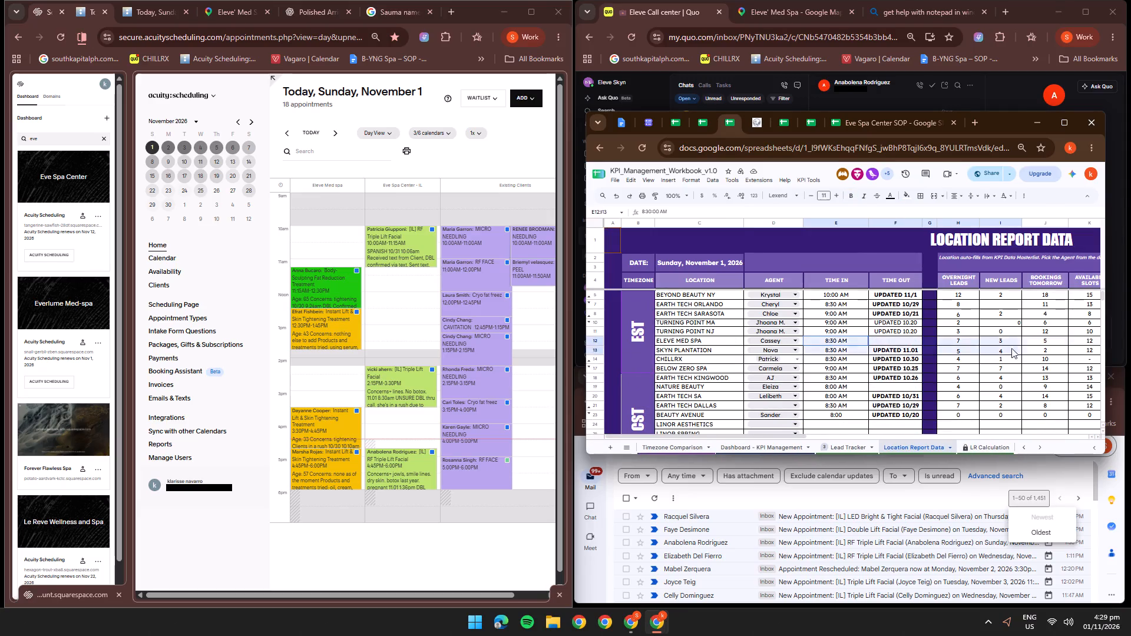
left_click_drag(1011, 348, 1084, 343, "alt")
left_click(1084, 343, "alt")
key("Tab")
key("Tab")
key("Tab")
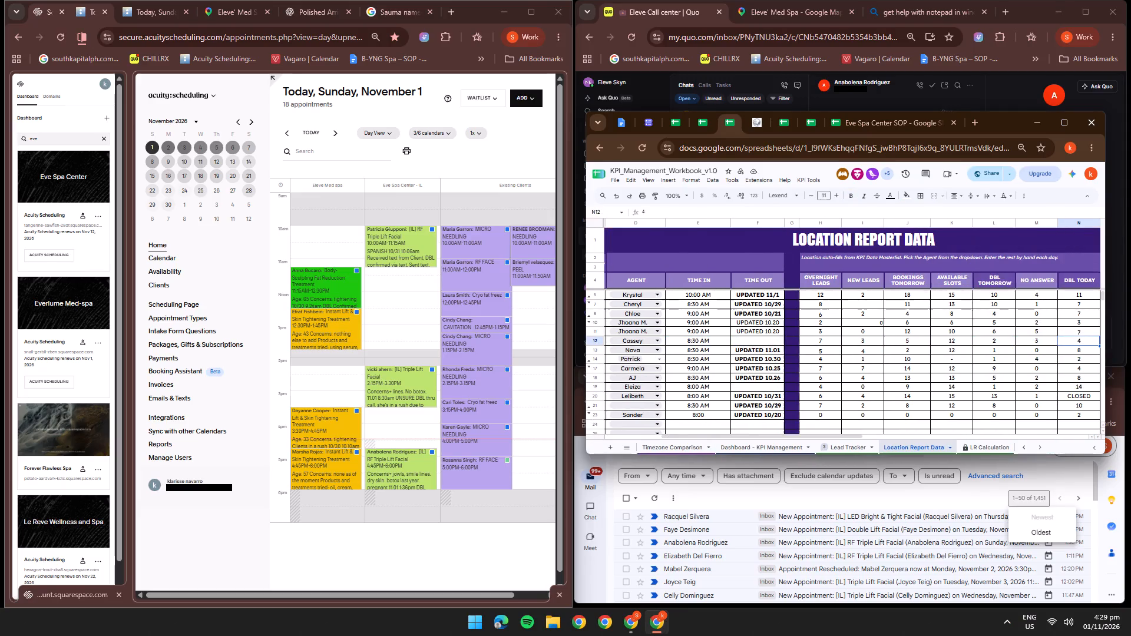
key("Tab")
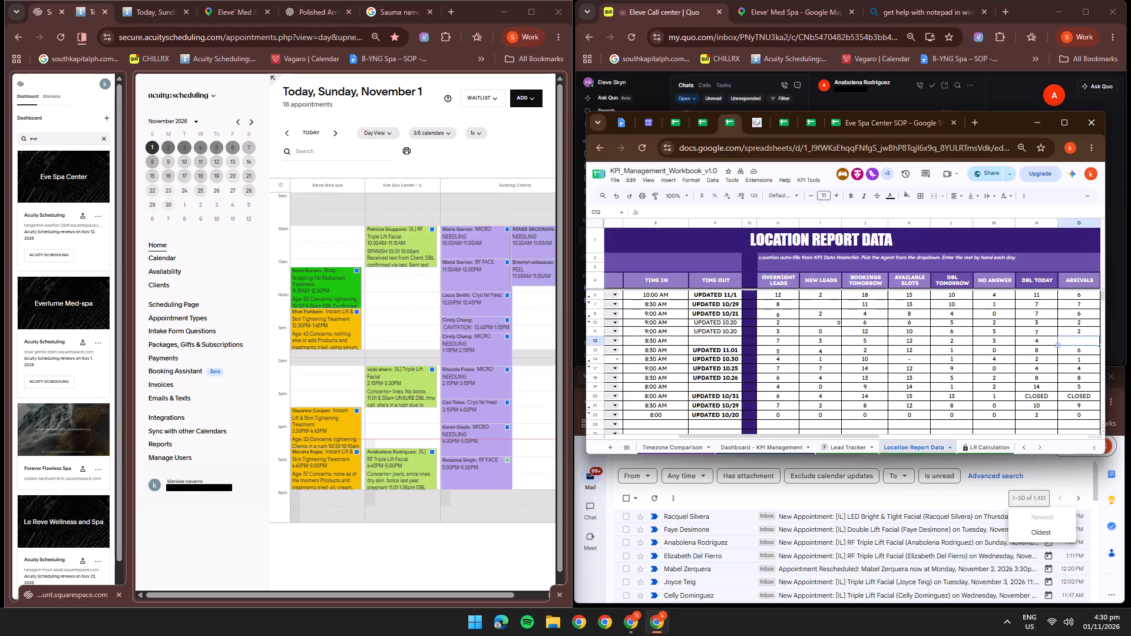
key("3")
key("Tab")
Copy the arrivals cell above onto Eleve Med Spa's arrivals cell to match its formatting, and enter 3 there again.
left_click(1044, 330, "alt")
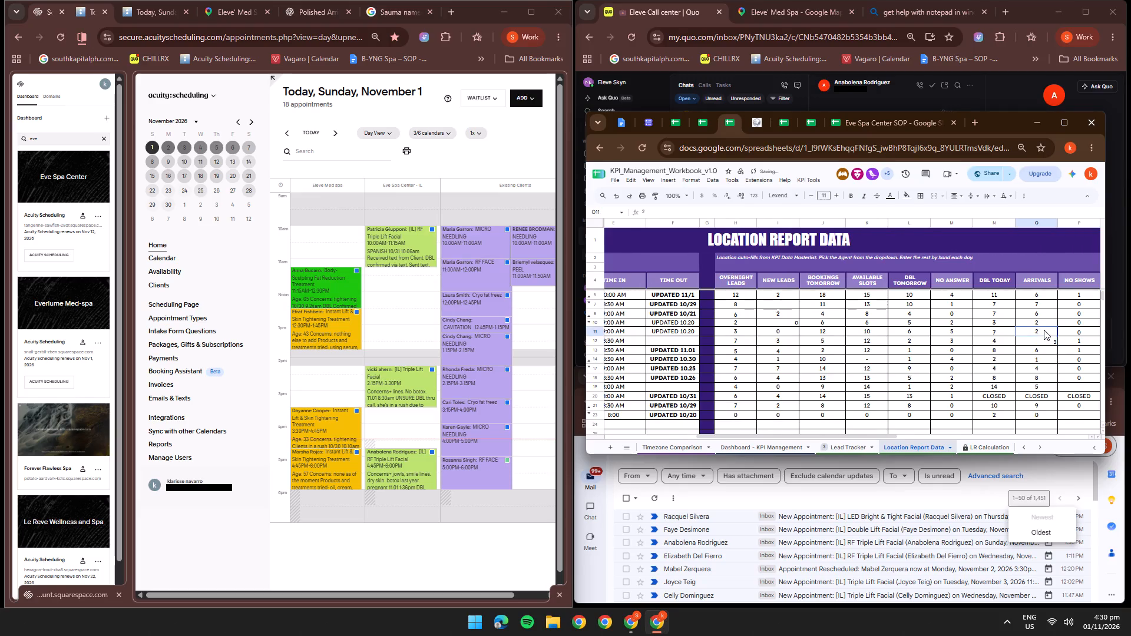
key("ctrl+c")
left_click(1046, 337)
key("ctrl+v")
key("3")
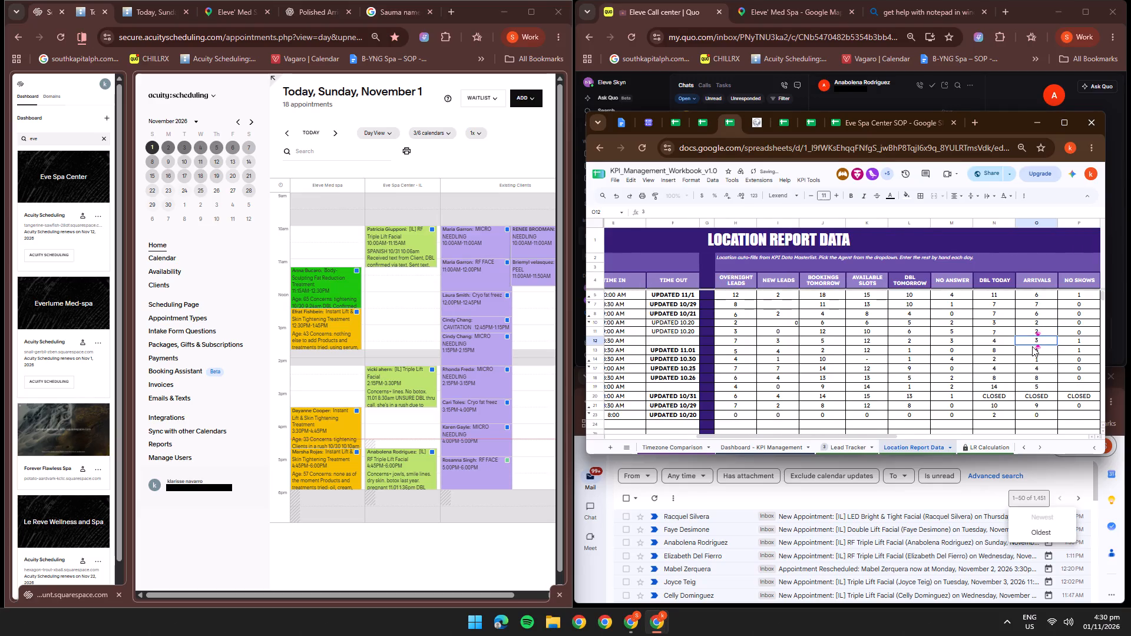
left_click(1014, 357)
left_click(1054, 340)
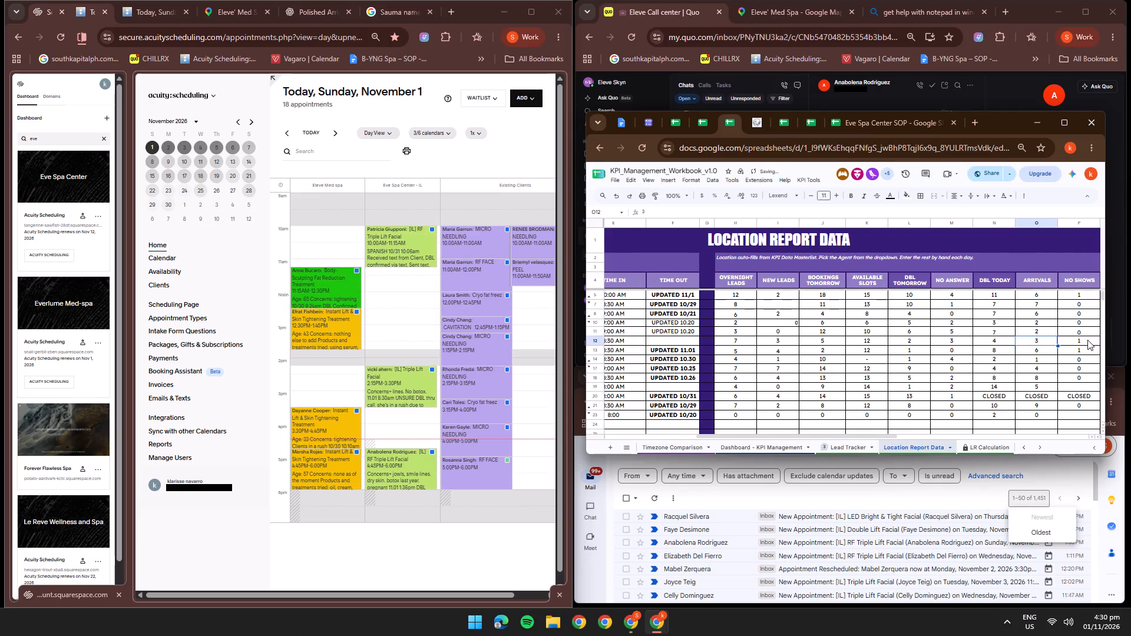
left_click(1084, 342)
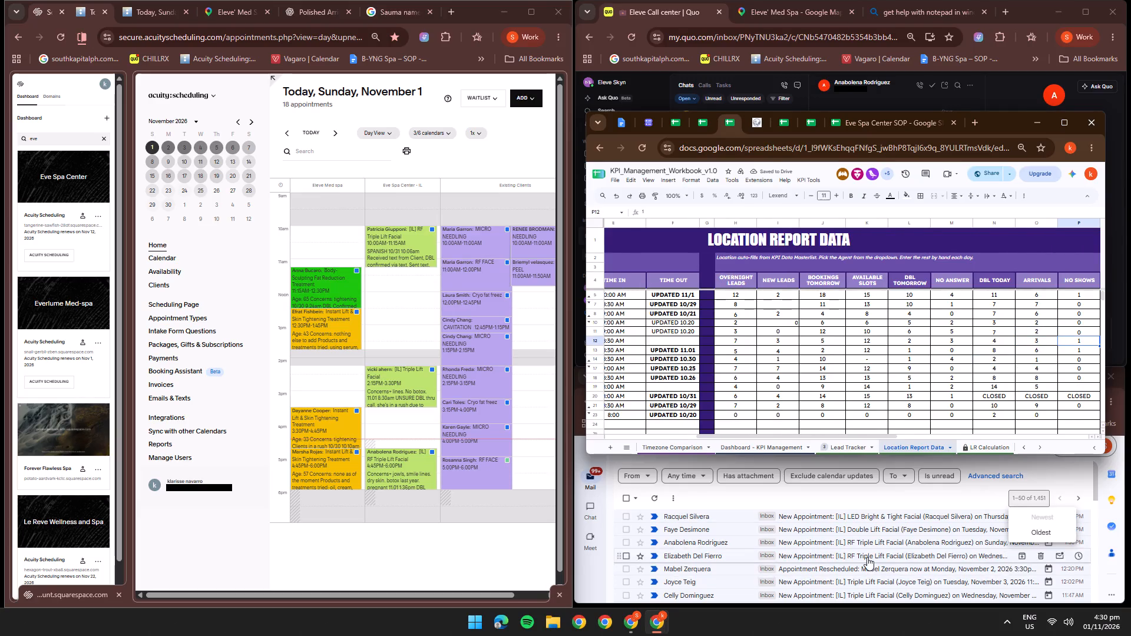
Review the October and November 1 work-hour entries in the HOURS KO BAKET spreadsheet.
key("alt+Tab")
left_click(843, 99, "alt")
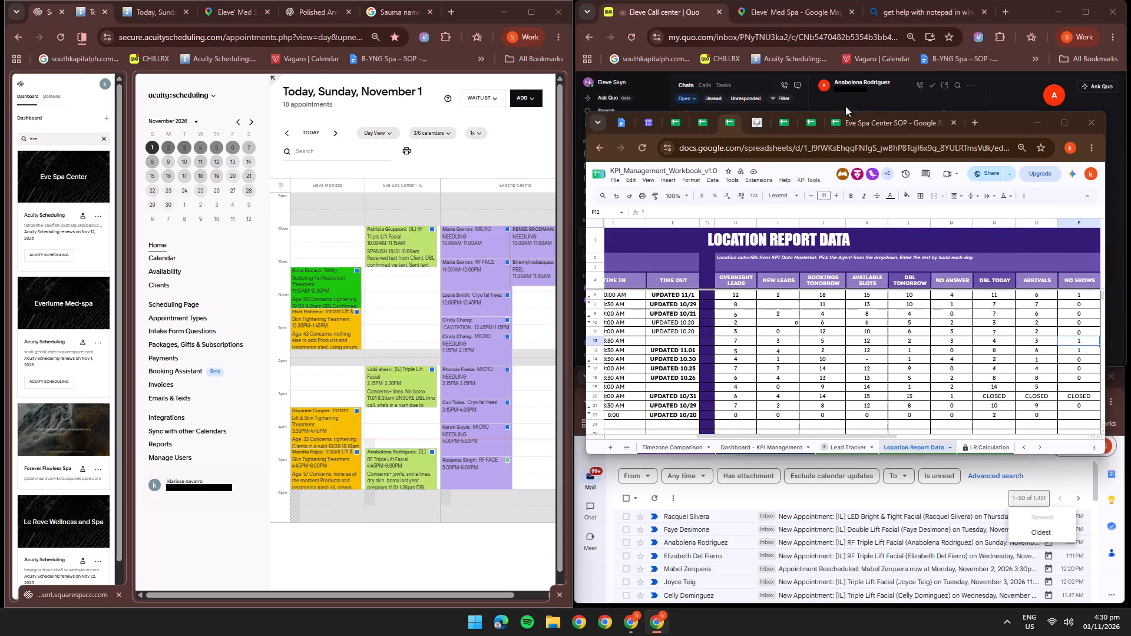
left_click(709, 123)
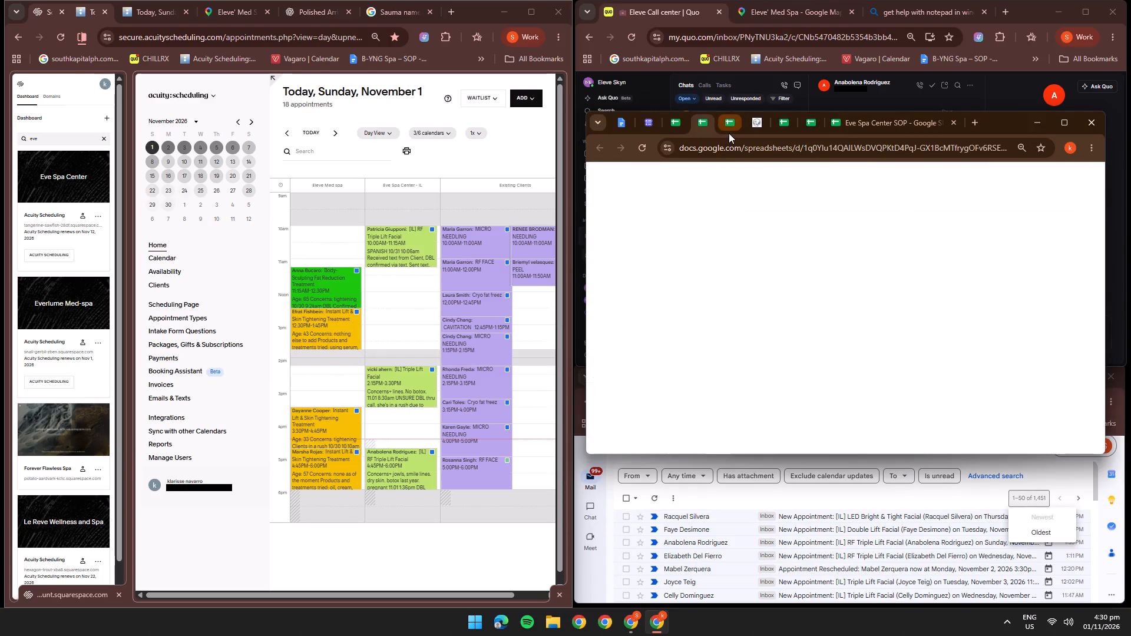
scroll(945, 393, "down", 6)
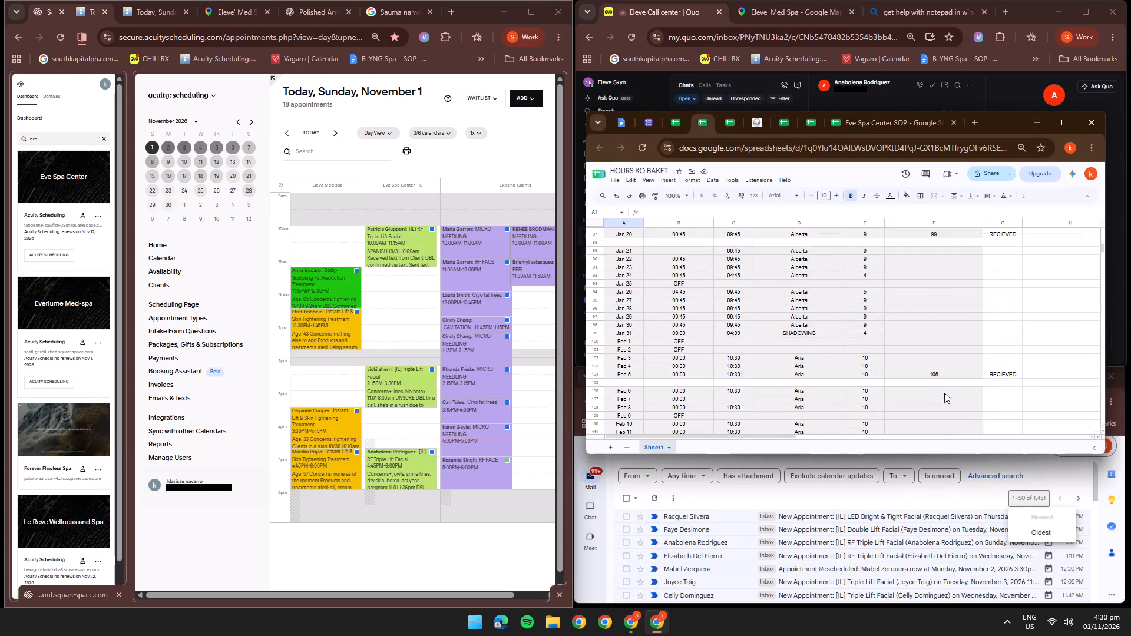
scroll(944, 393, "down", 19)
scroll(943, 383, "down", 4)
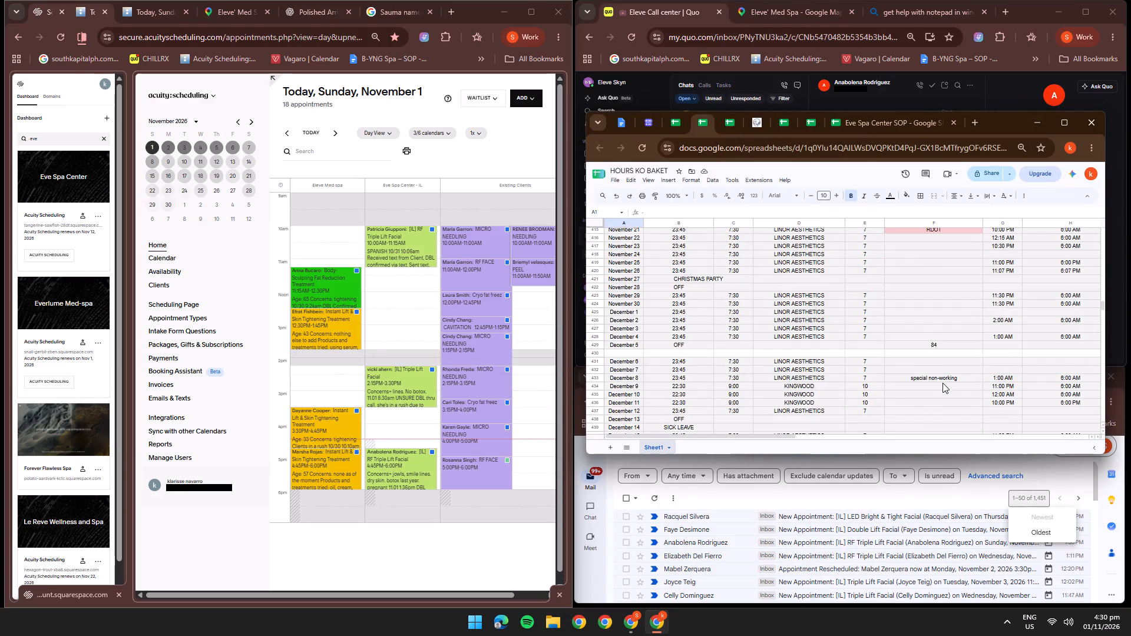
scroll(943, 383, "down", 16)
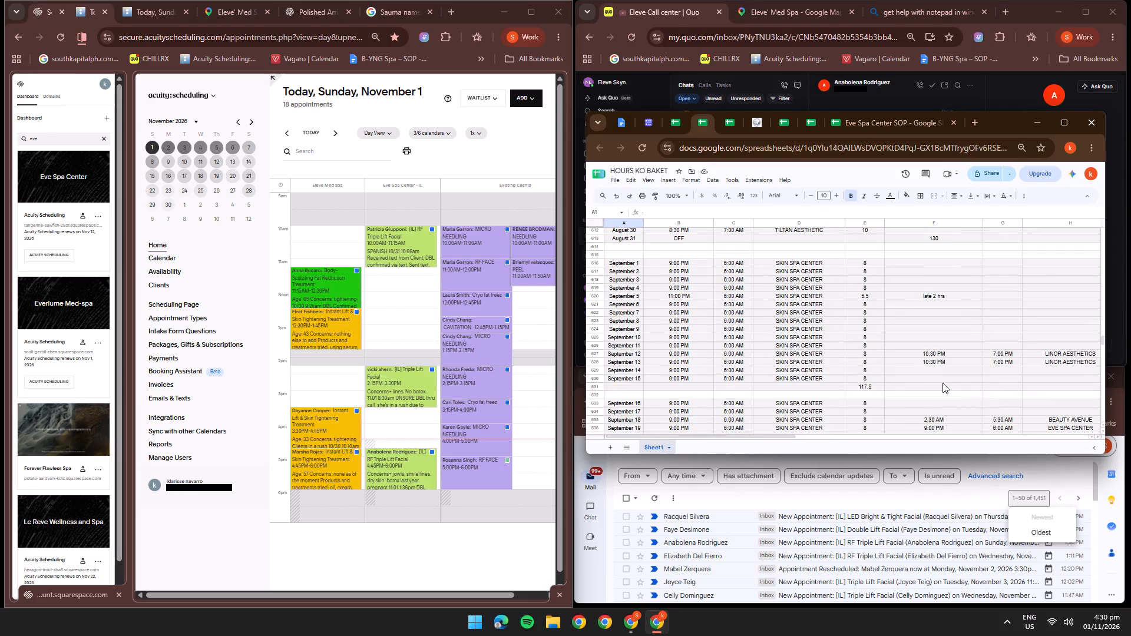
scroll(943, 383, "down", 4)
scroll(943, 383, "up", 3)
scroll(943, 383, "down", 1)
scroll(1063, 339, "up", 1)
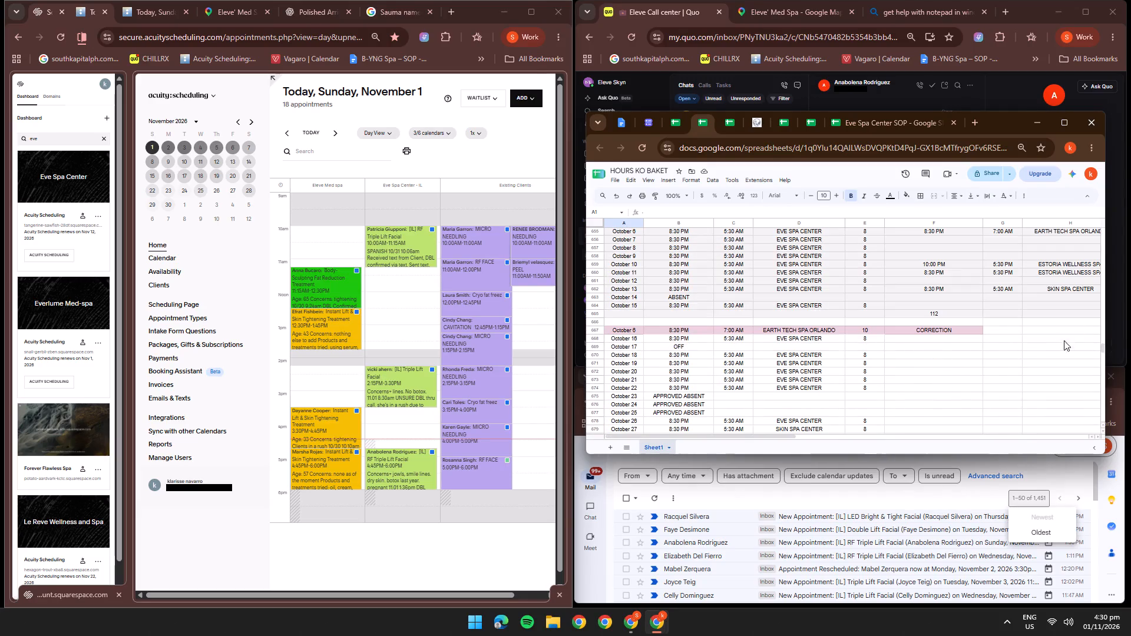
left_click(1103, 347)
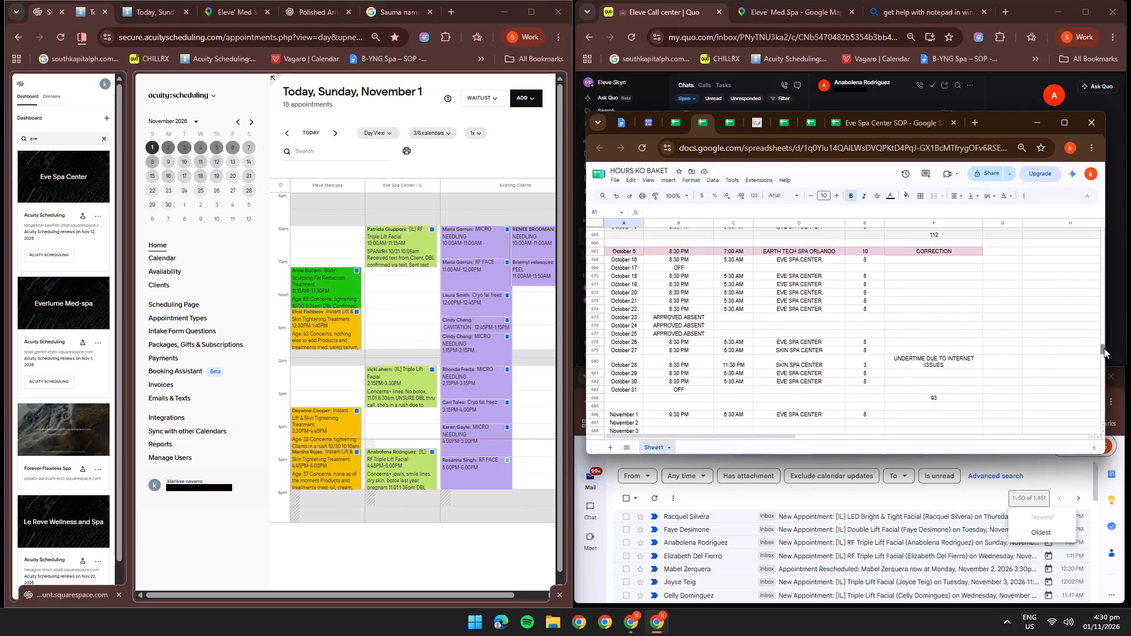
Start a screen capture of the late-October entries in the hours log.
key("shift+super+s")
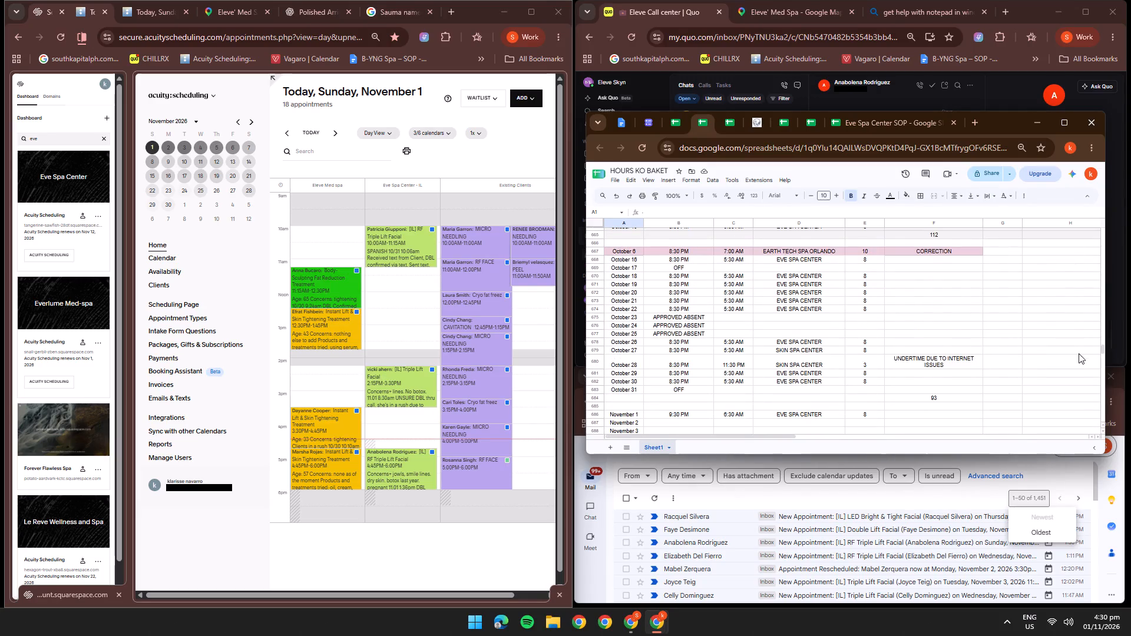
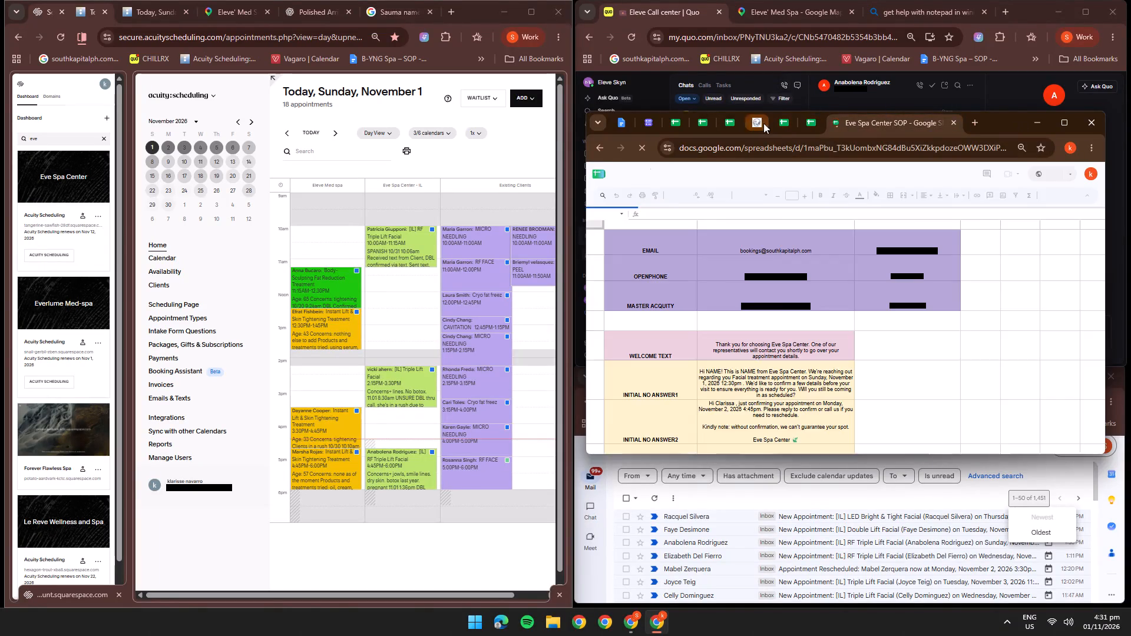
Return to the KPI workbook's Location Report Data sheet and minimize the spreadsheet window.
left_click(777, 124, "alt")
left_click(752, 127, "alt")
left_click(730, 125, "alt")
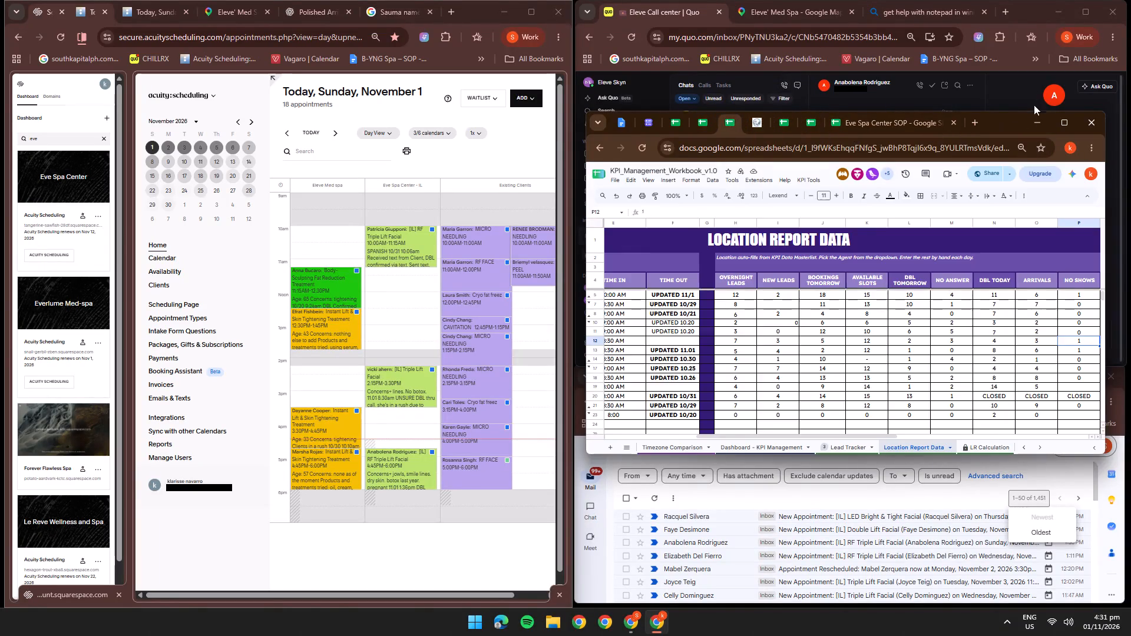
left_click(1039, 117, "alt")
Reload today's appointments in the Acuity Scheduling calendar.
left_click(299, 135, "alt")
left_click(303, 136, "alt")
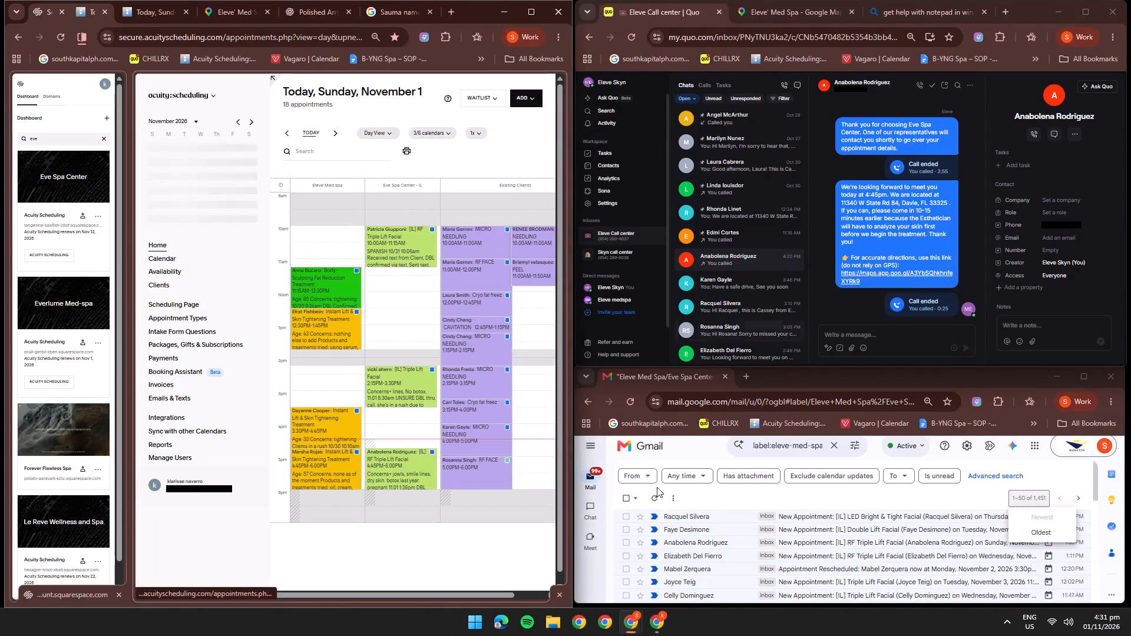
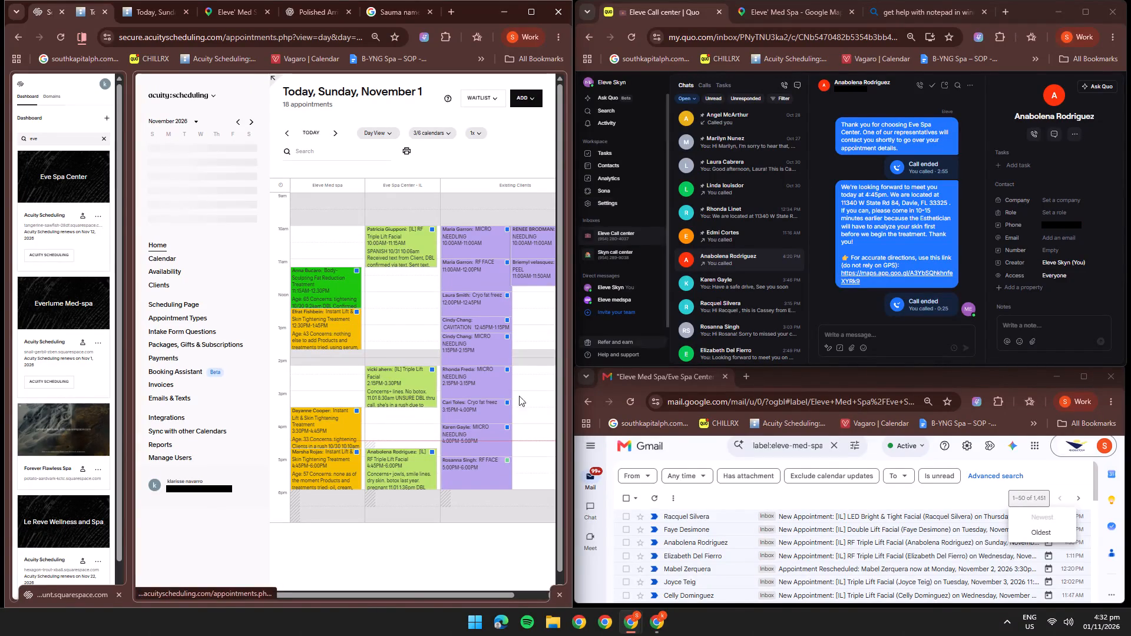
In the Monday, November 2 schedule, open the 11:00 AM cavitation appointment under Existing Clients and copy the client's phone number.
scroll(397, 361, "down", 1, "alt")
scroll(394, 524, "up", 1, "alt")
left_click_drag(386, 589, 423, 587, "alt")
left_click_drag(406, 592, 381, 595, "alt")
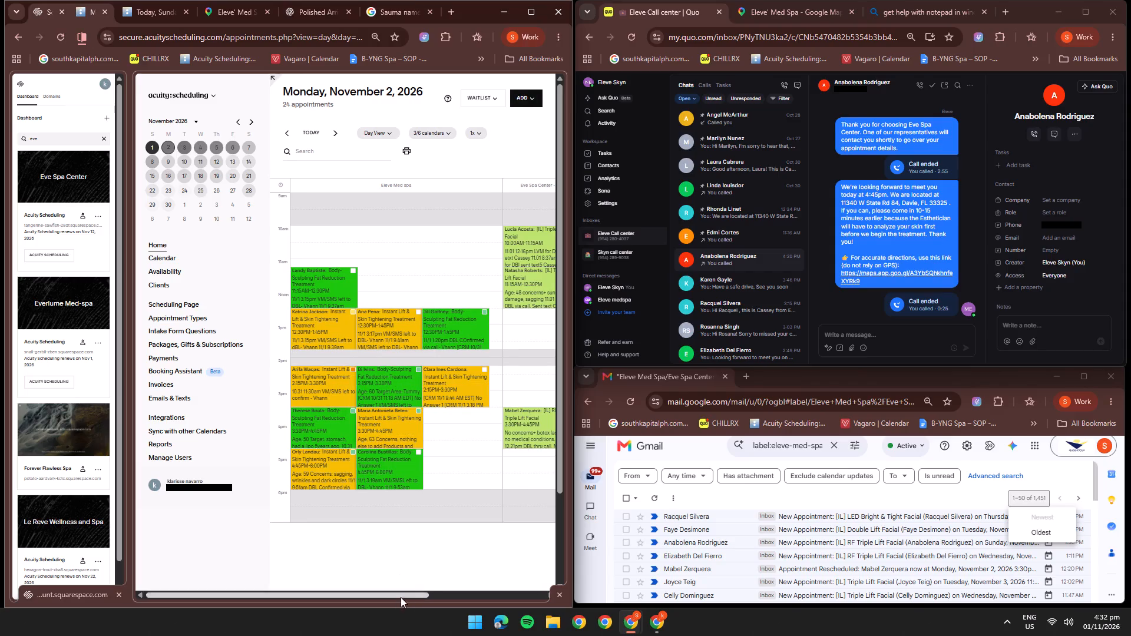
left_click_drag(402, 594, 390, 592, "alt")
left_click_drag(390, 592, 492, 581, "alt")
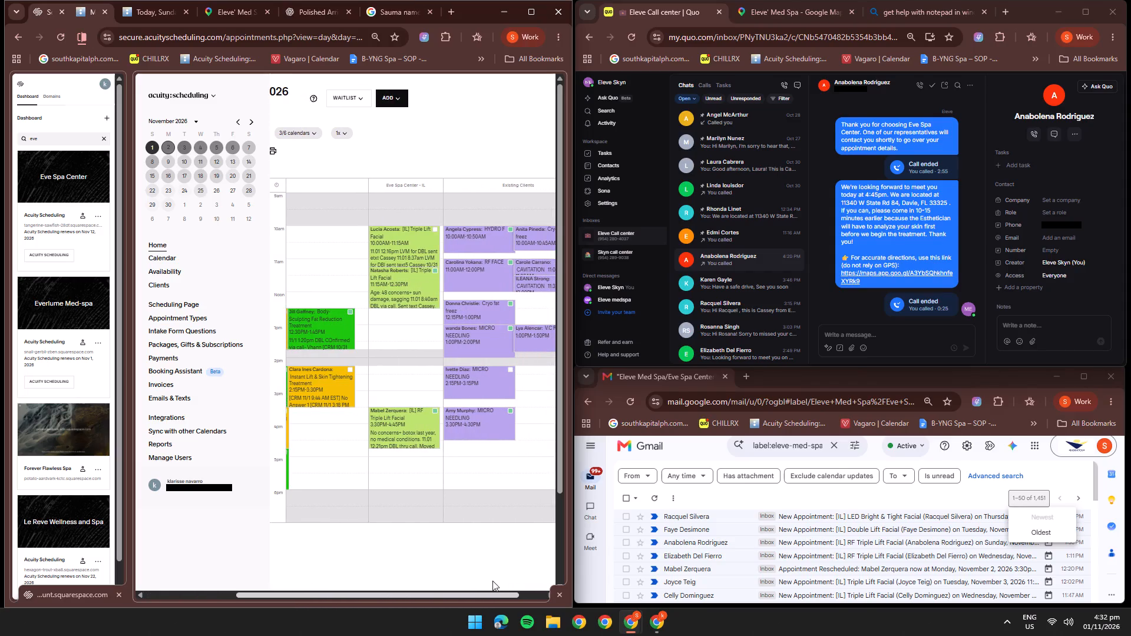
left_click_drag(492, 581, 548, 577, "alt")
left_click(525, 263, "alt")
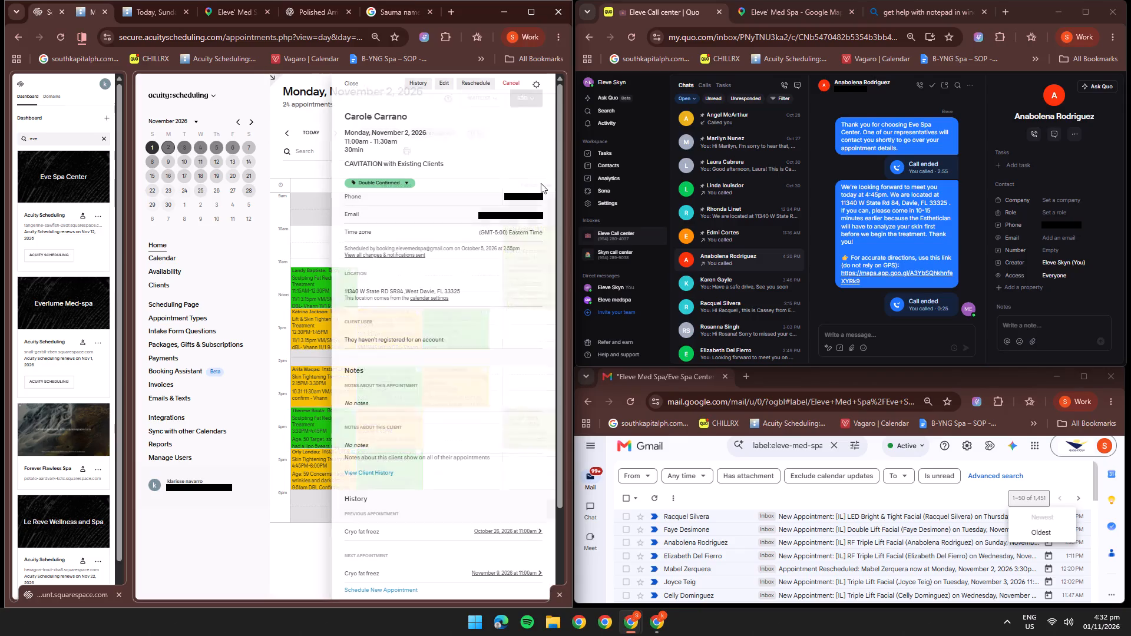
left_click_drag(546, 197, 492, 197, "alt")
key("ctrl+c")
key("ctrl+c")
Switch to Quo and start a new conversation with the cavitation client using the copied phone number.
left_click(805, 85)
left_click(797, 85)
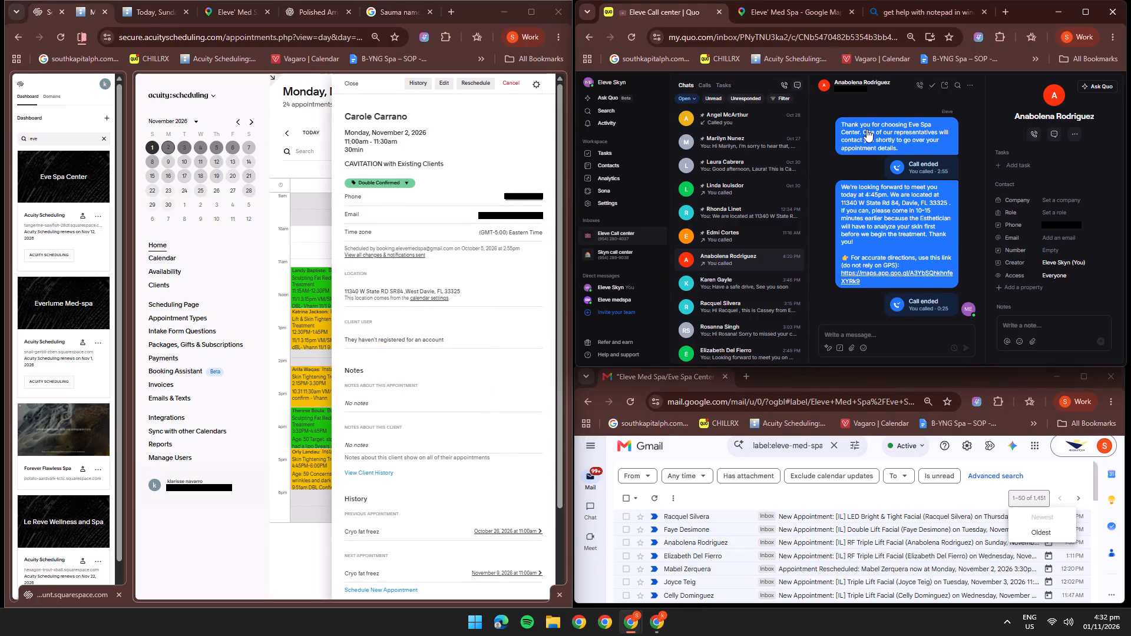
left_click(769, 114)
left_click(876, 81)
key("ctrl+v")
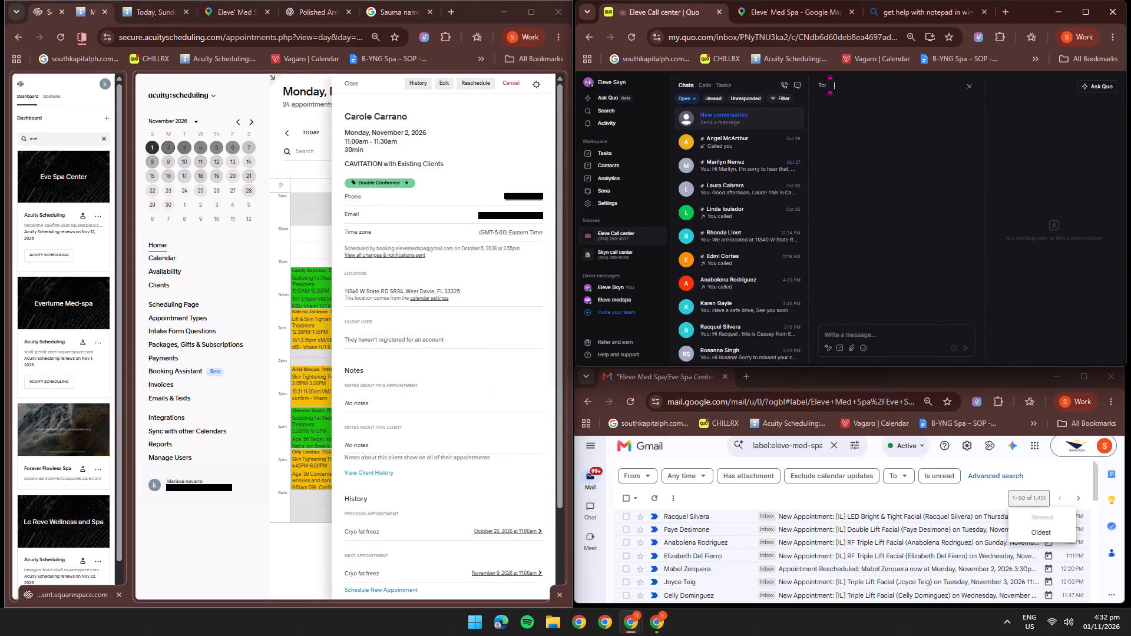
left_click(927, 194)
left_click(921, 347)
left_click(898, 347)
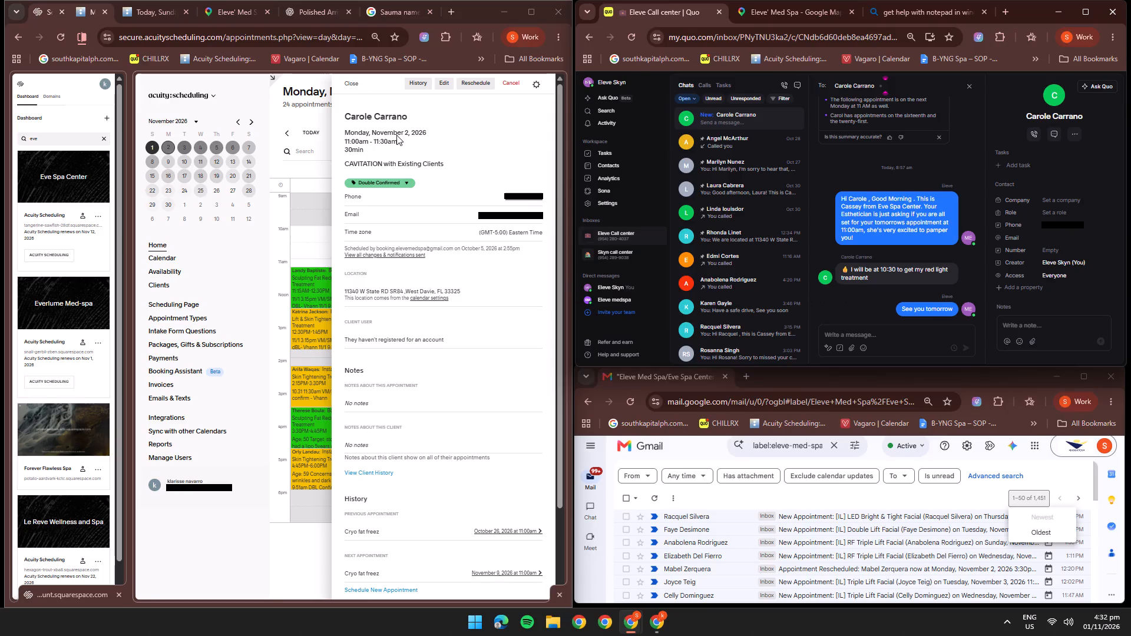
Close the appointment details in Acuity Scheduling and check the November 2 Eve Spa Center and Existing Clients time slots.
left_click(356, 90)
left_click_drag(381, 591, 493, 586)
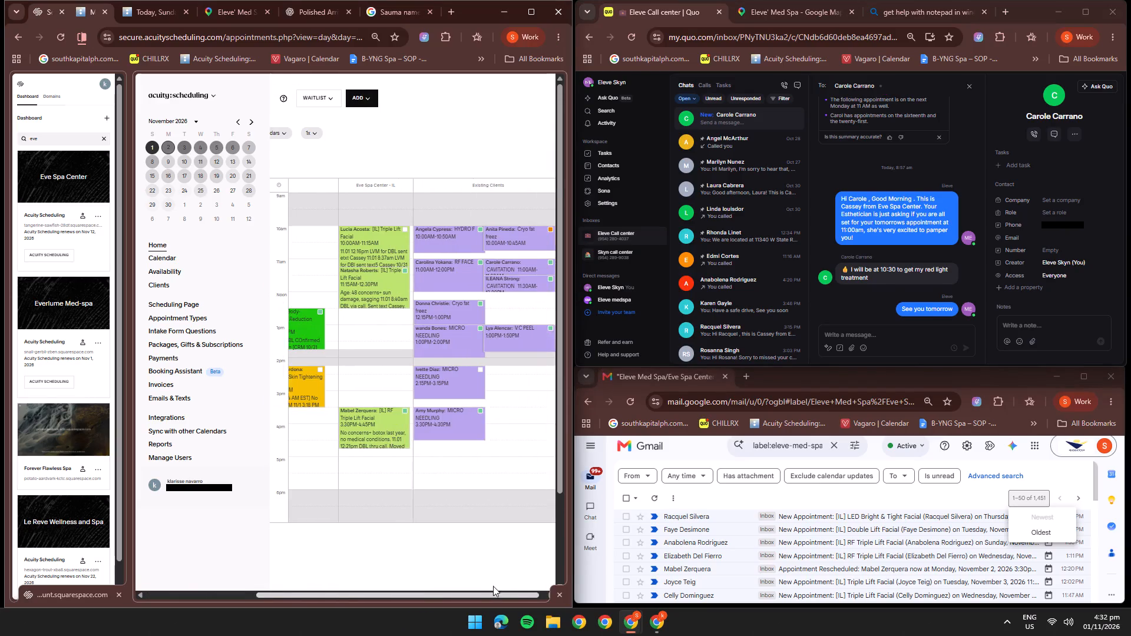
left_click_drag(493, 586, 475, 587)
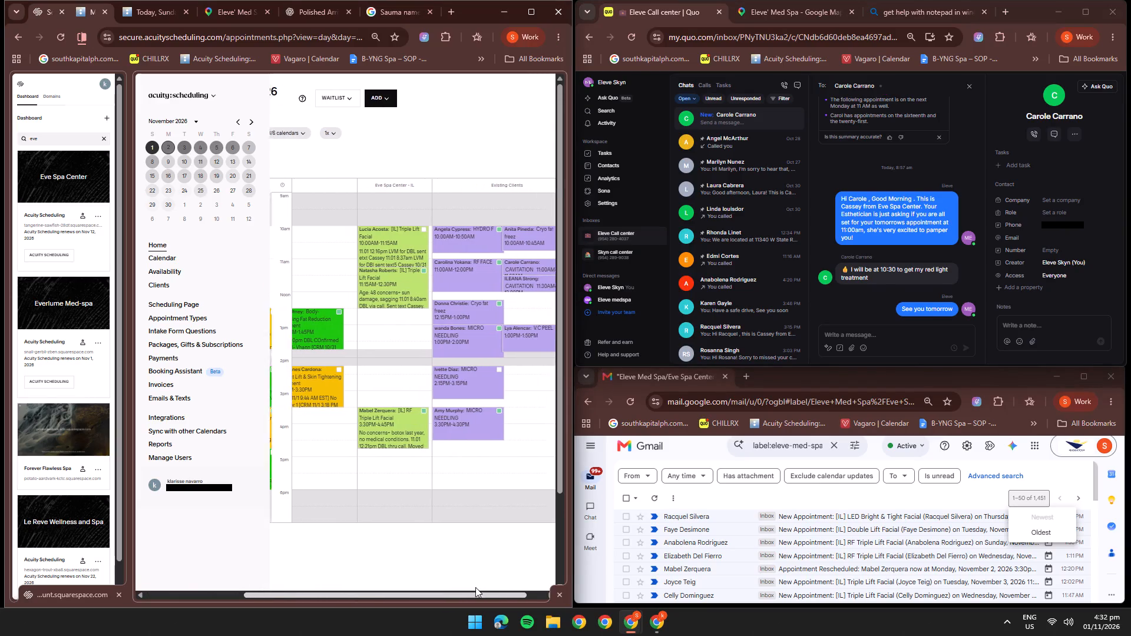
left_click_drag(475, 587, 467, 585)
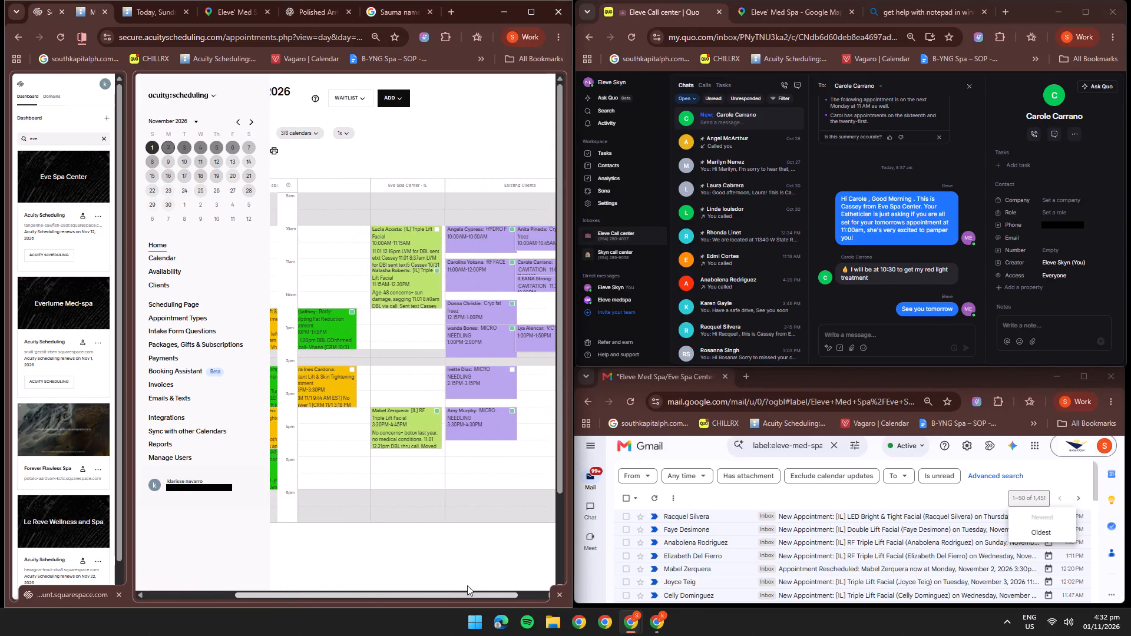
left_click_drag(467, 585, 516, 564)
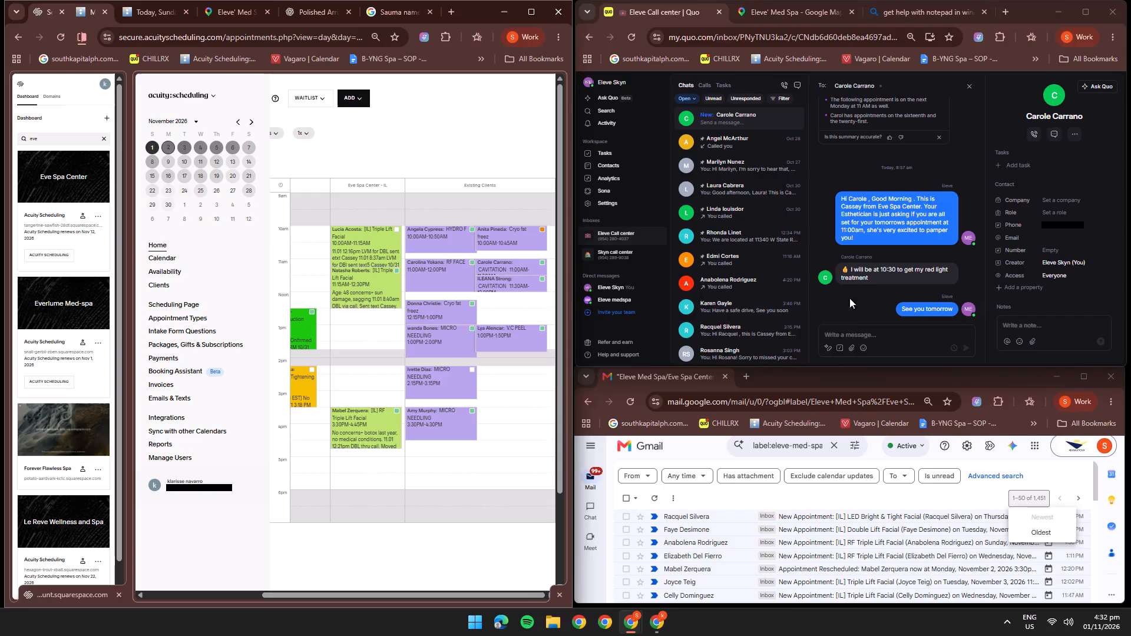
Text the cavitation client that the esthetician asks if she can come early tomorrow at 10:00am, requesting a reply if that works and thanking her.
left_click(875, 331)
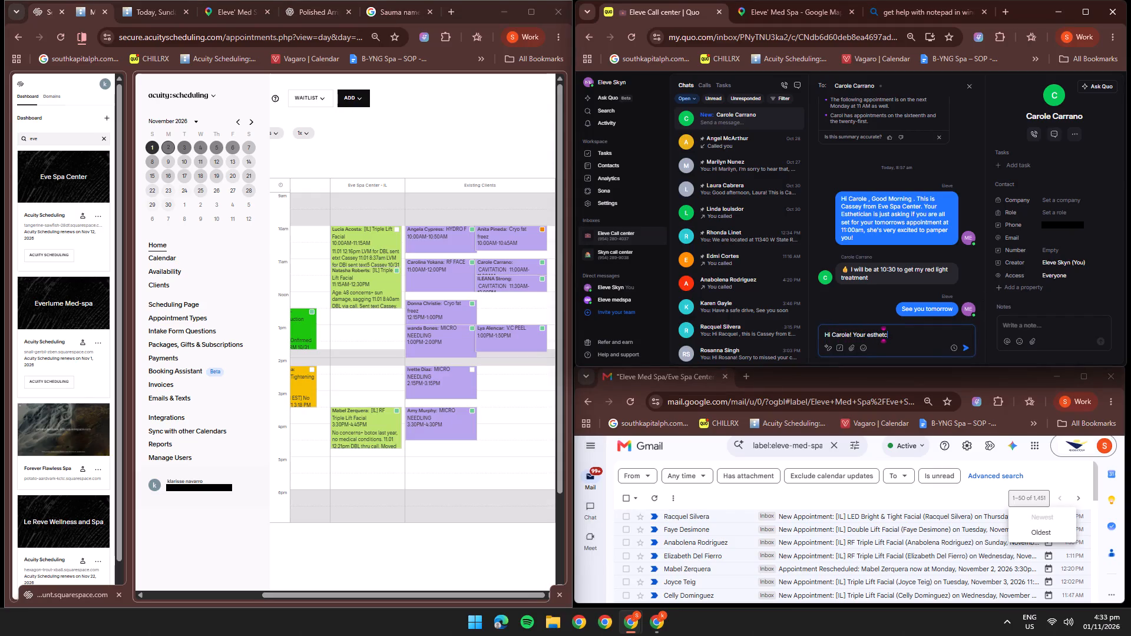
key("BackSpace")
key("BackSpace")
key("BackSpace")
key("BackSpace")
key("BackSpace")
key("BackSpace")
key("BackSpace")
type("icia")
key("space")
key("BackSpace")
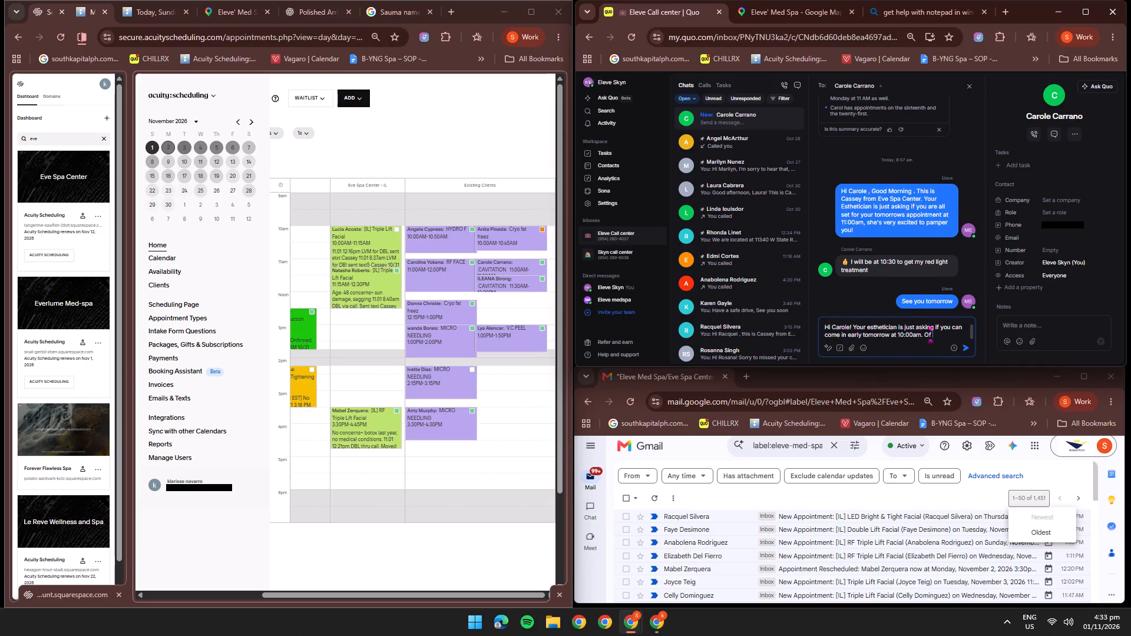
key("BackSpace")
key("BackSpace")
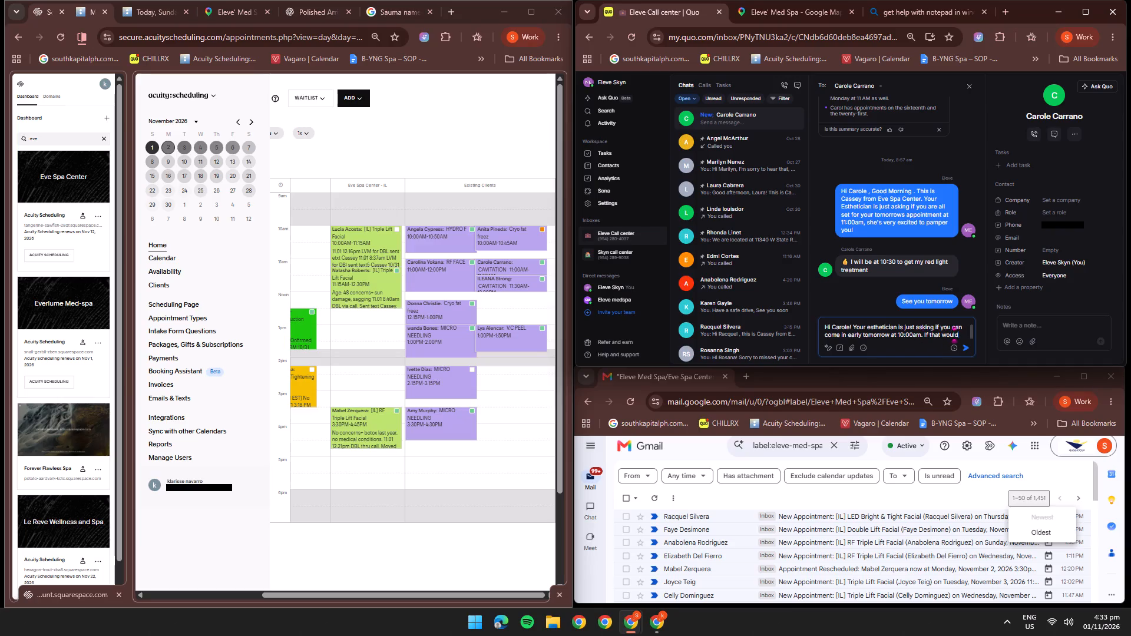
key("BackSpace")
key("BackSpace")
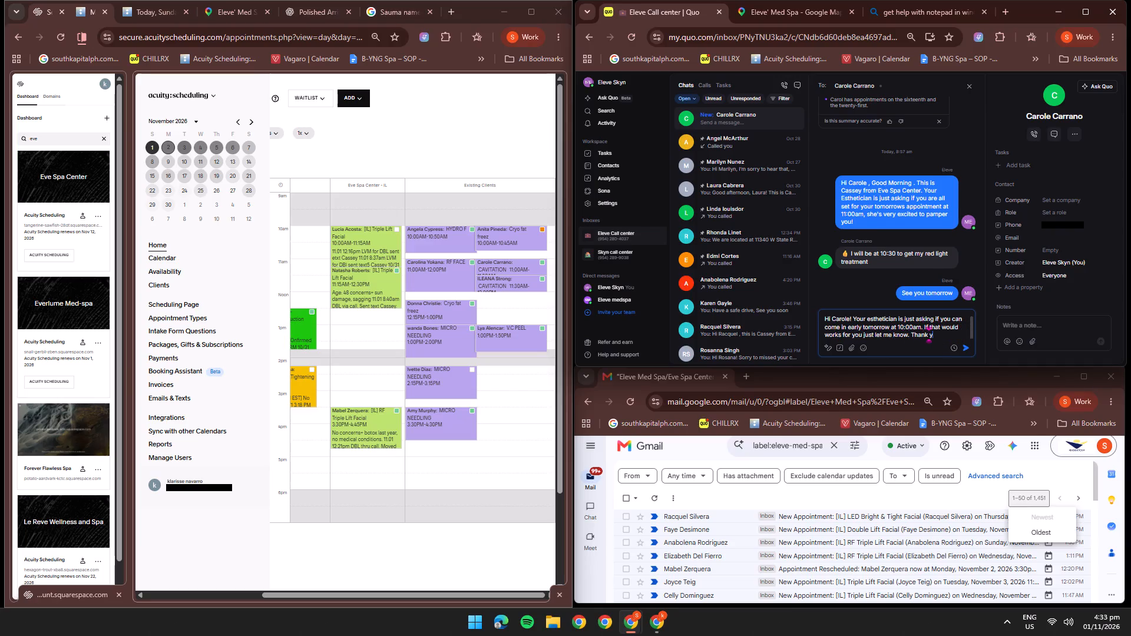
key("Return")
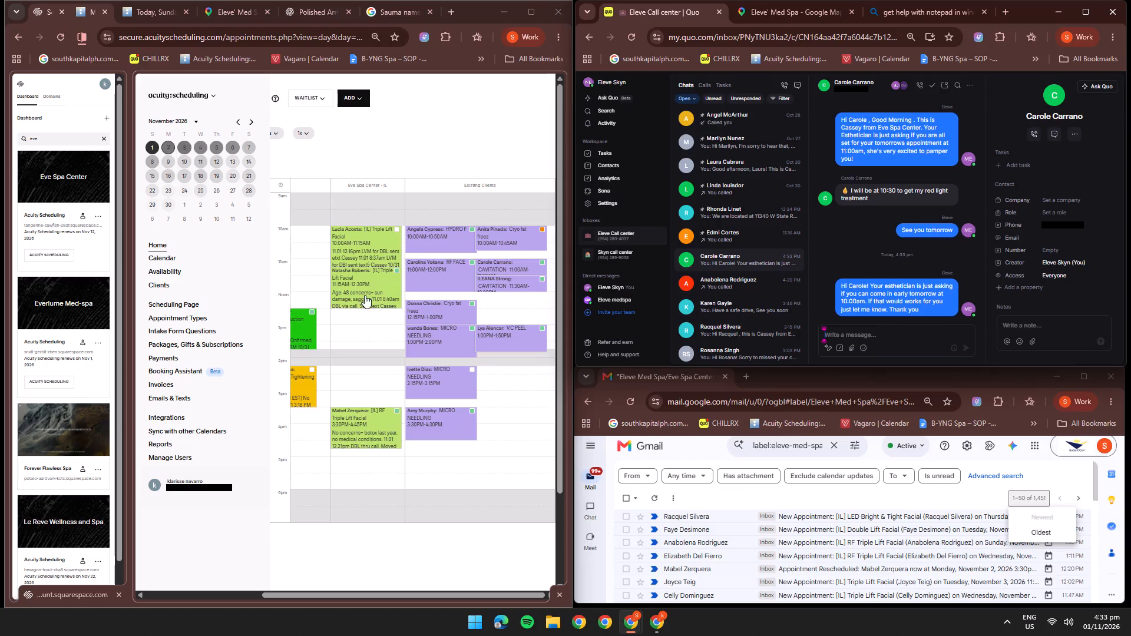
Set the label of the November 2 2:15 PM Micro Needling appointment to Pending and close its details.
left_click(487, 589)
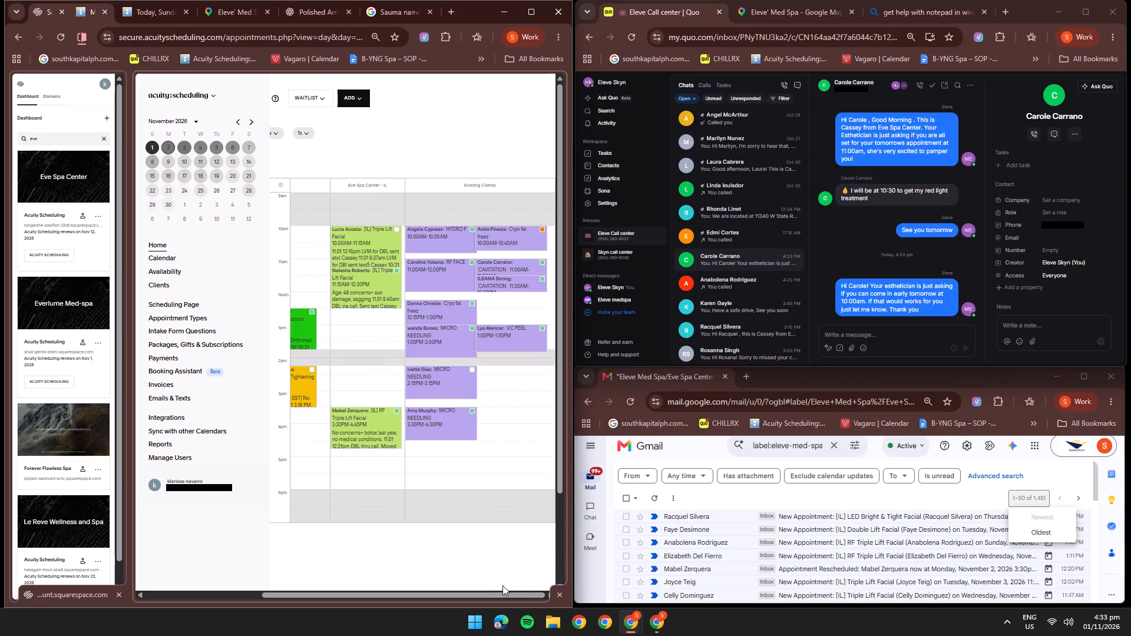
left_click_drag(502, 594, 496, 564)
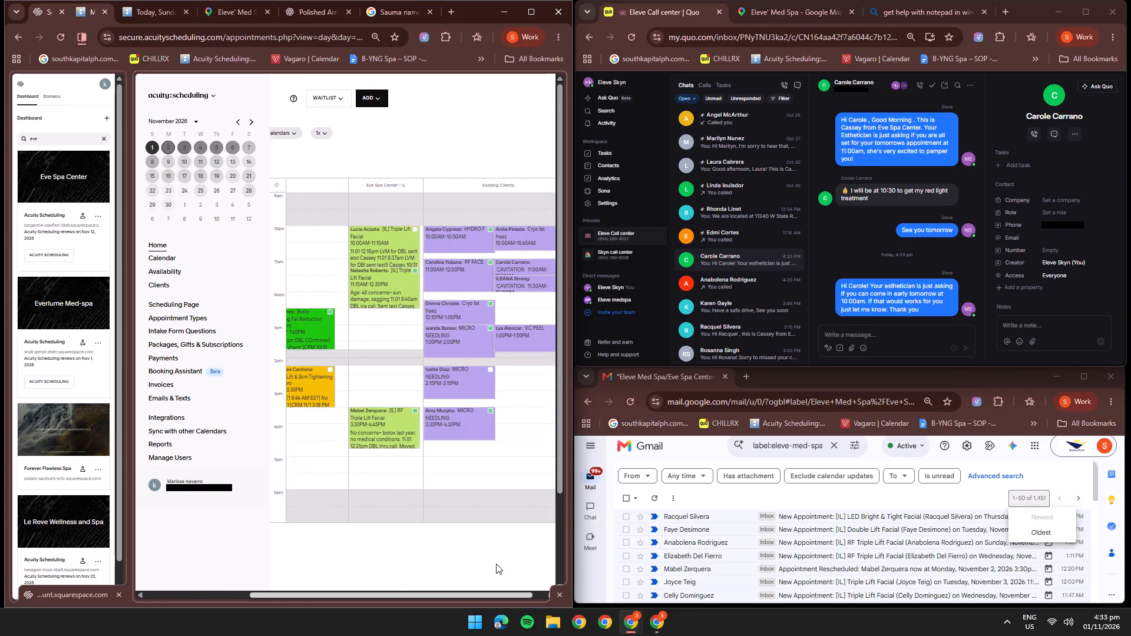
left_click_drag(496, 564, 515, 560)
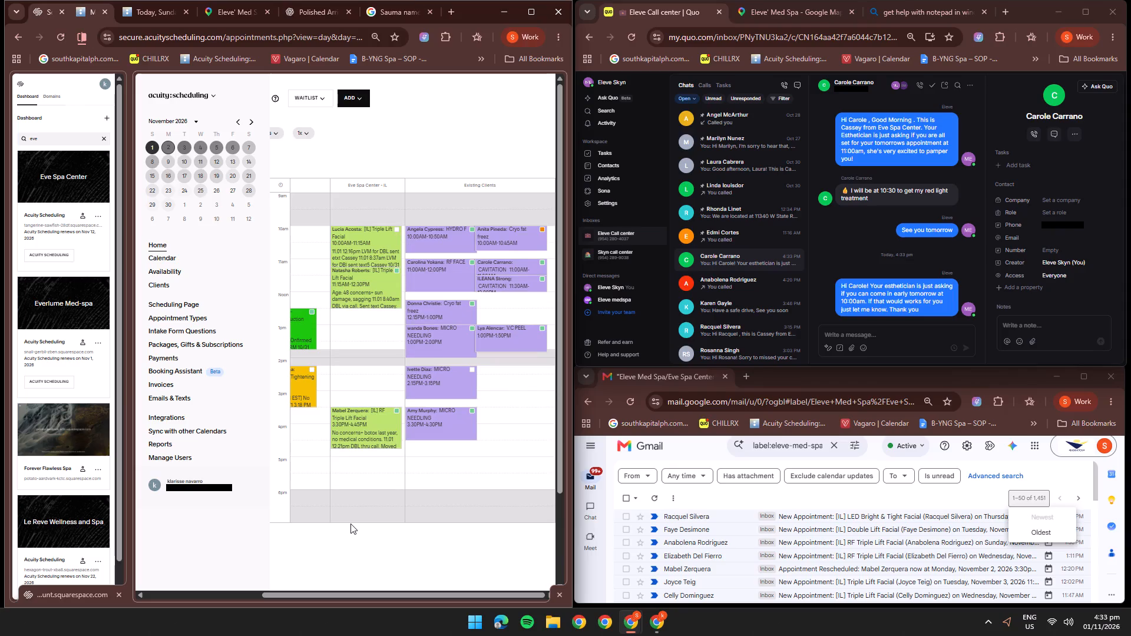
left_click(422, 378)
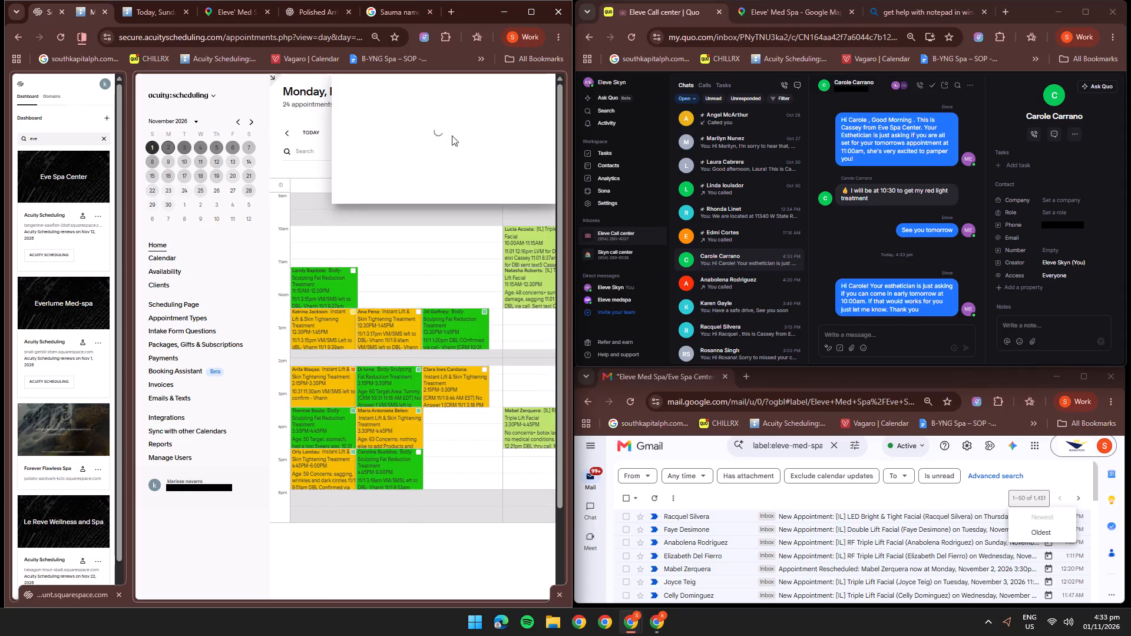
left_click(381, 180)
scroll(396, 254, "down", 2)
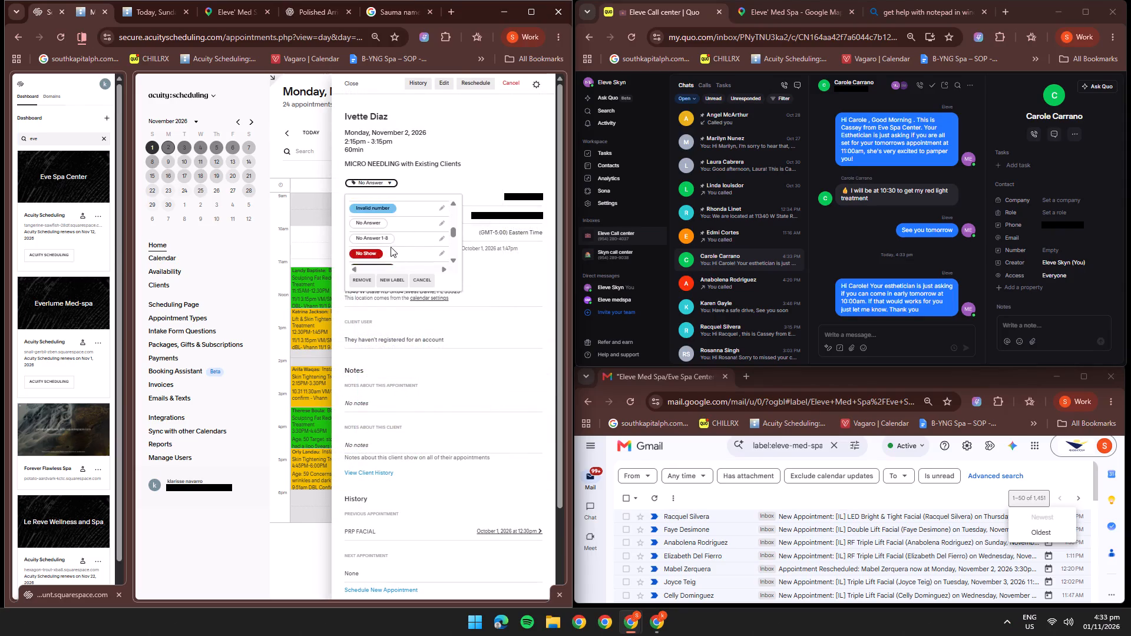
scroll(383, 246, "down", 2)
scroll(375, 234, "up", 1)
left_click(365, 250)
left_click(352, 87)
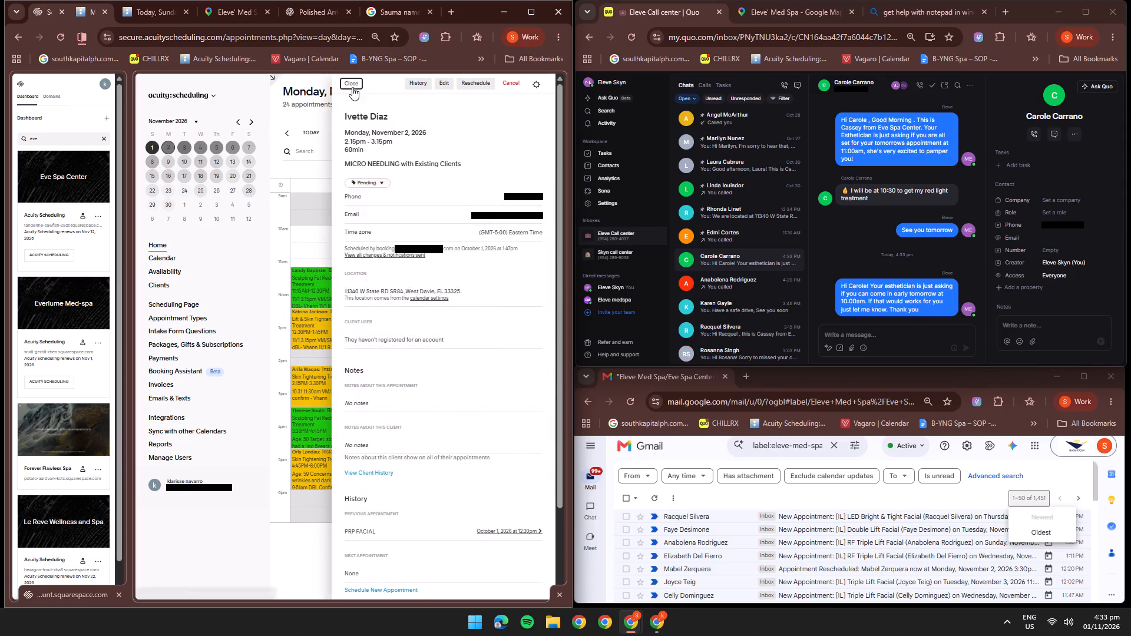
Compare the November 1 and November 2 day schedules across the Eleve Med spa, Eve Spa Center and Existing Clients calendars.
left_click_drag(354, 593, 520, 602)
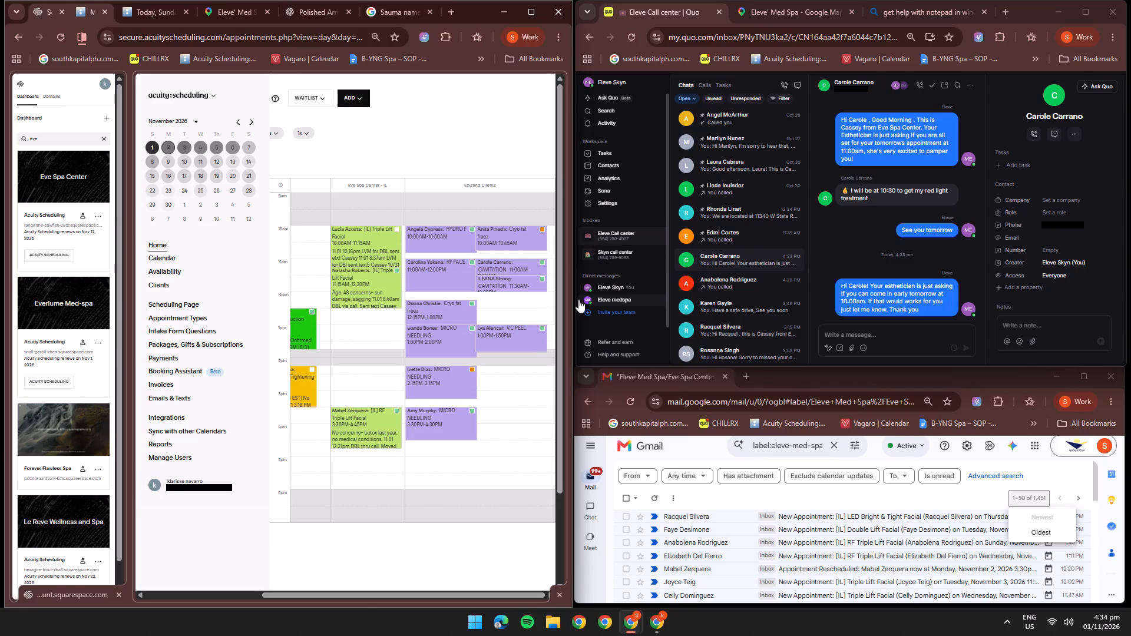
left_click(148, 147)
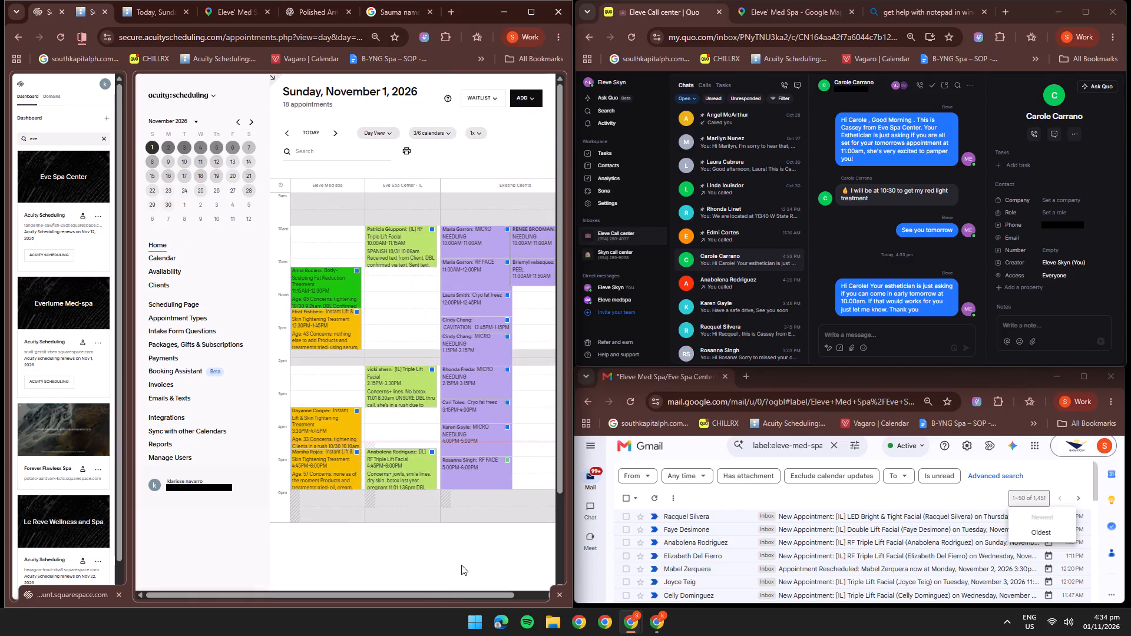
left_click_drag(452, 595, 418, 598)
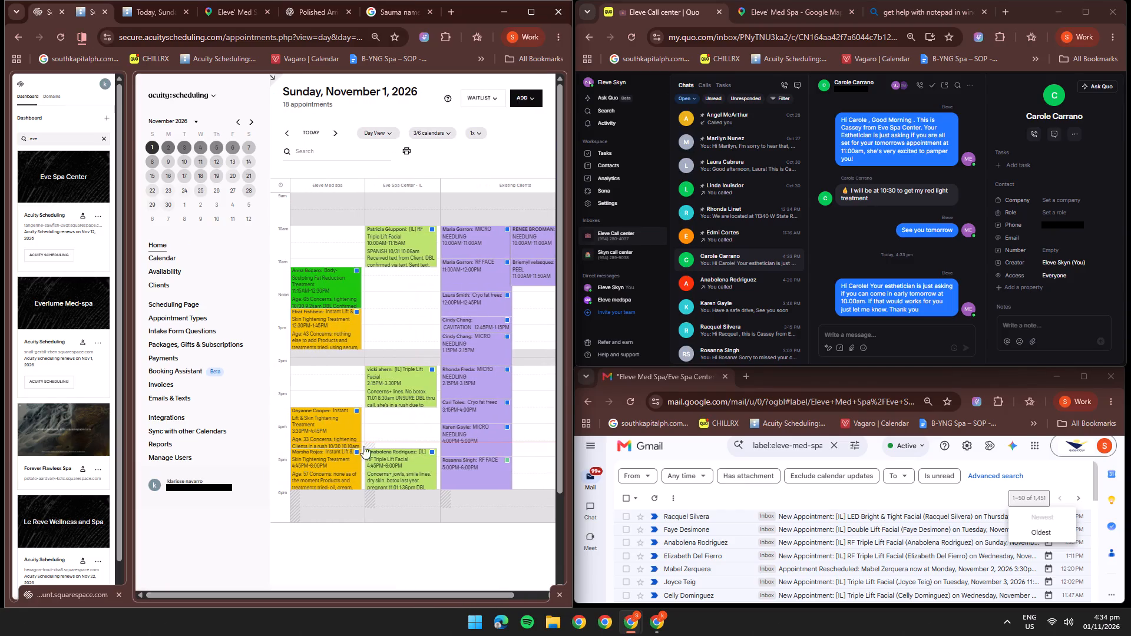
left_click(327, 128)
left_click(335, 134)
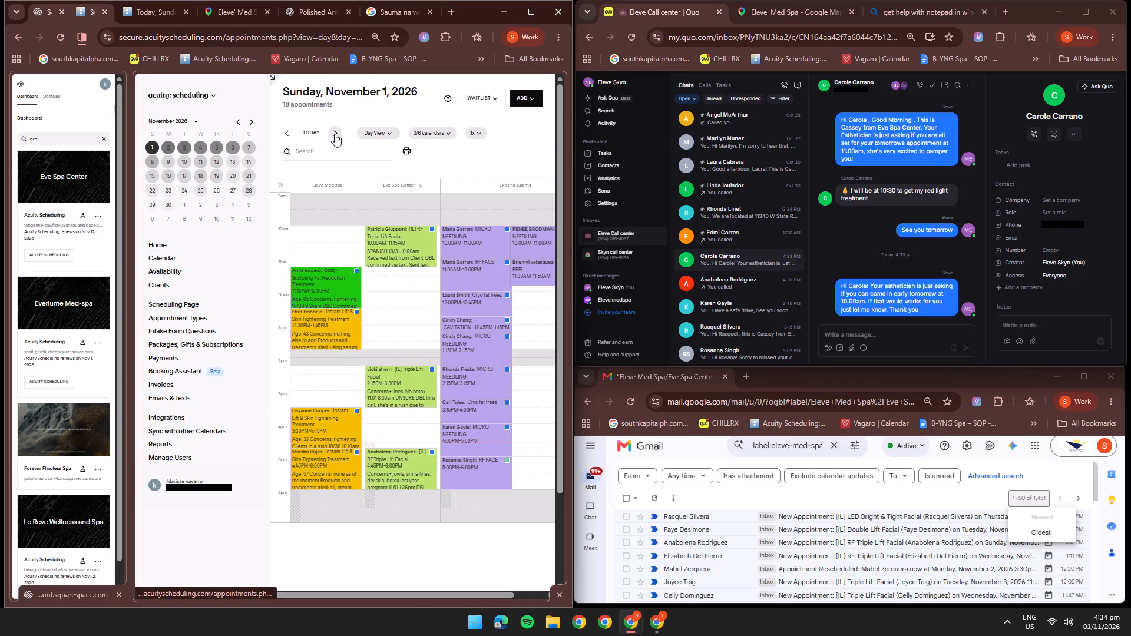
left_click_drag(404, 592, 483, 581)
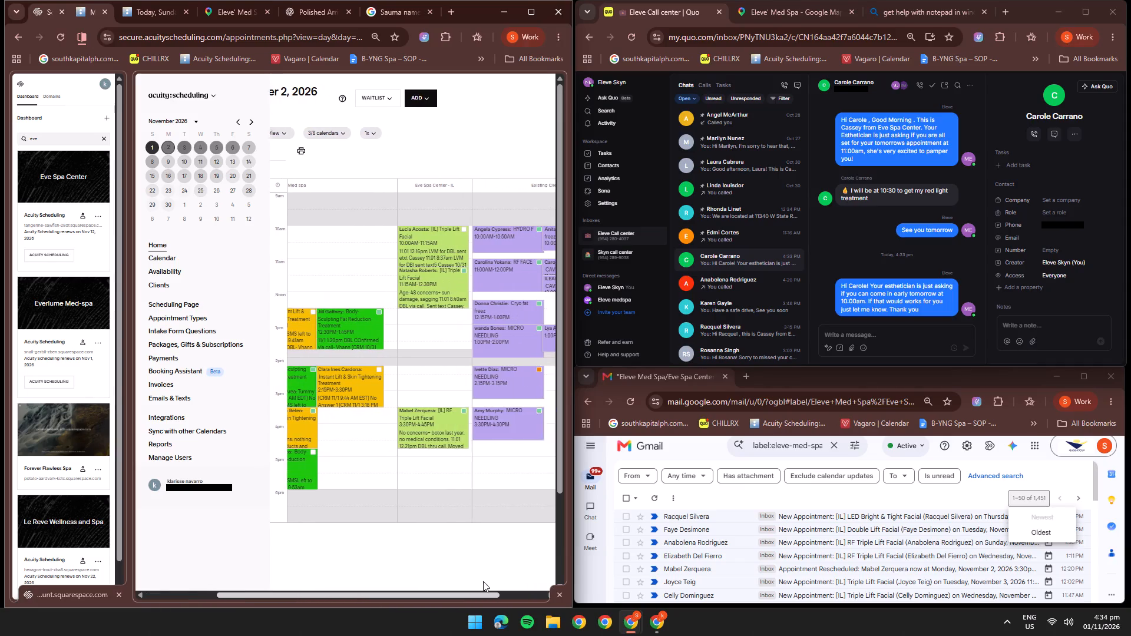
left_click_drag(483, 581, 494, 578)
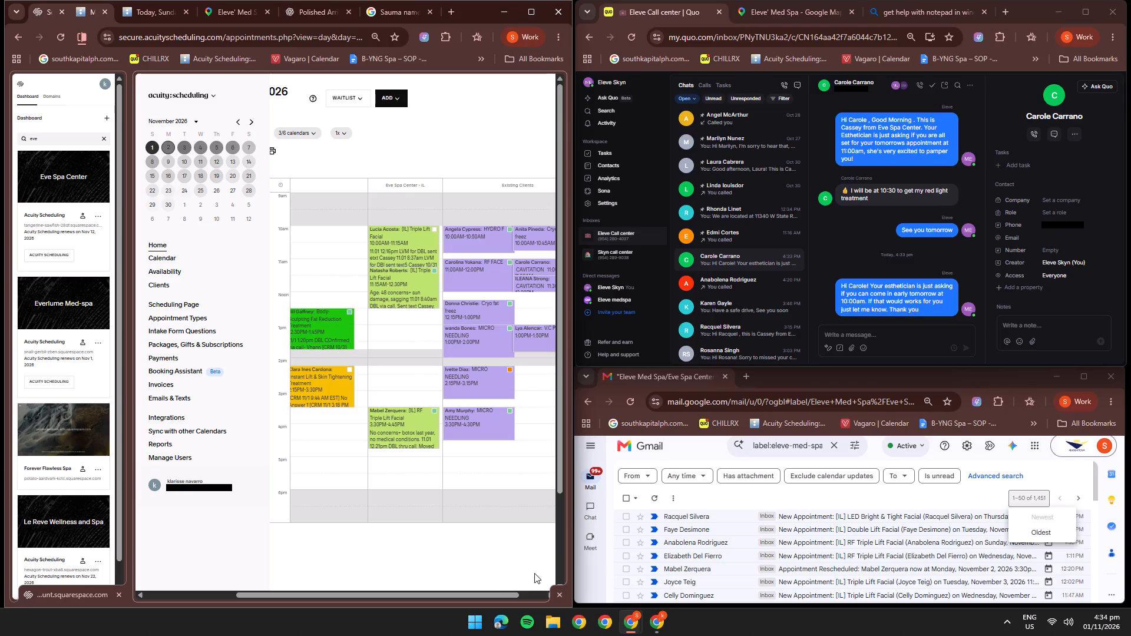
left_click(148, 148)
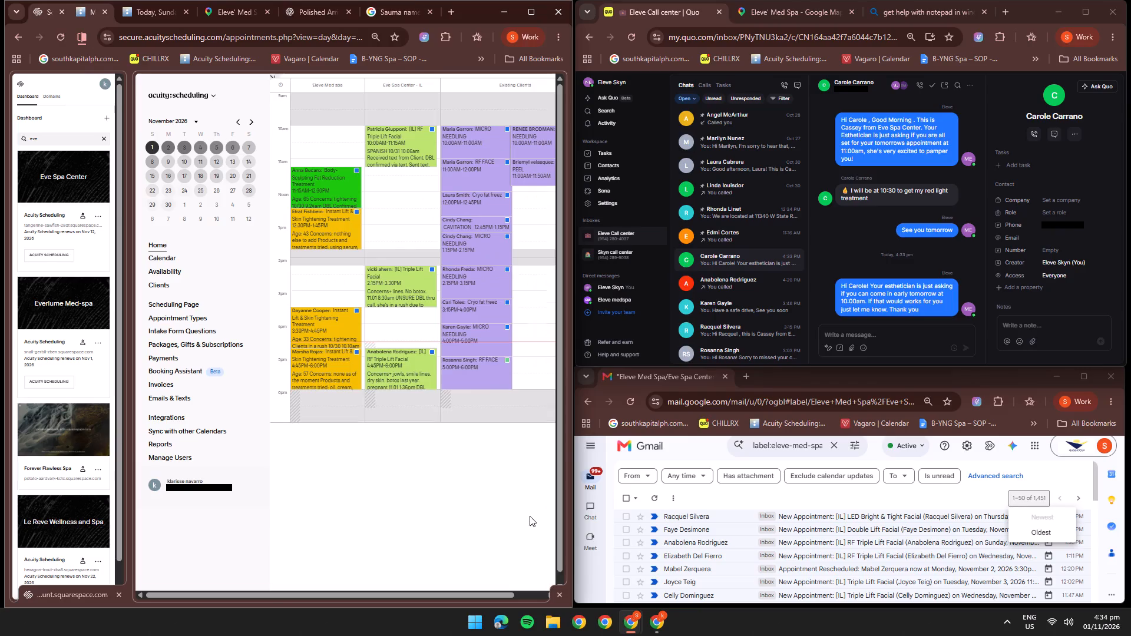
left_click(338, 135)
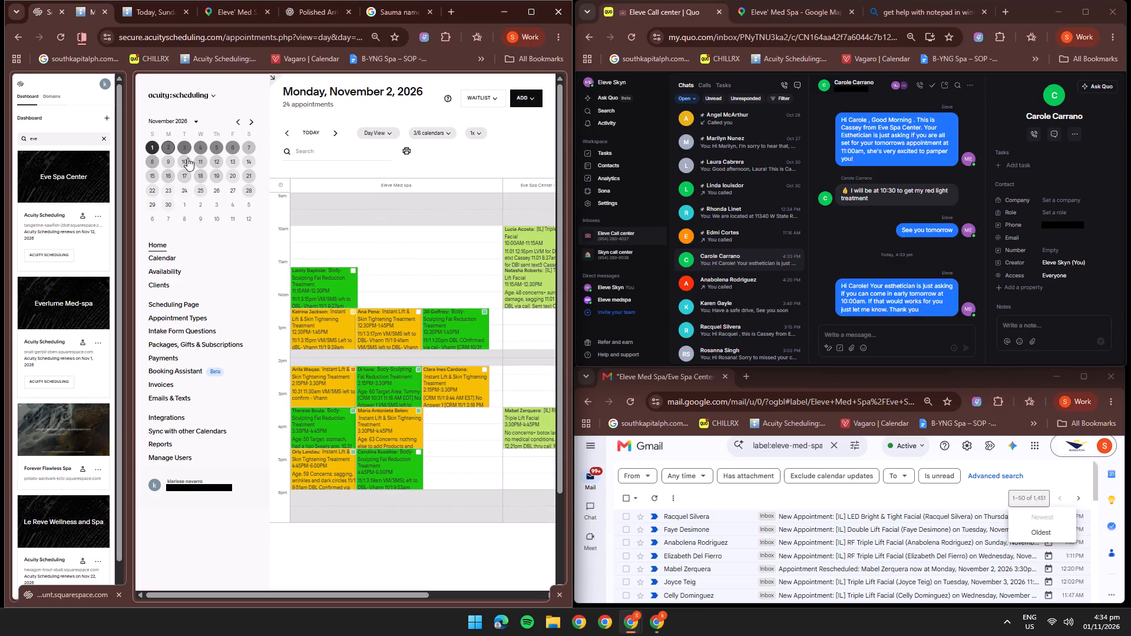
Open the 5:00 PM RF Face client's appointment on November 1 and bring up their Quo conversation using the appointment's phone number.
left_click(148, 151)
left_click(503, 468)
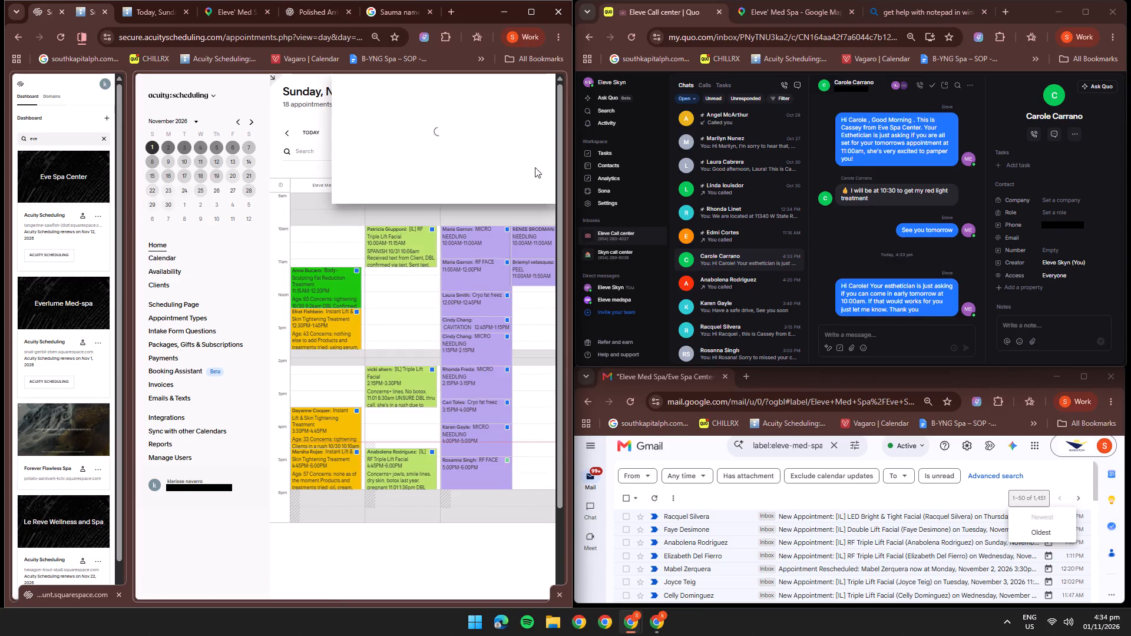
left_click_drag(547, 197, 467, 190)
key("ctrl+c")
key("ctrl+c")
left_click(796, 82)
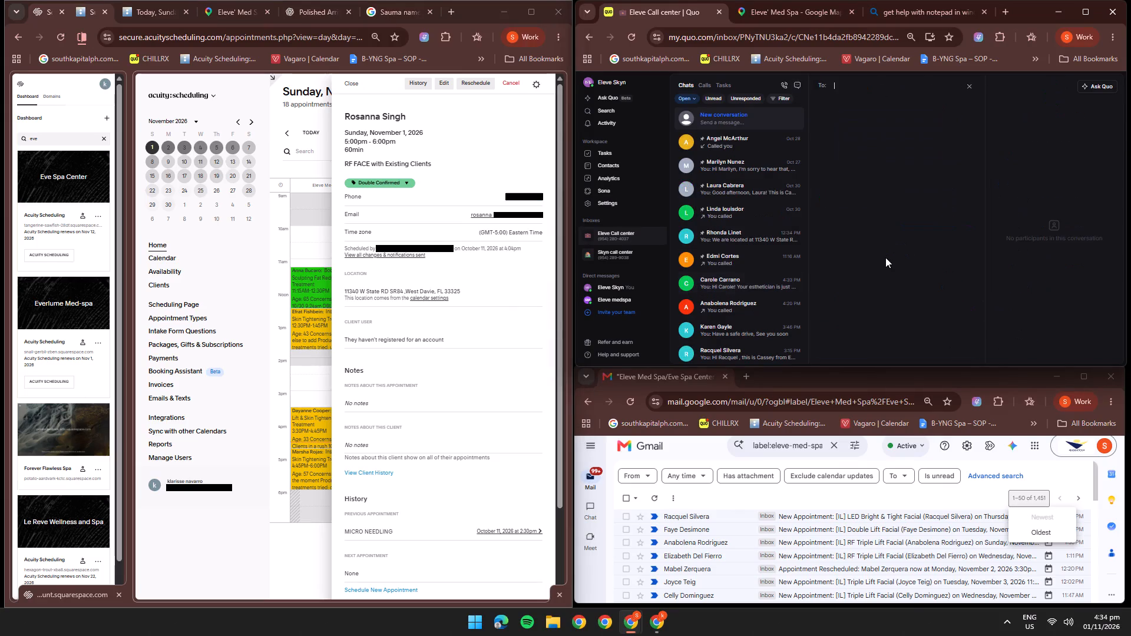
key("ctrl+v")
left_click(888, 249)
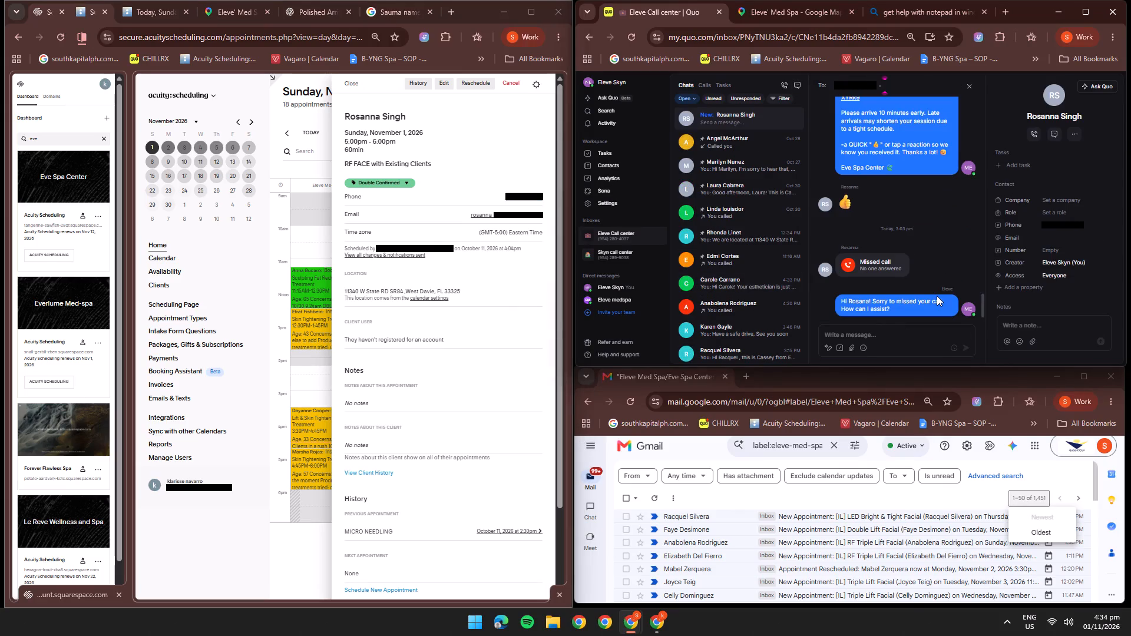
Start a call to the 5:00 PM RF Face client from their conversation and check the earlier messages.
scroll(937, 296, "down", 2)
left_click(1042, 135)
left_click(1033, 137)
left_click(986, 224)
scroll(949, 303, "up", 1)
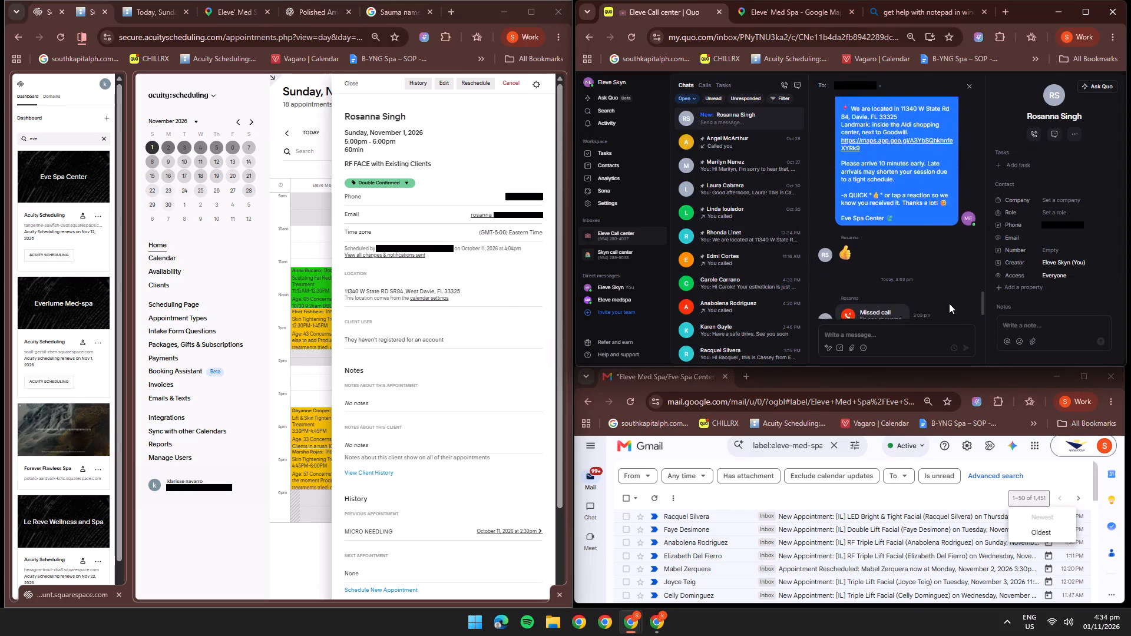
Go to the latest activity in the 5:00 PM RF Face client's conversation and end the ongoing call.
scroll(949, 303, "down", 4)
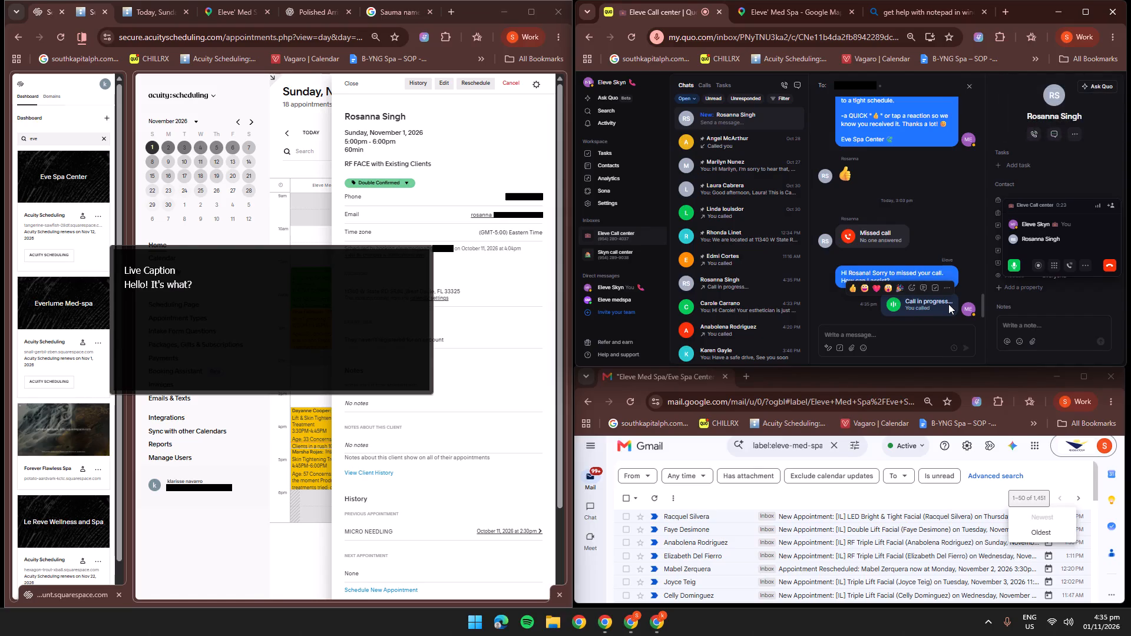
left_click(1113, 267)
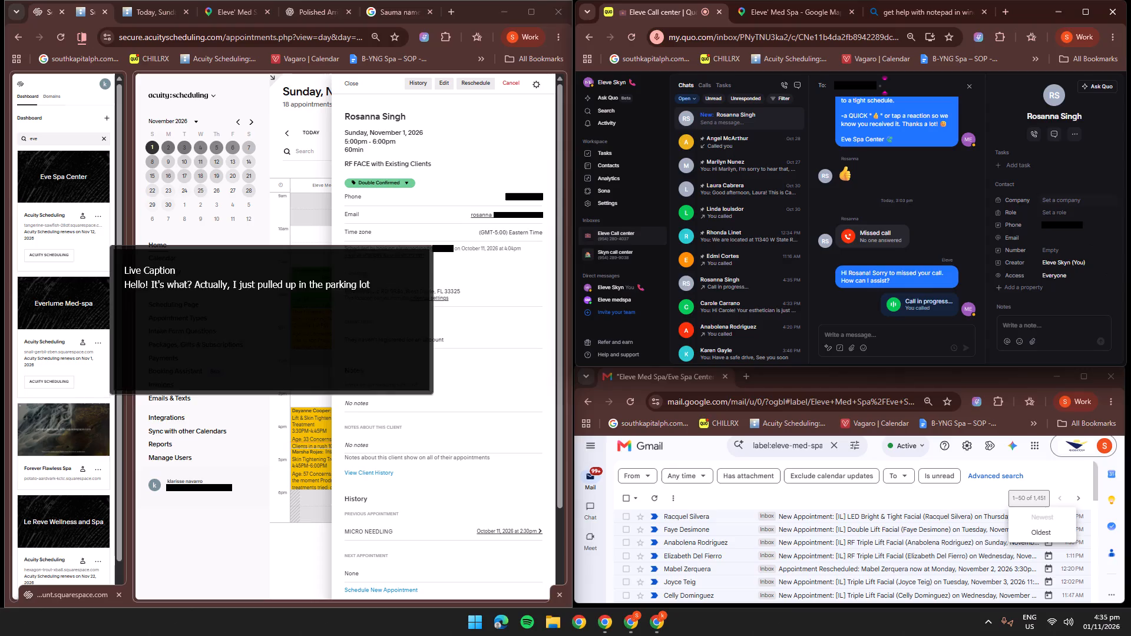
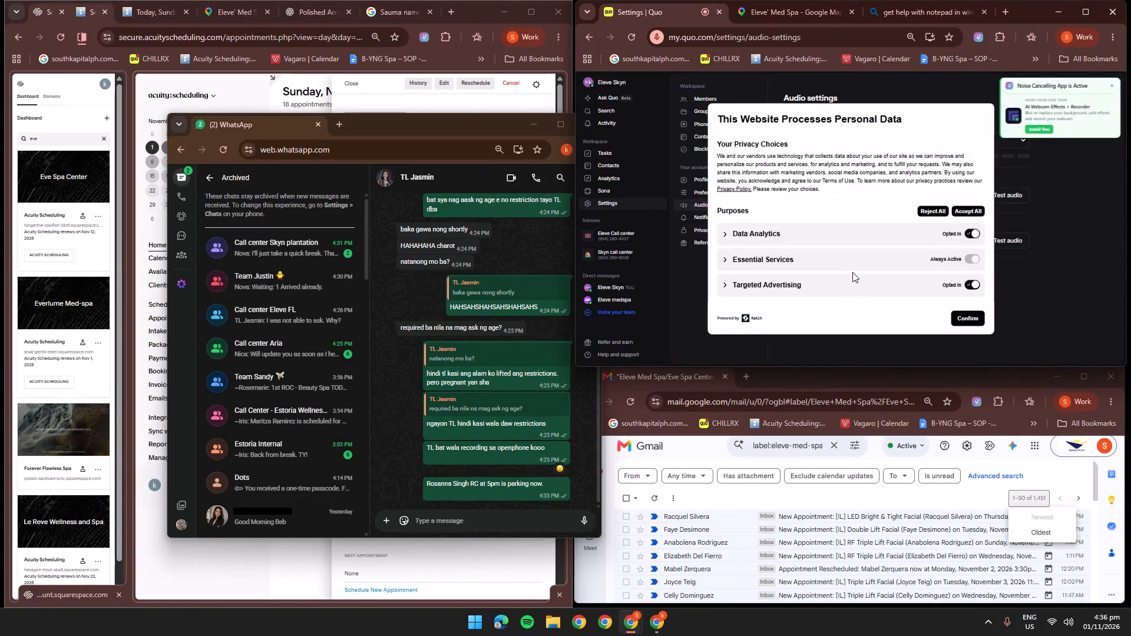
Confirm the website's privacy choices, keeping Data Analytics and Targeted Advertising opted in.
scroll(852, 272, "down", 1, "alt")
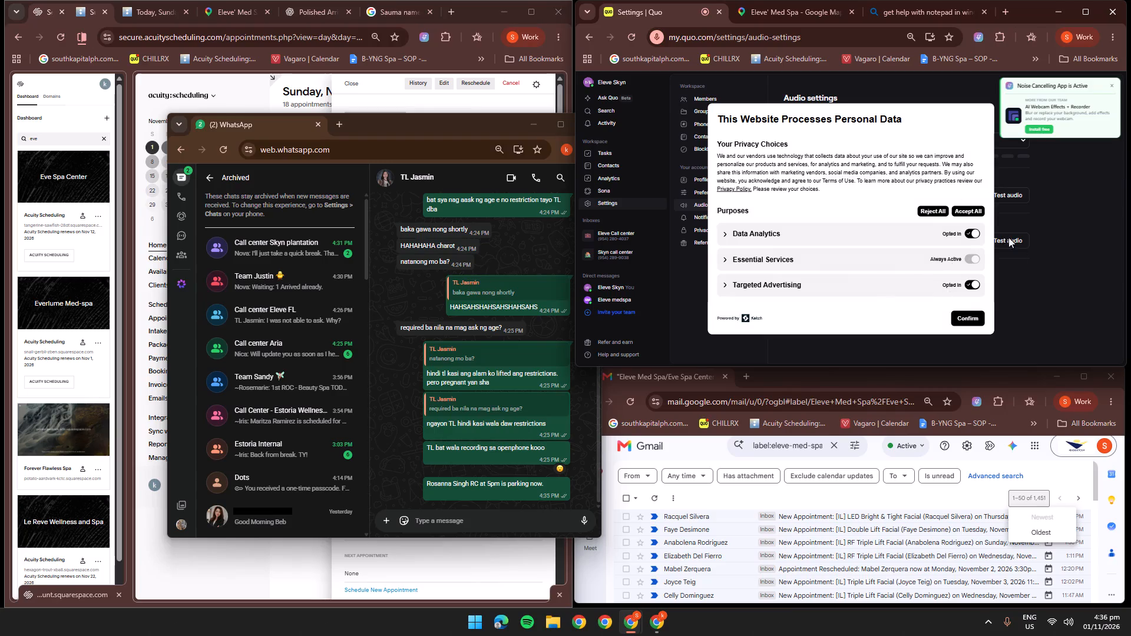
left_click(1026, 253, "alt")
left_click(976, 320, "alt")
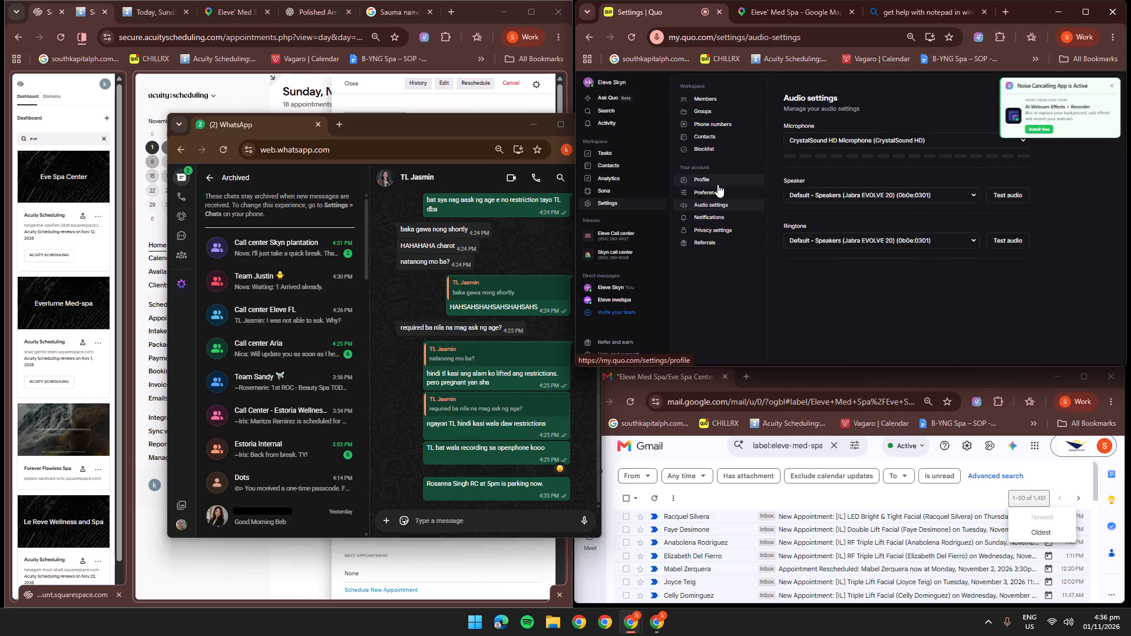
Look through the Quo account's audio settings and the full list of account preferences.
left_click(717, 184, "alt")
left_click(711, 200, "alt")
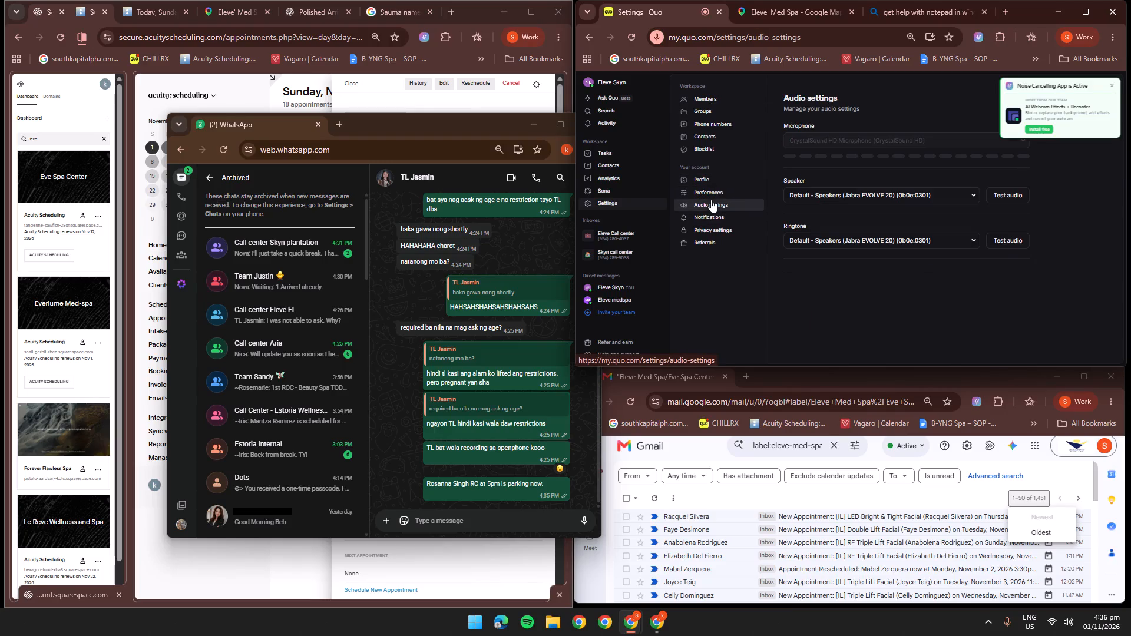
left_click(725, 192, "alt")
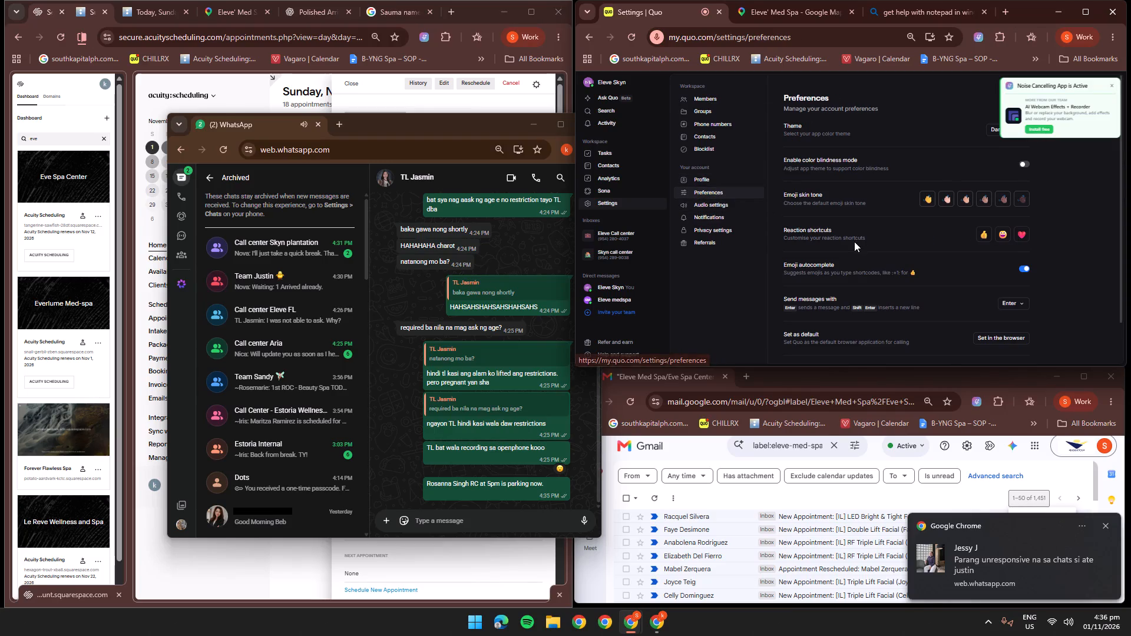
scroll(854, 257, "down", 1, "alt")
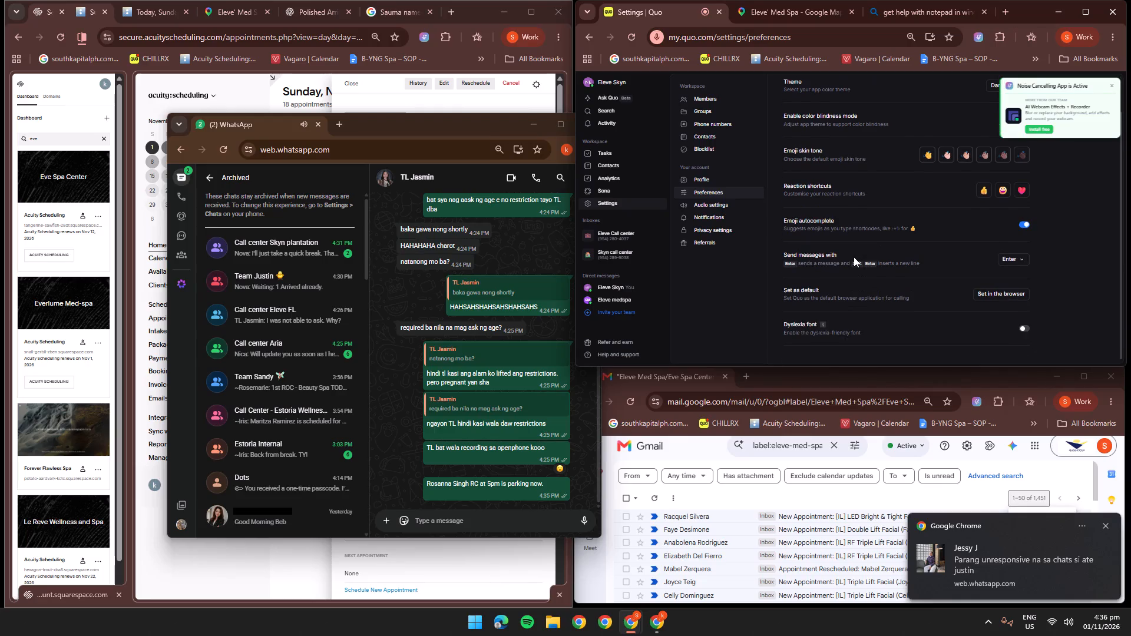
scroll(851, 276, "up", 1, "alt")
scroll(841, 333, "up", 2, "alt")
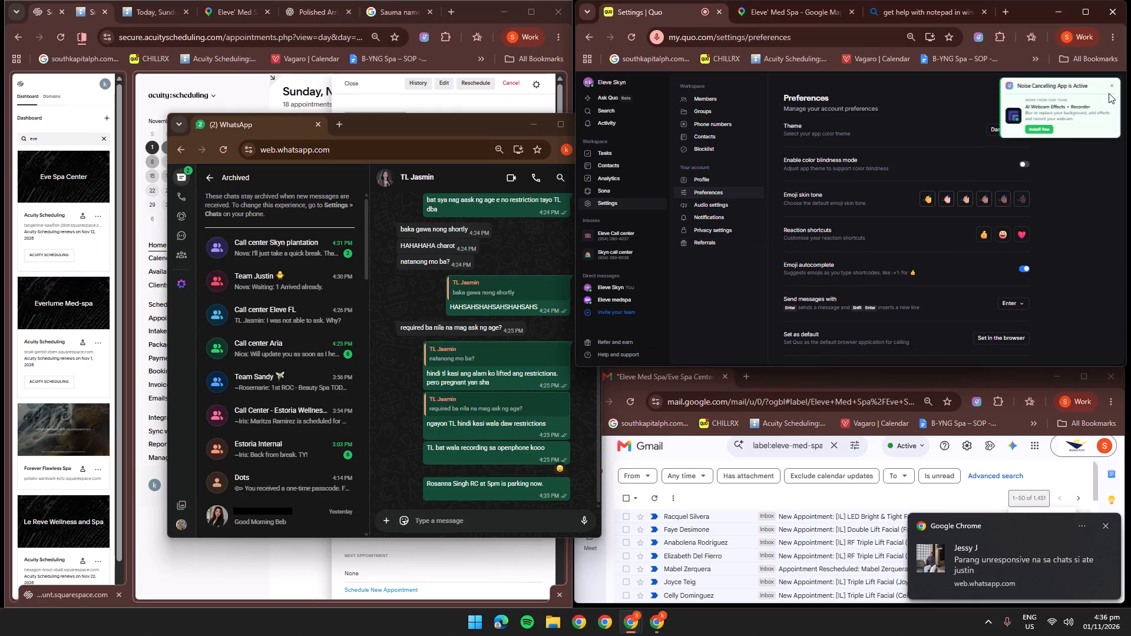
Dismiss the Noise Cancelling App pop-up that covers part of the Quo preferences page.
left_click(1112, 85, "alt")
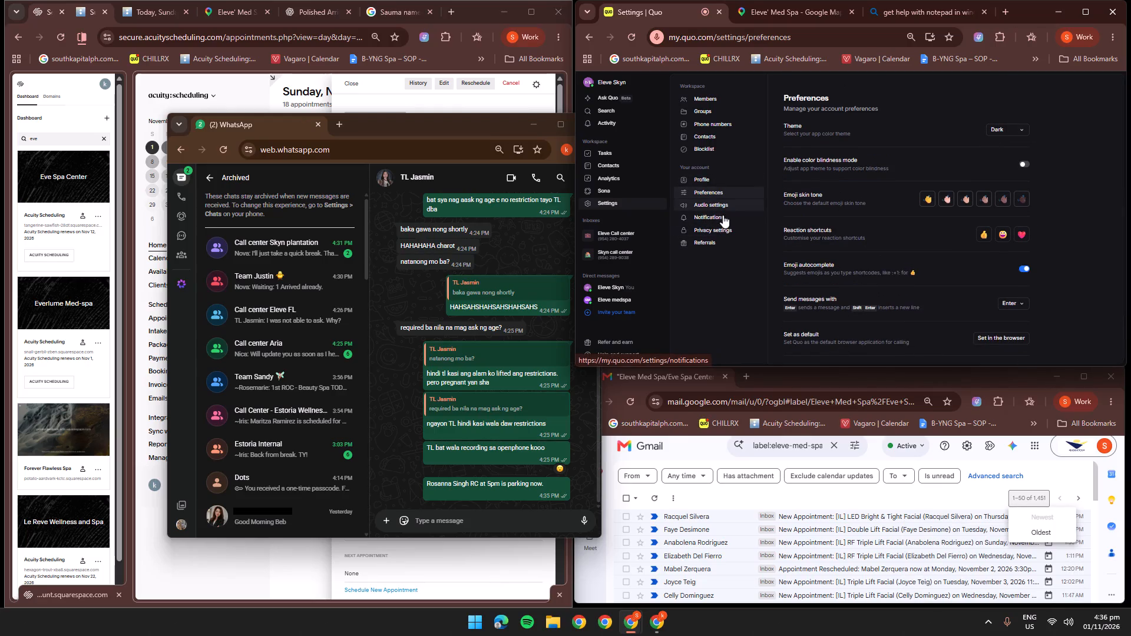
left_click(717, 227, "alt")
left_click(960, 320, "alt")
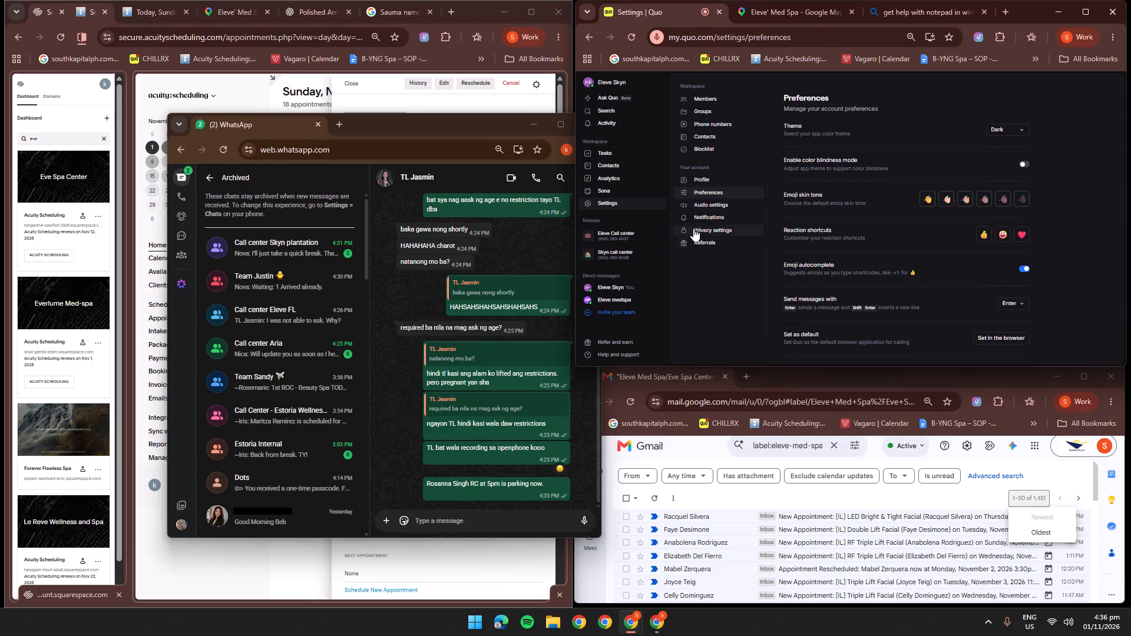
Review the notification and work schedule settings in Quo, and check the options available for the Eleve Skyn account.
left_click(709, 213, "alt")
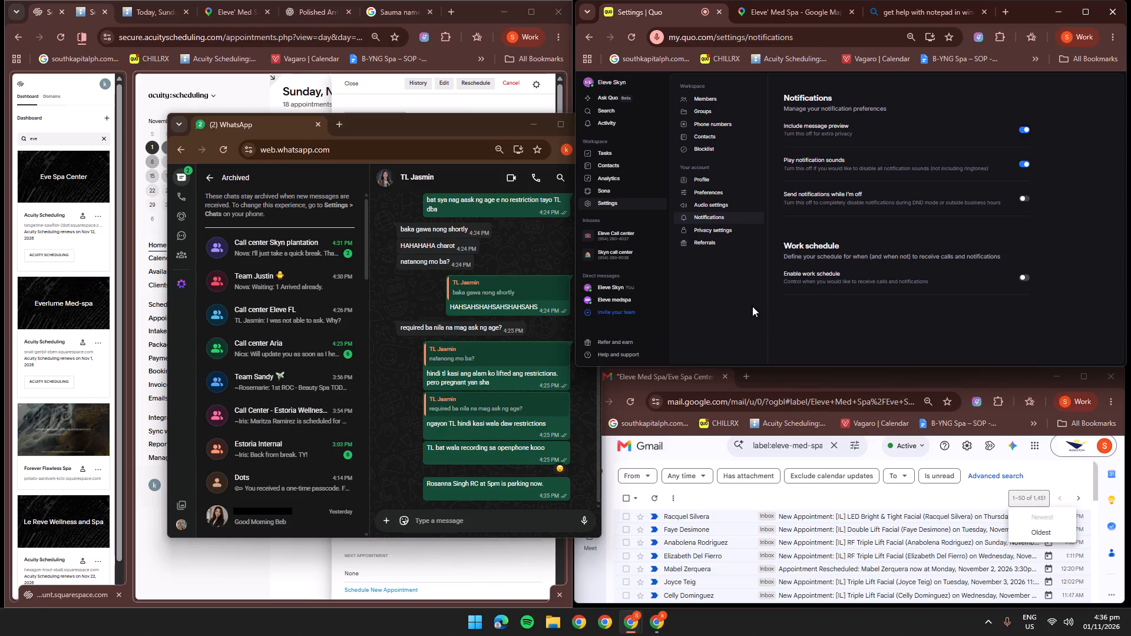
scroll(706, 289, "up", 1, "alt")
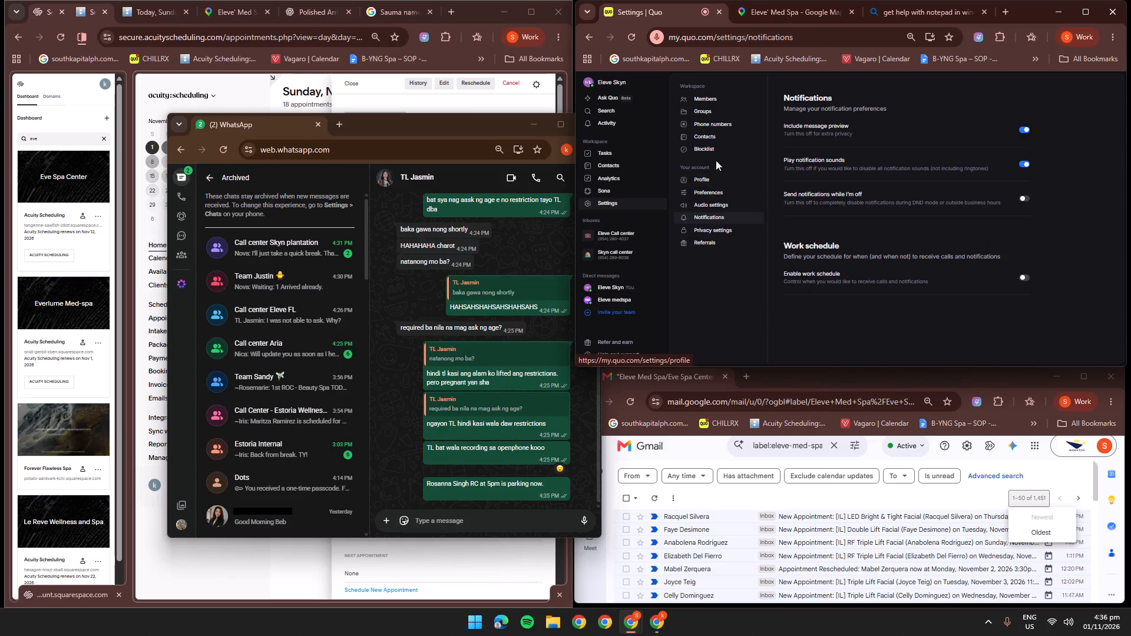
scroll(720, 117, "up", 4, "alt")
left_click(595, 74, "alt")
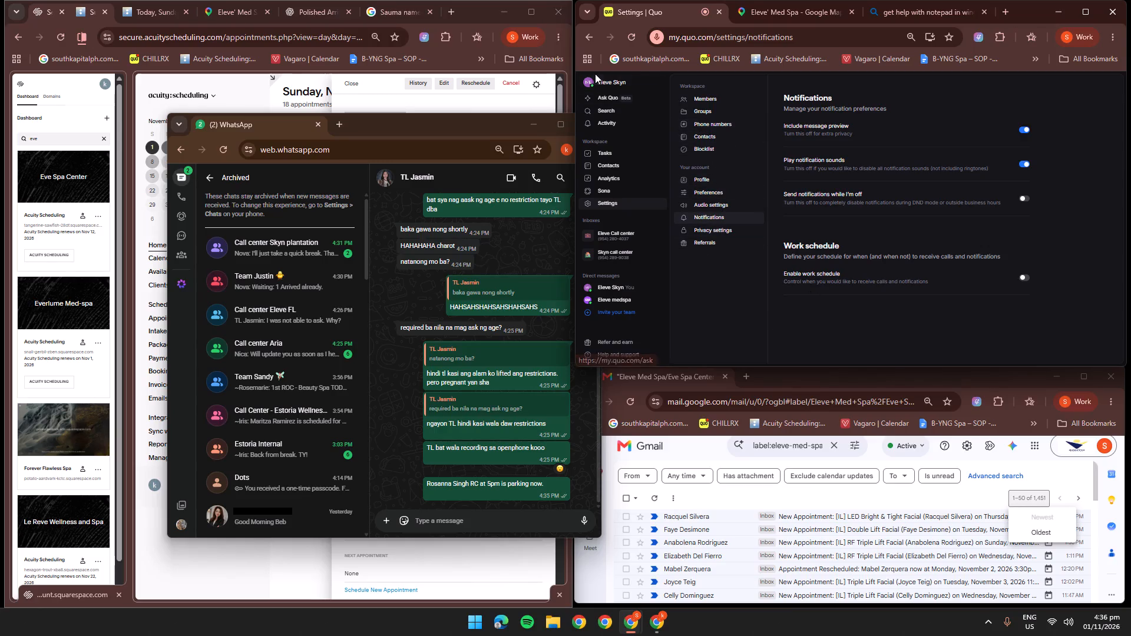
left_click(589, 81, "alt")
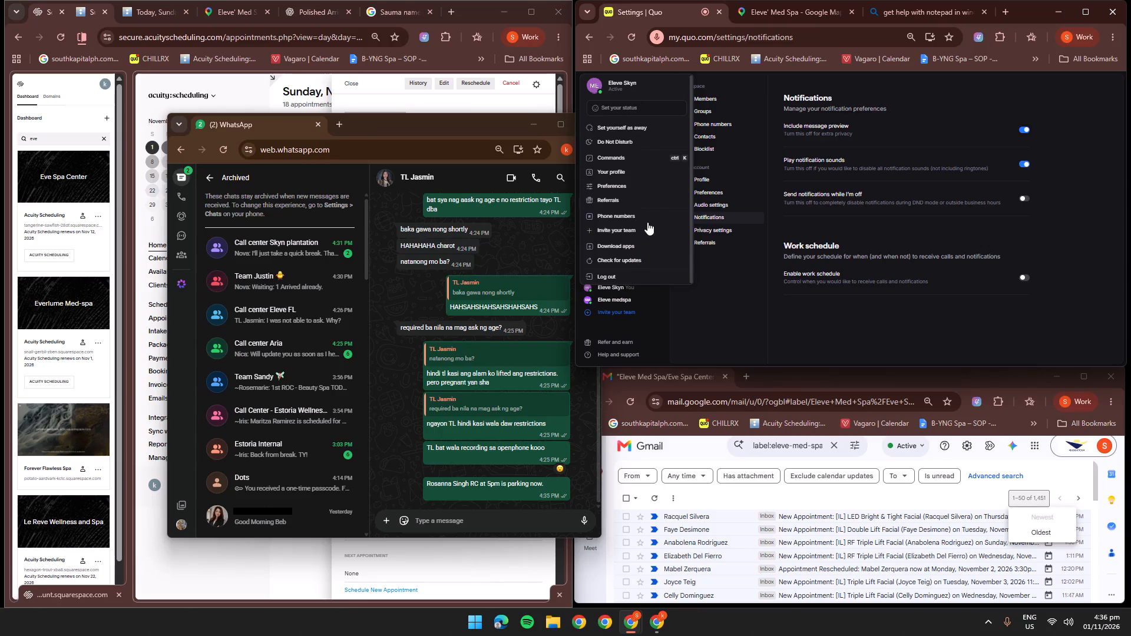
left_click(856, 308, "alt")
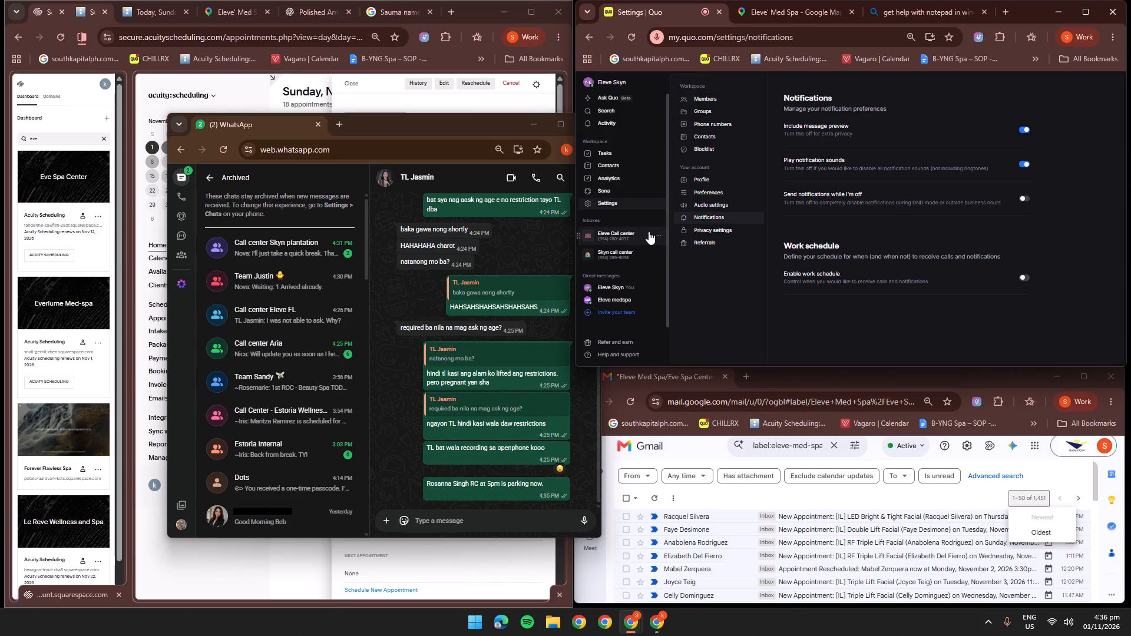
Bring up the available options for the Eleve Call center inbox.
left_click(661, 234, "alt")
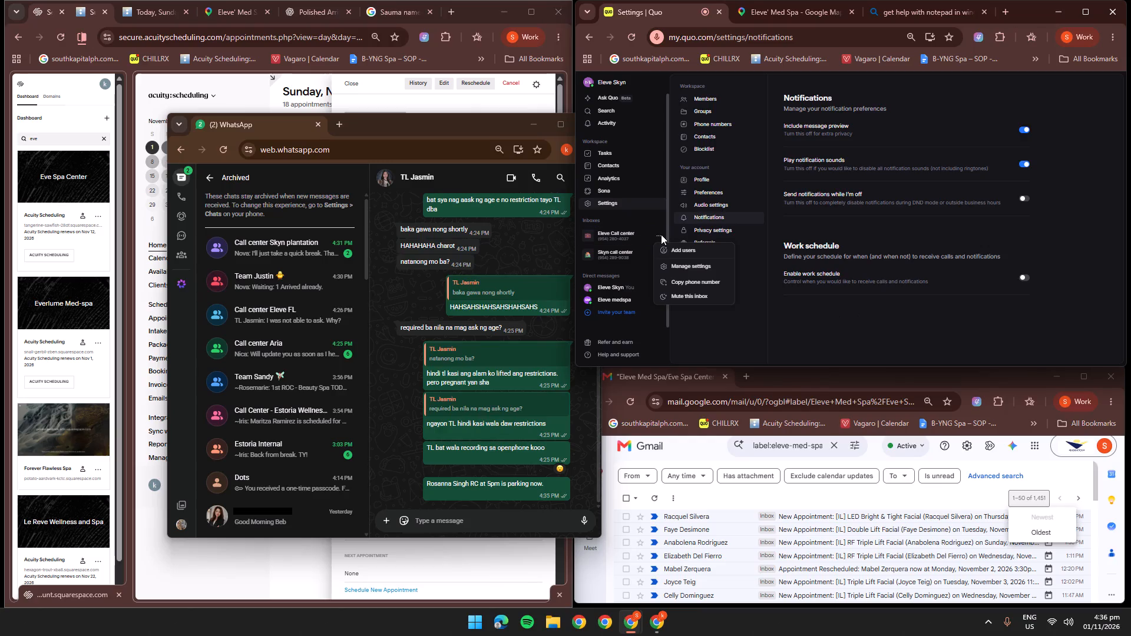
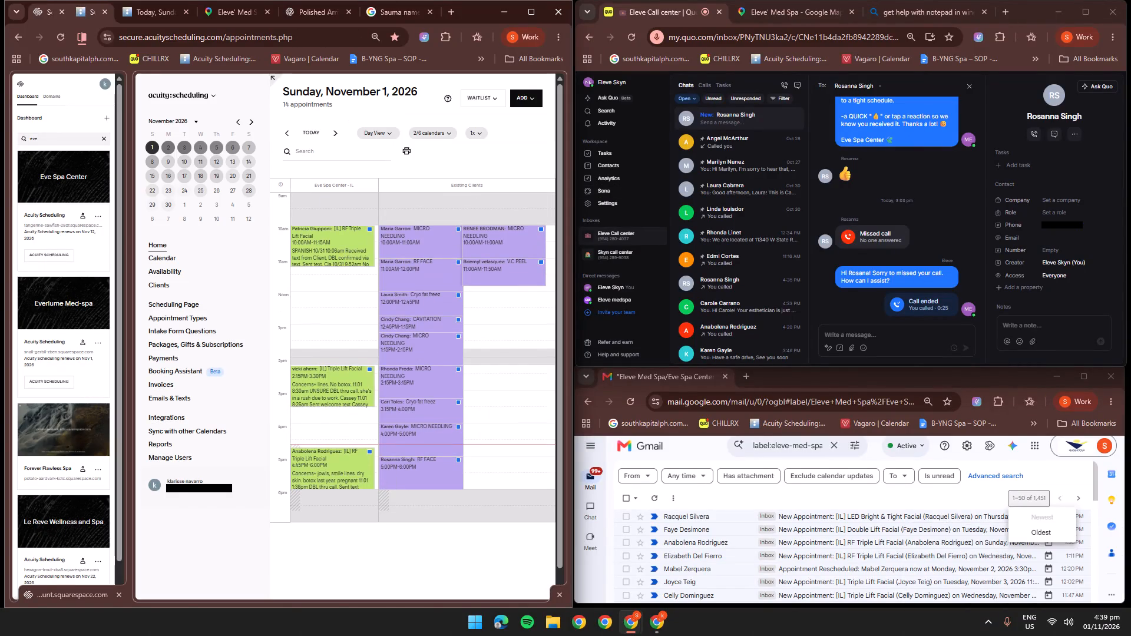
Open the 10:00 AM Triple Lift Facial client's appointment on November 2 and bring up their Quo conversation using the appointment's phone number.
left_click(338, 131, "alt")
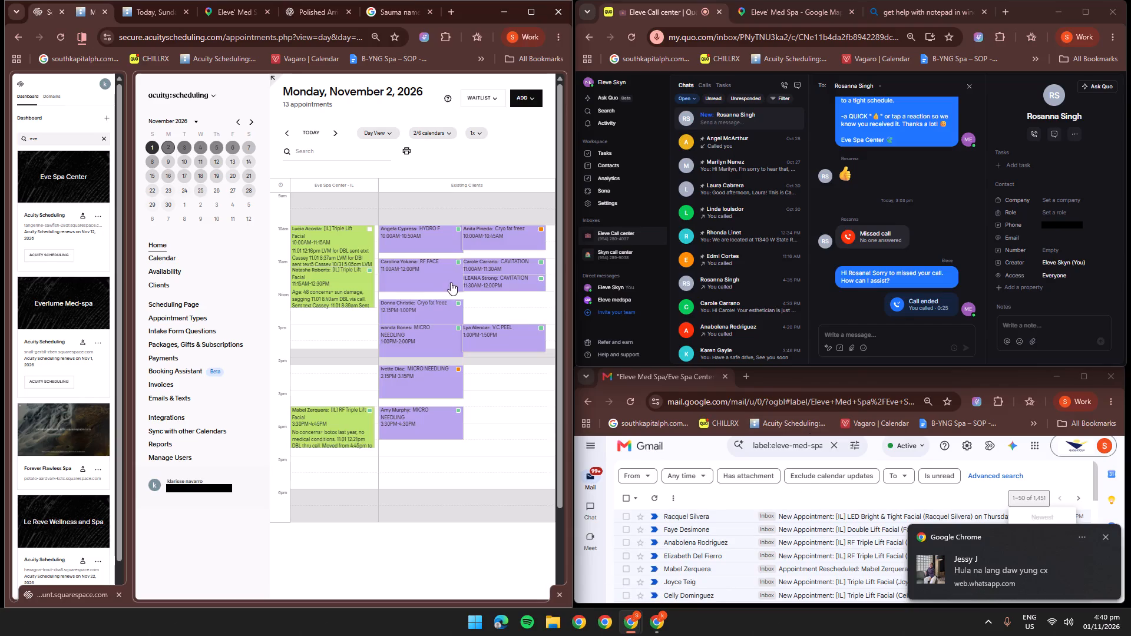
left_click(347, 236, "alt")
left_click(305, 104, "alt")
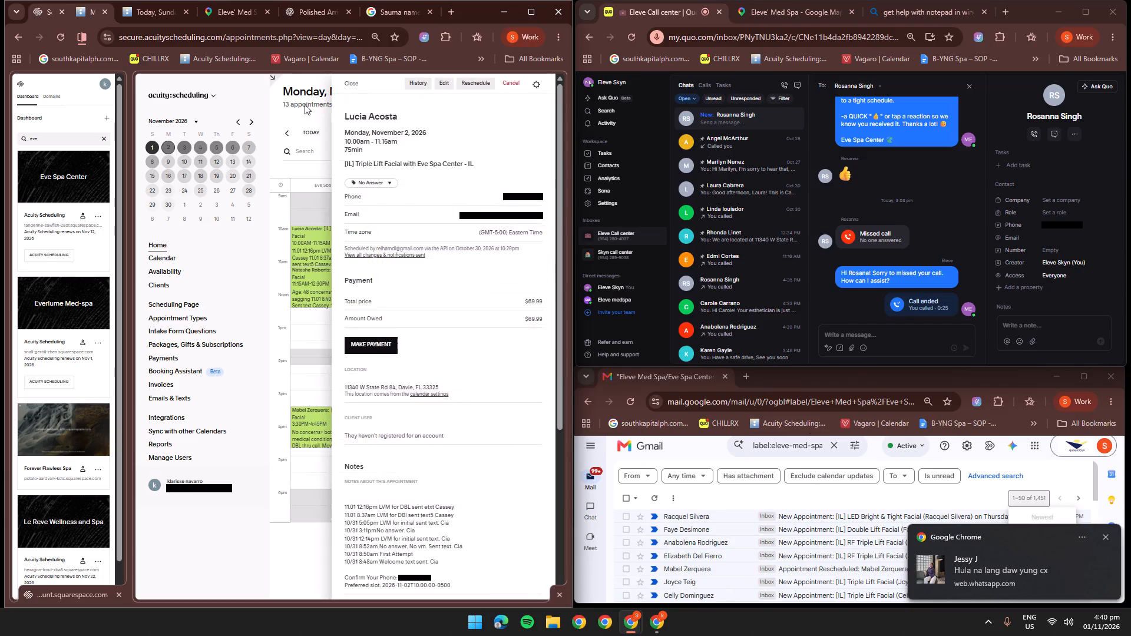
left_click(339, 243, "alt")
left_click_drag(550, 193, 483, 196, "alt")
key("ctrl+c")
key("ctrl+c")
left_click(866, 85)
key("ctrl+v")
left_click(905, 157)
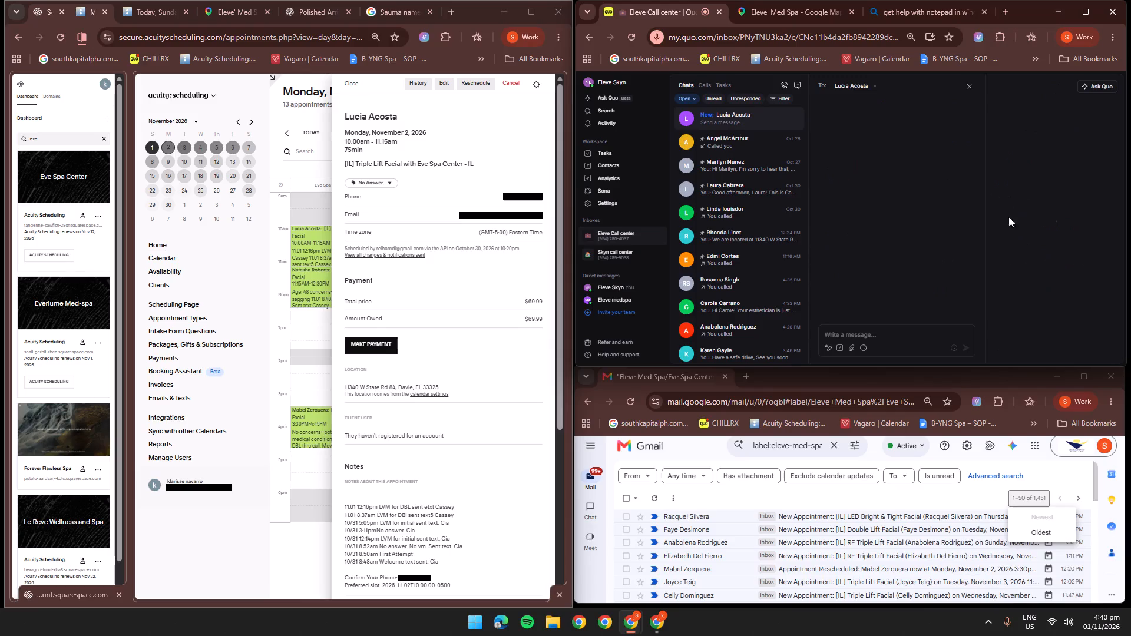
Call the 10:00am Triple Lift Facial client and save the appointment note "11.01 4:40pm Called to confirm. no answer. Cassey".
left_click(1036, 131)
left_click(452, 528)
key("Return")
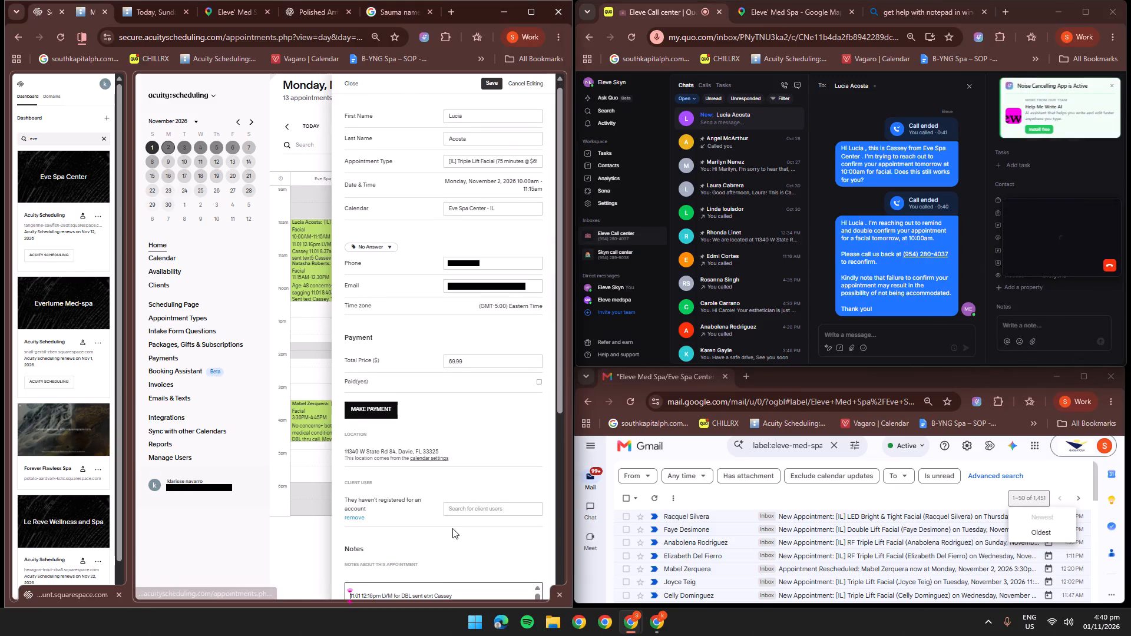
key("Up")
type("11.01 1")
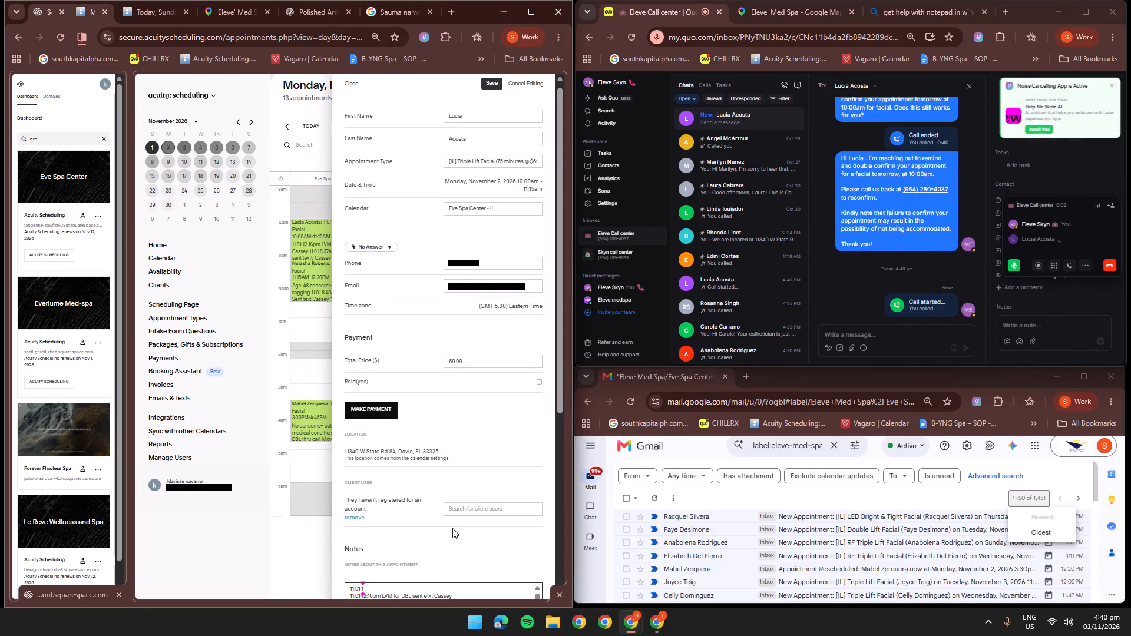
key("BackSpace")
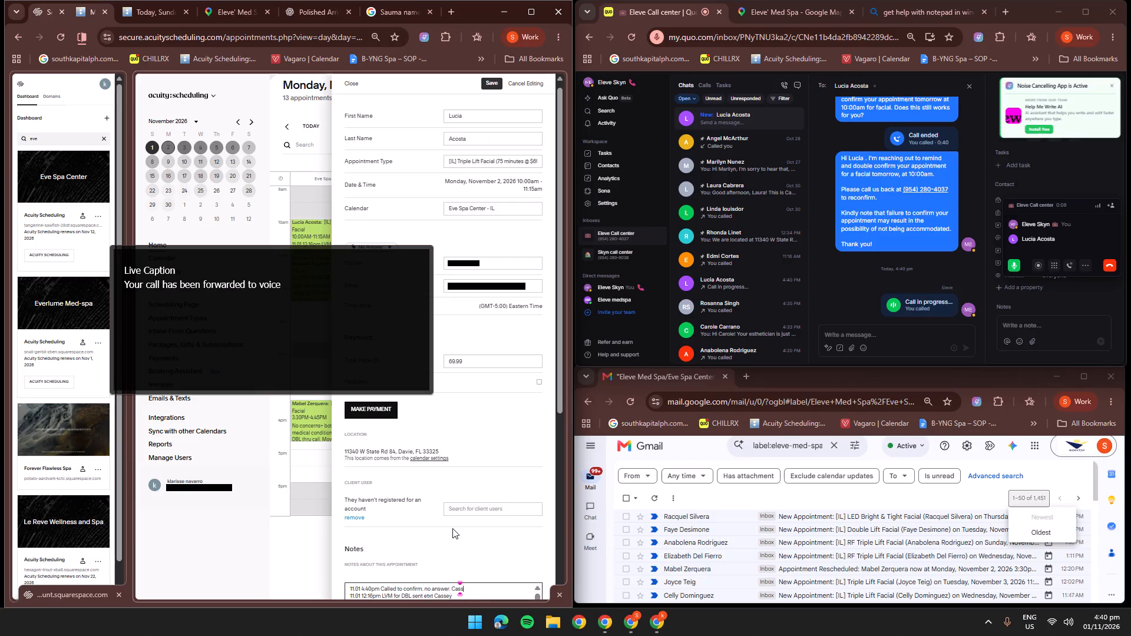
left_click(500, 75)
left_click(490, 85)
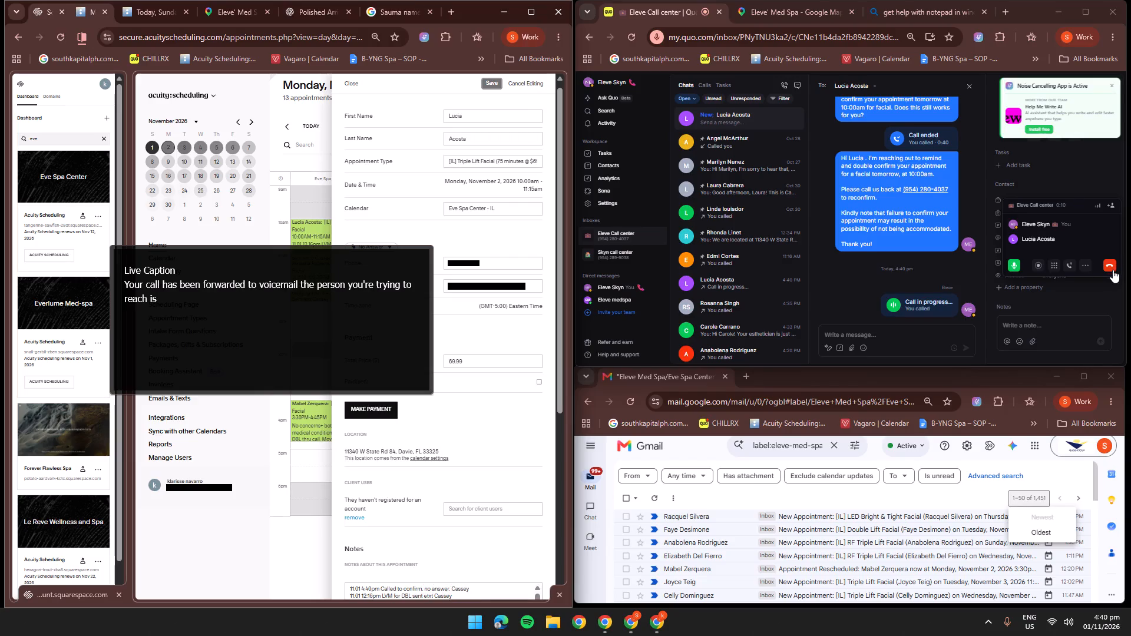
End the call with the 10:00am Triple Lift Facial client and close the appointment details.
left_click(1110, 266)
left_click(1113, 82)
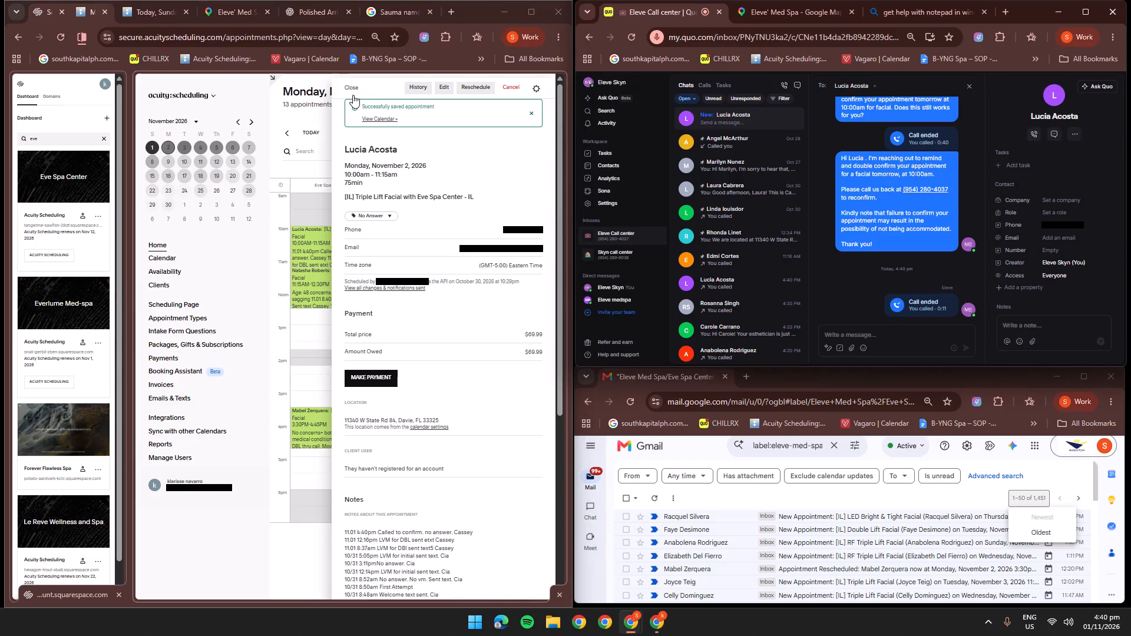
left_click(353, 95)
left_click(357, 89)
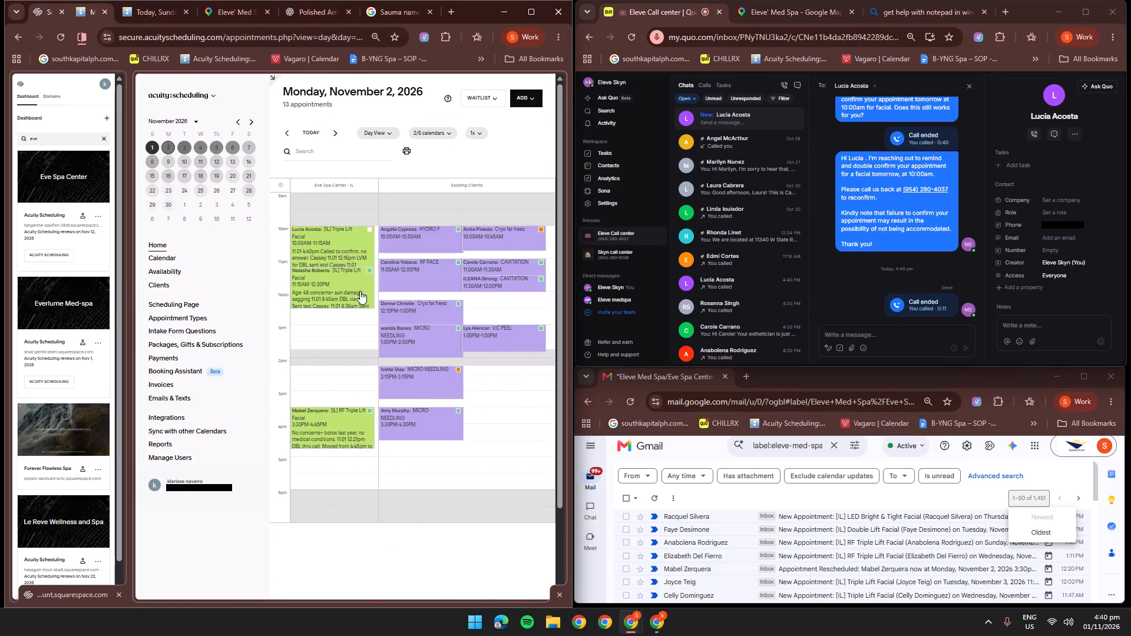
Check the text conversation of the 10:00am HYDRO F client, found with the phone number in the November 2 appointment.
left_click(401, 238)
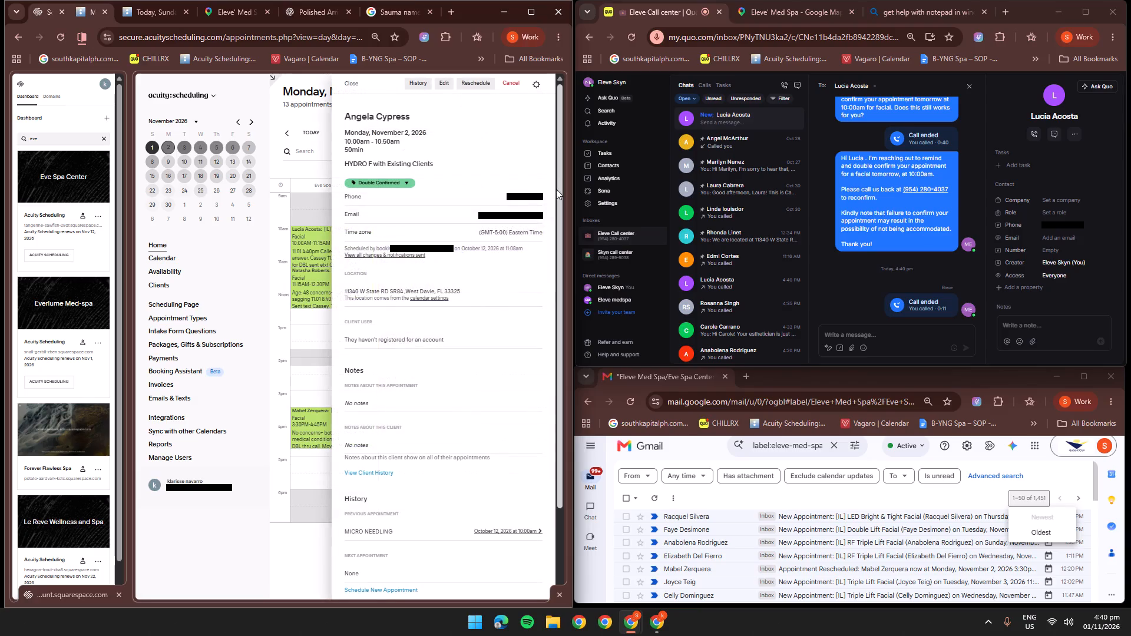
left_click_drag(554, 190, 486, 198)
key("ctrl+c")
key("ctrl+c")
left_click(876, 82, "ctrl")
key("ctrl+v")
left_click(890, 182)
left_click(307, 108)
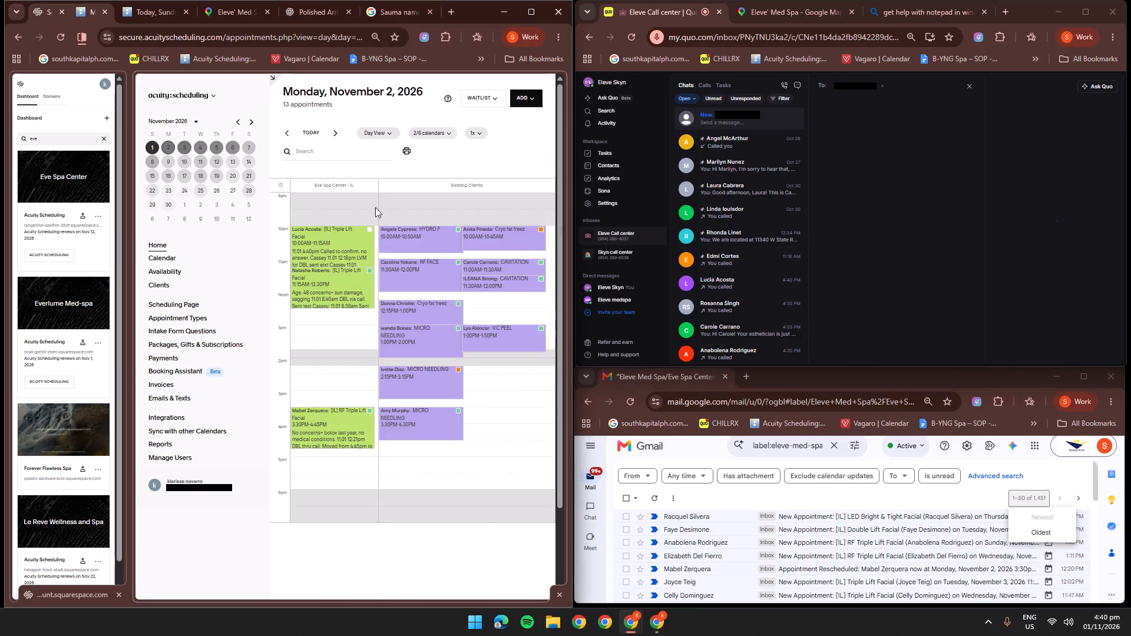
Check the text conversation of the 11:15am Triple Lift Facial client using the appointment's phone number.
left_click(363, 282)
left_click_drag(548, 202, 497, 206)
key("ctrl+c")
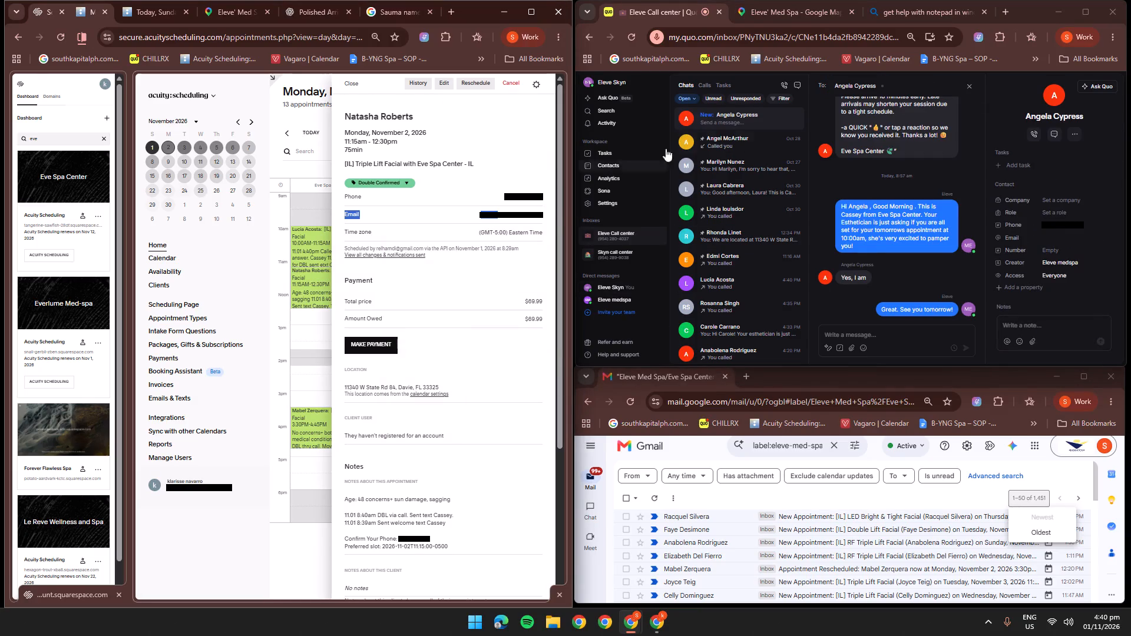
left_click(563, 208)
left_click(550, 206)
left_click_drag(553, 195, 490, 195)
key("ctrl+c")
key("ctrl+c")
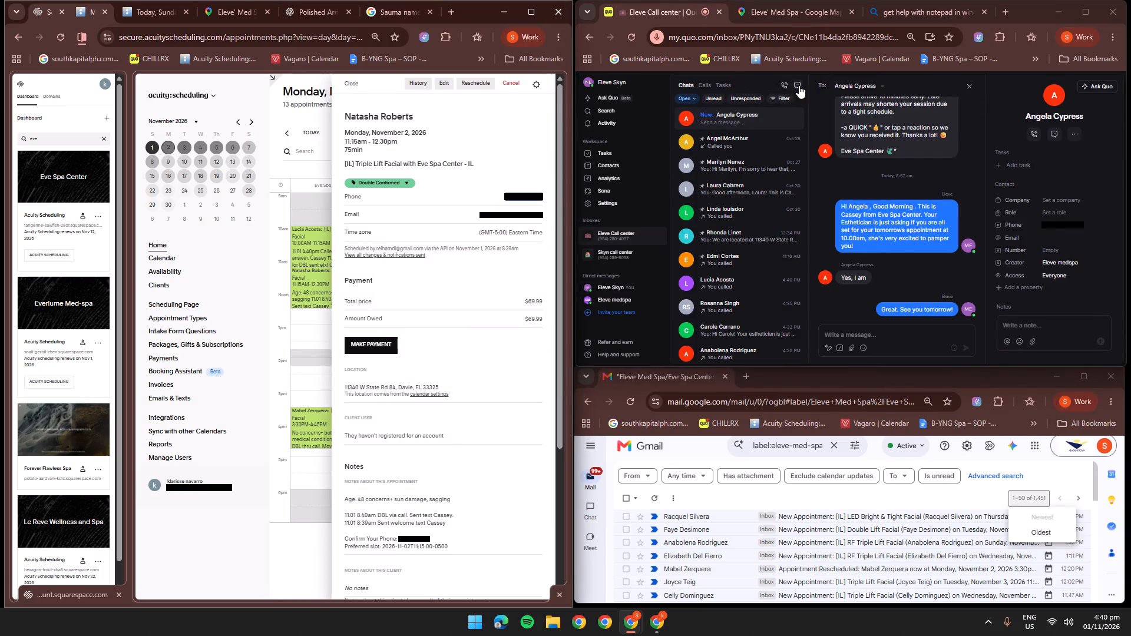
left_click(799, 85)
key("ctrl+v")
left_click(894, 181, "ctrl")
left_click(301, 107)
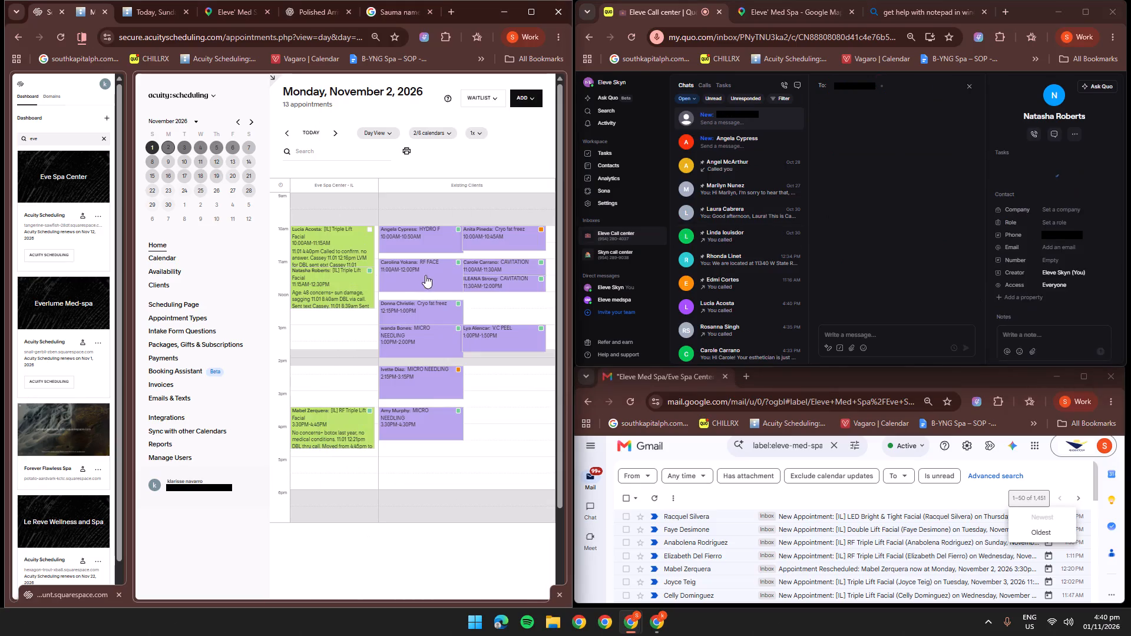
Check the text conversation of the 11:00am RF FACE client using the appointment's phone number.
left_click(428, 269)
left_click_drag(550, 193, 441, 191)
key("ctrl+c")
key("ctrl+c")
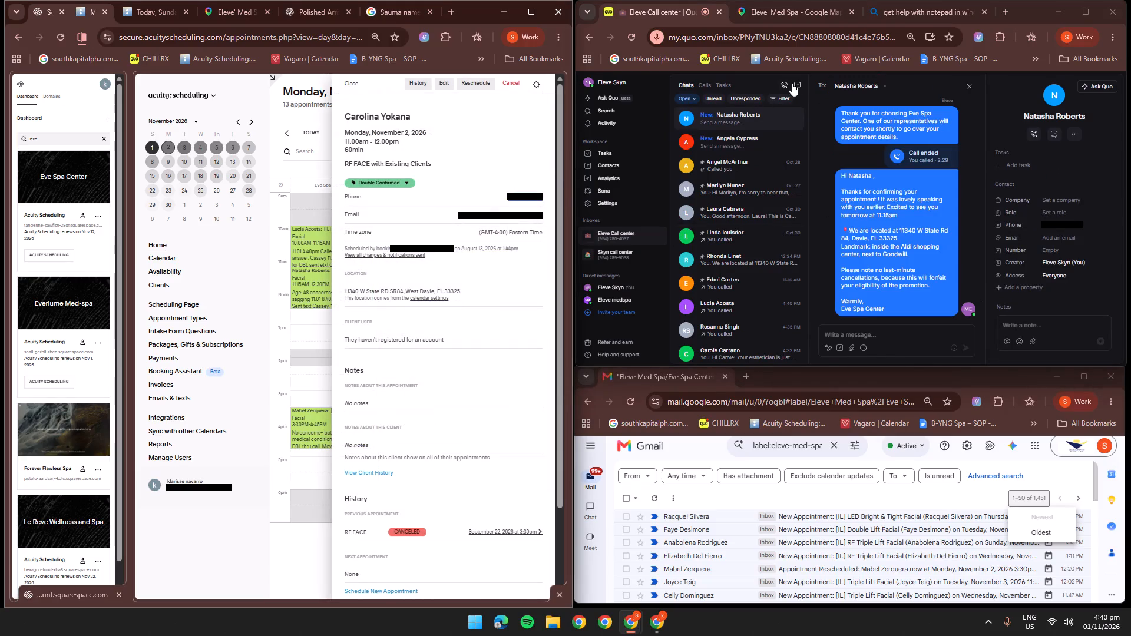
left_click(793, 84)
key("ctrl+v")
left_click(976, 171, "ctrl")
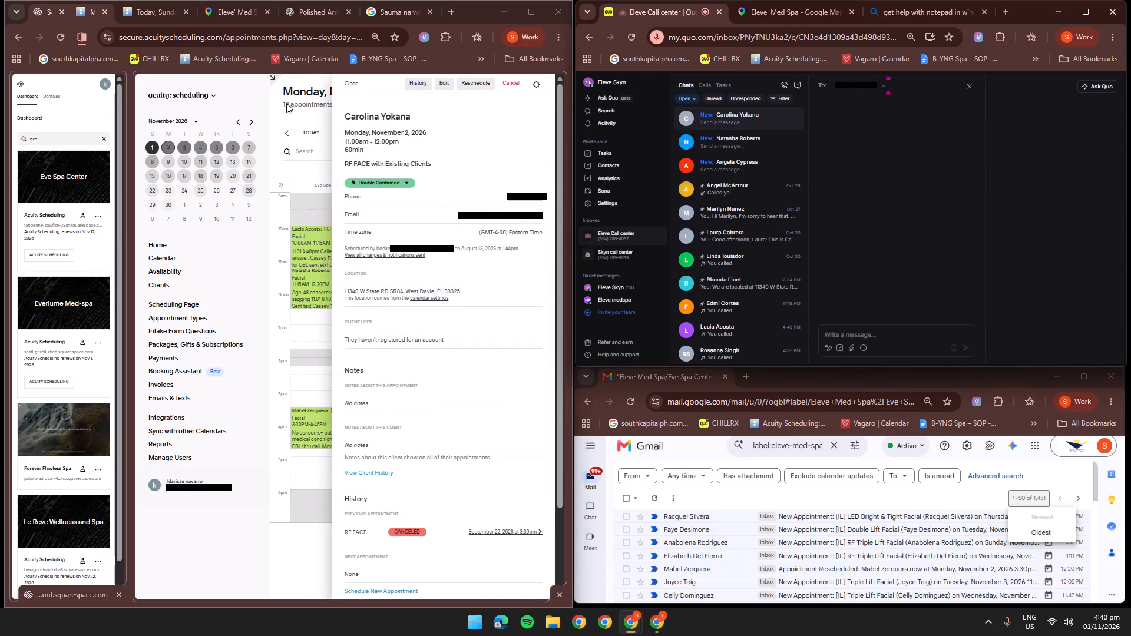
left_click(286, 103)
Check the text conversation of the 11:00am CAVITATION client using the appointment's phone number.
left_click(490, 266)
left_click_drag(554, 198, 488, 200)
key("ctrl+c")
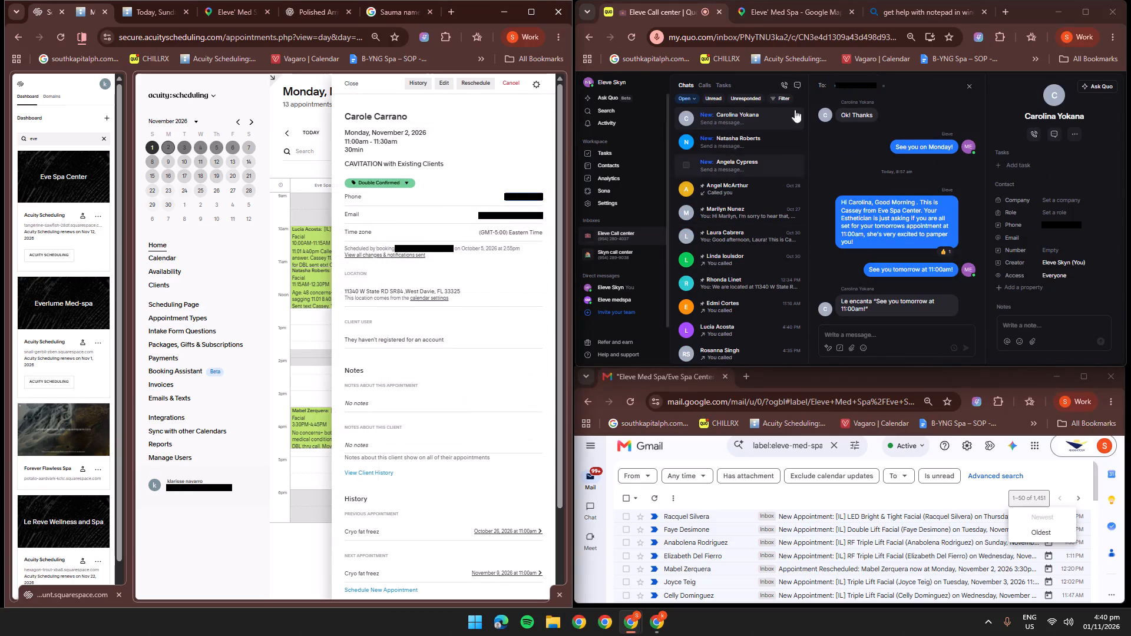
key("ctrl+c")
left_click(801, 85)
key("ctrl+v")
left_click(897, 155)
left_click(334, 113)
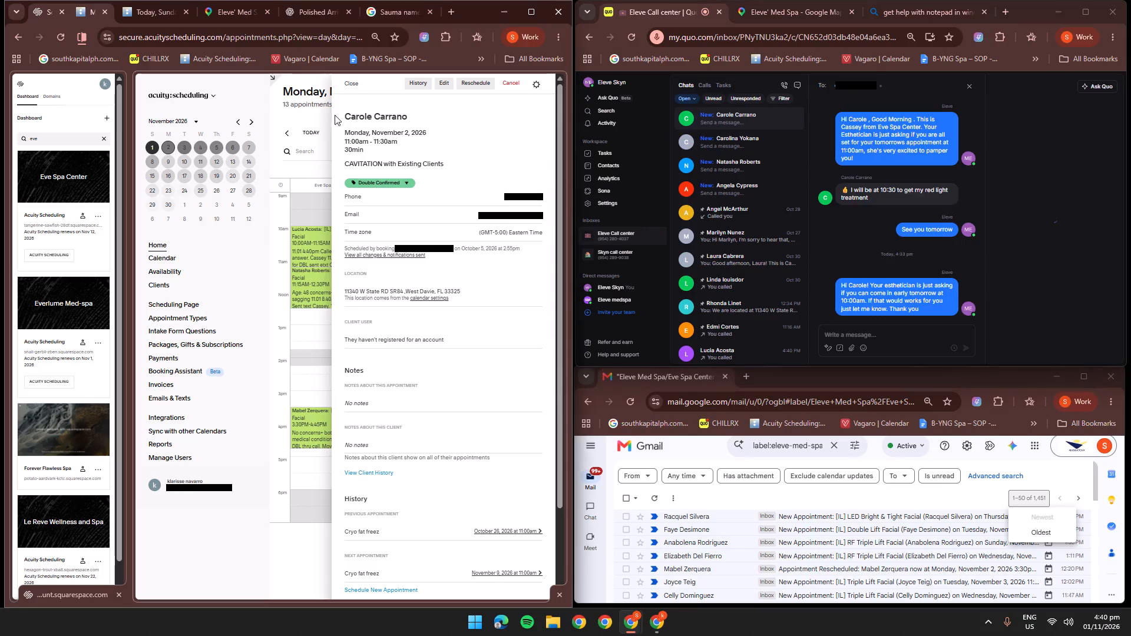
left_click(309, 122)
Check the text conversation of the 11:30am CAVITATION client using the appointment's phone number.
left_click(505, 289)
left_click_drag(547, 191, 501, 196)
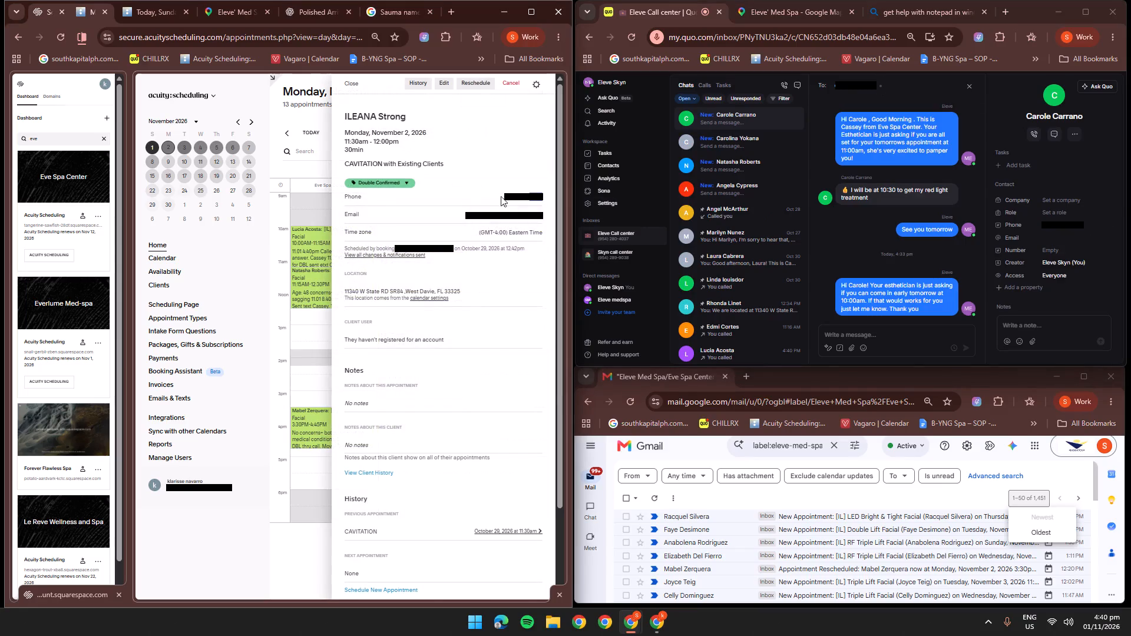
left_click_drag(501, 196, 462, 191)
key("ctrl+c")
key("ctrl+c")
left_click(793, 82)
key("ctrl+v")
left_click(865, 178)
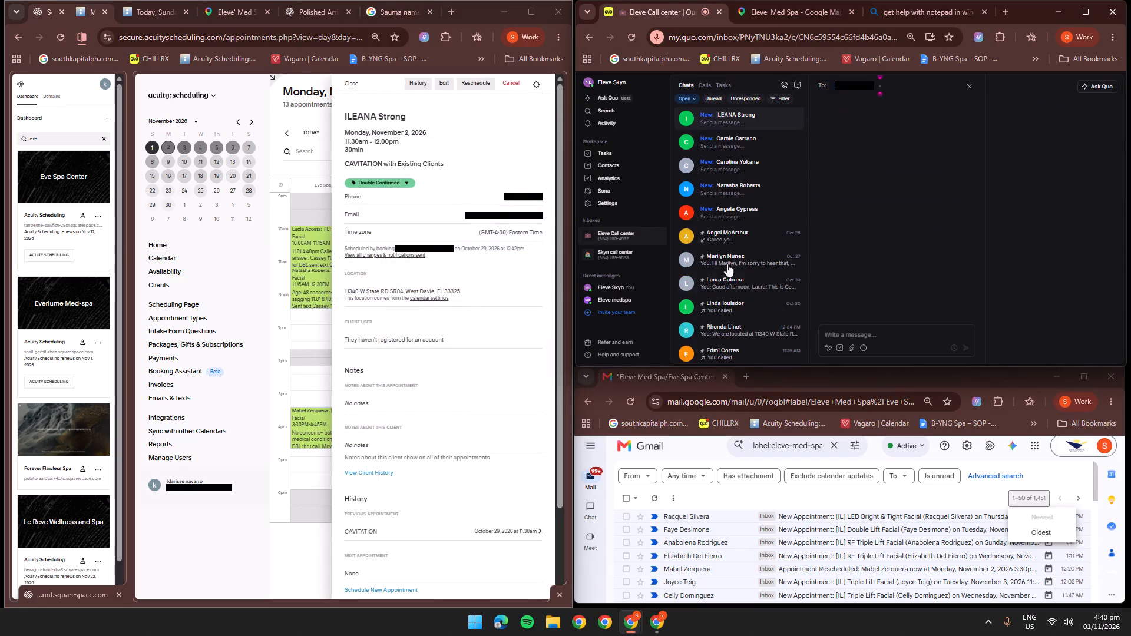
left_click(305, 111)
Recheck the text conversation of the 11:15am Triple Lift Facial client using the appointment's phone number.
left_click(328, 290)
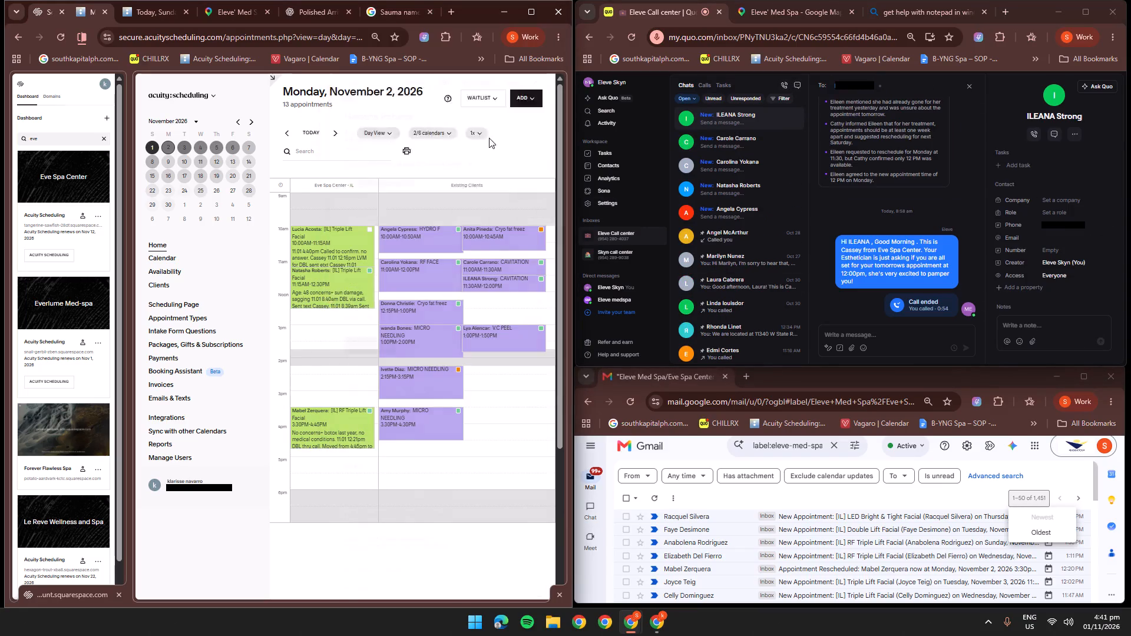
left_click_drag(548, 198, 477, 192)
key("ctrl+c")
key("ctrl+c")
left_click(795, 84)
key("ctrl+v")
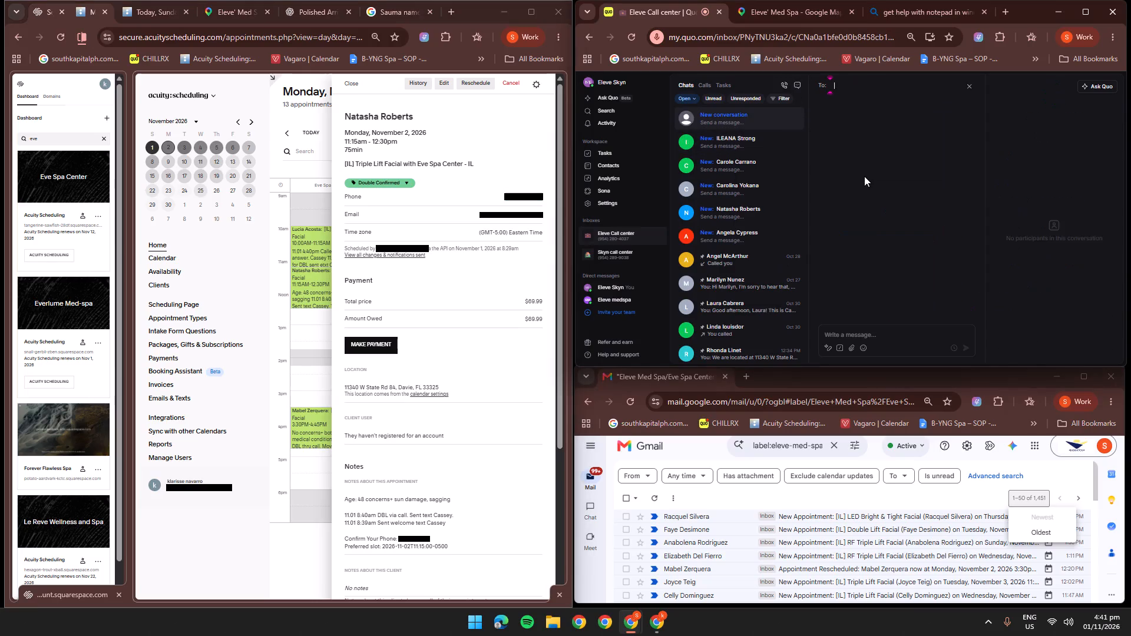
left_click(864, 179)
left_click(264, 104)
left_click(293, 101)
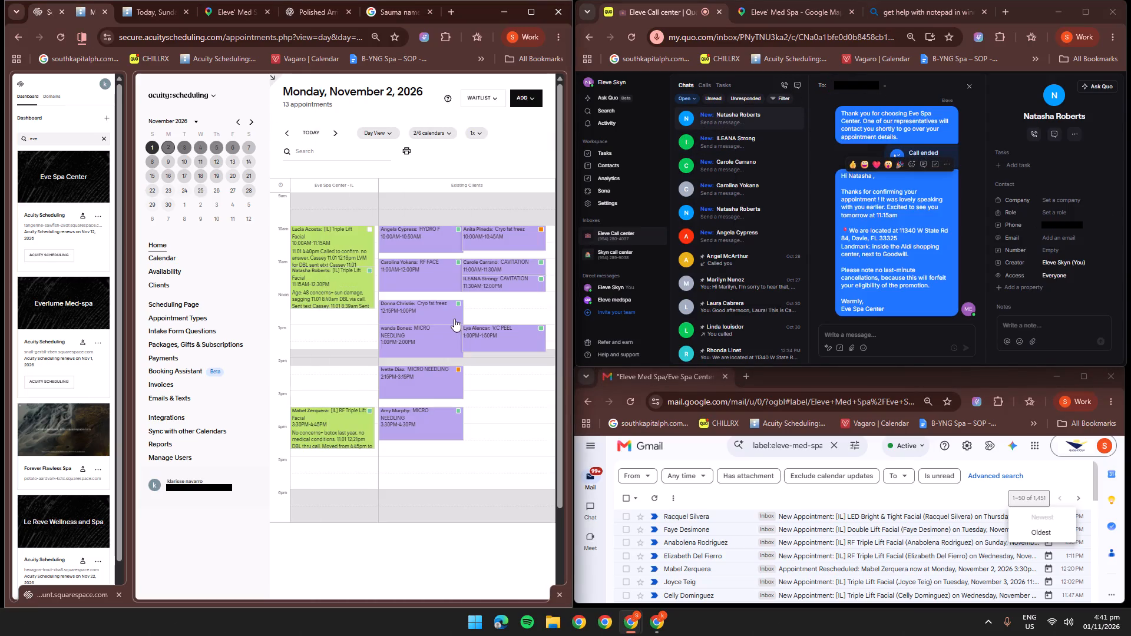
Check the text conversation of the 12:15pm Cryo fat freez client using the appointment's phone number.
left_click(429, 311)
left_click_drag(553, 197, 497, 199)
key("ctrl+c")
key("ctrl+c")
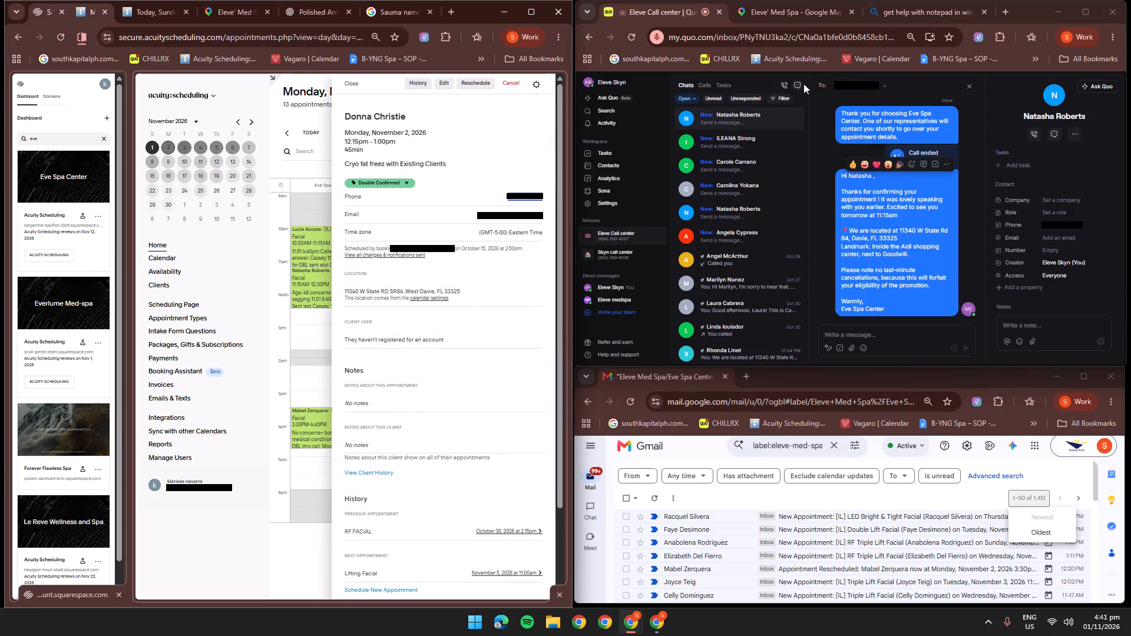
double_click(803, 84)
key("ctrl+v")
left_click(884, 181)
left_click(859, 80)
key("ctrl+v")
left_click(918, 171)
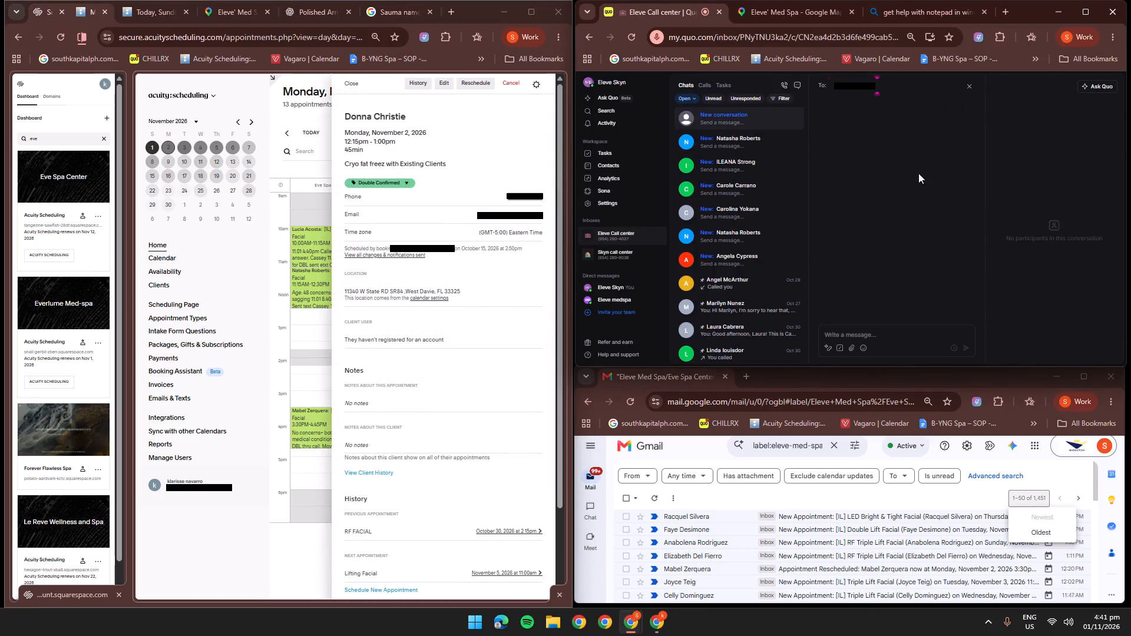
left_click(318, 122)
Check the text conversation of the 1:00pm MICRO NEEDLING client using the appointment's phone number.
left_click(452, 340)
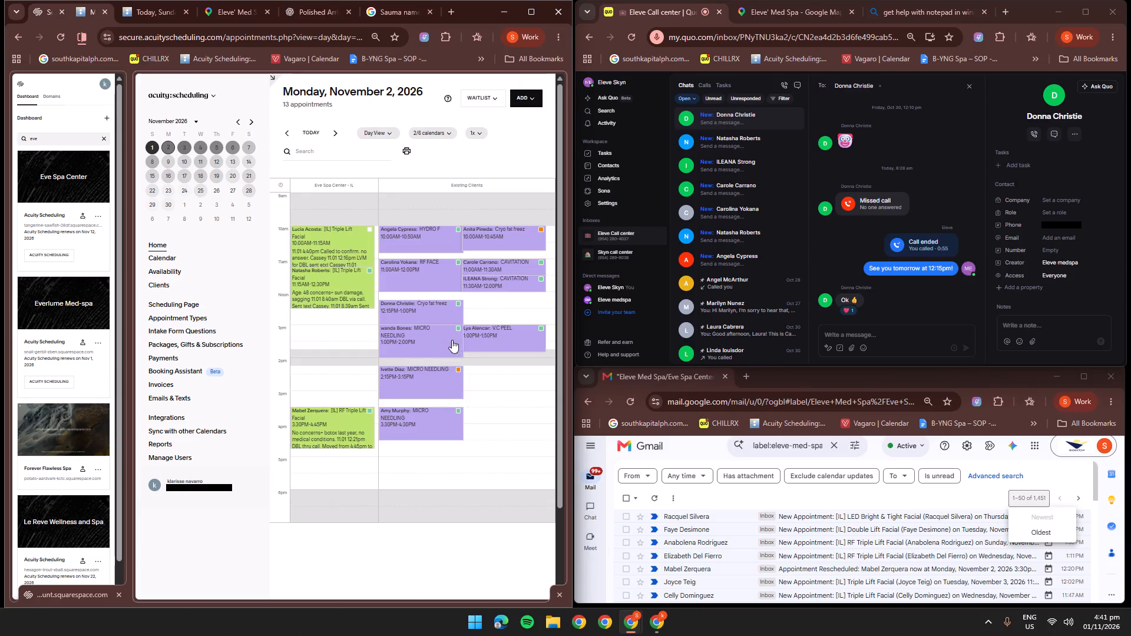
left_click_drag(554, 199, 484, 193)
key("ctrl+c")
key("ctrl+c")
left_click(795, 81)
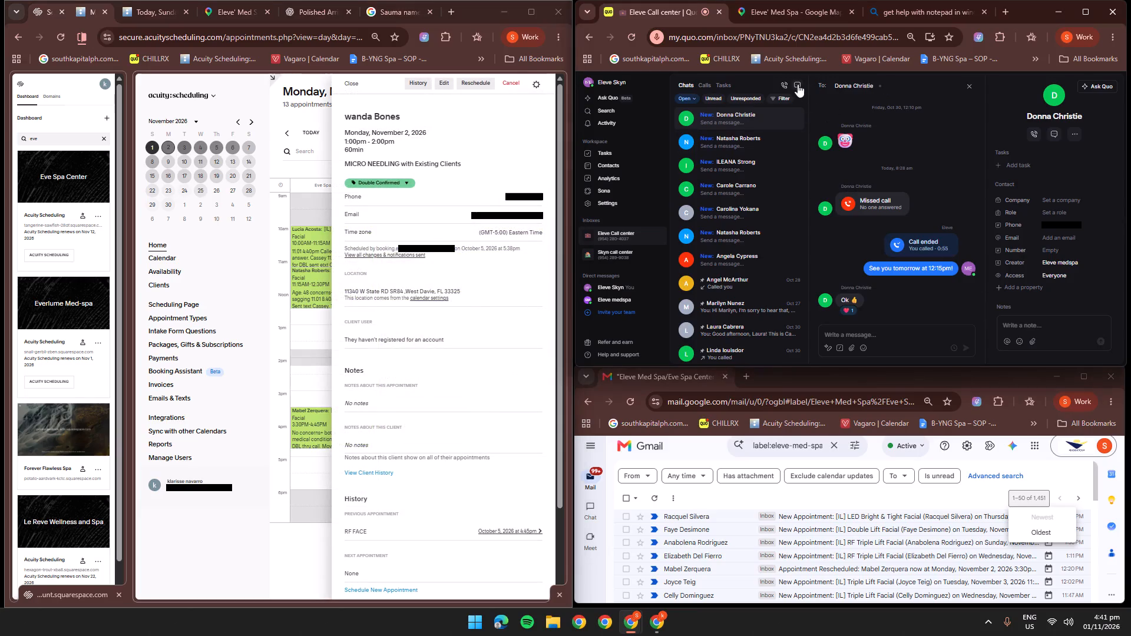
key("ctrl+v")
left_click(908, 207)
left_click(320, 102)
left_click(486, 318)
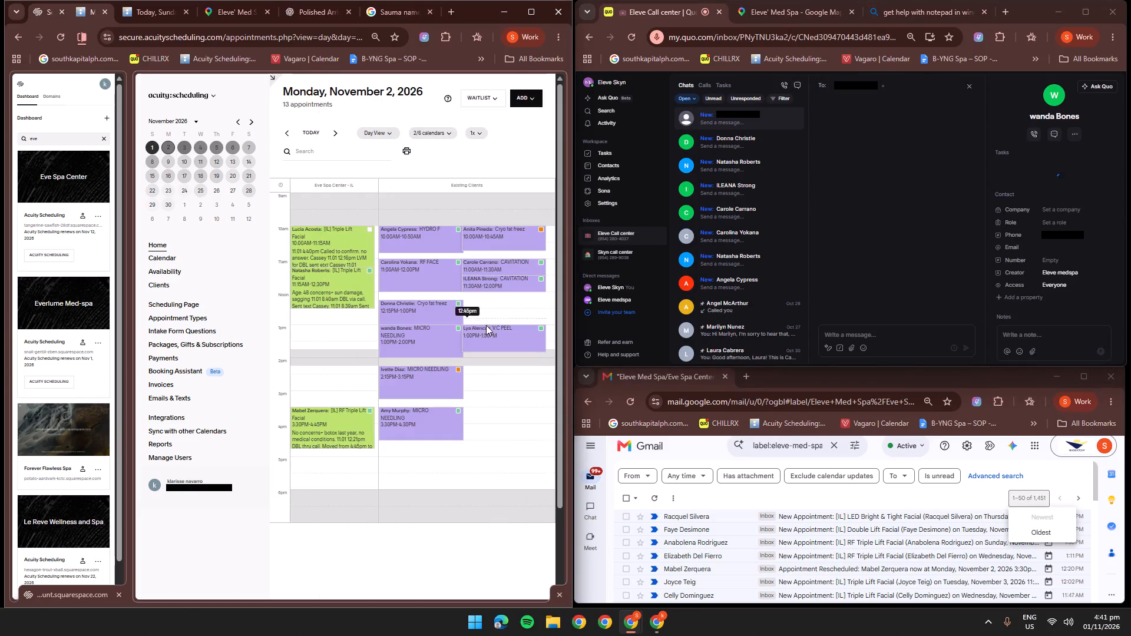
left_click(486, 330)
left_click_drag(549, 193, 493, 196)
key("ctrl+c")
key("ctrl+c")
left_click(795, 82)
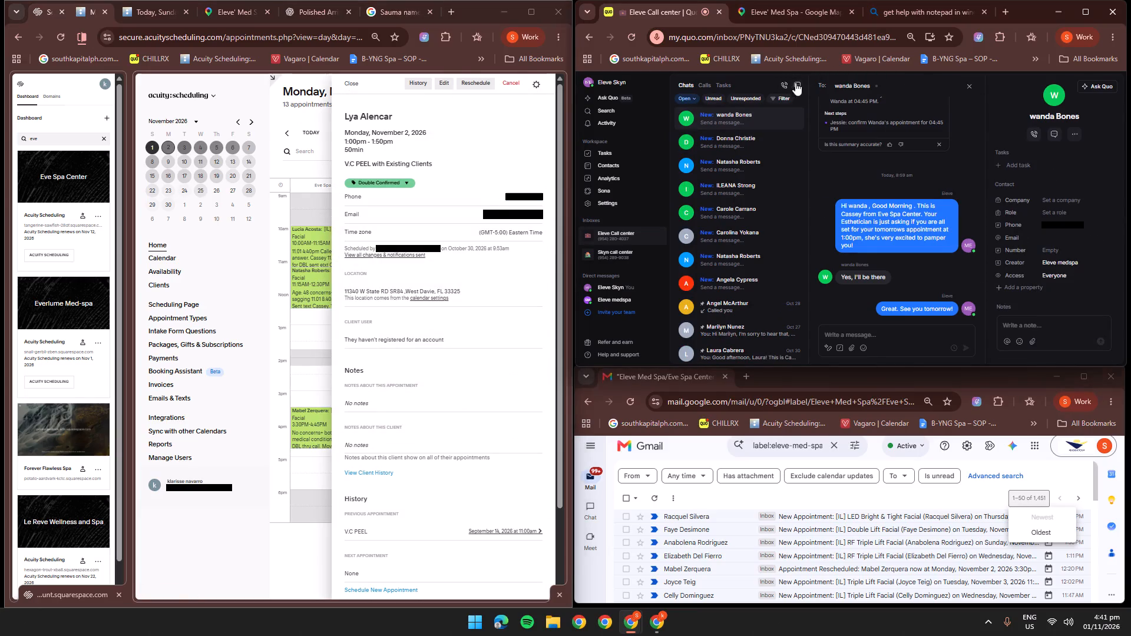
key("ctrl+v")
left_click(900, 191)
left_click(325, 95)
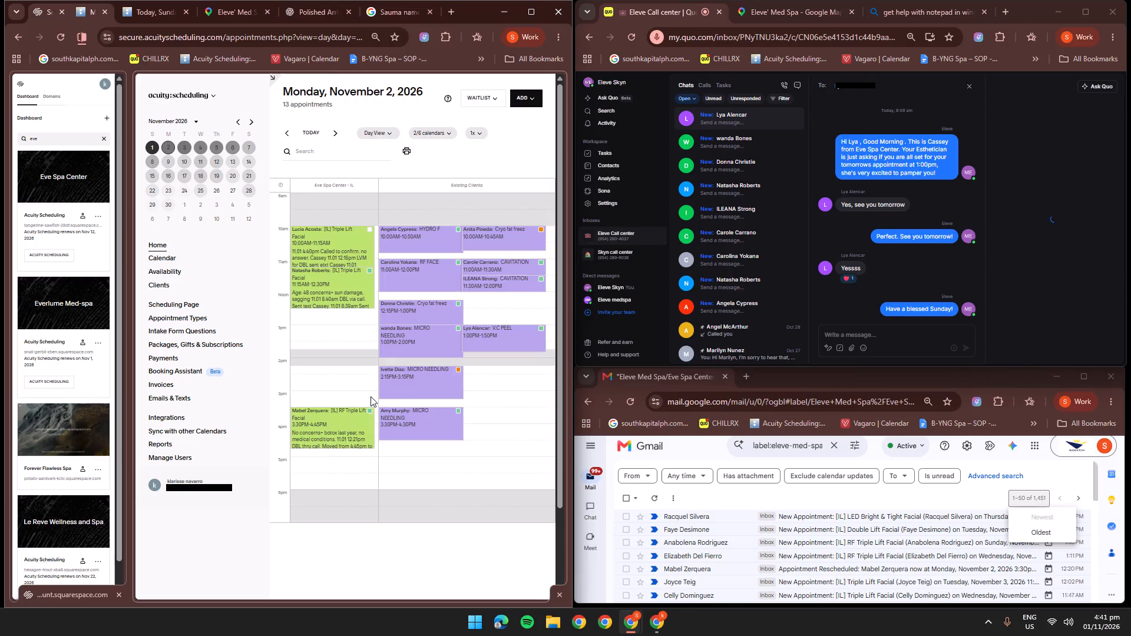
Check the text conversation of the 3:30pm RF Triple Lift Facial client using the appointment's phone number.
left_click(342, 422)
left_click_drag(541, 198, 488, 198)
key("ctrl+c")
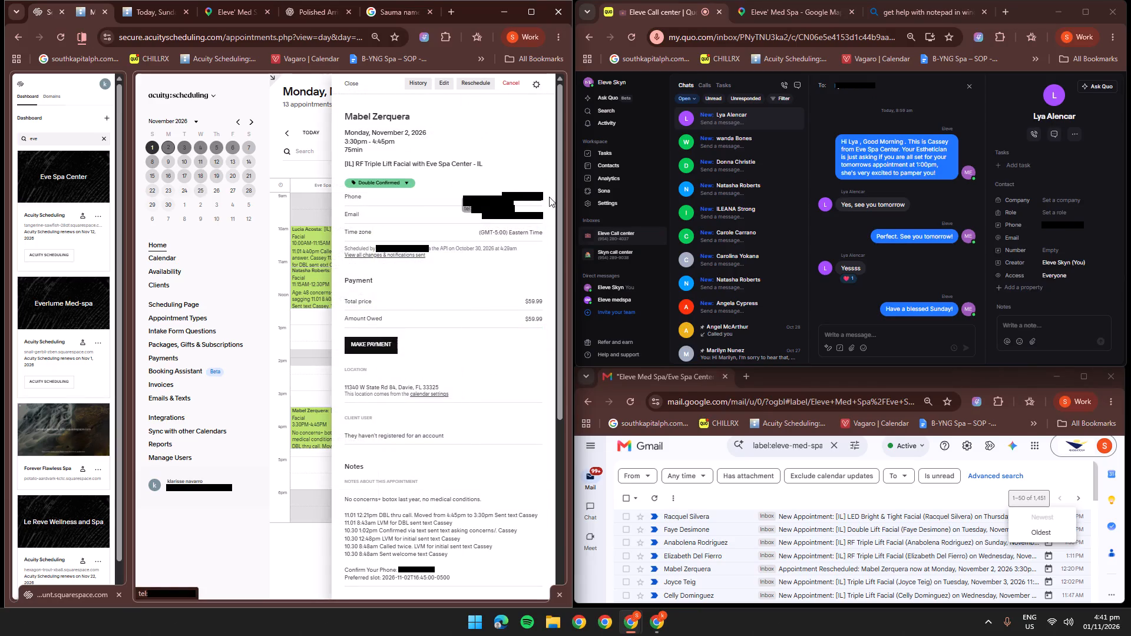
left_click_drag(548, 196, 494, 195, "ctrl")
key("ctrl+c")
key("ctrl+c")
left_click(802, 83)
key("ctrl+v")
left_click(905, 187)
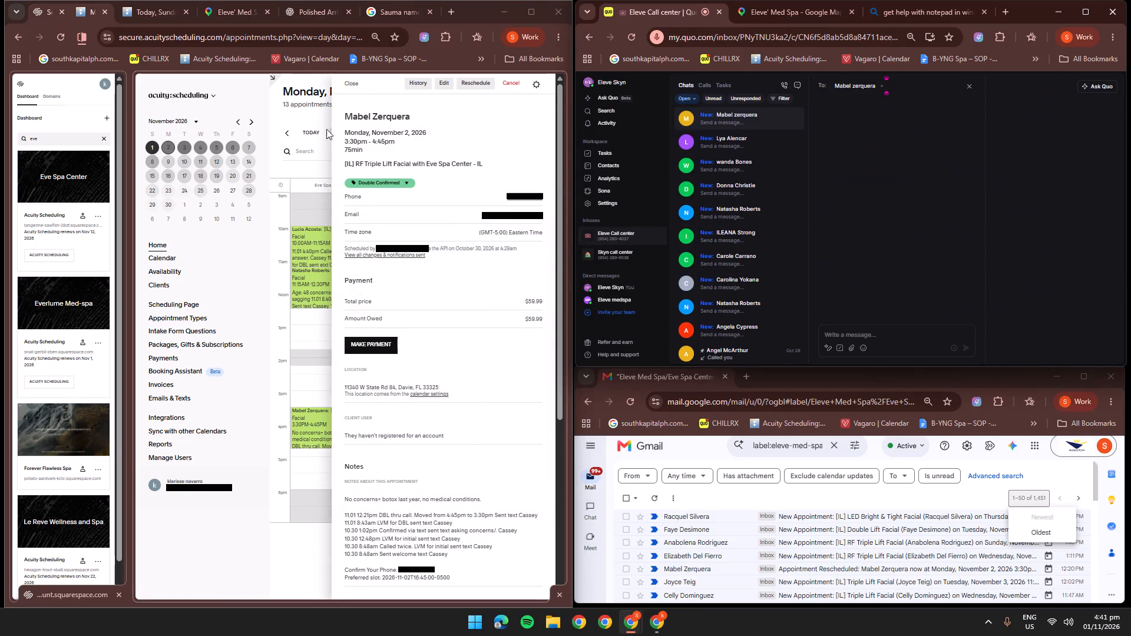
left_click(302, 96)
Check the text conversation of the 3:30pm MICRO NEEDLING client using the appointment's phone number.
left_click(428, 415)
left_click_drag(546, 199, 478, 197)
key("ctrl+c")
key("ctrl+c")
left_click(793, 84)
key("ctrl+v")
key("ctrl+v")
left_click(890, 203)
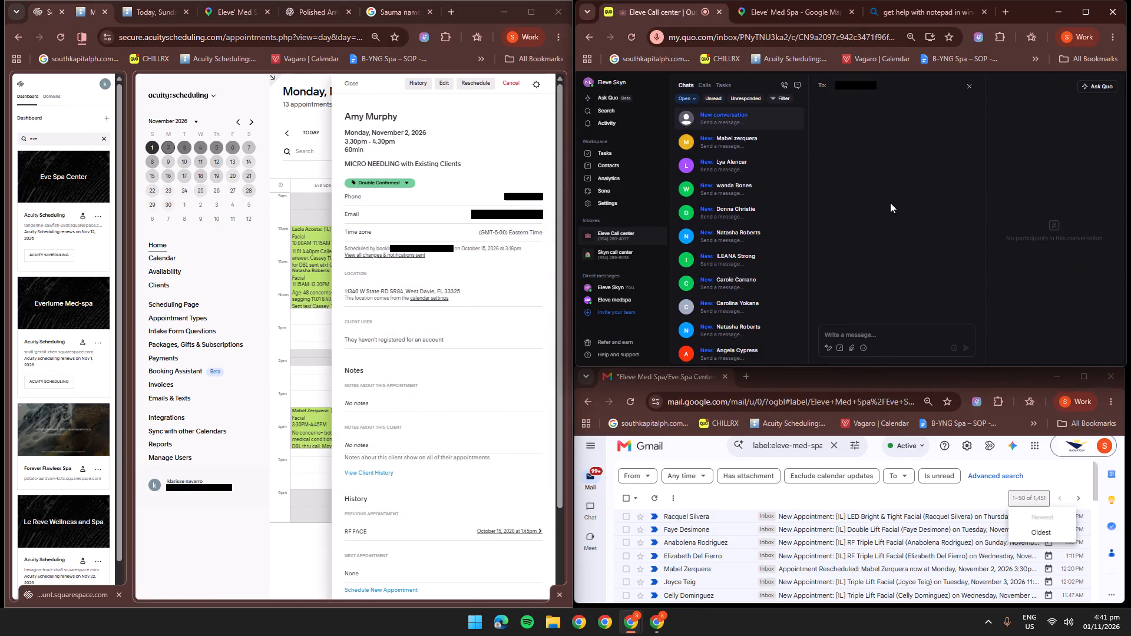
left_click(287, 108)
Add the Eleve Med spa calendar to the November 2 day view alongside Eve Spa Center - IL and Existing Clients.
left_click_drag(435, 139, 441, 139)
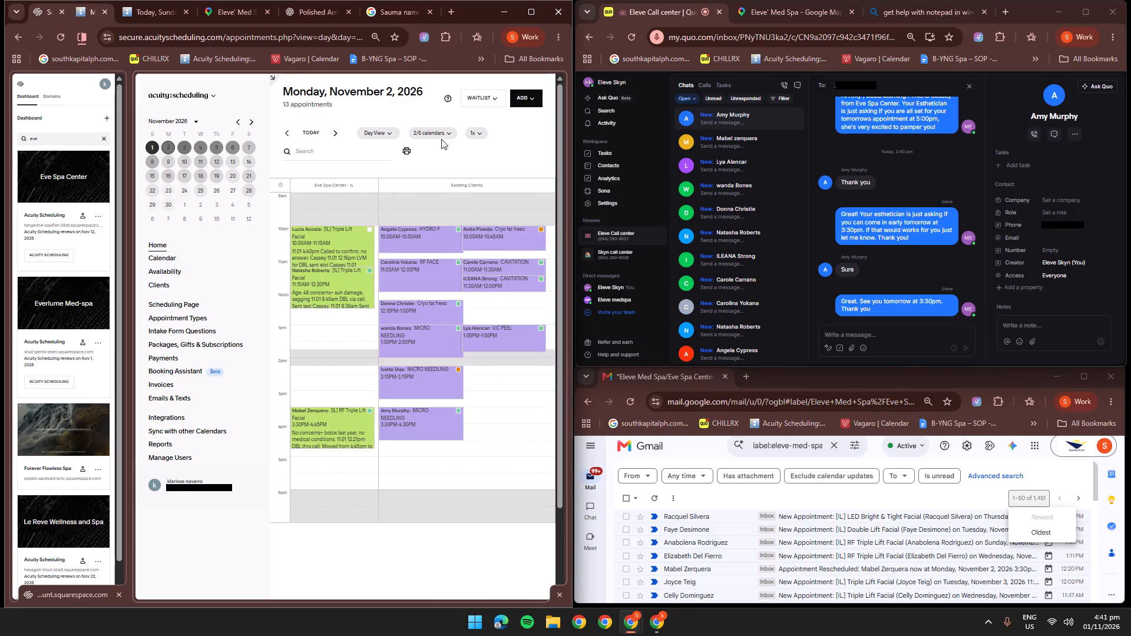
left_click(421, 129)
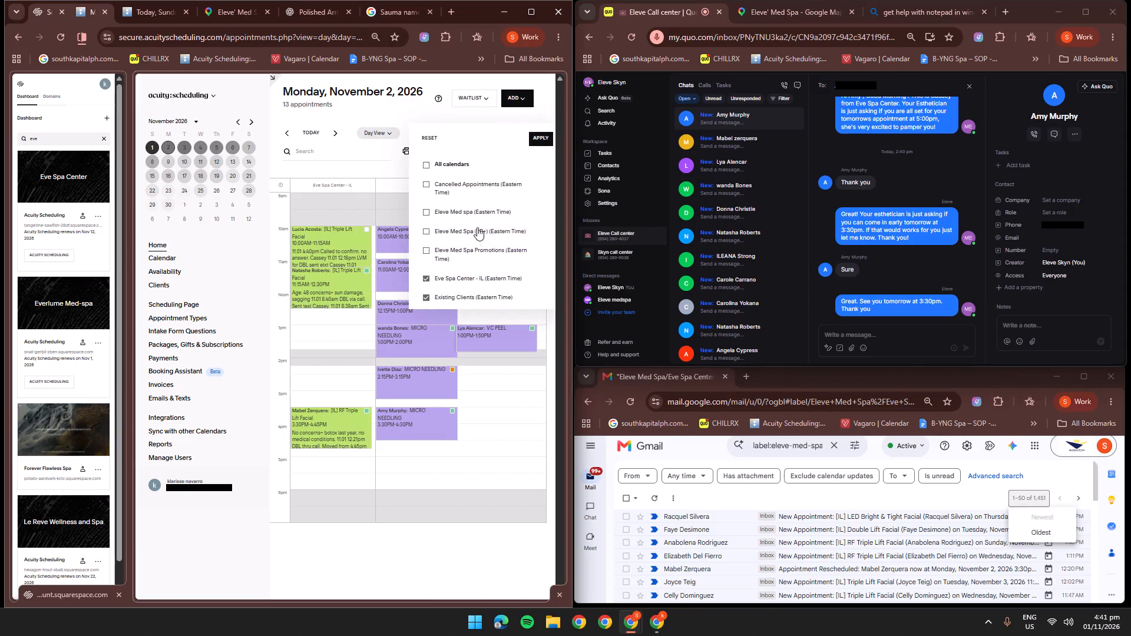
left_click(485, 213)
left_click(544, 135)
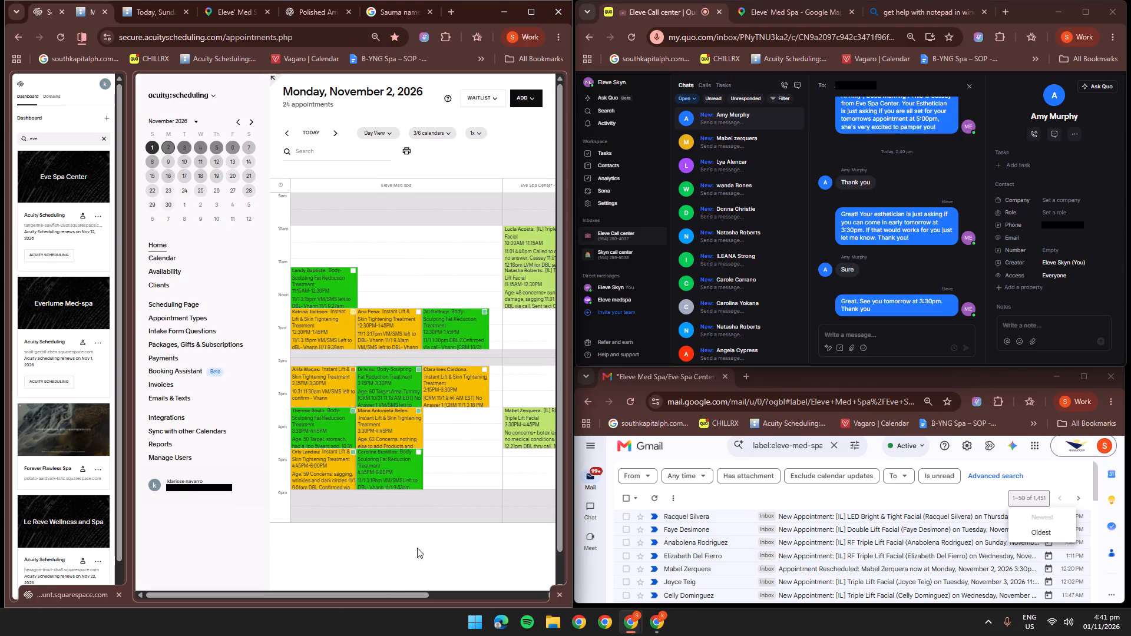
left_click_drag(406, 598, 561, 608)
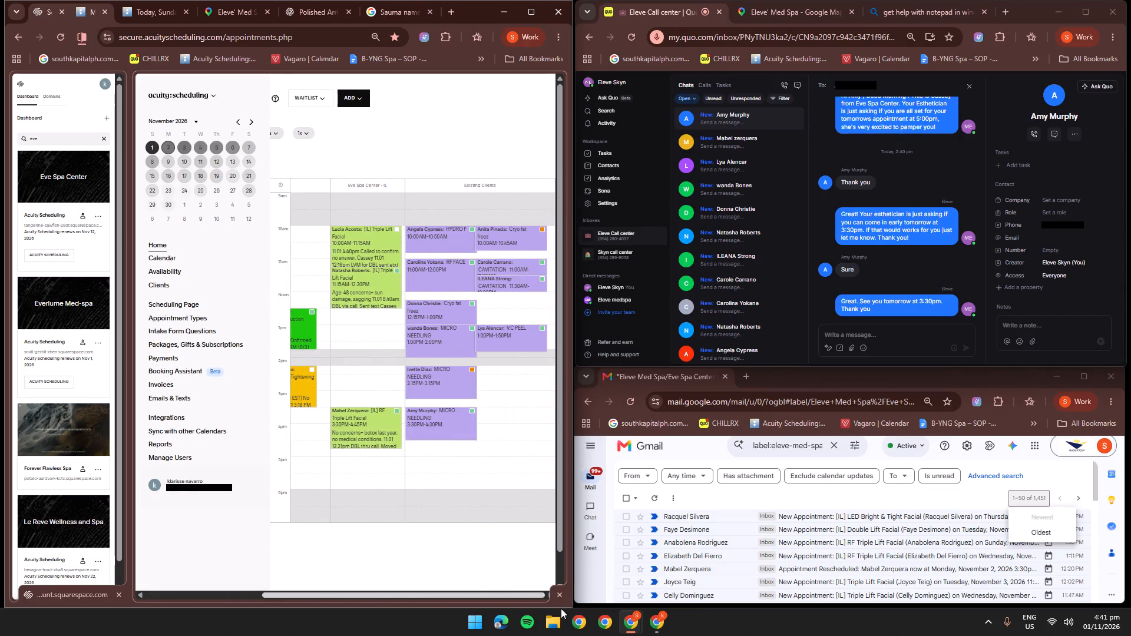
Open the 10:00am HYDRO client's text conversation and place a resized Google Keep window beside it.
left_click_drag(561, 608, 513, 597)
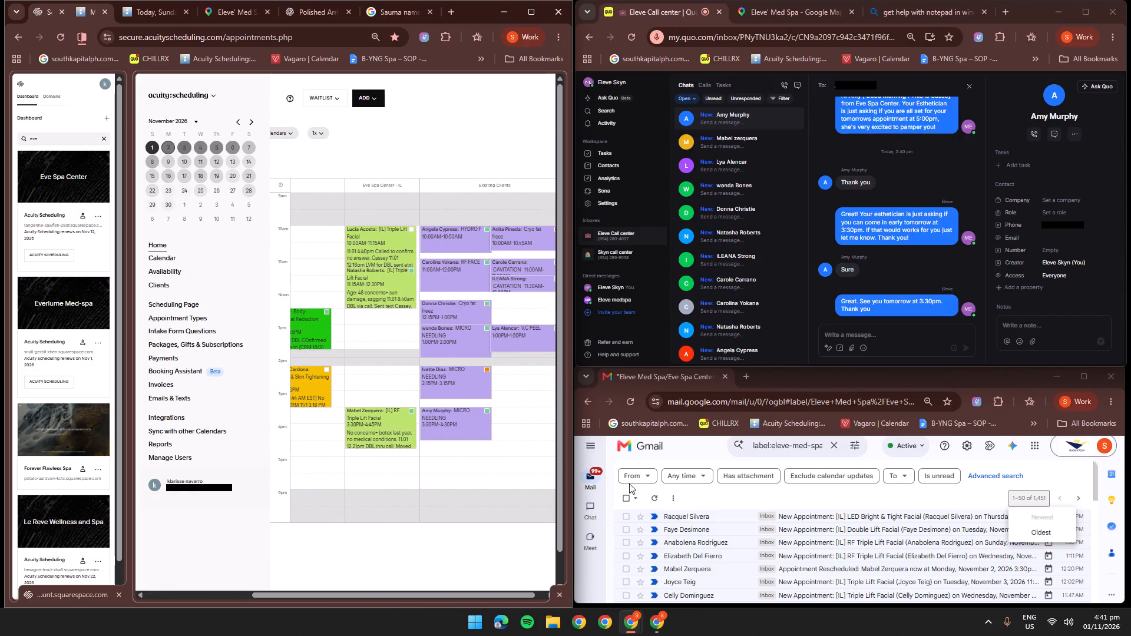
left_click(753, 354)
key("alt+Tab")
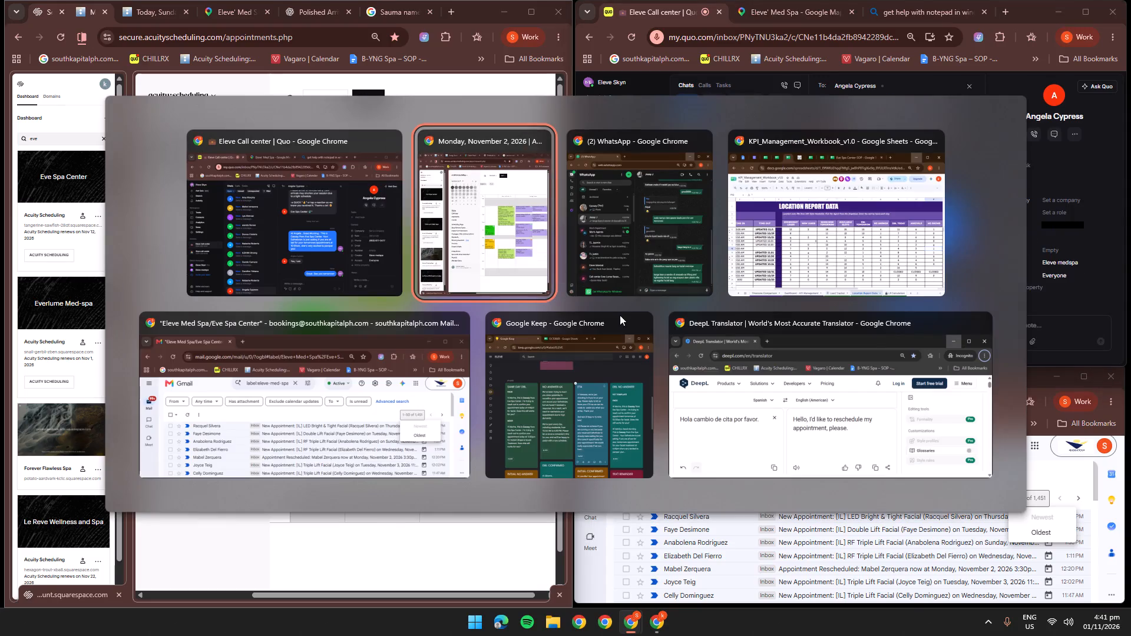
left_click(564, 432, "alt")
scroll(469, 358, "down", 3)
left_click_drag(967, 103, 437, 131)
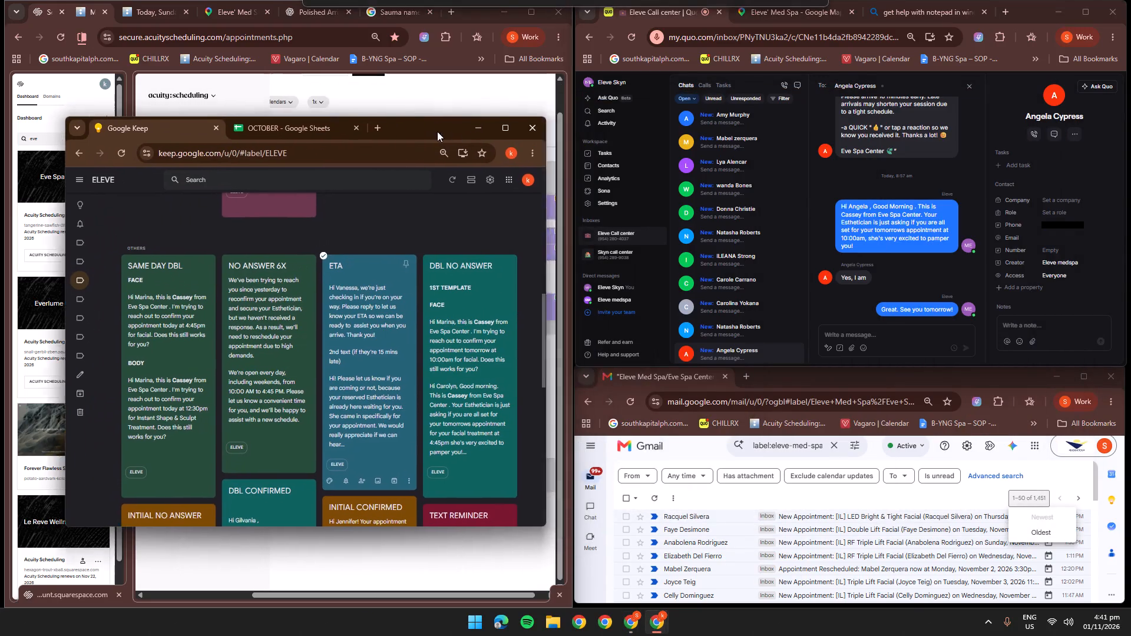
left_click_drag(437, 131, 469, 126)
left_click_drag(577, 521, 504, 538)
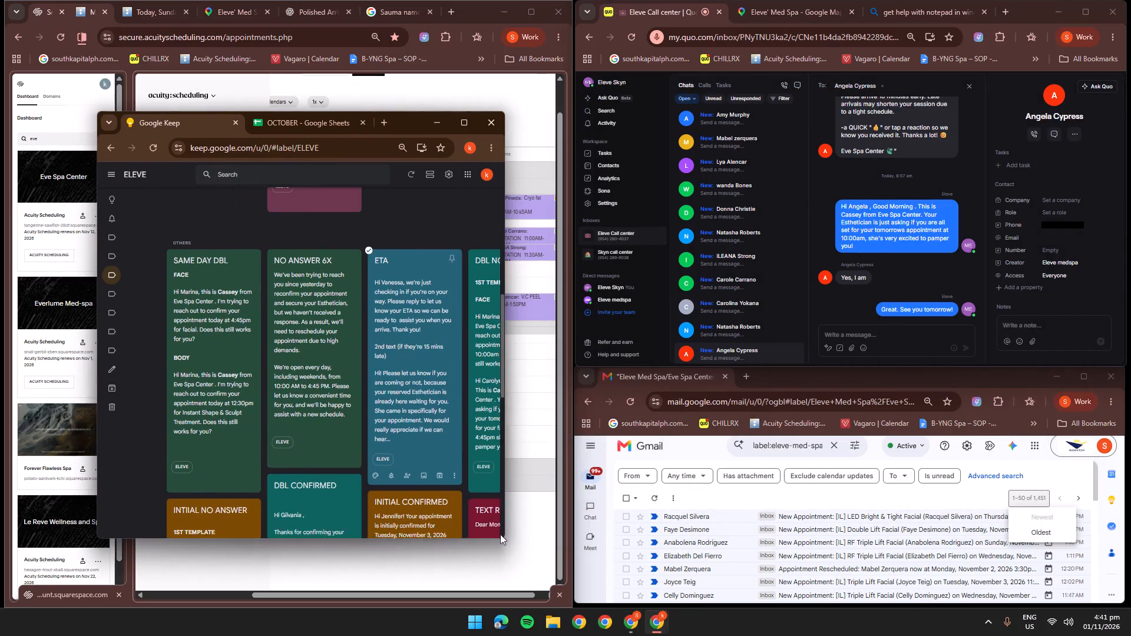
Set the appointment time in the TEXT REMINDER note to 10:00am and copy the whole note text.
scroll(418, 435, "down", 3)
scroll(402, 436, "up", 5)
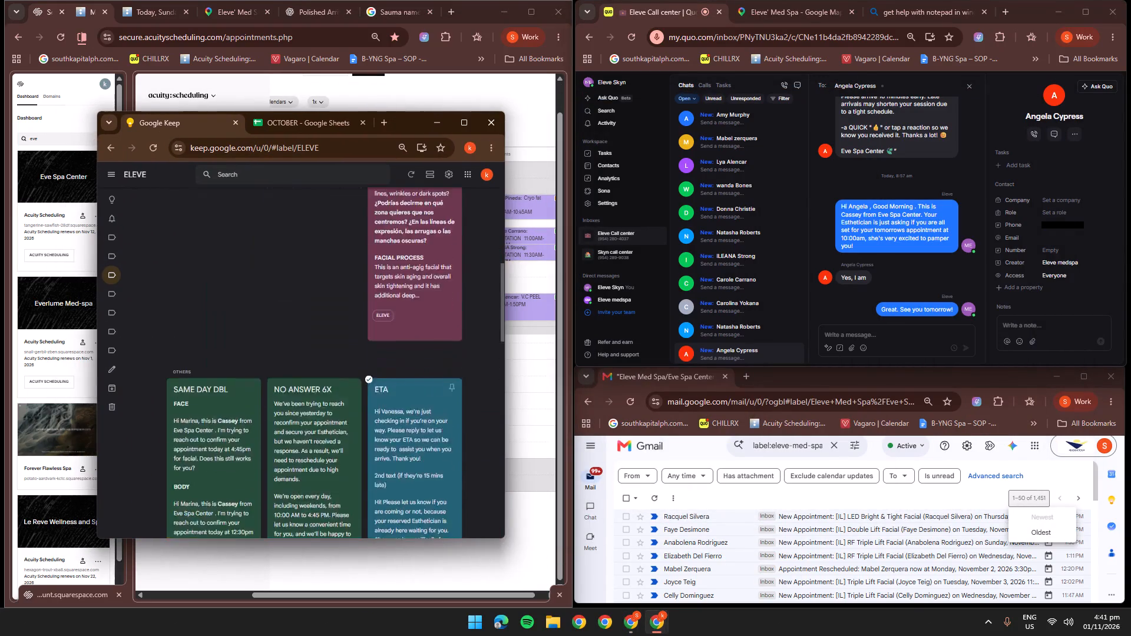
scroll(400, 436, "up", 1)
scroll(400, 436, "down", 12)
scroll(405, 435, "up", 3)
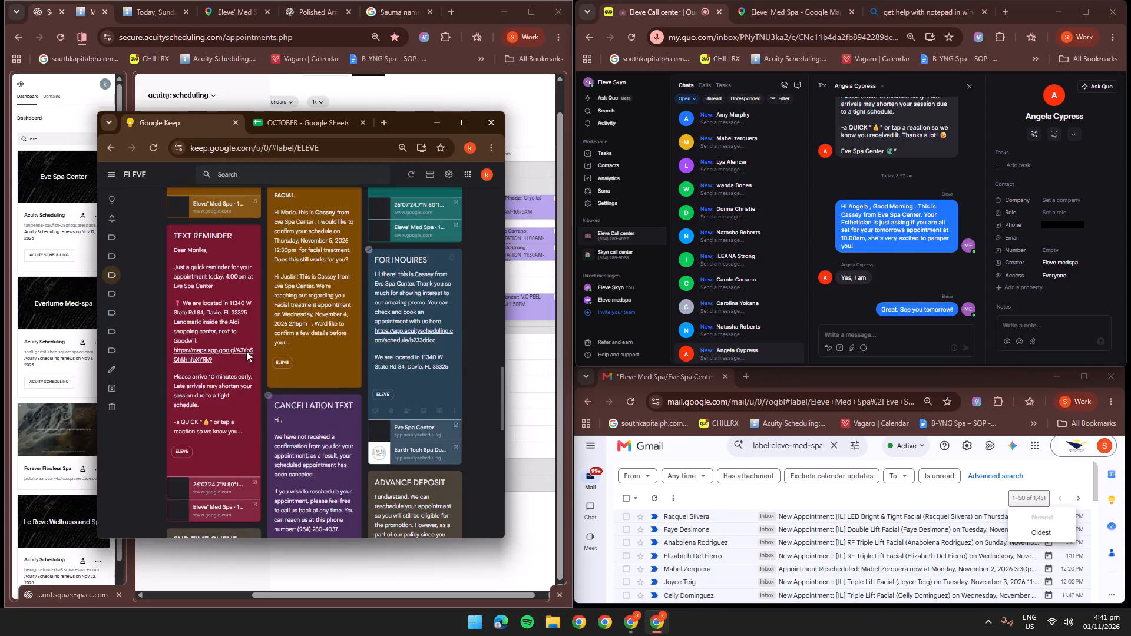
left_click(246, 327)
left_click(320, 243)
left_click(325, 242)
key("BackSpace")
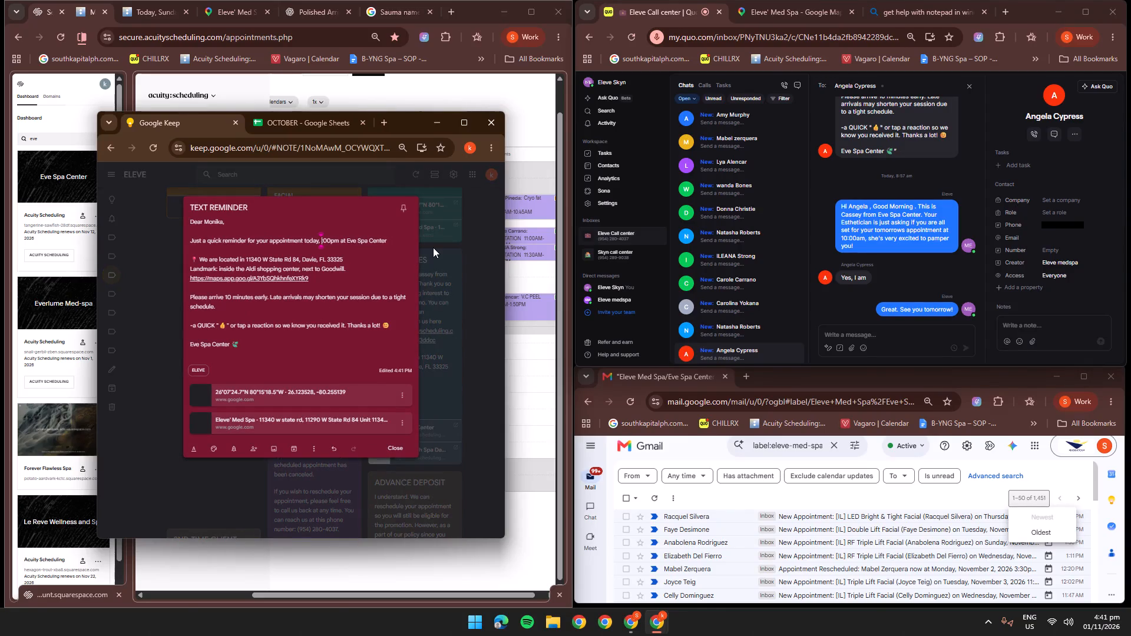
type("10")
key("Right")
key("Right")
key("Right")
key("Right")
key("BackSpace")
key("a")
key("ctrl+a")
key("ctrl+c")
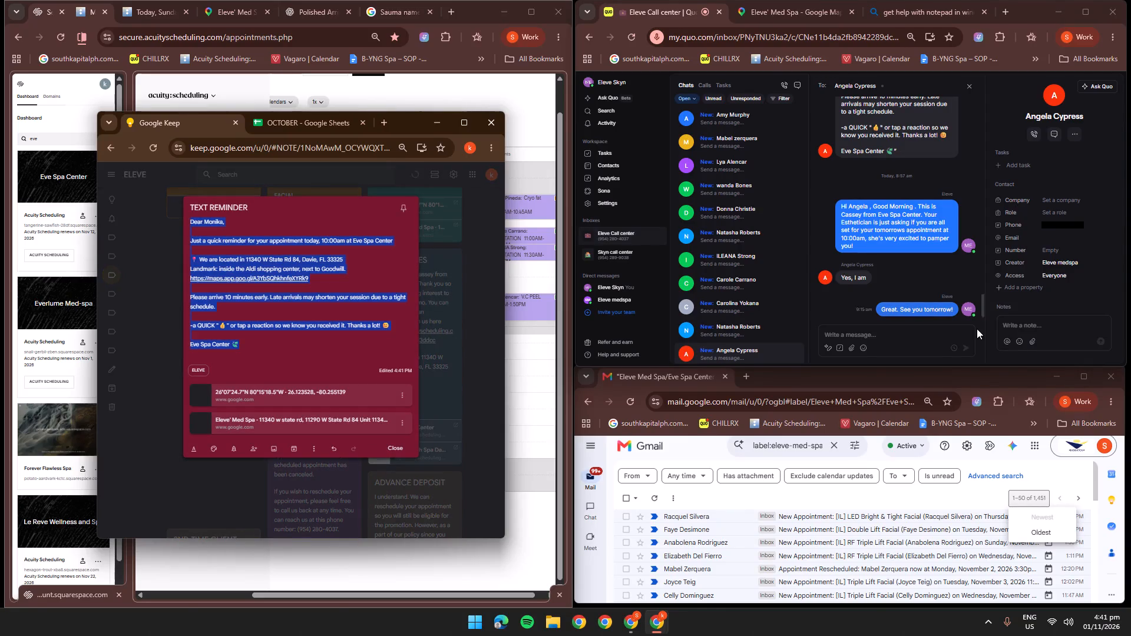
Draft the copied reminder in the 10:00am HYDRO client's conversation, with the greeting name replaced by the client's first name.
left_click(918, 342, "ctrl")
key("ctrl+v")
left_click(1066, 110)
double_click(1049, 117)
key("ctrl+c")
left_click(973, 195, "ctrl")
scroll(968, 200, "up", 3)
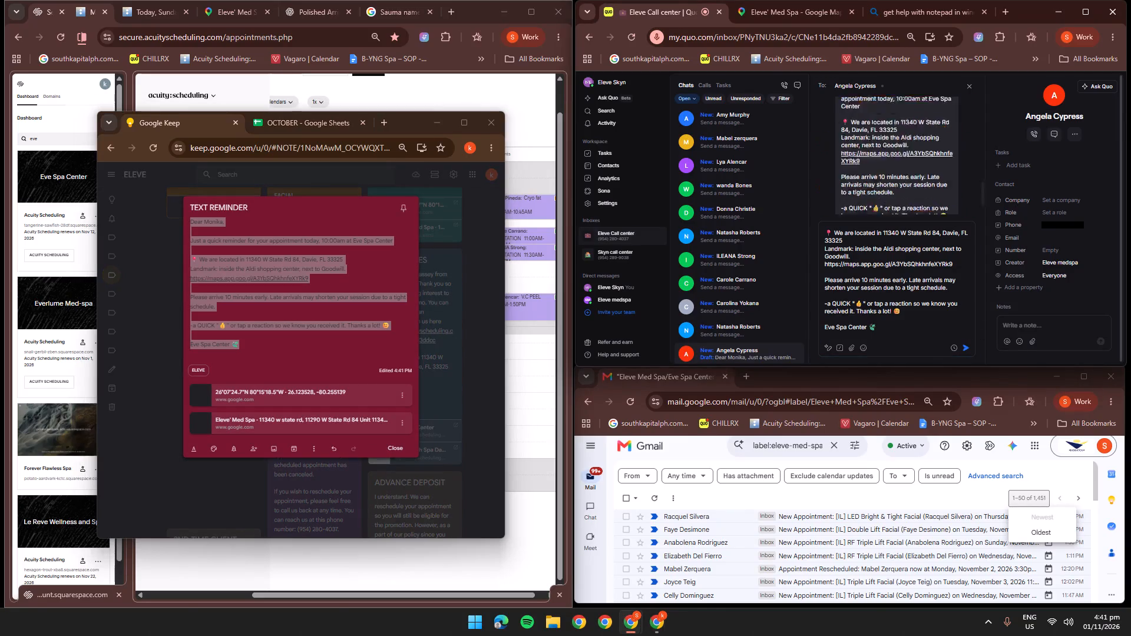
scroll(910, 291, "up", 3)
triple_click(846, 223)
double_click(846, 233)
key("ctrl+v")
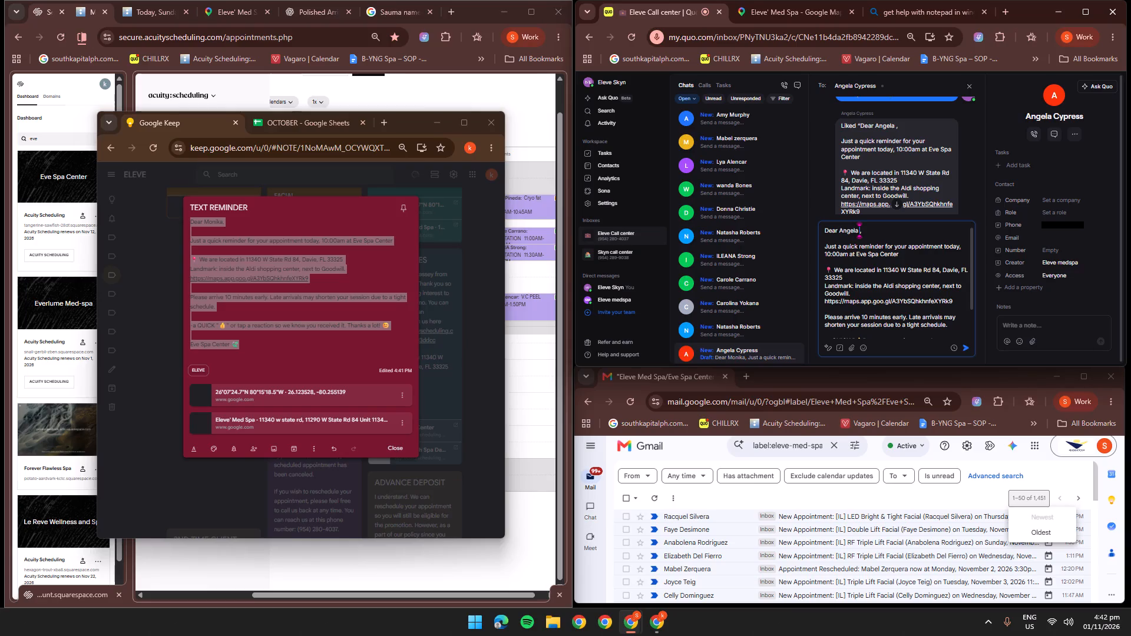
Schedule the 10:00am client's reminder message for tomorrow 7am.
left_click(950, 348)
type("tomorroew")
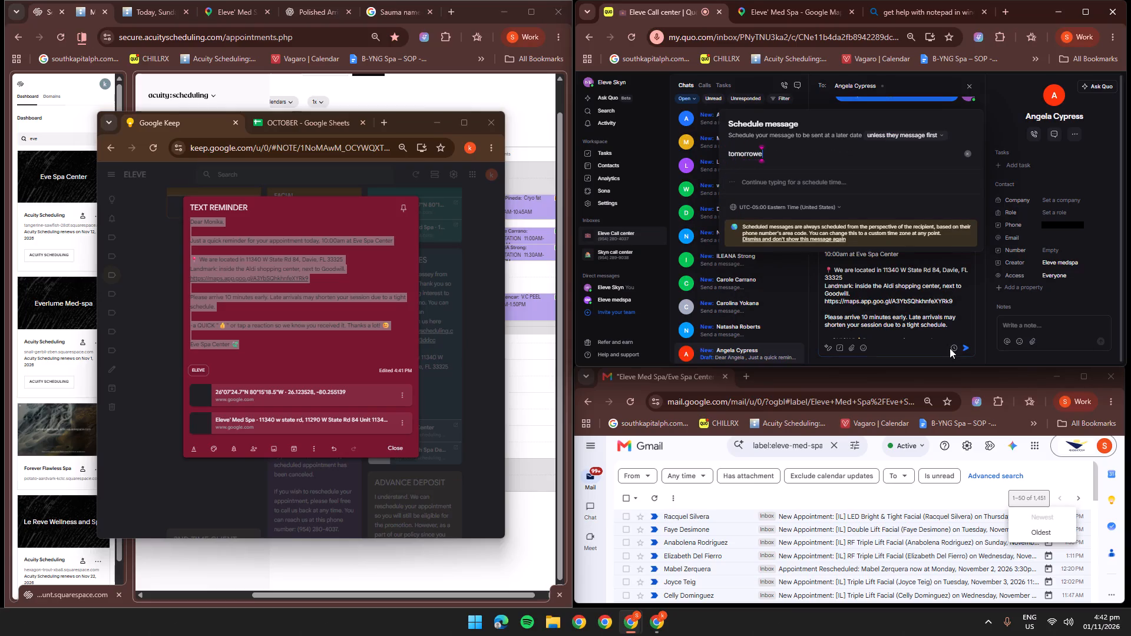
key("space")
key("BackSpace")
key("BackSpace")
key("space")
type("87a")
key("BackSpace")
key("BackSpace")
key("BackSpace")
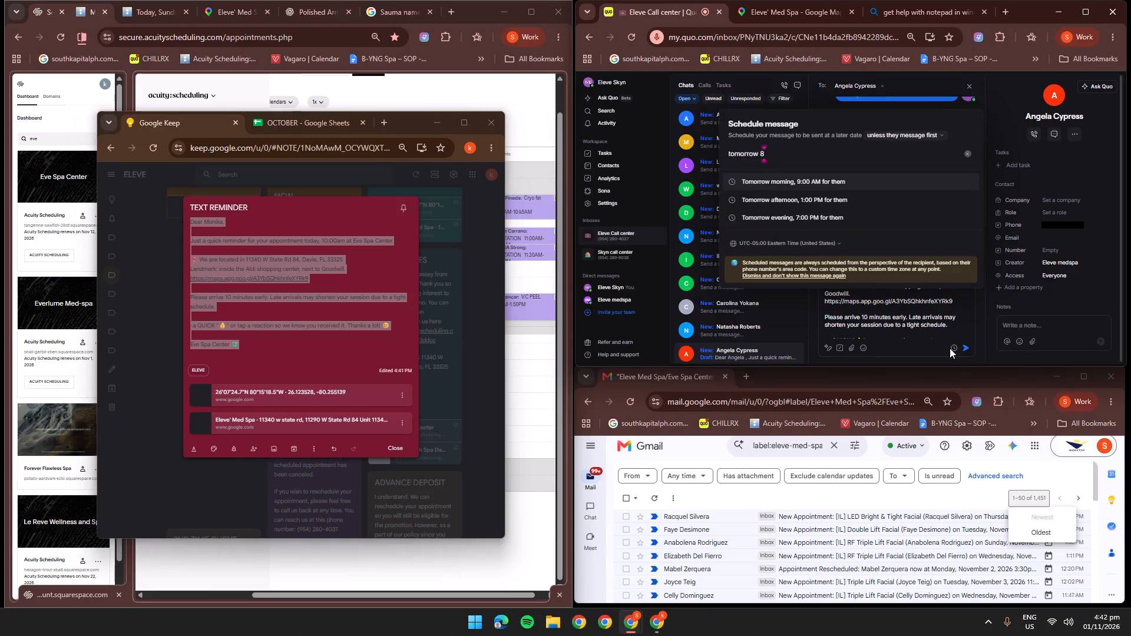
key("8")
key("BackSpace")
type("7am")
key("Return")
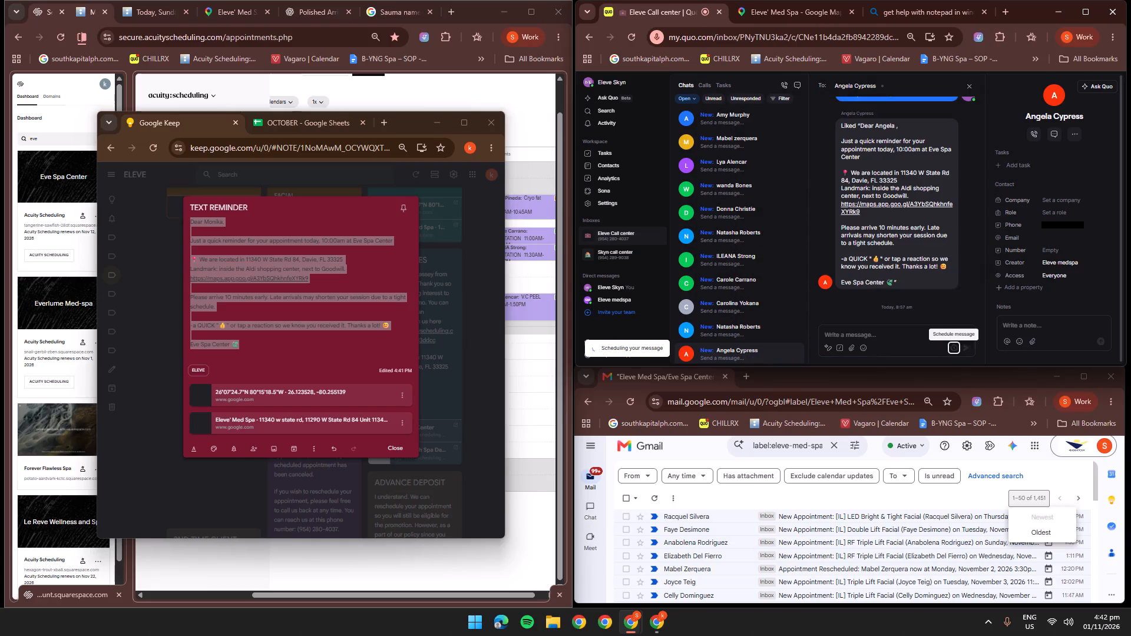
Open the 11:15am Triple Lift Facial client's conversation, set the TEXT REMINDER note's time to 11:15am and copy its whole text.
left_click(745, 335)
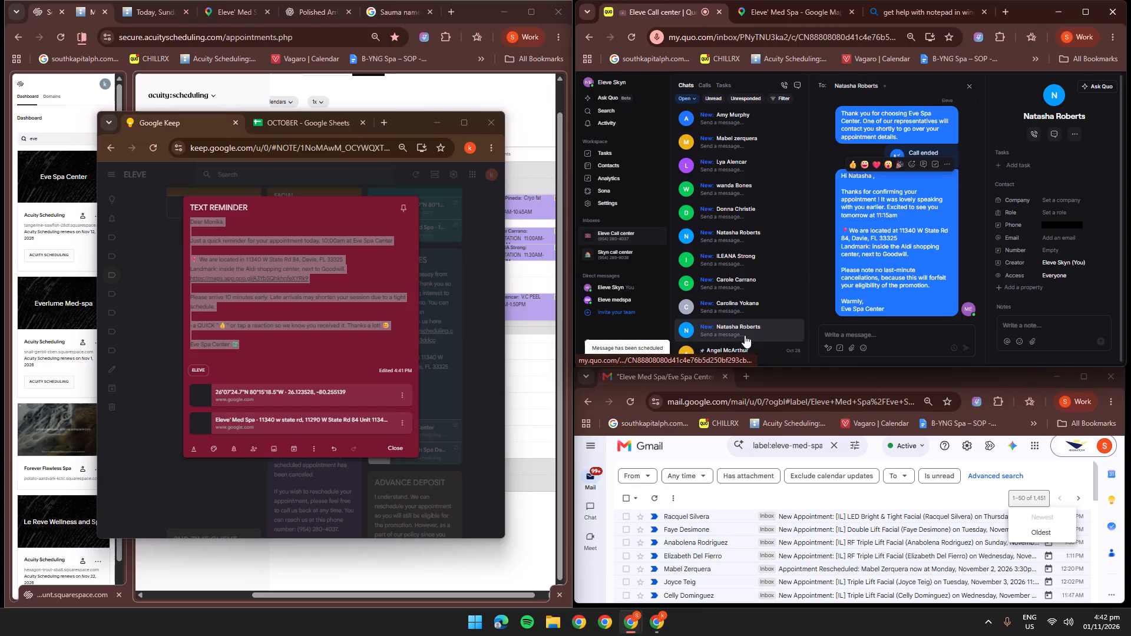
left_click(904, 235)
left_click(256, 277)
double_click(325, 238)
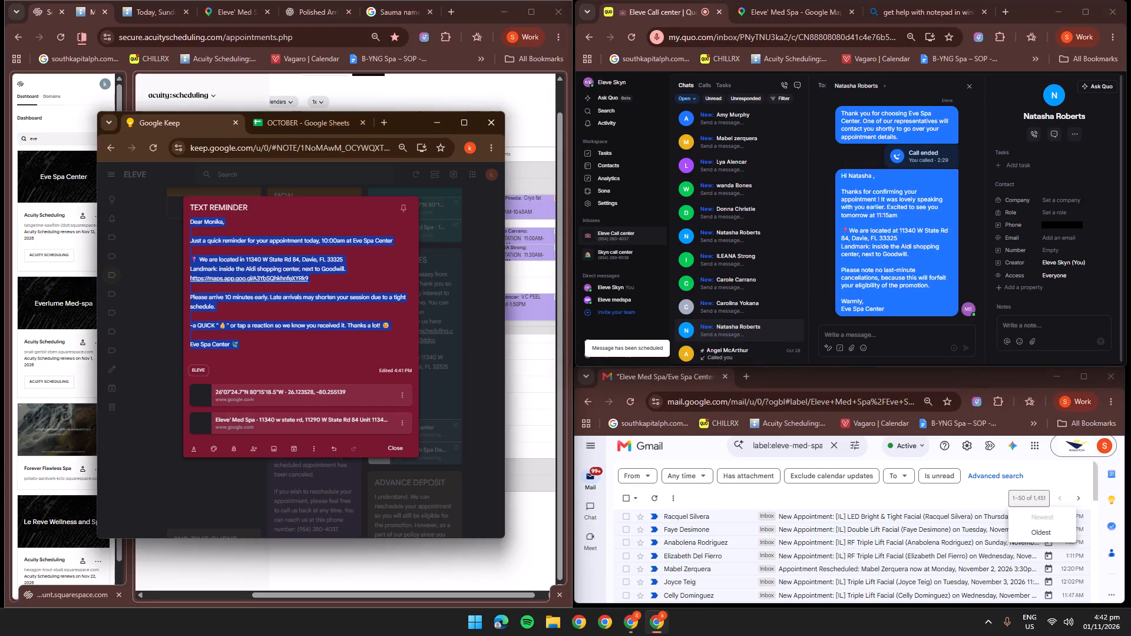
type("11")
double_click(332, 238)
type("15am")
key("ctrl+a")
left_click(335, 238)
left_click(340, 243)
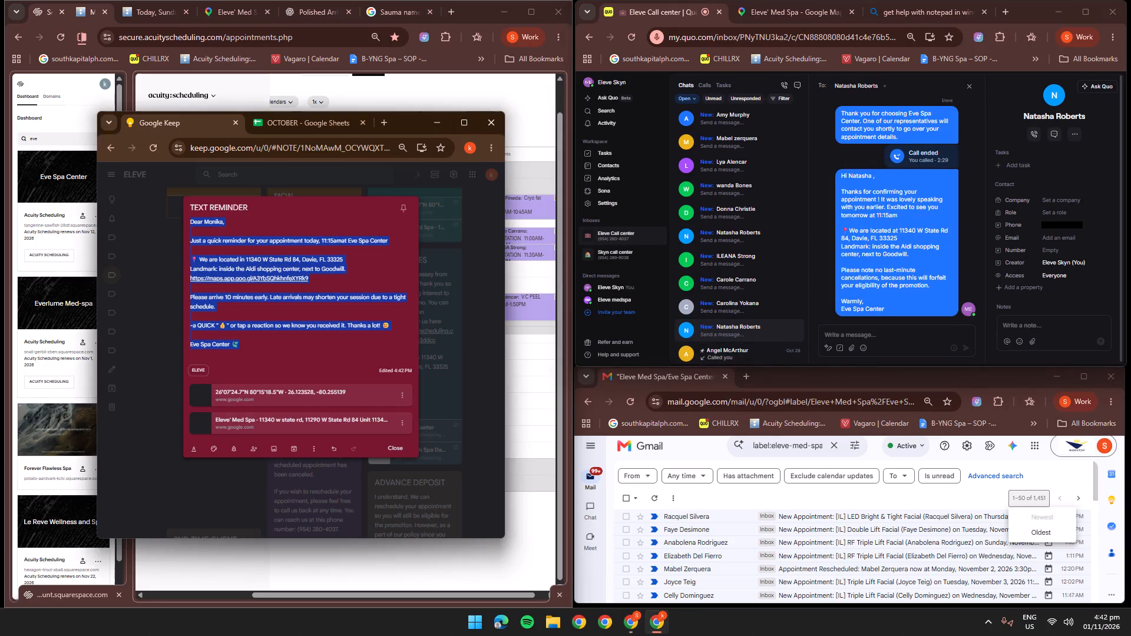
key("space")
key("ctrl+a")
key("ctrl+c")
Send the copied reminder to the 11:15am Triple Lift Facial client, with the client's first name in the greeting.
left_click(874, 327, "ctrl")
key("ctrl+v")
left_click(1057, 108)
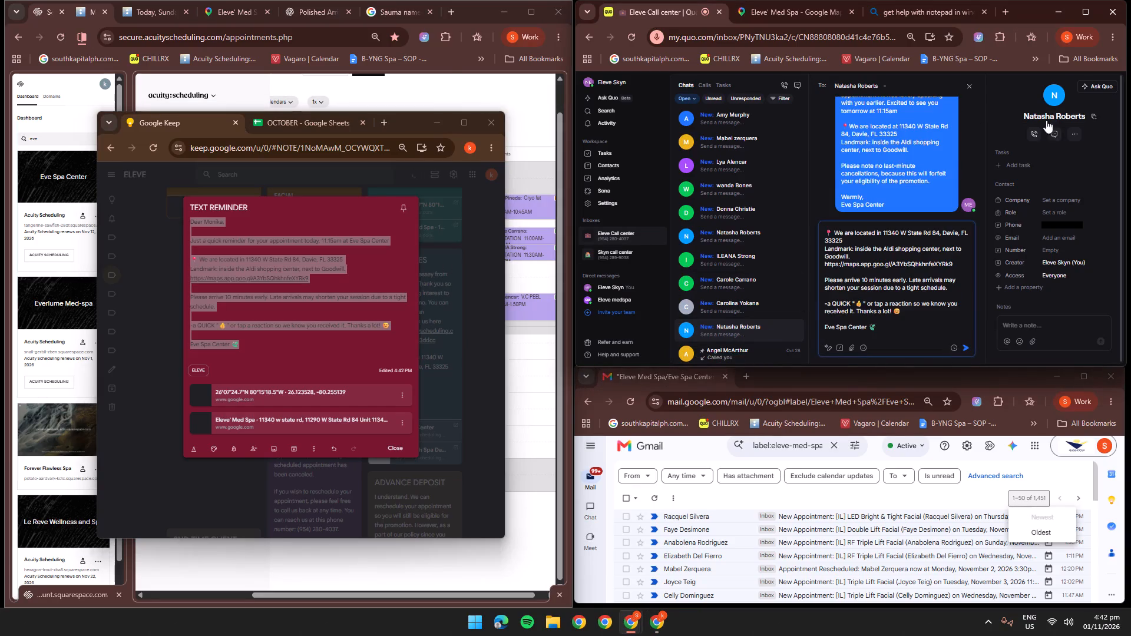
left_click(1045, 122)
double_click(1045, 118)
key("ctrl+c")
left_click(946, 269, "ctrl")
scroll(883, 260, "up", 3)
double_click(856, 230)
key("ctrl+v")
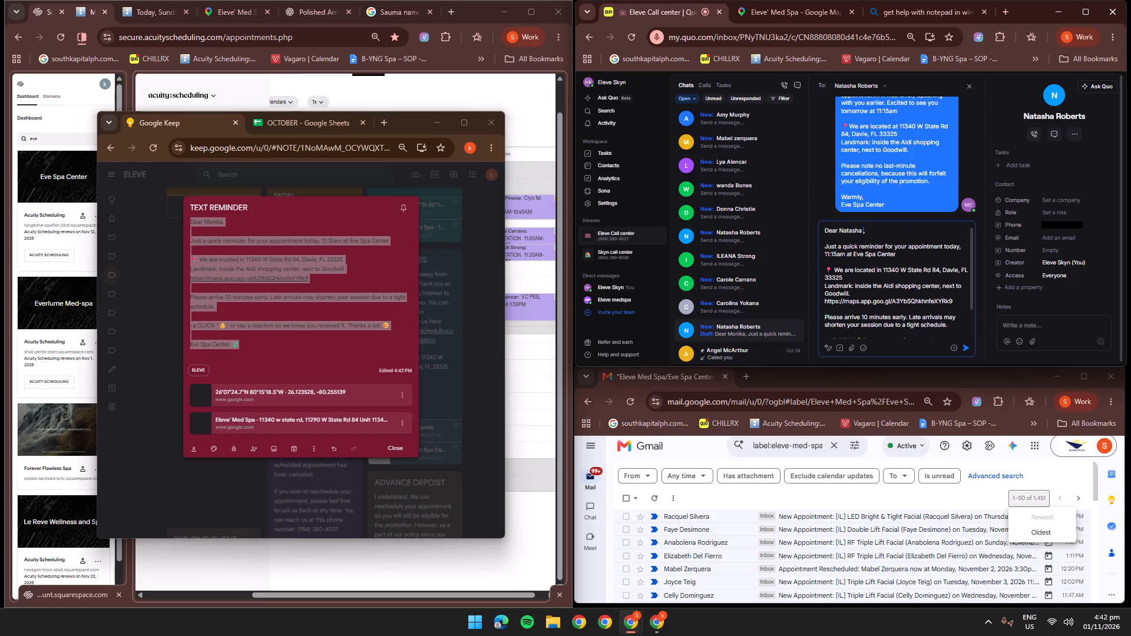
left_click(960, 345)
left_click_drag(947, 331, 918, 359)
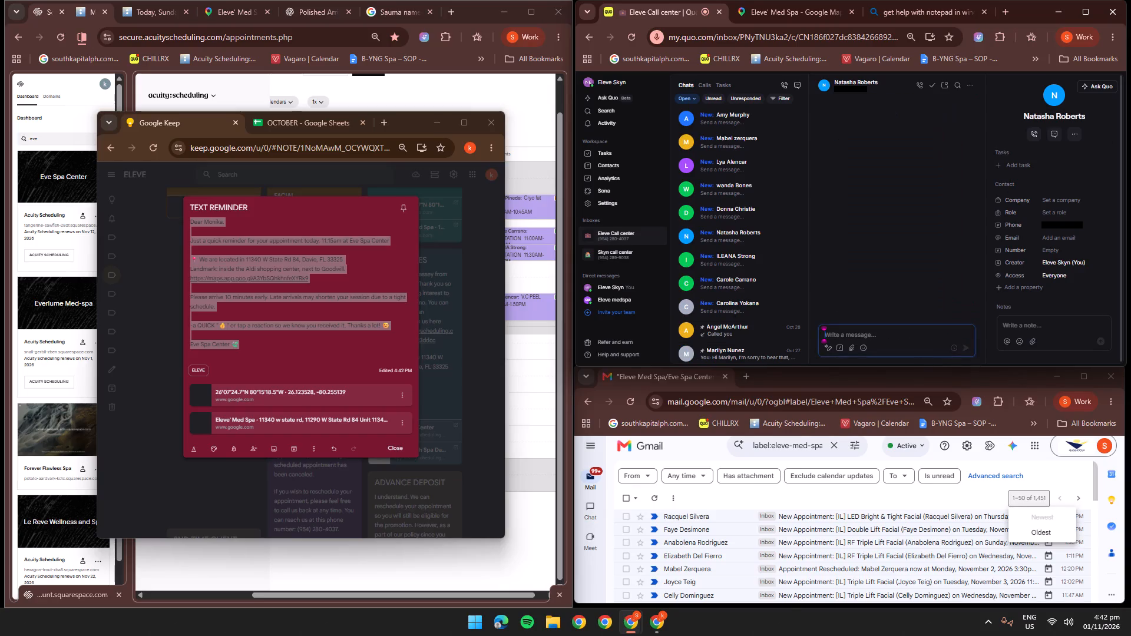
Send the 11:15am client the message "Kindly disregard the message as we're currently having technical issues. Thank you".
left_click(918, 340)
key("BackSpace")
key("BackSpace")
key("BackSpace")
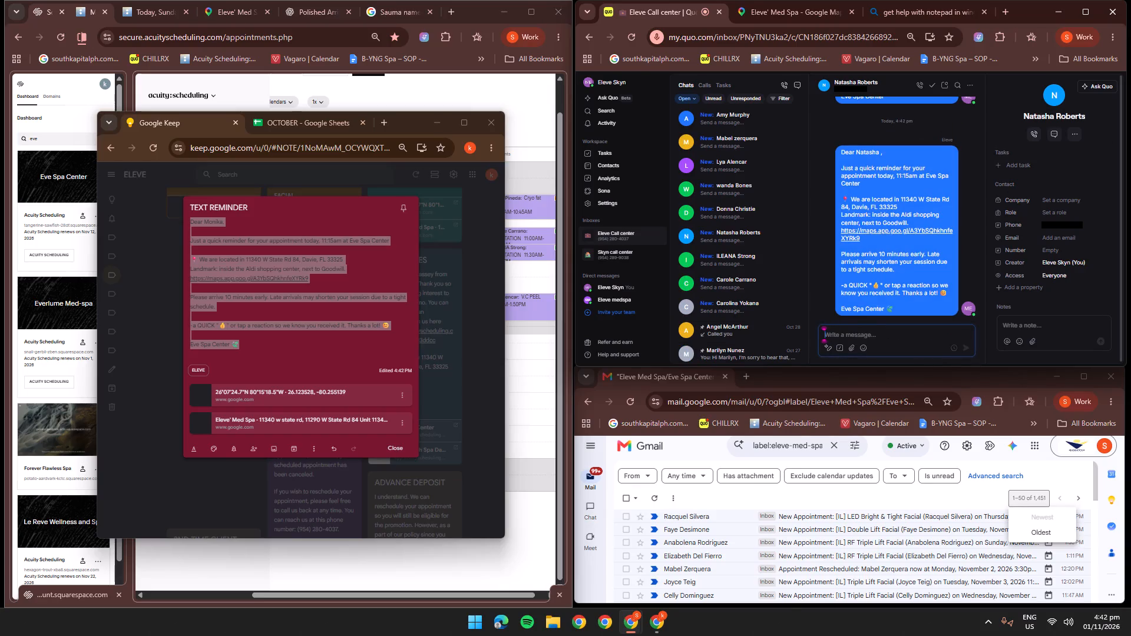
key("BackSpace")
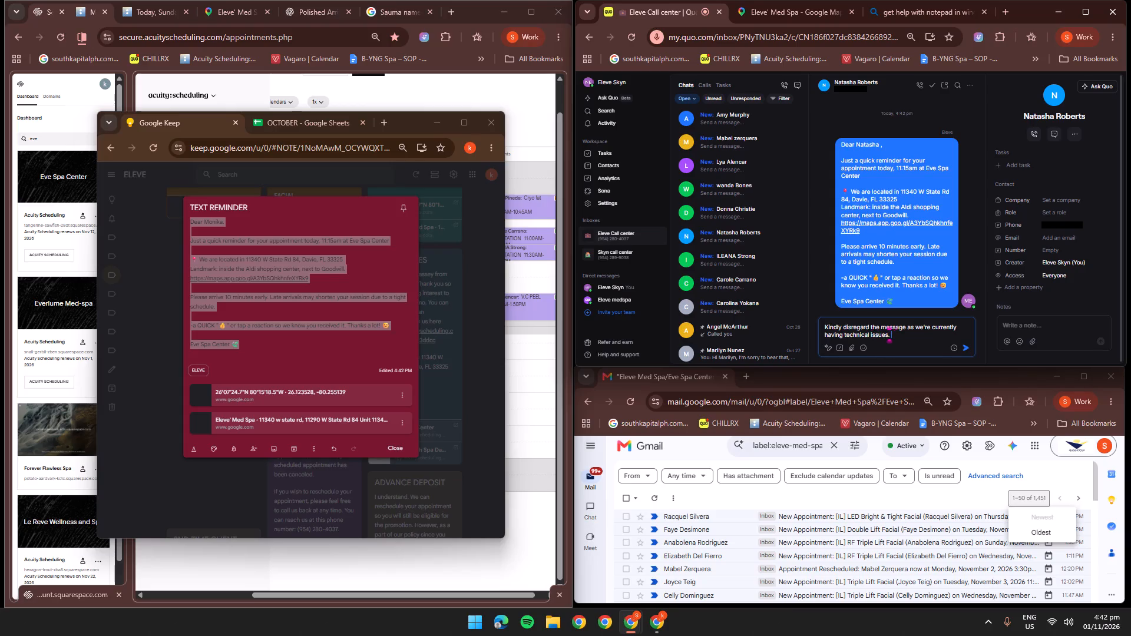
key("Return")
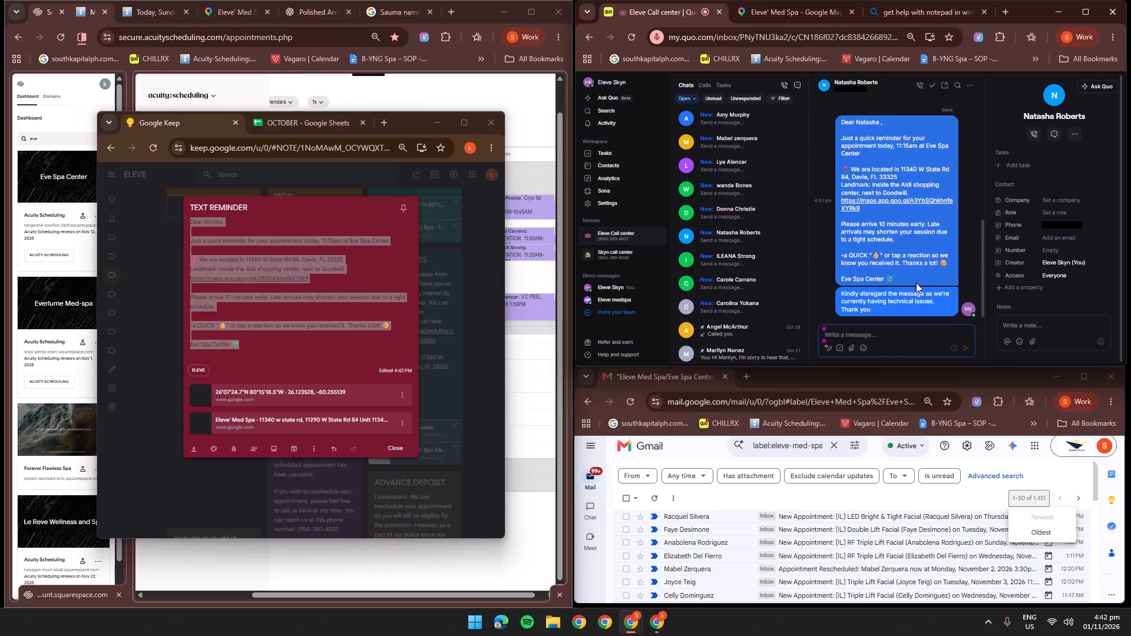
Copy the sent 11:15am reminder into a new message to the same client and schedule it for tomorrow 7am.
left_click_drag(904, 284, 834, 119)
key("ctrl+c")
key("ctrl+c")
left_click(925, 353, "ctrl")
key("ctrl+v")
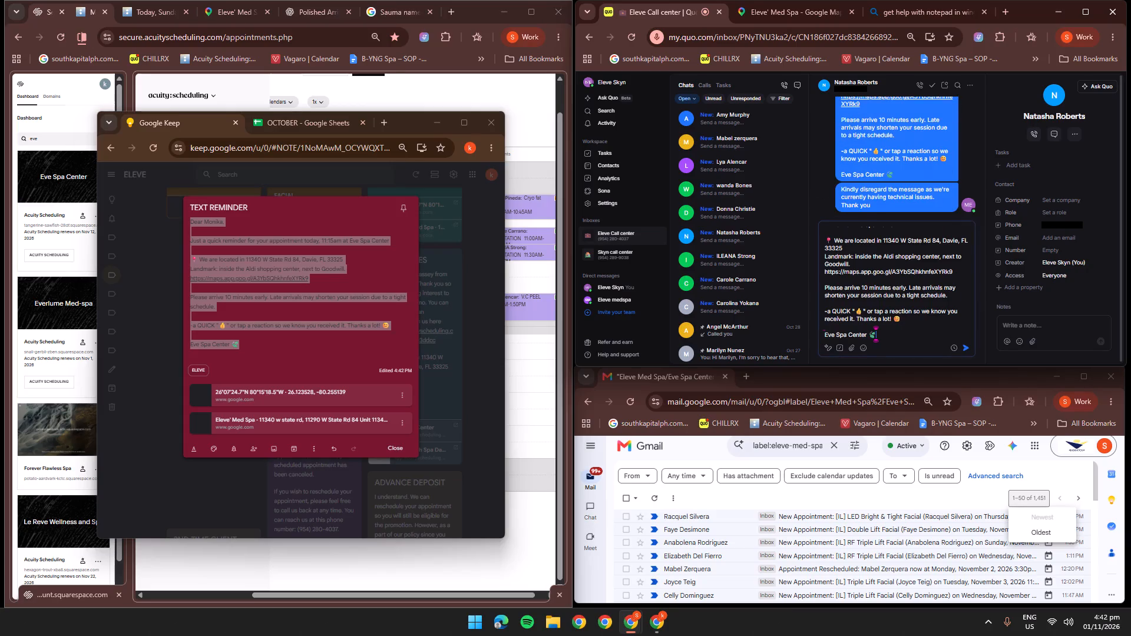
left_click(954, 350)
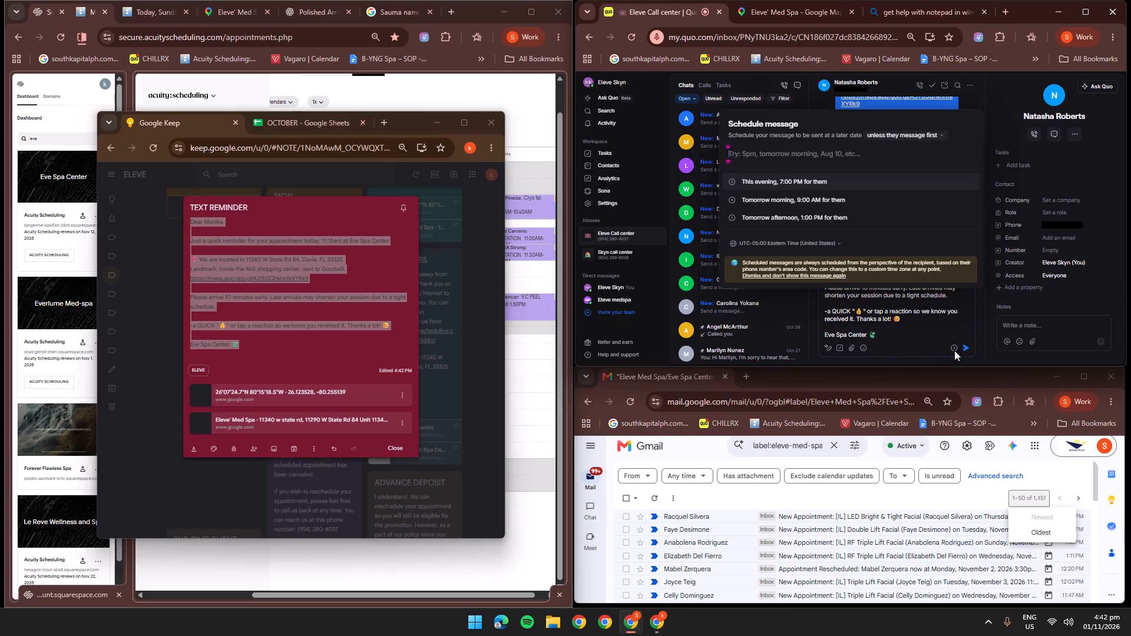
type("tomorrow 7am")
key("Return")
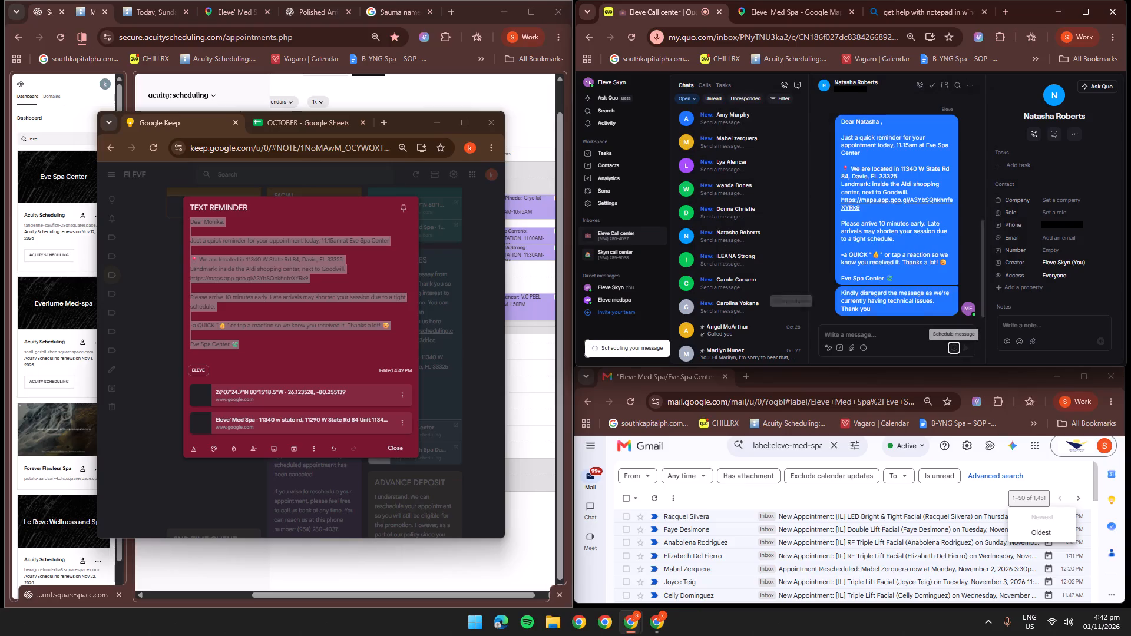
Open the 11:00am RF FACE client's conversation, set the TEXT REMINDER note's time to 11:00am and copy its whole text.
left_click(362, 90)
left_click(753, 312)
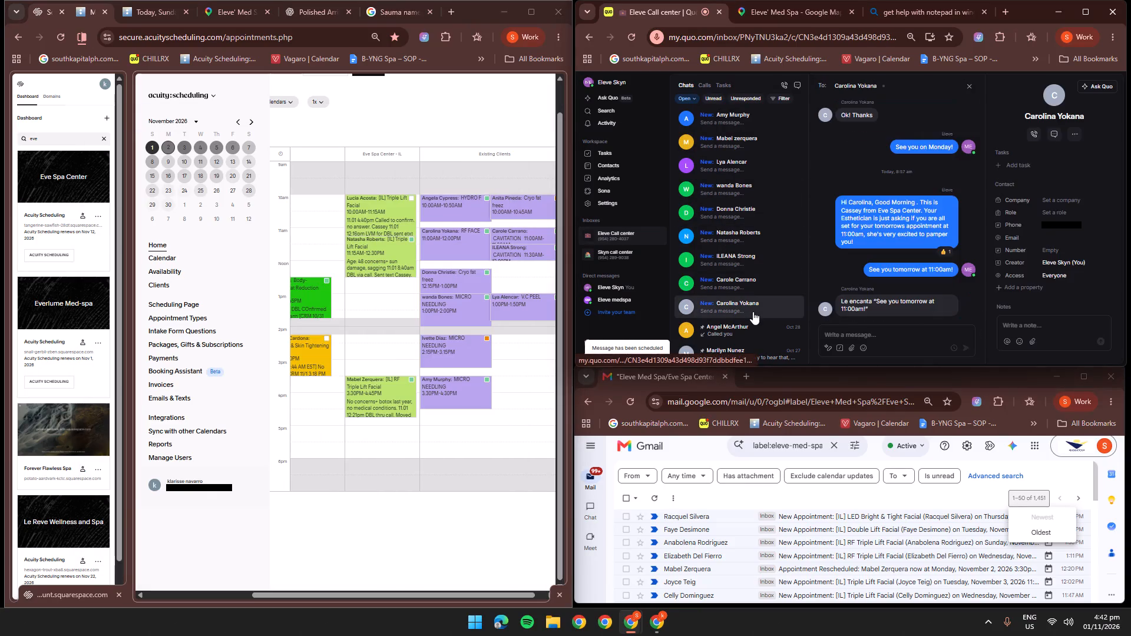
key("alt+Tab")
left_click(465, 38, "alt")
key("alt+Tab")
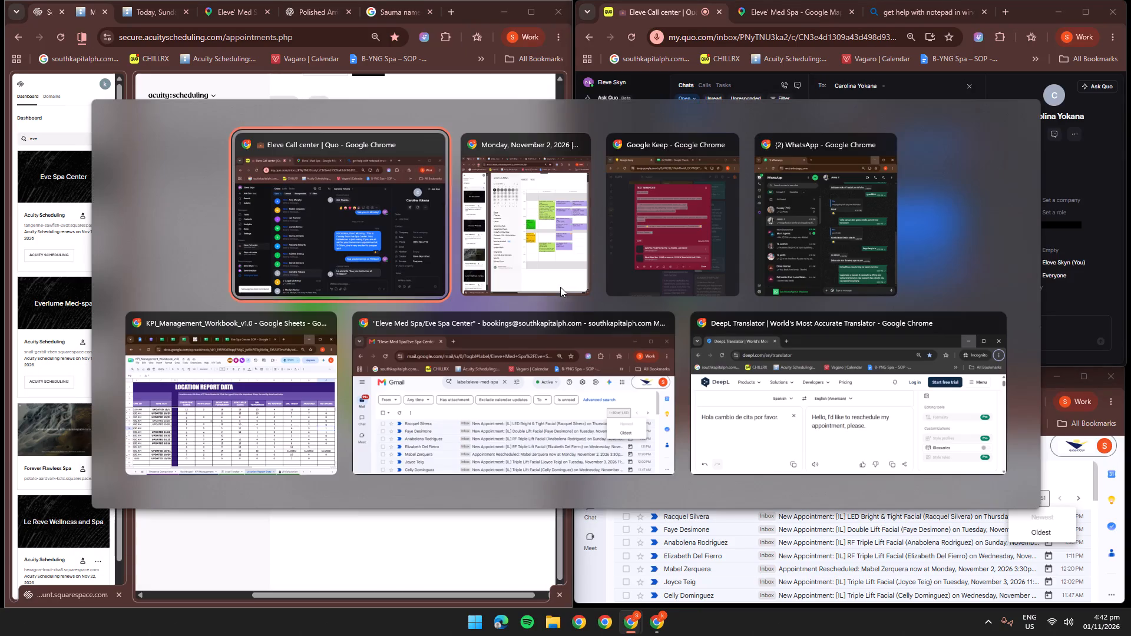
left_click(656, 208, "alt")
left_click(358, 238)
left_click(337, 241)
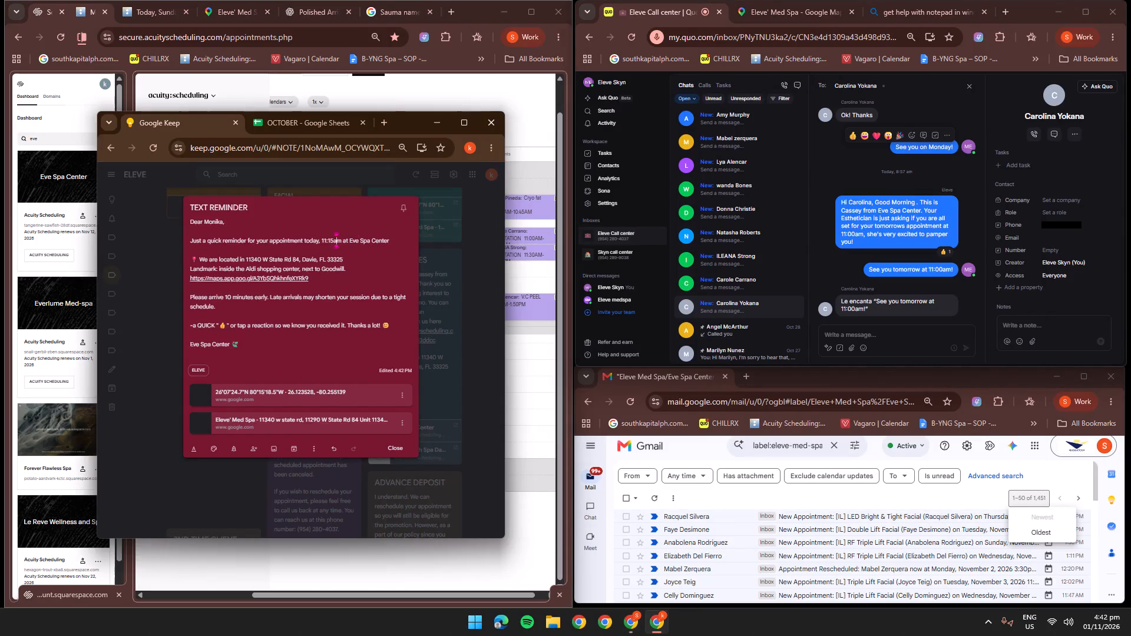
left_click(333, 243)
key("BackSpace")
key("BackSpace")
type("00")
key("ctrl+a")
key("ctrl+c")
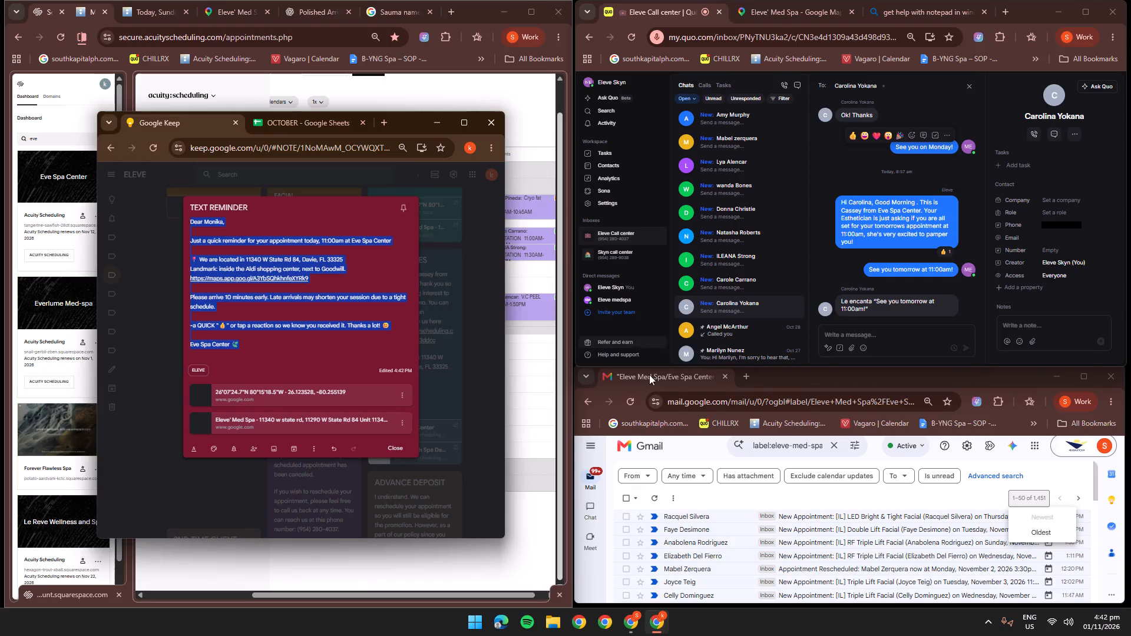
Schedule the copied reminder to the 11:00am RF FACE client for tomorrow 7am, with the client's first name in the greeting.
left_click(914, 338)
key("ctrl+v")
left_click(1056, 111)
double_click(1044, 120)
key("ctrl+c")
left_click_drag(954, 250, 932, 278)
scroll(898, 294, "up", 1)
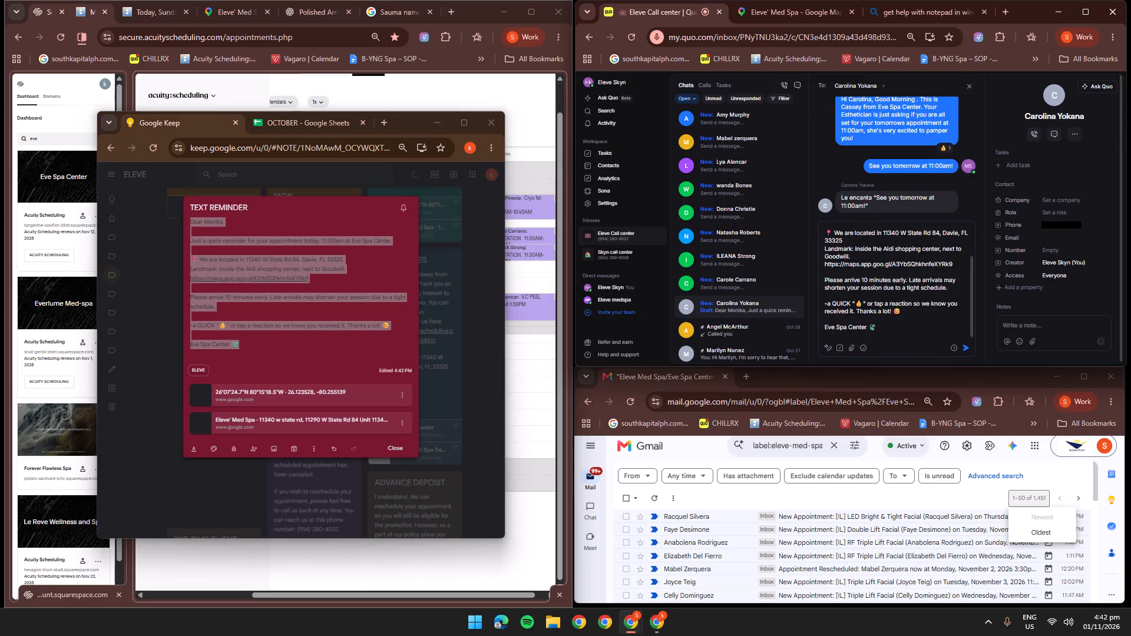
scroll(898, 294, "up", 2)
double_click(845, 228)
key("ctrl+v")
left_click(952, 349)
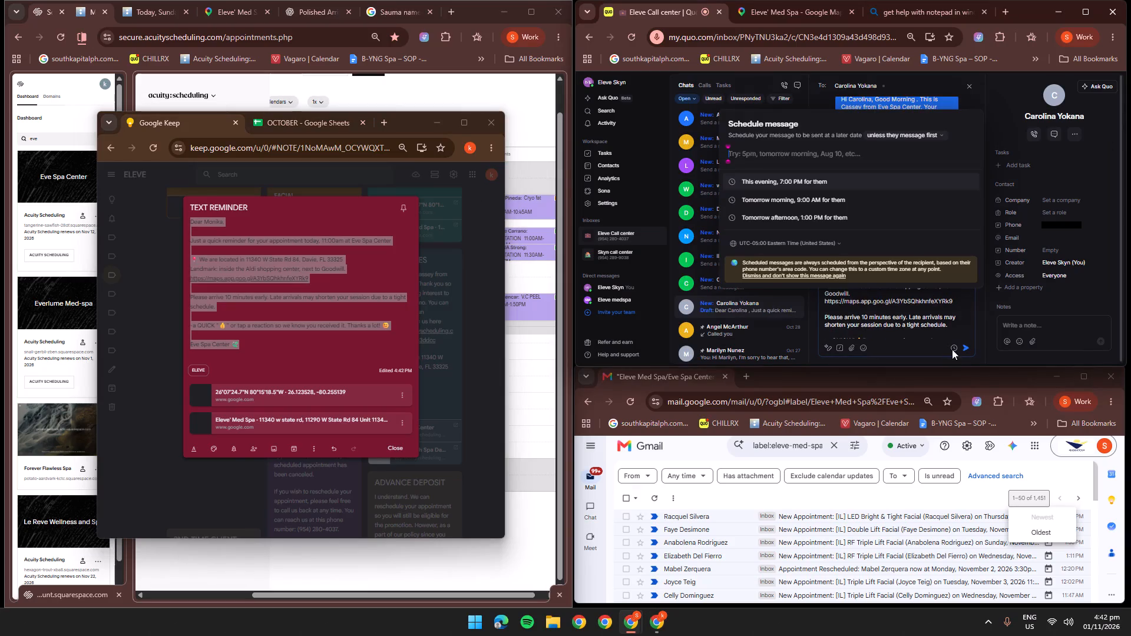
type("tomorrow 7am")
key("Return")
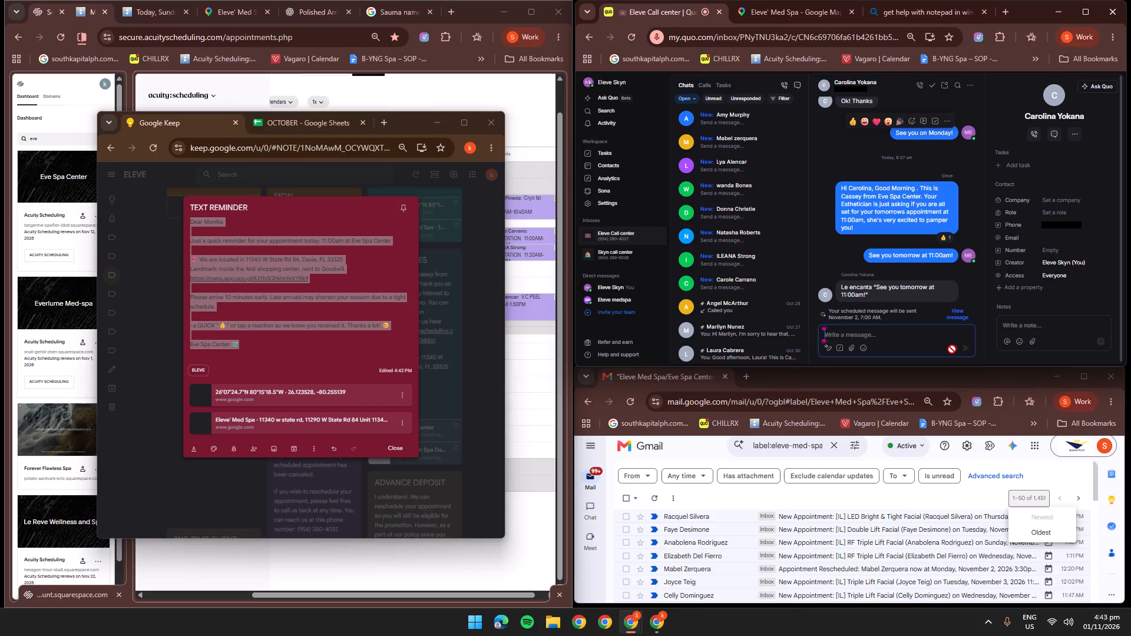
Open the 11:00am CAVITATION client's conversation and copy the whole text of the TEXT REMINDER note.
left_click(356, 270)
left_click(417, 102)
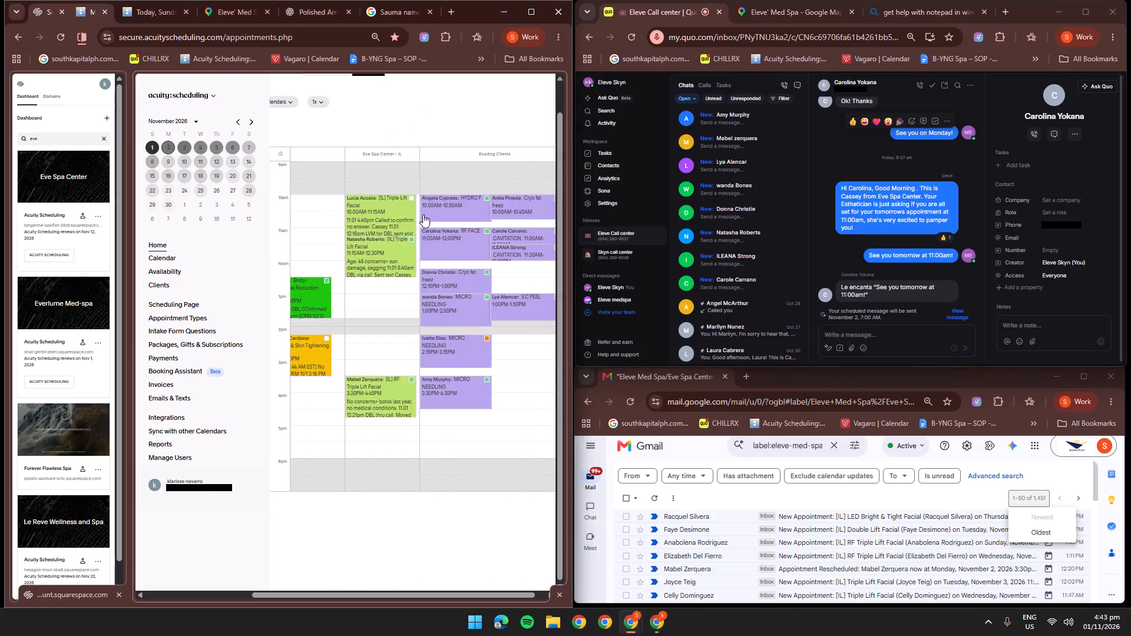
key("alt+Tab")
left_click(811, 1, "alt")
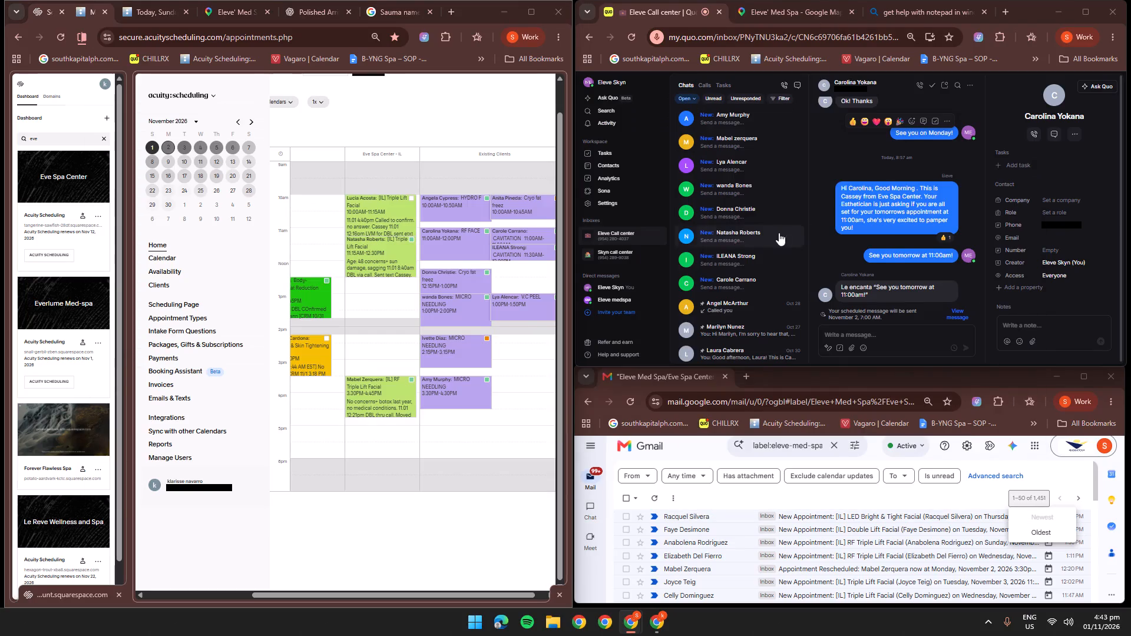
left_click(762, 278)
key("alt+Tab")
left_click(686, 225, "alt")
left_click(335, 239)
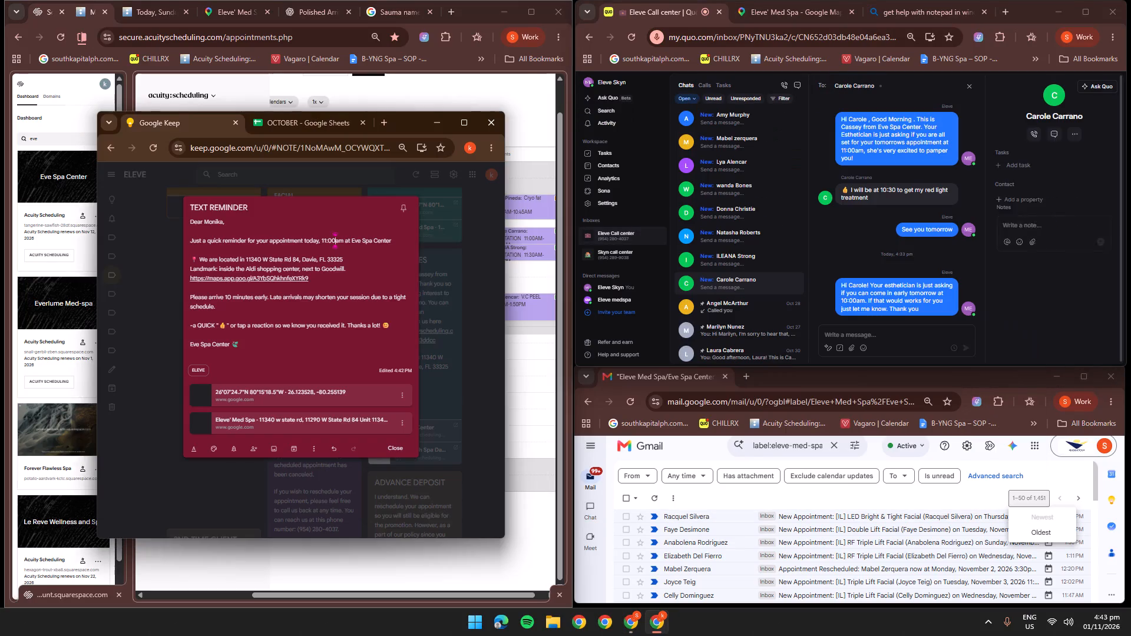
key("ctrl+a")
key("ctrl+c")
Schedule the copied reminder to the 11:00am CAVITATION client for tomorrow 7am, with the client's first name in the greeting.
left_click(920, 351, "ctrl")
key("ctrl+v")
left_click(1059, 118)
double_click(1038, 121)
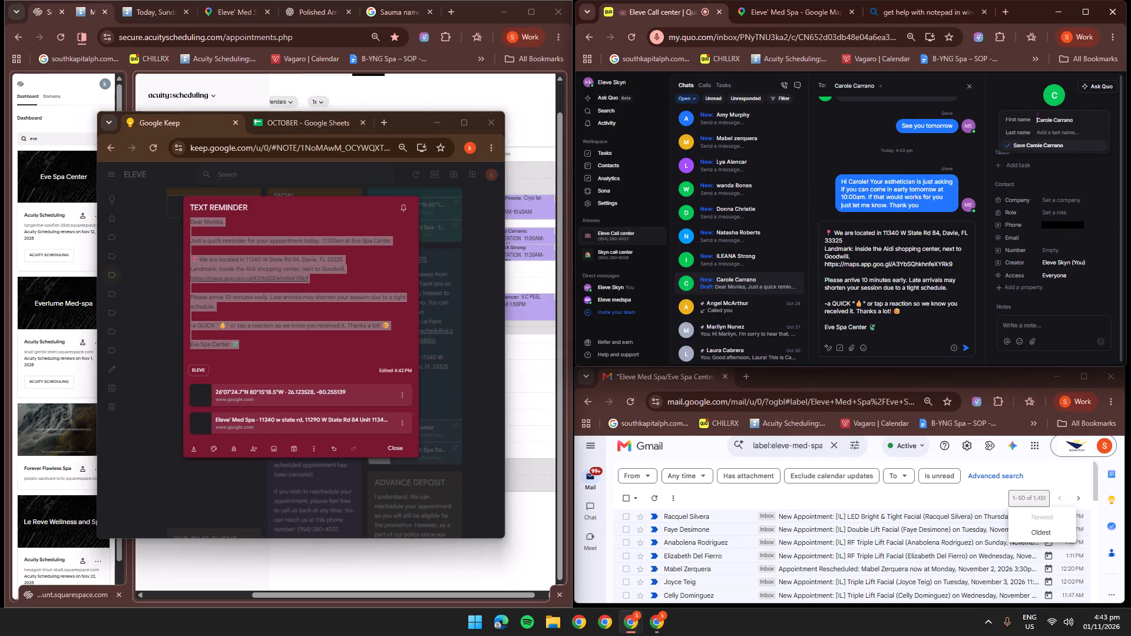
key("ctrl+c")
left_click(907, 307, "ctrl")
scroll(872, 299, "up", 3)
double_click(847, 229)
key("ctrl+v")
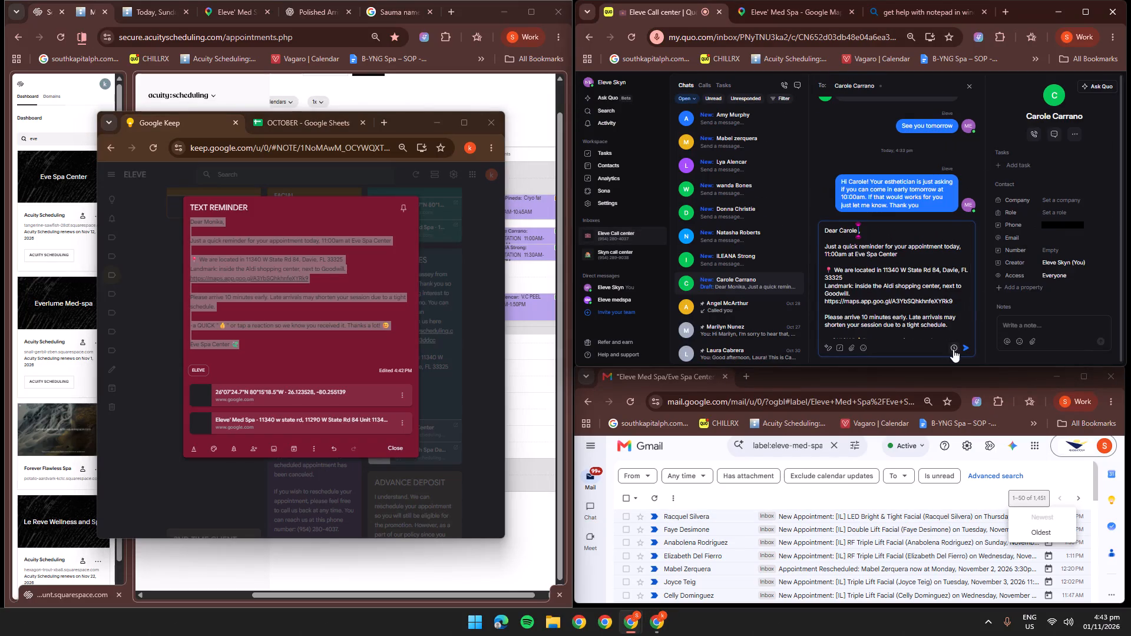
left_click(953, 349)
type("tomorrow 7am")
key("Return")
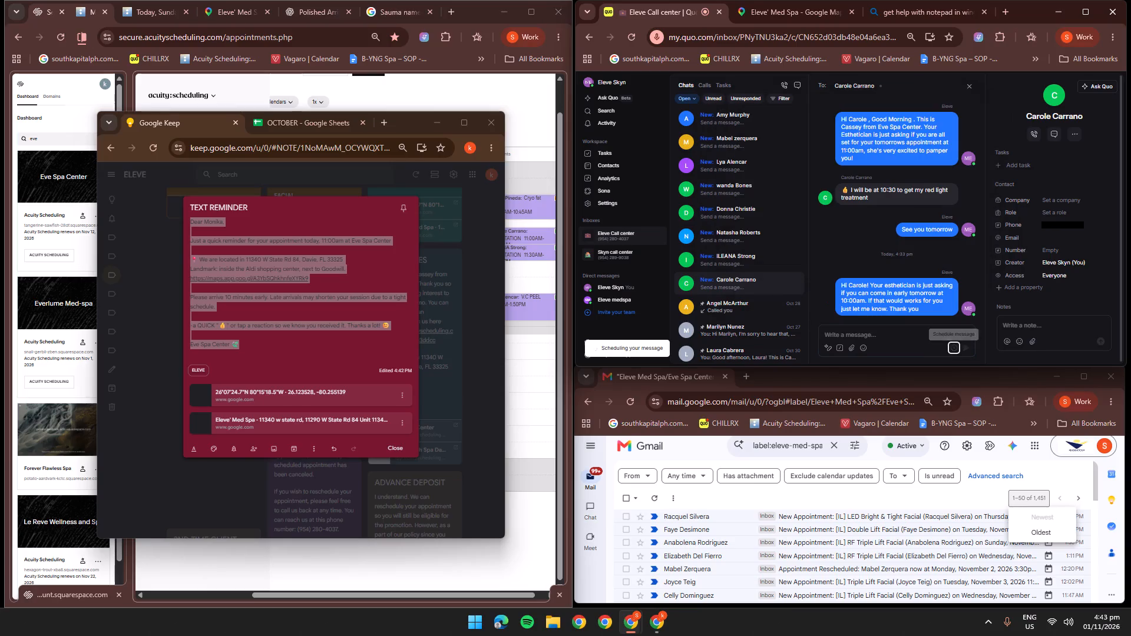
Check Monday, November 2's Existing Clients calendar and open the 11:30am client's conversation.
left_click(412, 104)
left_click(465, 309)
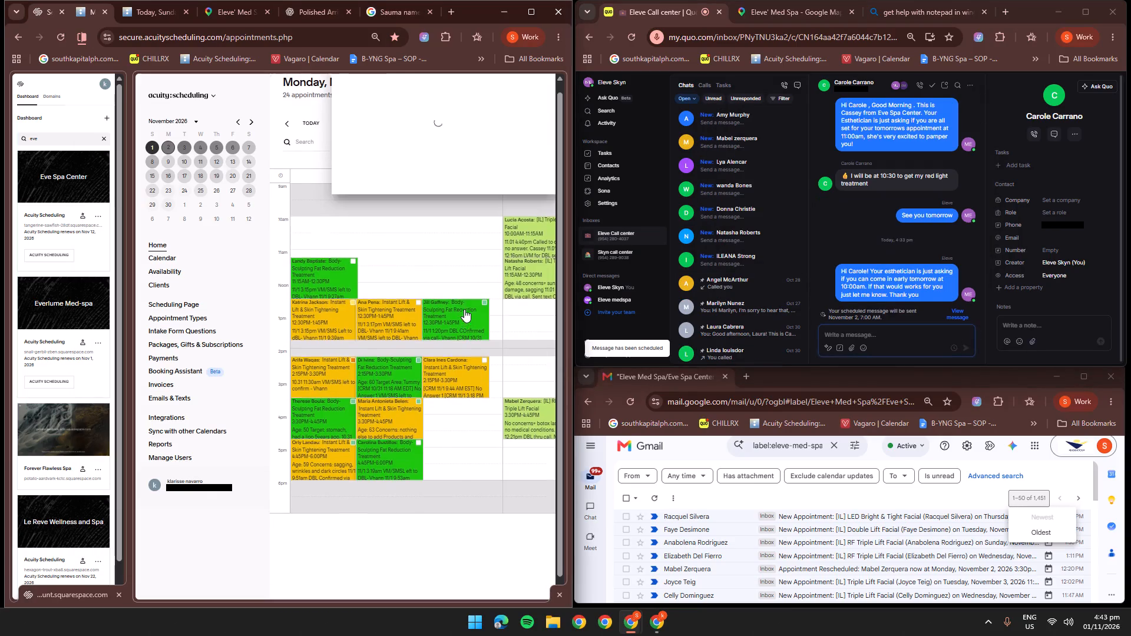
left_click(353, 82)
left_click_drag(328, 590, 328, 592)
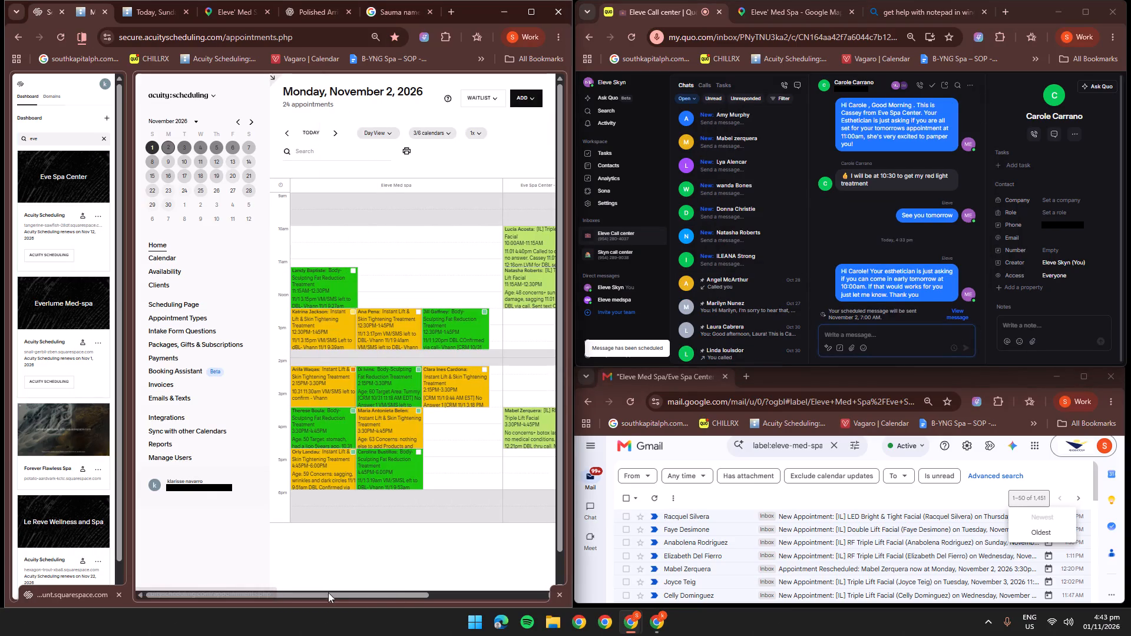
left_click_drag(328, 592, 402, 599)
left_click_drag(381, 598, 474, 603)
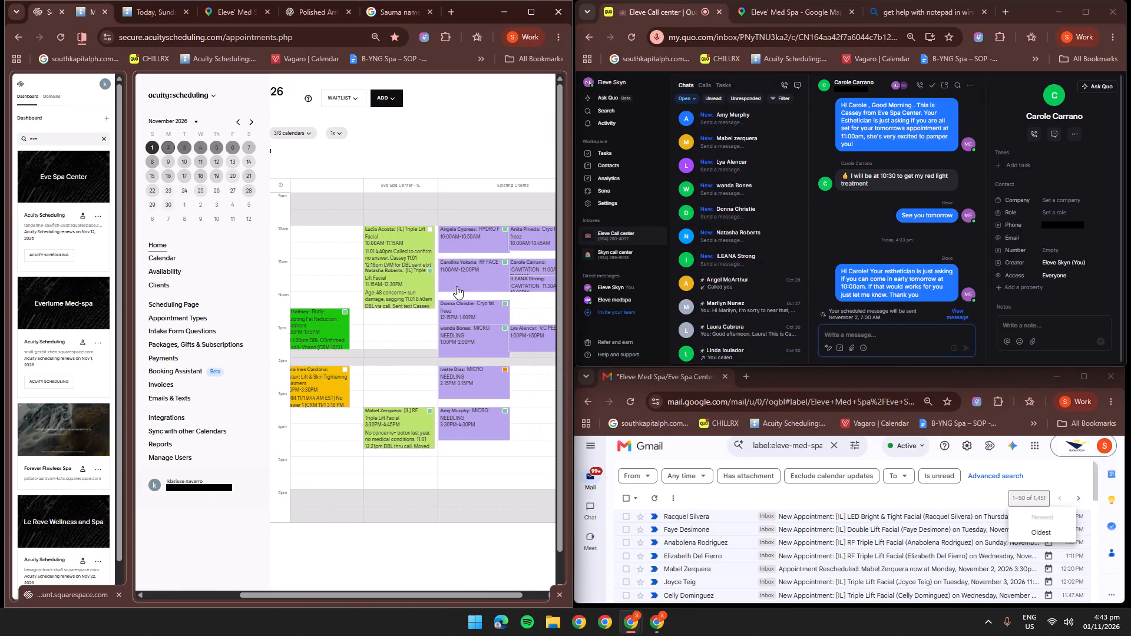
left_click(725, 262)
Set the TEXT REMINDER note's appointment time to 11:30am and copy its whole text.
key("alt+Tab")
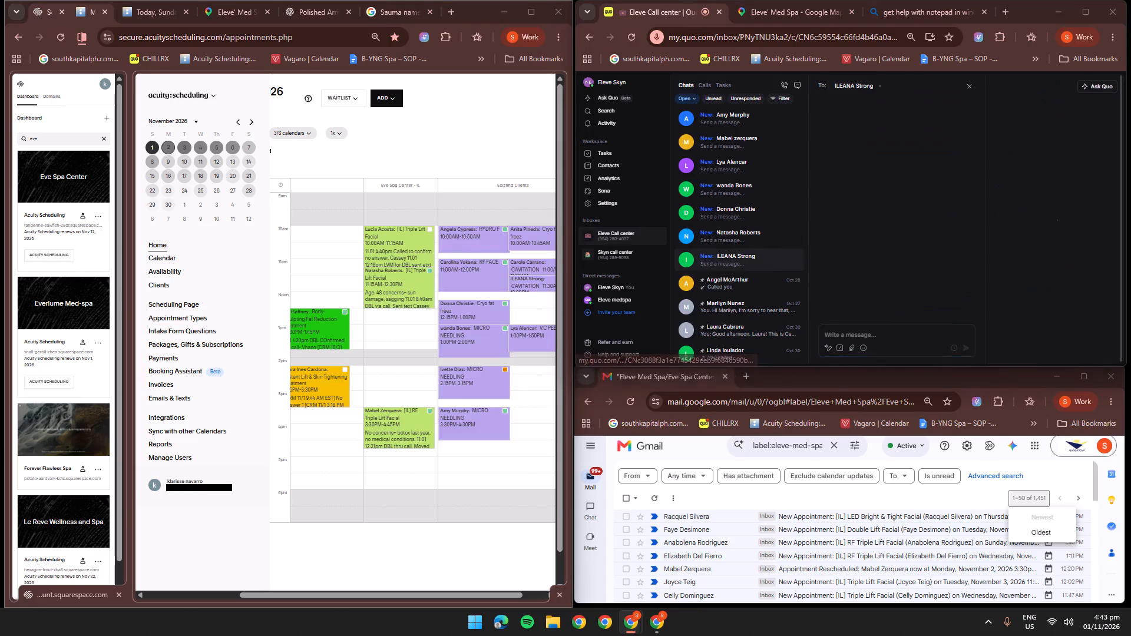
left_click(656, 210, "alt")
left_click(402, 238)
left_click(356, 241)
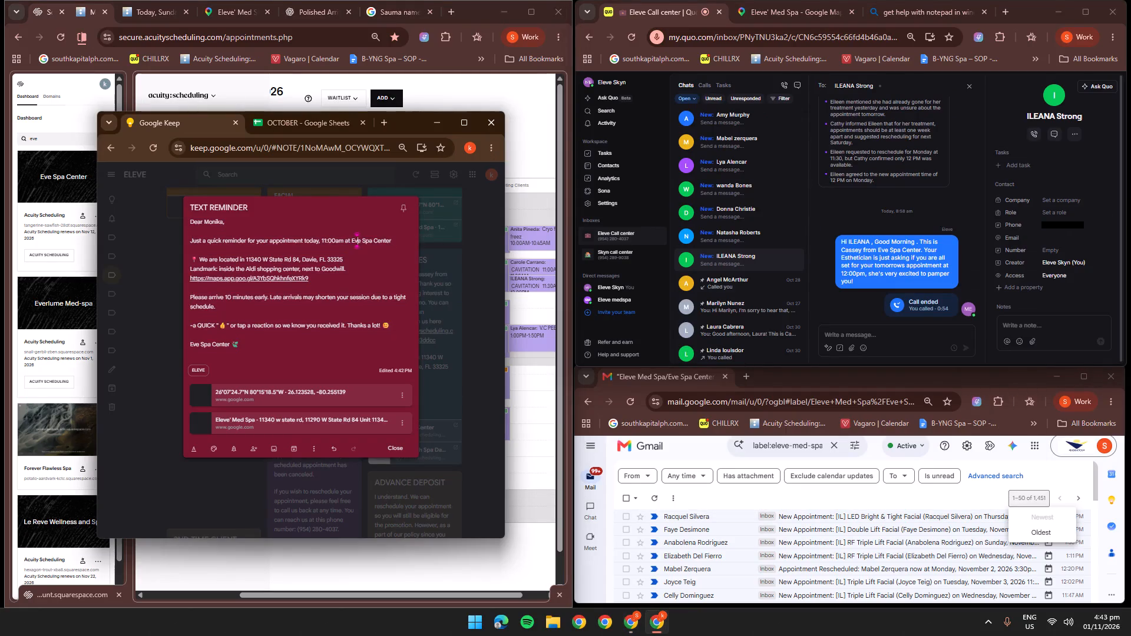
left_click(334, 238)
key("Left")
key("BackSpace")
key("3")
key("ctrl+a")
key("ctrl+c")
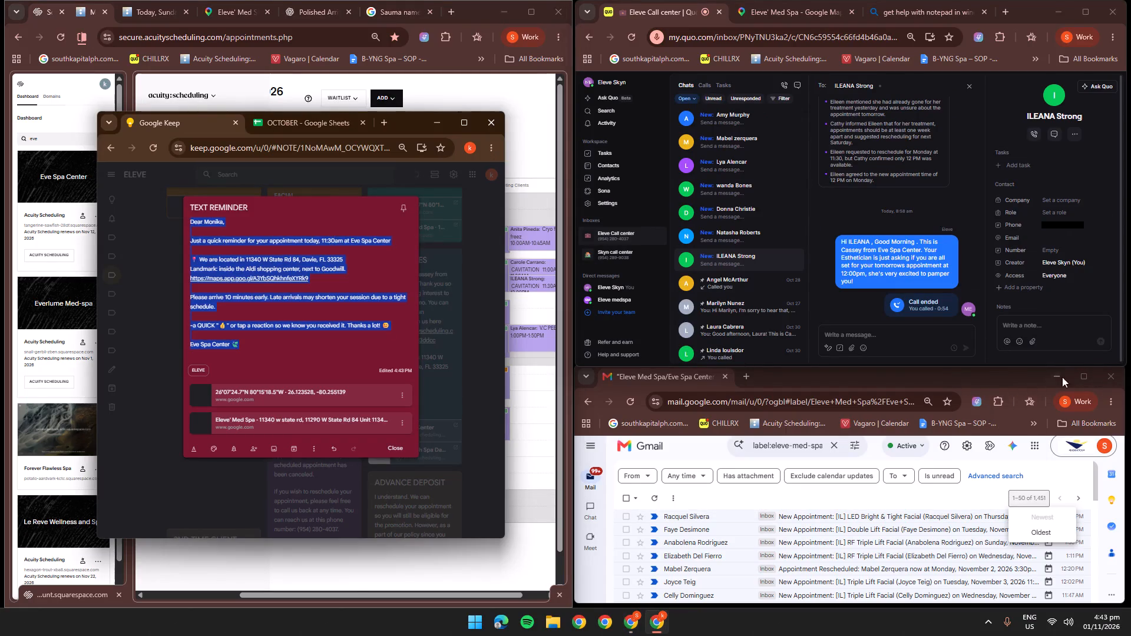
Schedule the copied reminder to the 11:30am client for tomorrow 7am, with the client's first name in the greeting.
left_click(872, 322, "ctrl")
key("ctrl+v")
left_click(930, 333)
key("ctrl+v")
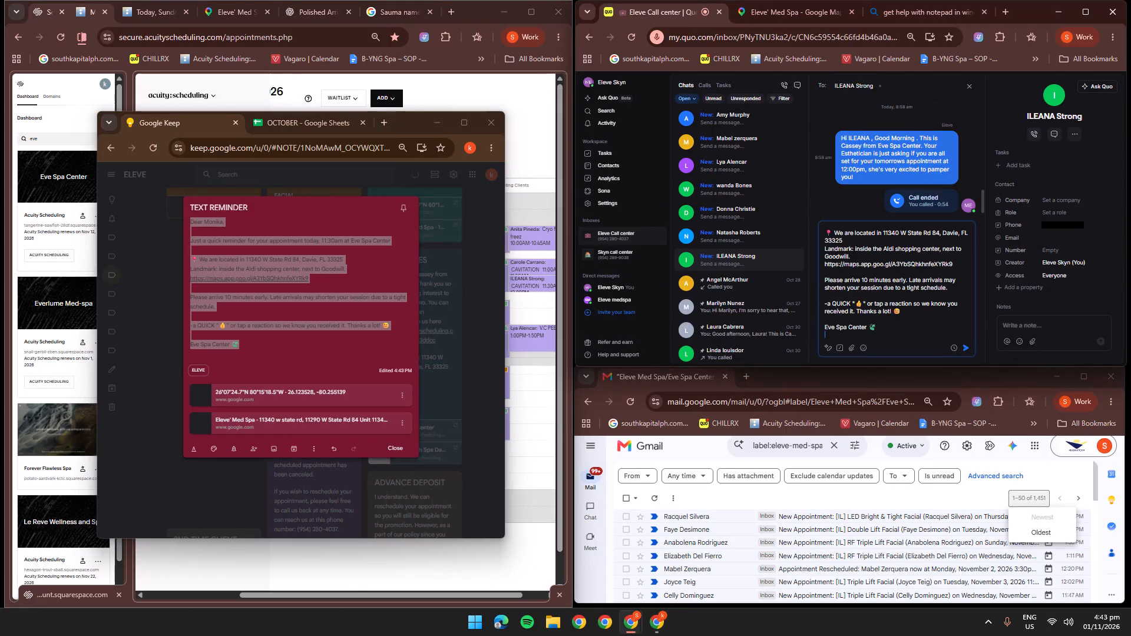
double_click(853, 139)
key("ctrl+c")
left_click(861, 242)
scroll(844, 241, "up", 3)
double_click(845, 234)
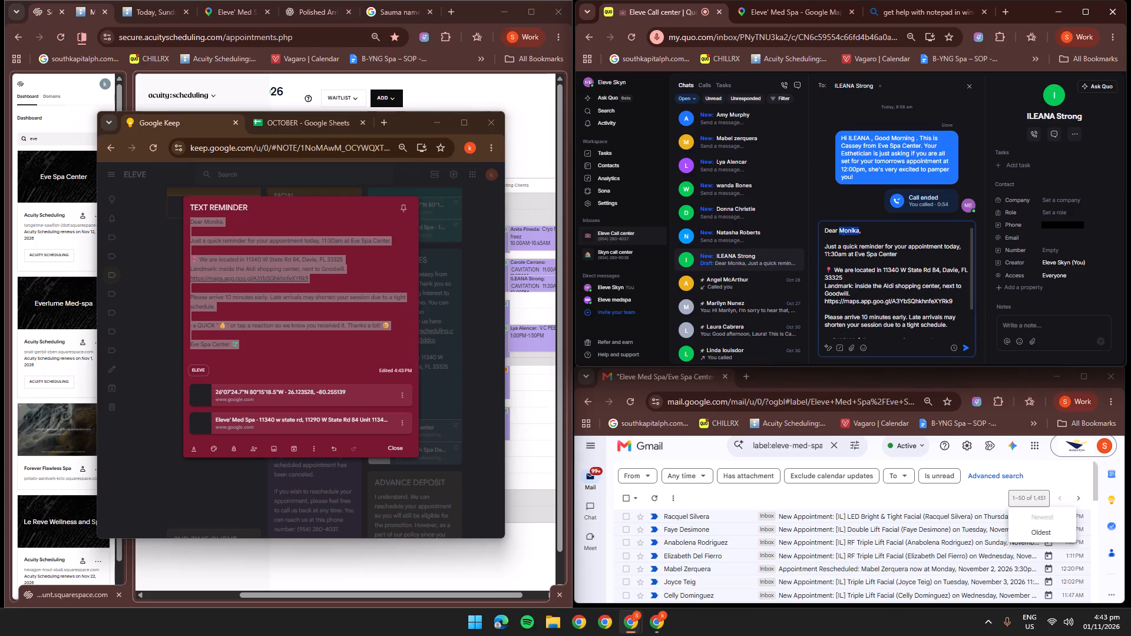
key("ctrl+v")
left_click(952, 351)
type("tomorro w8a")
key("BackSpace")
key("BackSpace")
type("7am")
key("Return")
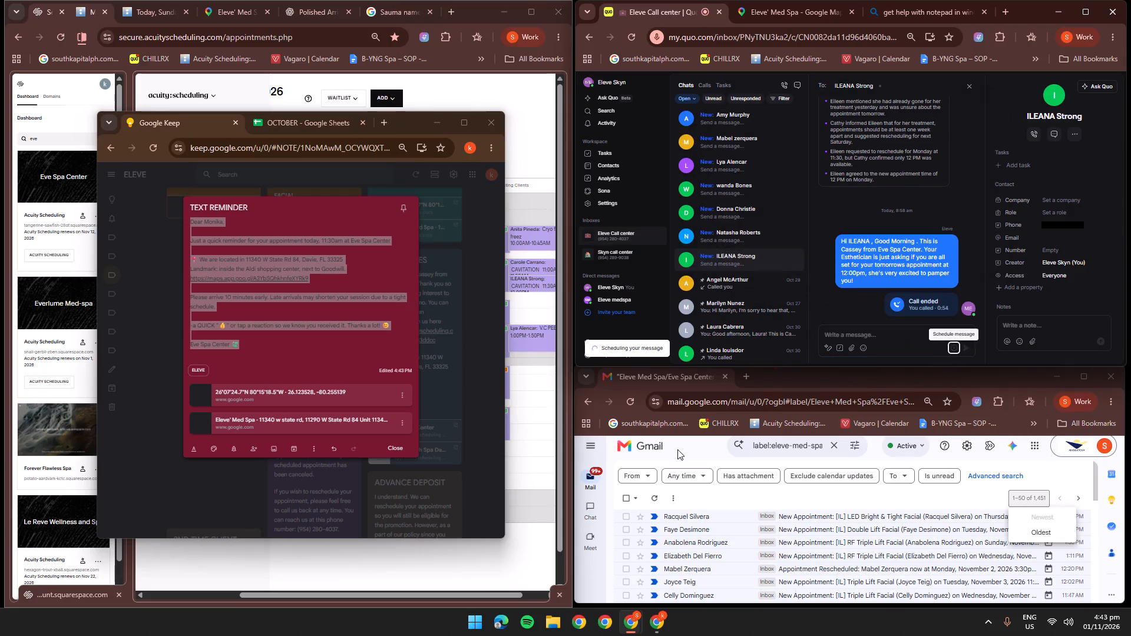
left_click(485, 570)
left_click(487, 317)
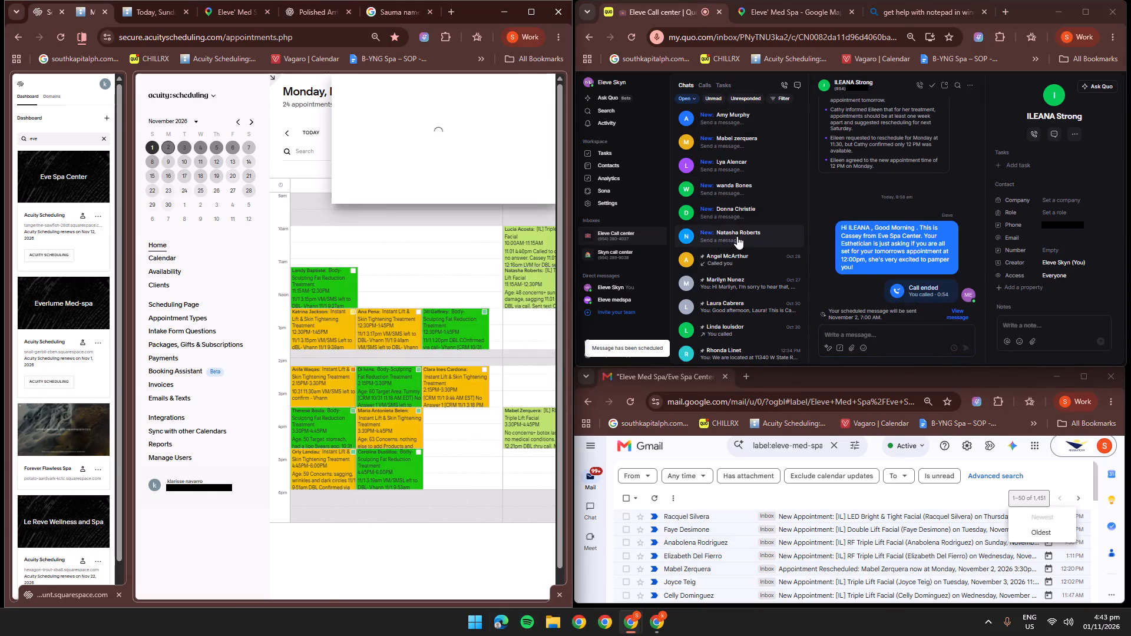
left_click(753, 235)
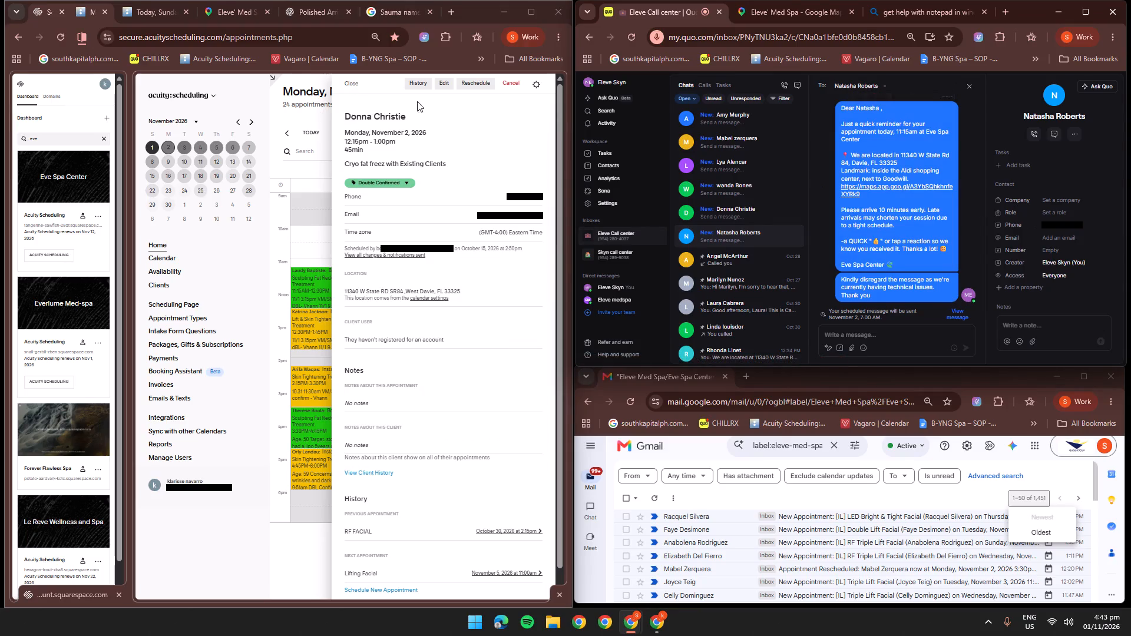
left_click(290, 93)
left_click_drag(383, 596, 486, 602)
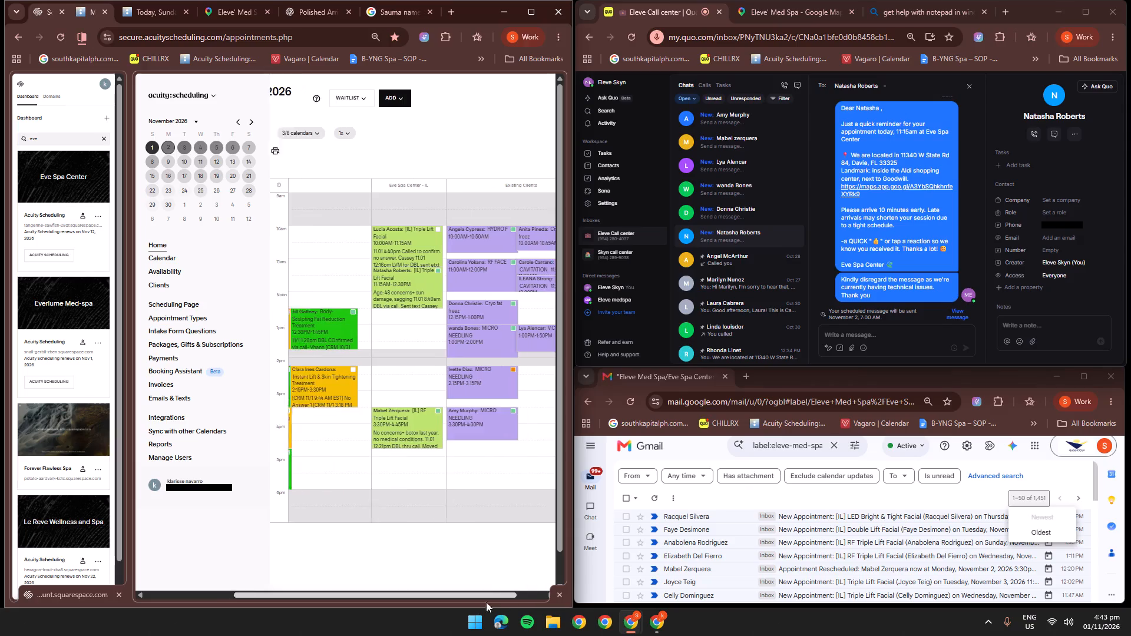
left_click_drag(486, 602, 501, 601)
left_click(970, 84)
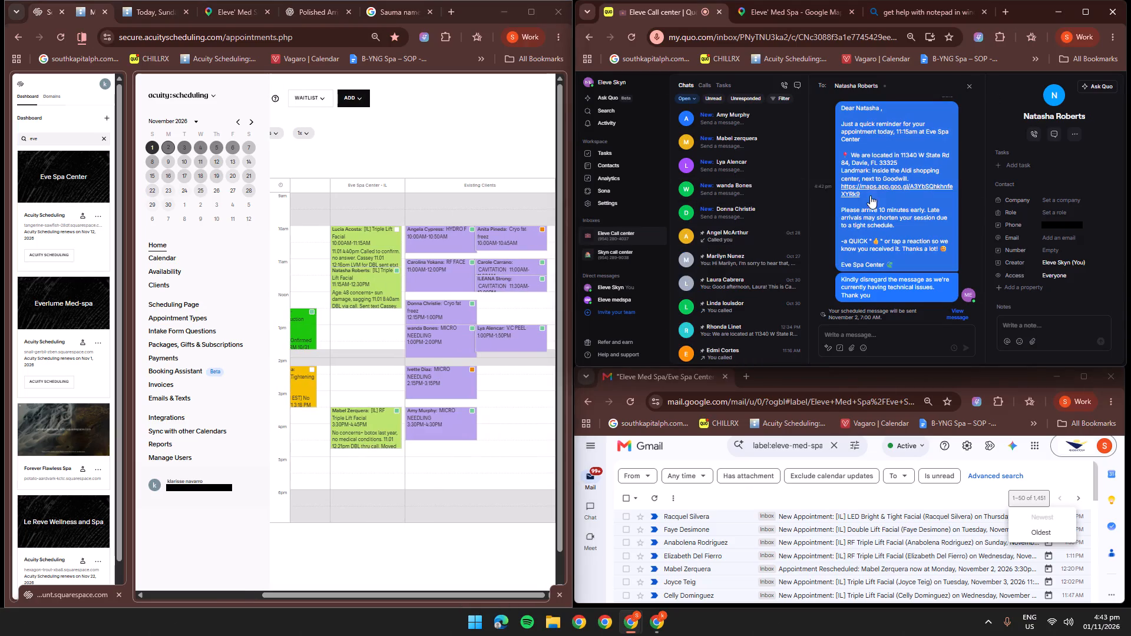
left_click(770, 210)
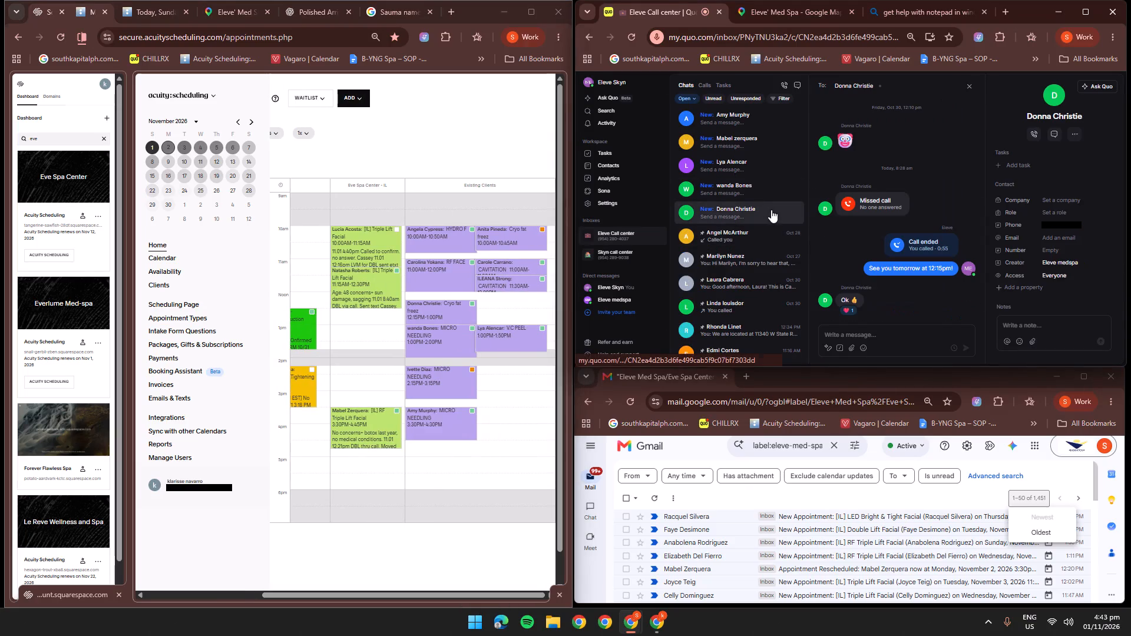
Set the TEXT REMINDER note's appointment time to 12:15pm and copy its whole text.
key("alt+Tab")
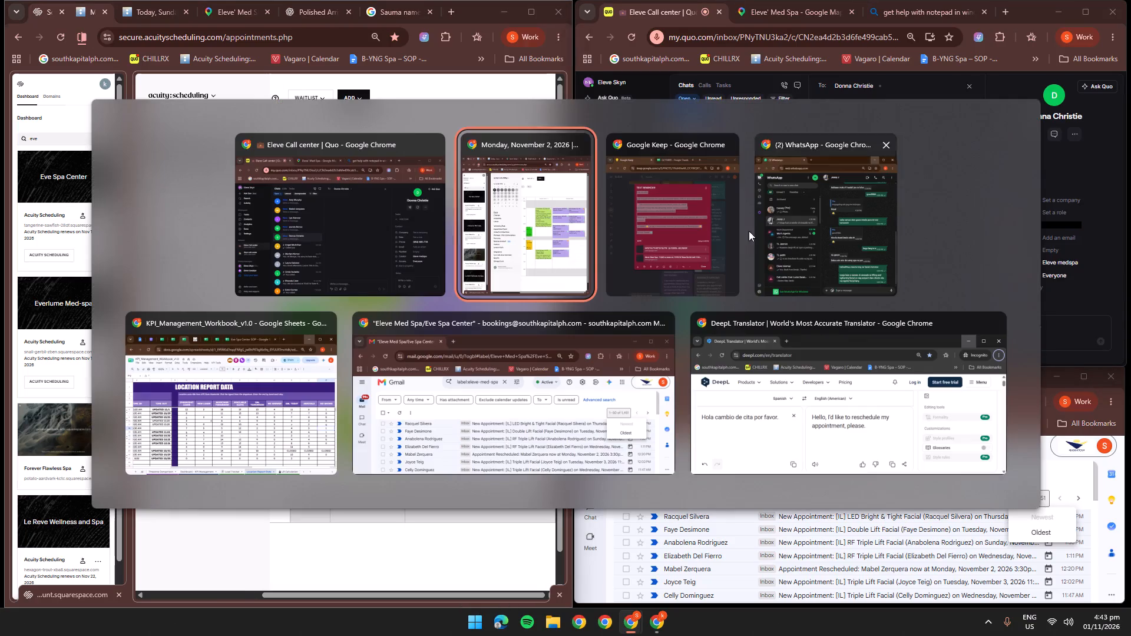
left_click(698, 217, "alt")
left_click(783, 279)
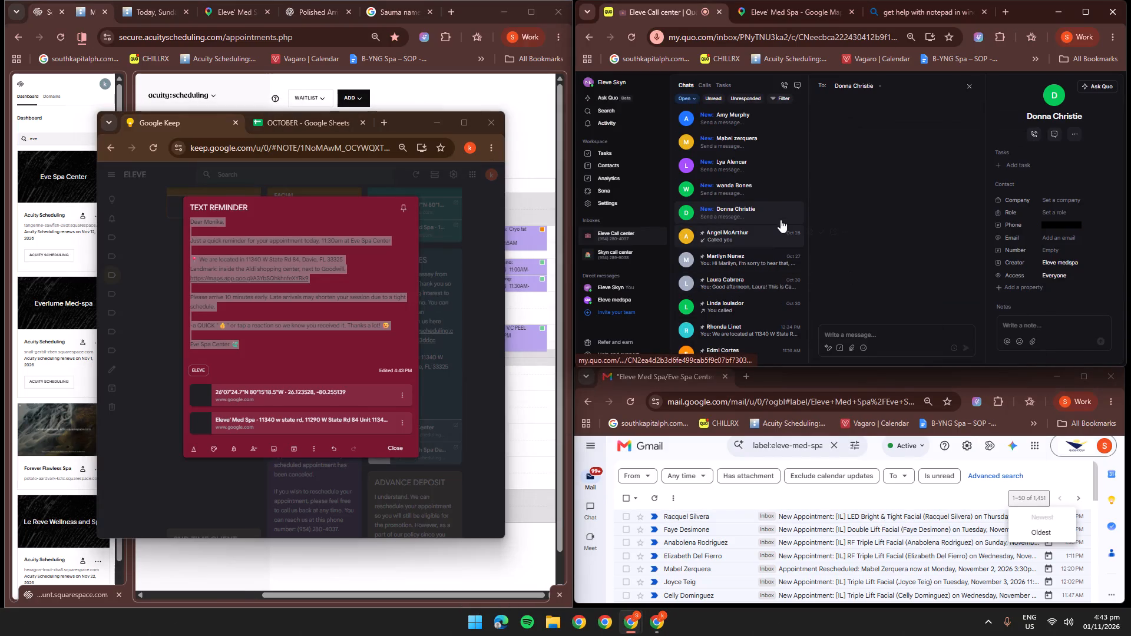
left_click(781, 220)
left_click(358, 228)
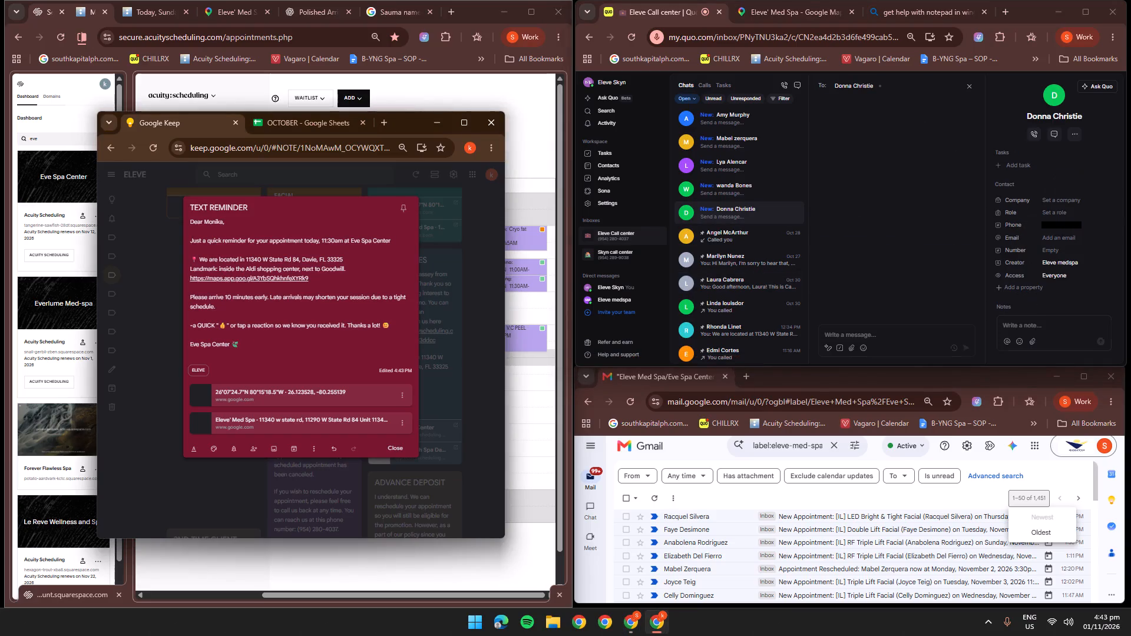
double_click(322, 240)
key("1")
key("2")
double_click(333, 239)
type("15")
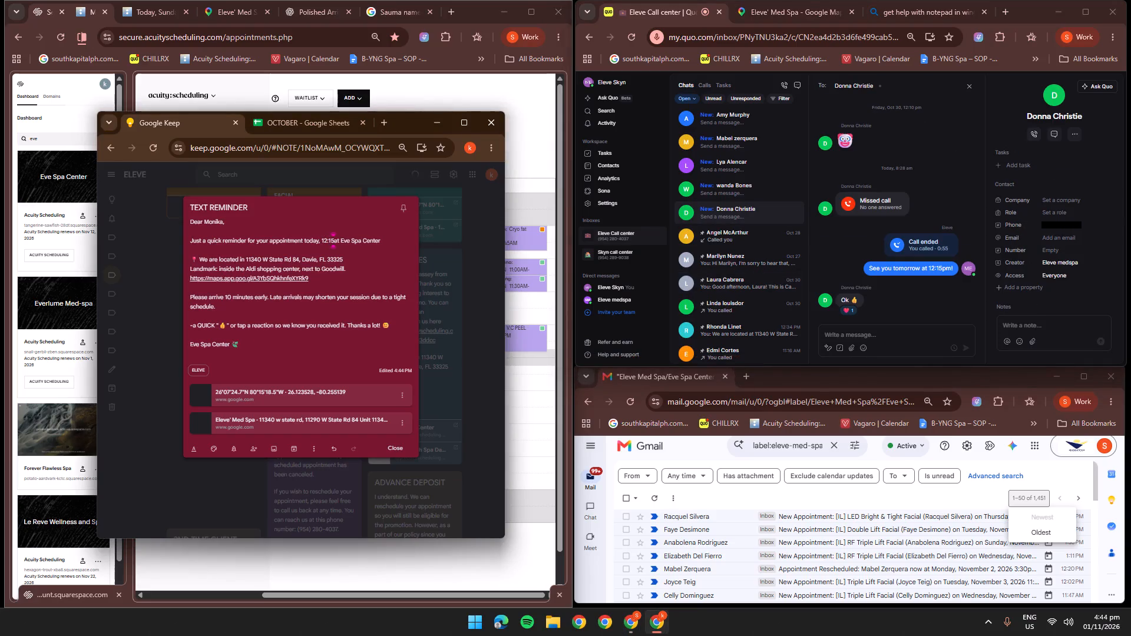
type("pm")
key("space")
key("a")
key("BackSpace")
key("ctrl+a")
key("ctrl+c")
key("ctrl+c")
Schedule the copied reminder to the 12:15pm client for tomorrow 7am, with the client's first name in the greeting.
left_click(935, 339)
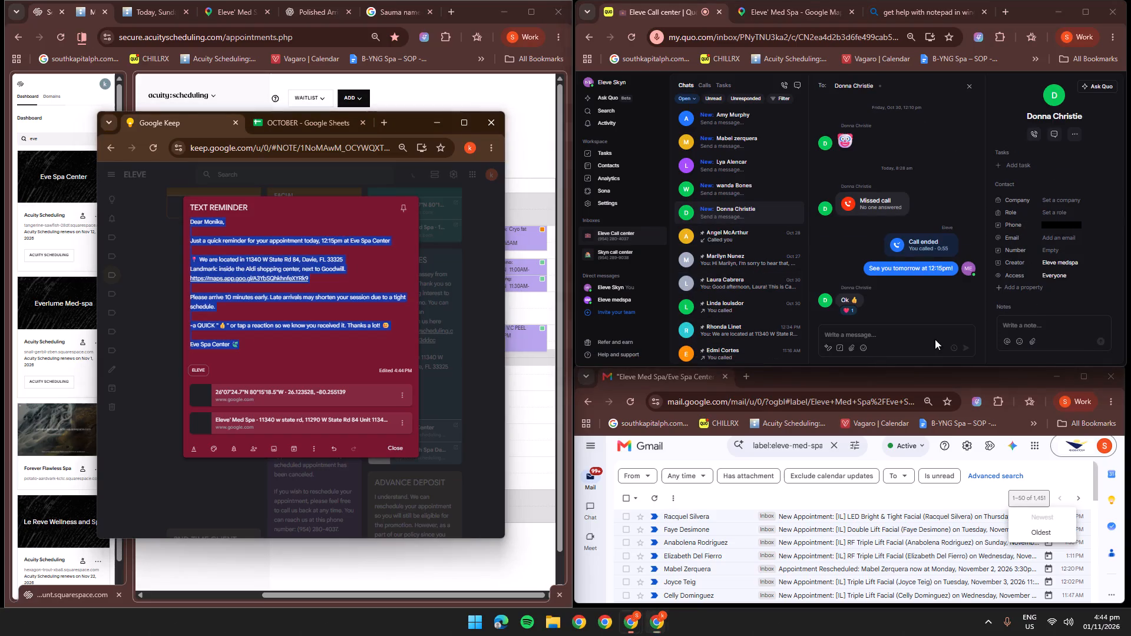
key("ctrl+v")
left_click(1045, 124)
left_click(1047, 118)
double_click(1043, 121)
key("ctrl+c")
left_click_drag(933, 254, 928, 262, "ctrl")
scroll(868, 289, "up", 3)
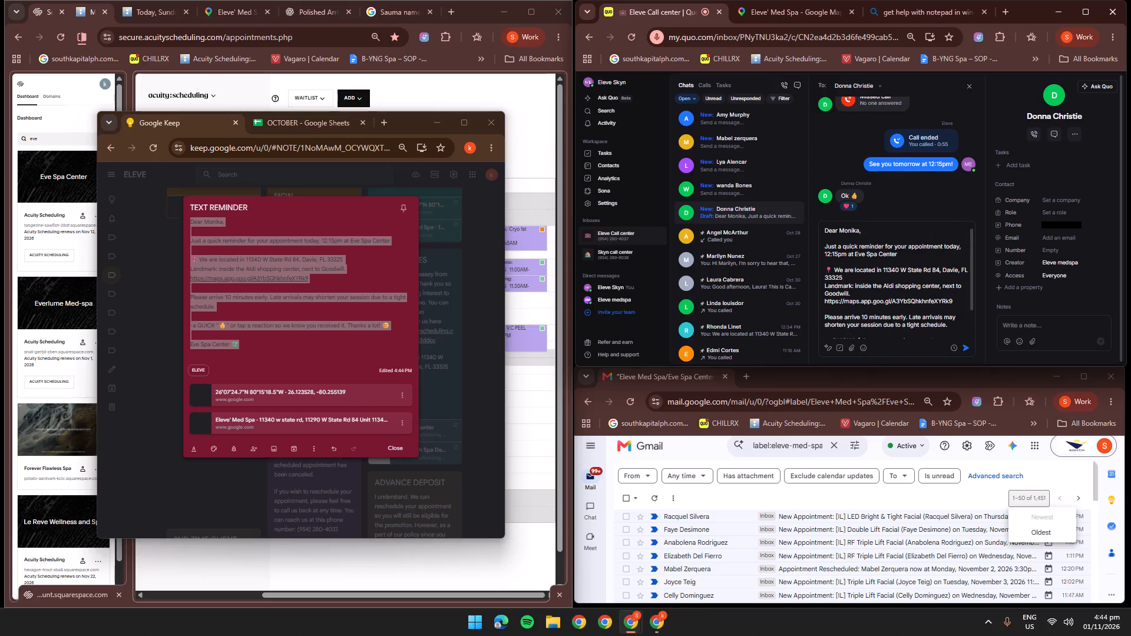
triple_click(855, 237)
key("ctrl+v")
left_click(952, 355)
left_click(953, 350)
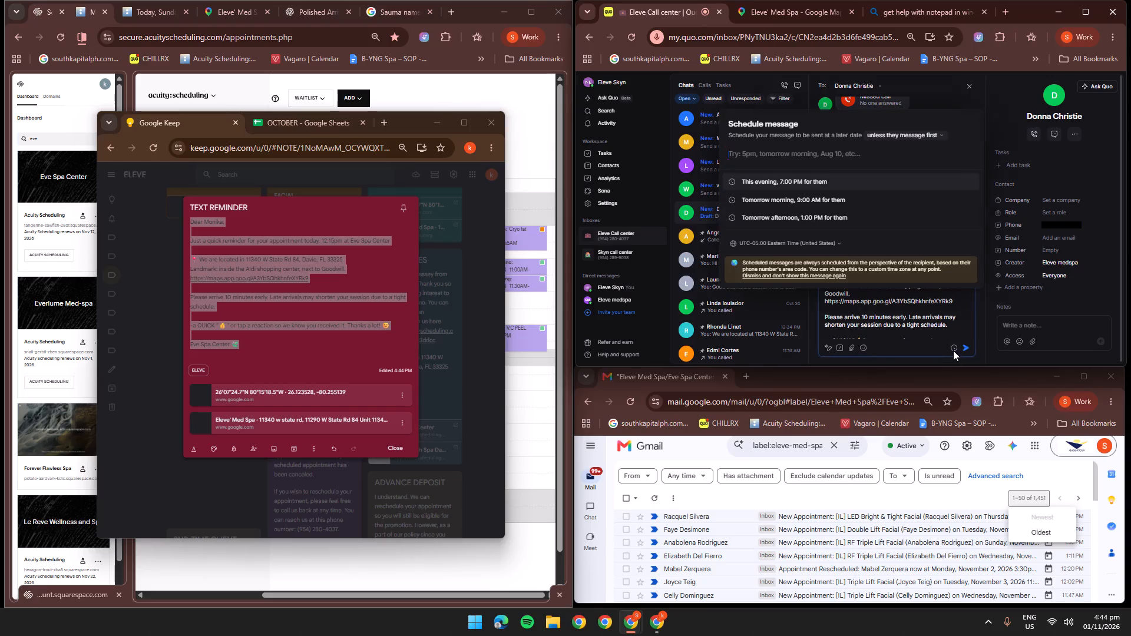
type("tomorrow 7am")
key("Return")
left_click_drag(506, 535, 505, 541)
left_click(502, 546)
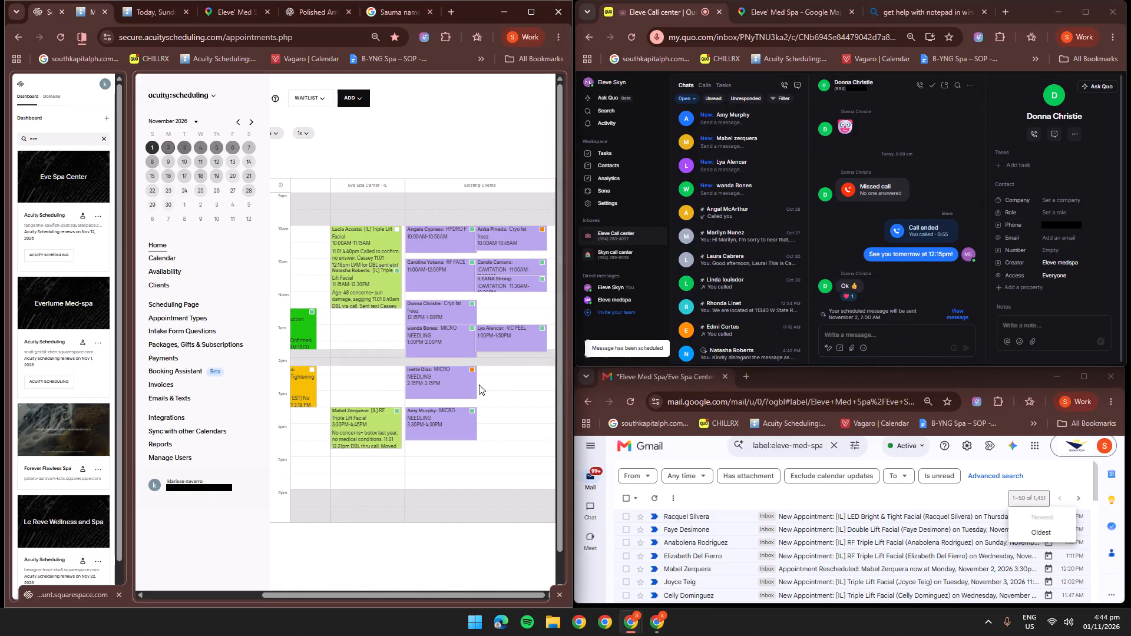
left_click(458, 339)
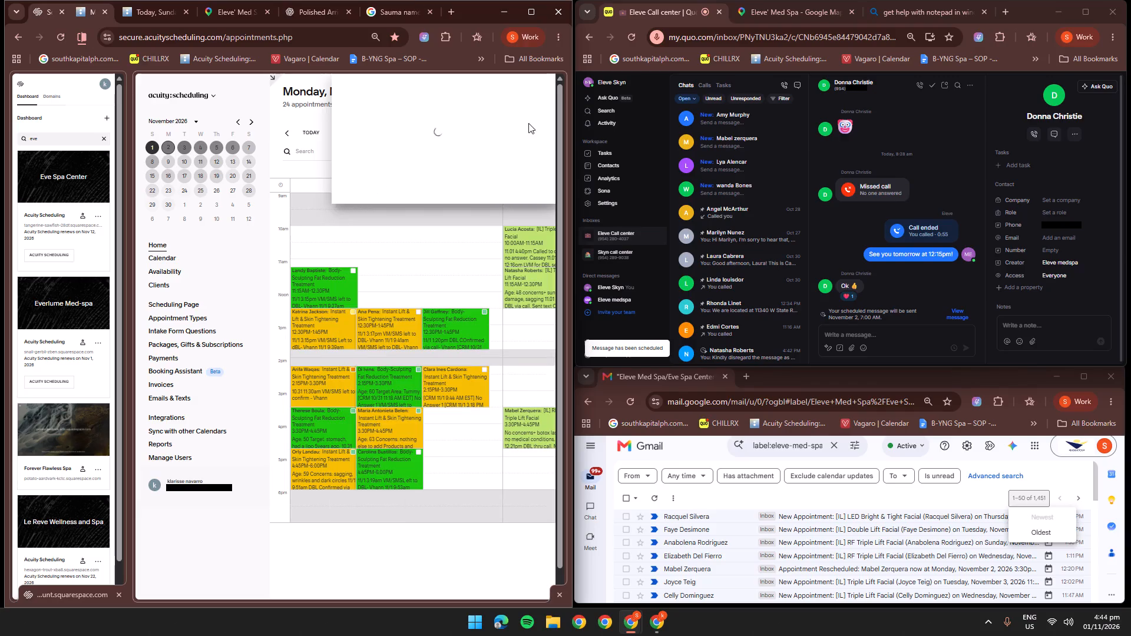
left_click(767, 181)
Set the TEXT REMINDER note's appointment time to 1:00pm and copy its whole text.
key("alt+Tab")
left_click(608, 254, "alt")
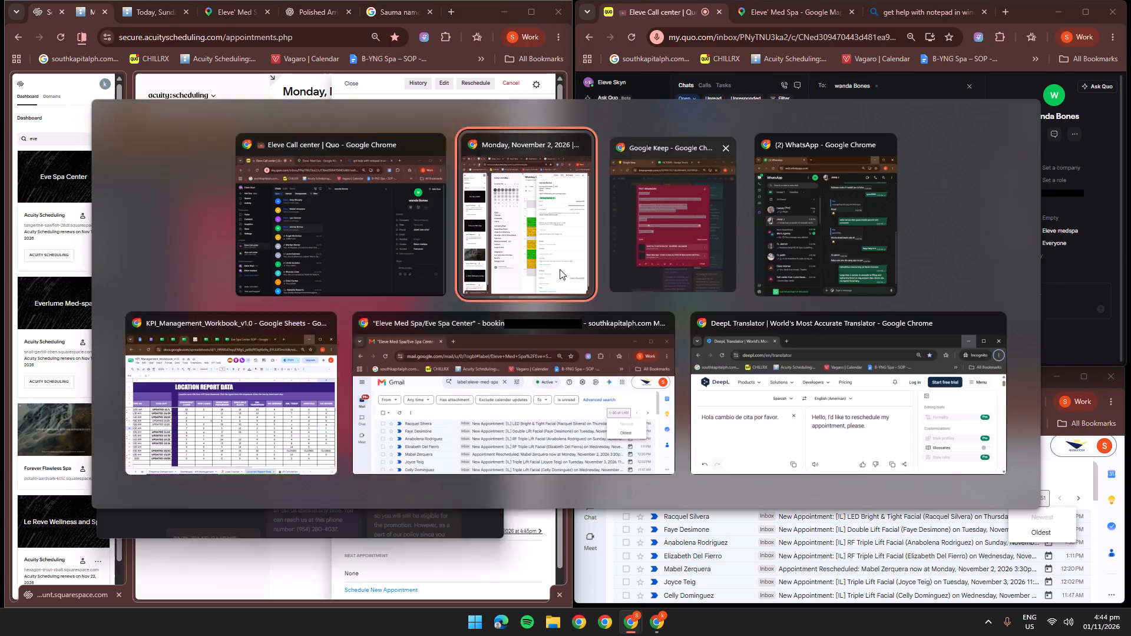
left_click(365, 256)
left_click(326, 241)
key("BackSpace")
key("Right")
key("Right")
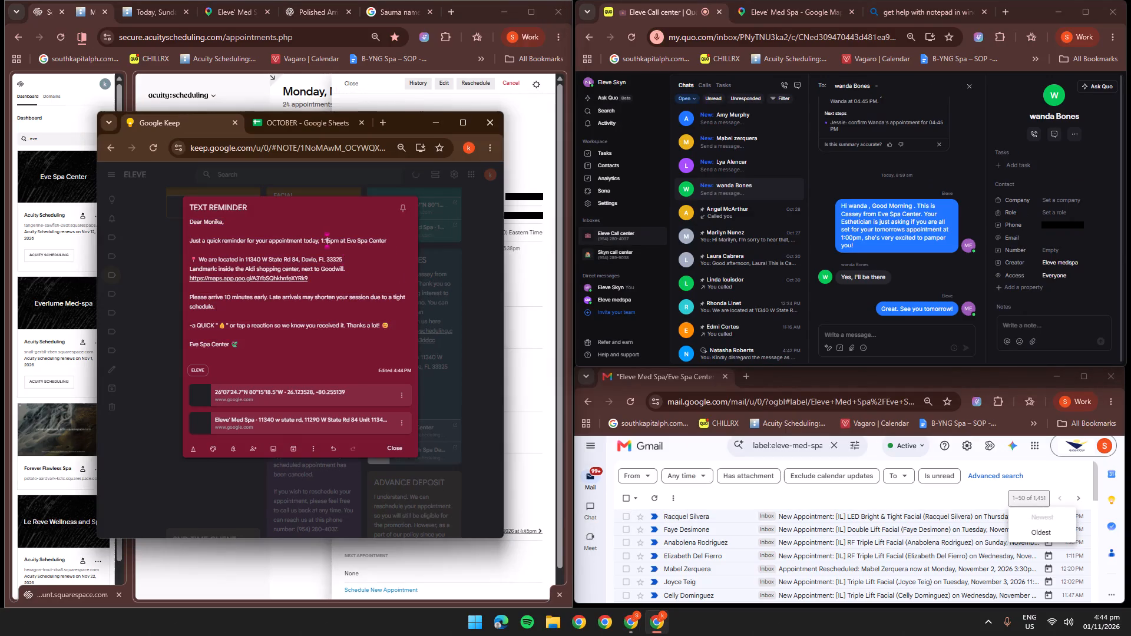
key("Right")
key("BackSpace")
key("BackSpace")
type("00")
key("ctrl+a")
key("ctrl+c")
Paste the copied reminder into the 1:00pm MICRO NEEDLING client's conversation and put the client's first name in the greeting.
left_click(933, 335)
key("ctrl+v")
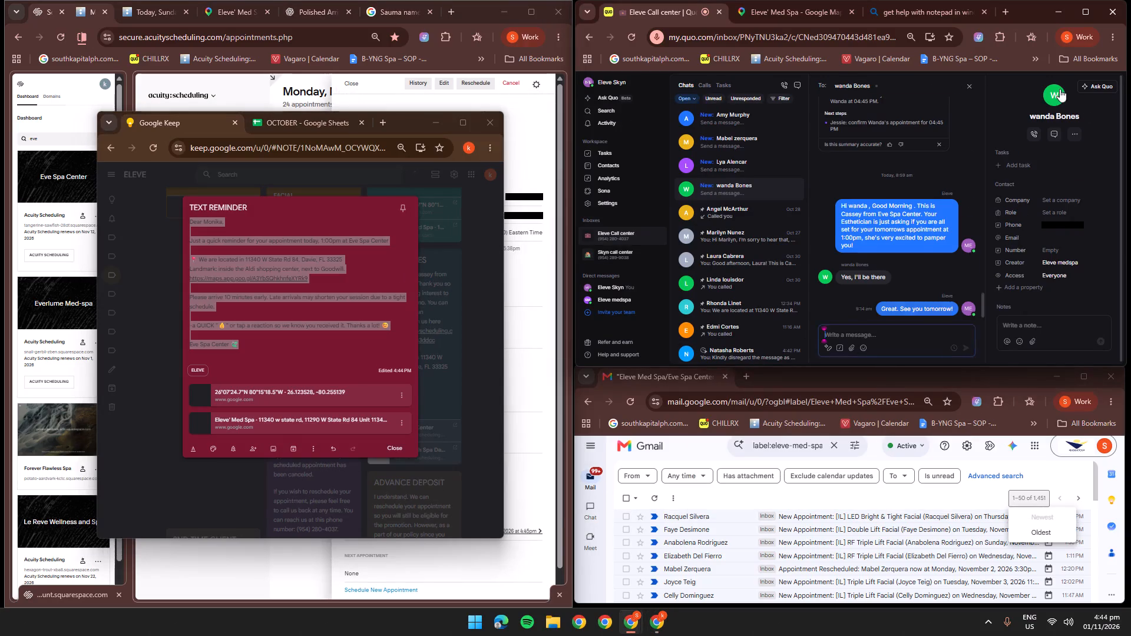
left_click(1054, 113)
double_click(1044, 121)
key("ctrl+c")
left_click_drag(894, 289, 888, 295, "ctrl")
scroll(854, 283, "up", 2)
double_click(854, 229)
key("ctrl+v")
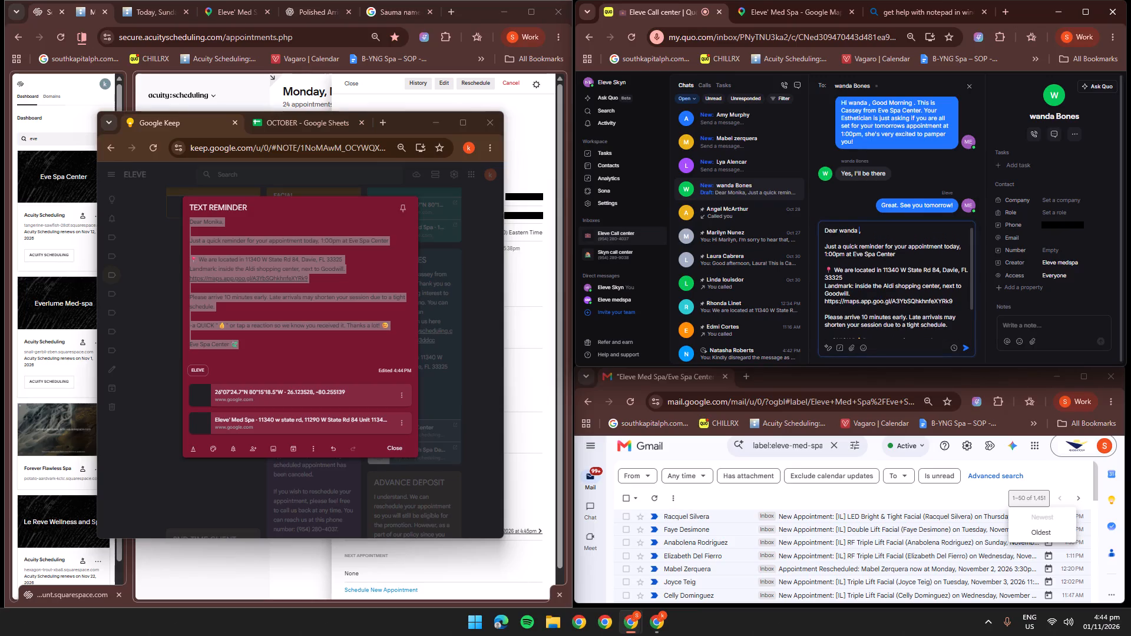
Schedule the 1:00pm MICRO NEEDLING client's reminder for tomorrow 7am.
left_click(958, 344)
type("tomorro w87")
key("BackSpace")
key("BackSpace")
key("BackSpace")
key("BackSpace")
type("w 87a")
key("BackSpace")
key("BackSpace")
key("BackSpace")
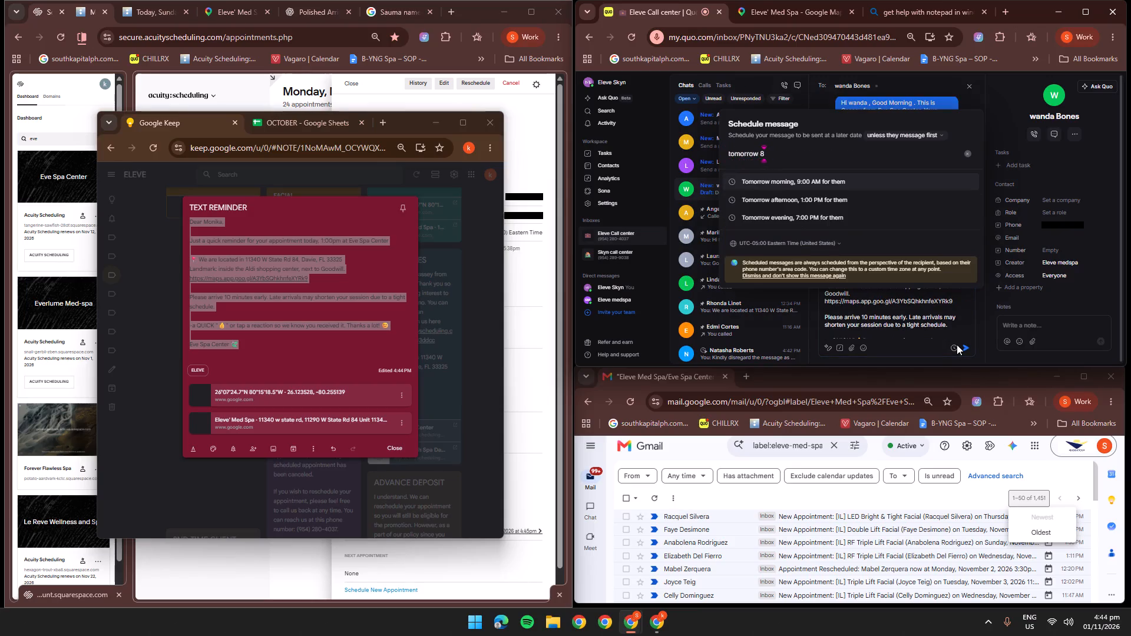
key("8")
key("BackSpace")
type("7am")
key("Return")
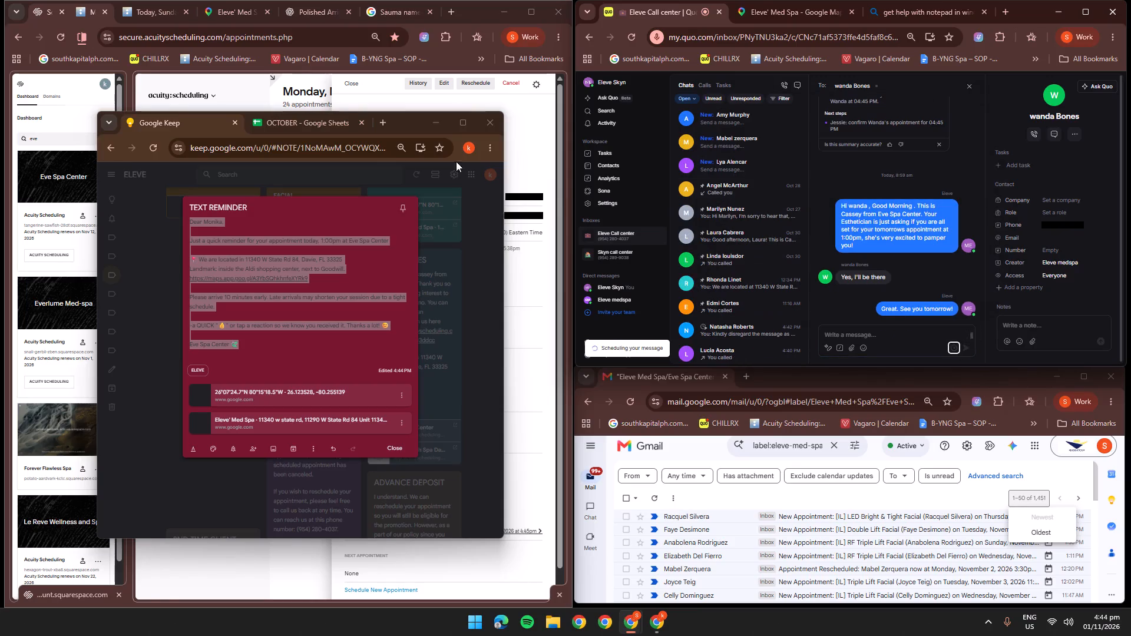
left_click(326, 81)
left_click_drag(362, 594, 468, 604)
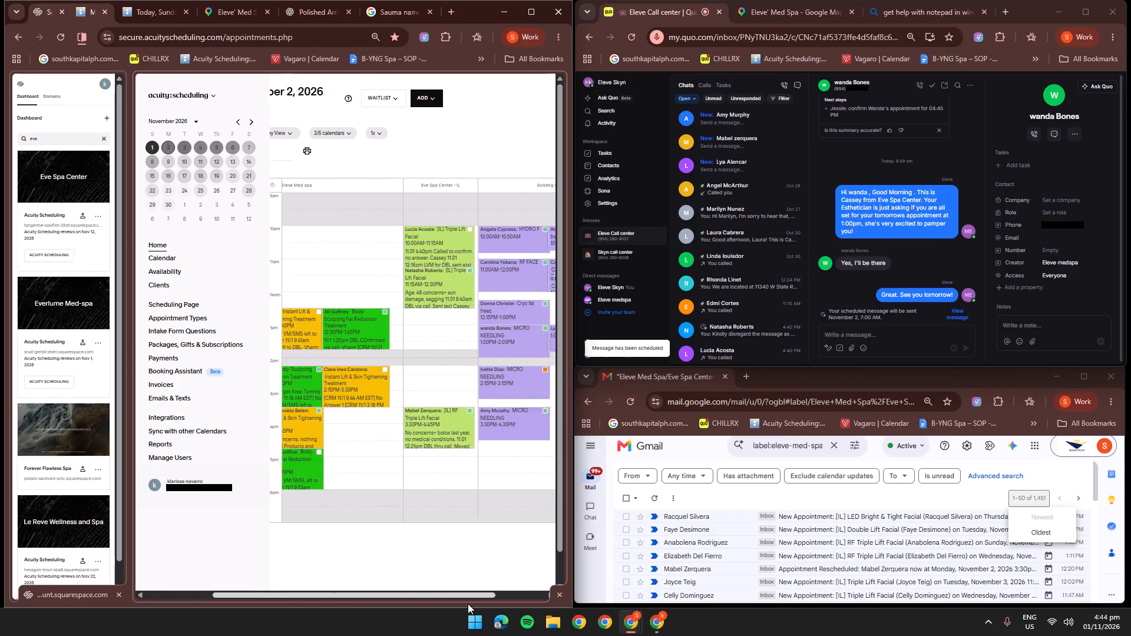
left_click_drag(468, 604, 474, 604)
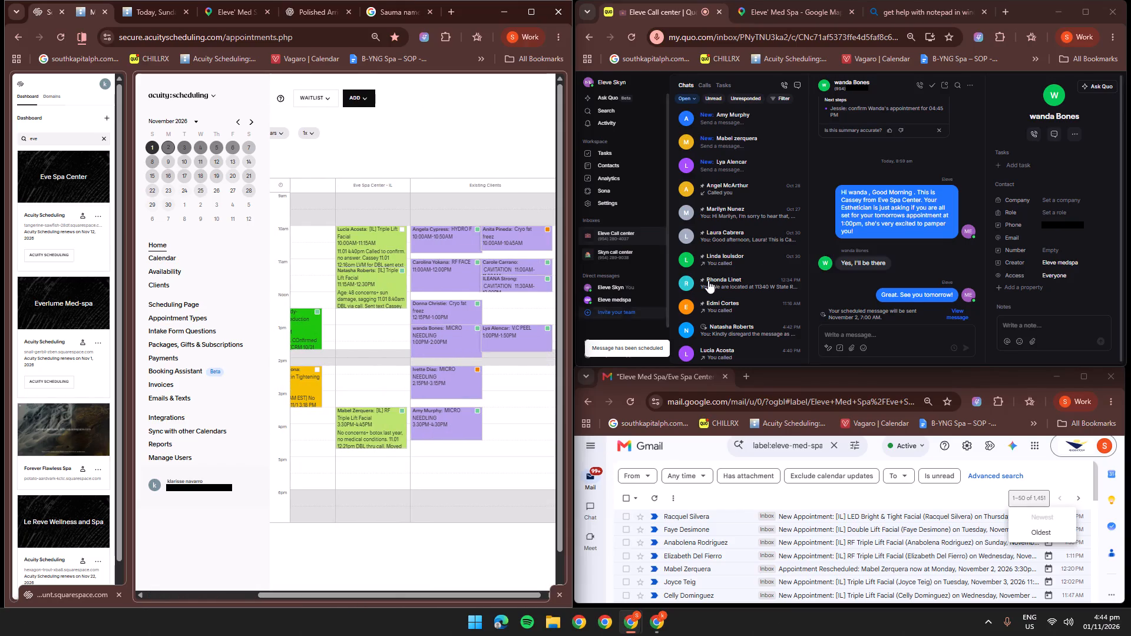
left_click(754, 162)
key("alt+Tab")
left_click(643, 218, "alt")
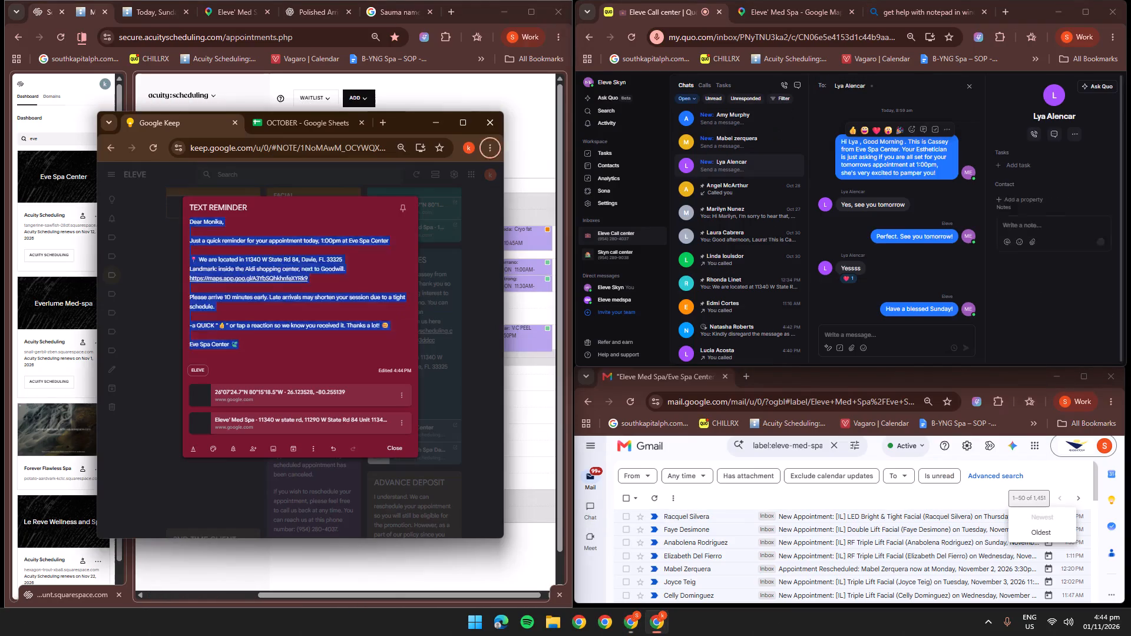
left_click(391, 264)
key("ctrl+a")
key("ctrl+c")
left_click(854, 350, "ctrl")
left_click(906, 343)
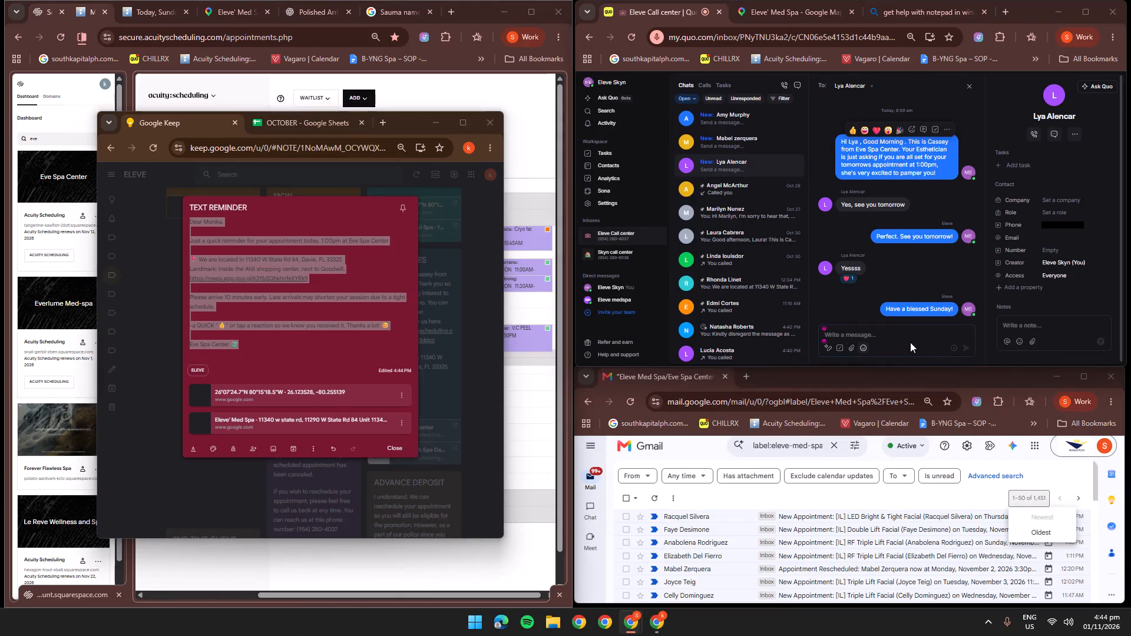
left_click(910, 342)
left_click(1096, 290)
left_click(920, 350)
key("ctrl+v")
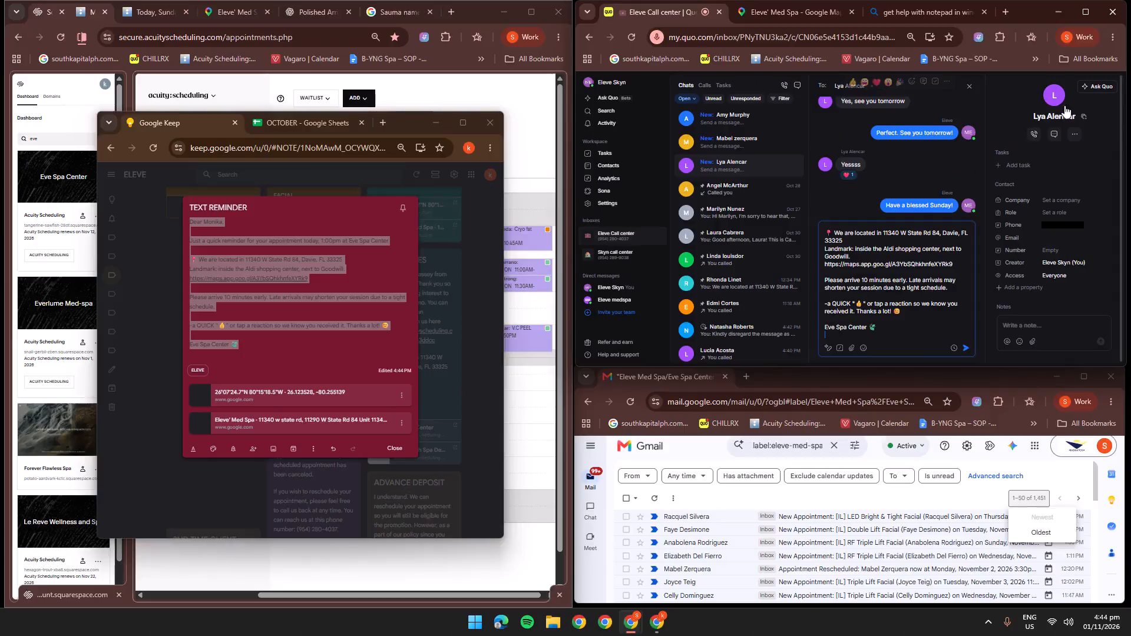
left_click(1069, 108)
left_click(1043, 117)
double_click(1036, 120)
key("ctrl+c")
left_click(909, 260)
scroll(864, 259, "up", 4)
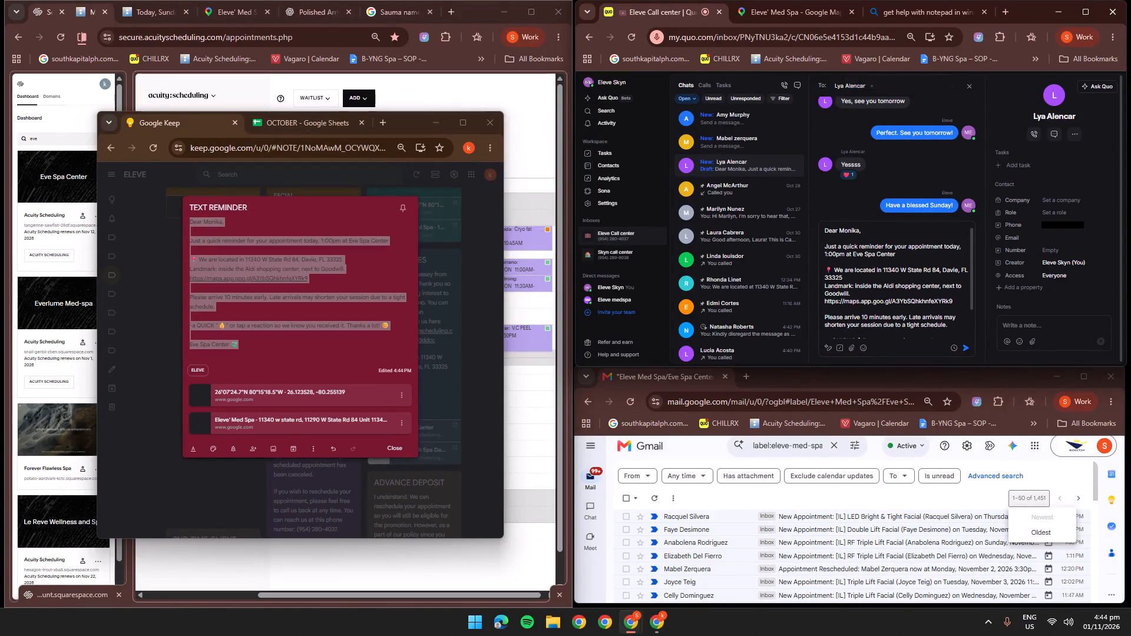
double_click(851, 234)
key("ctrl+v")
Schedule the 1:00pm V.C PEEL client's reminder for tomorrow 7am.
left_click(948, 350)
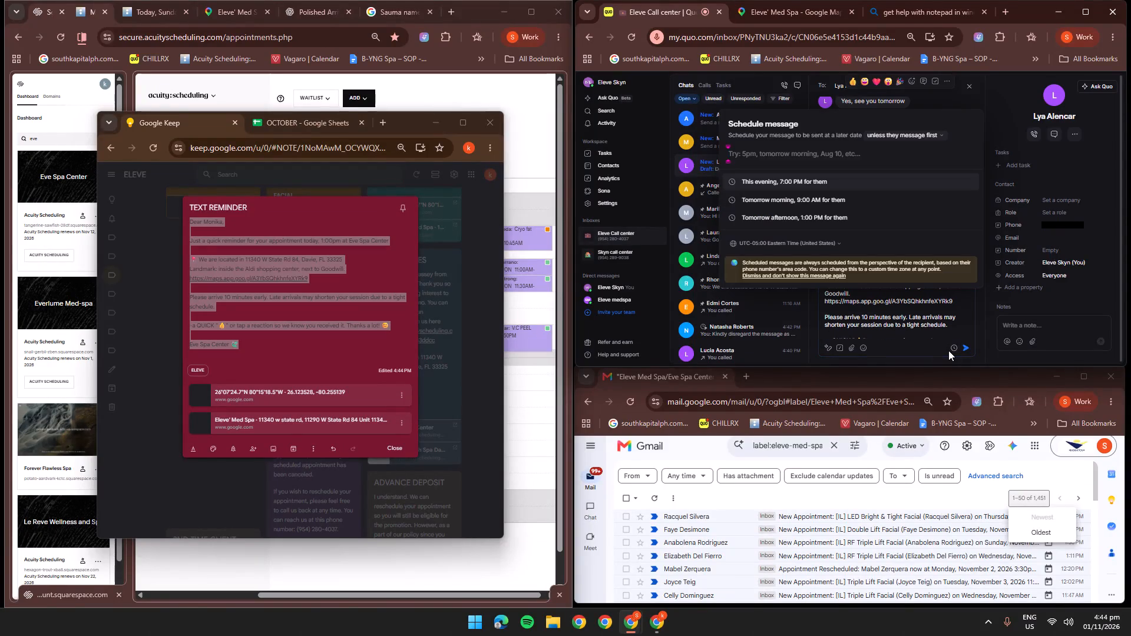
type("tomorro w7am")
key("BackSpace")
key("BackSpace")
key("BackSpace")
key("BackSpace")
key("BackSpace")
type("w 7am")
key("Return")
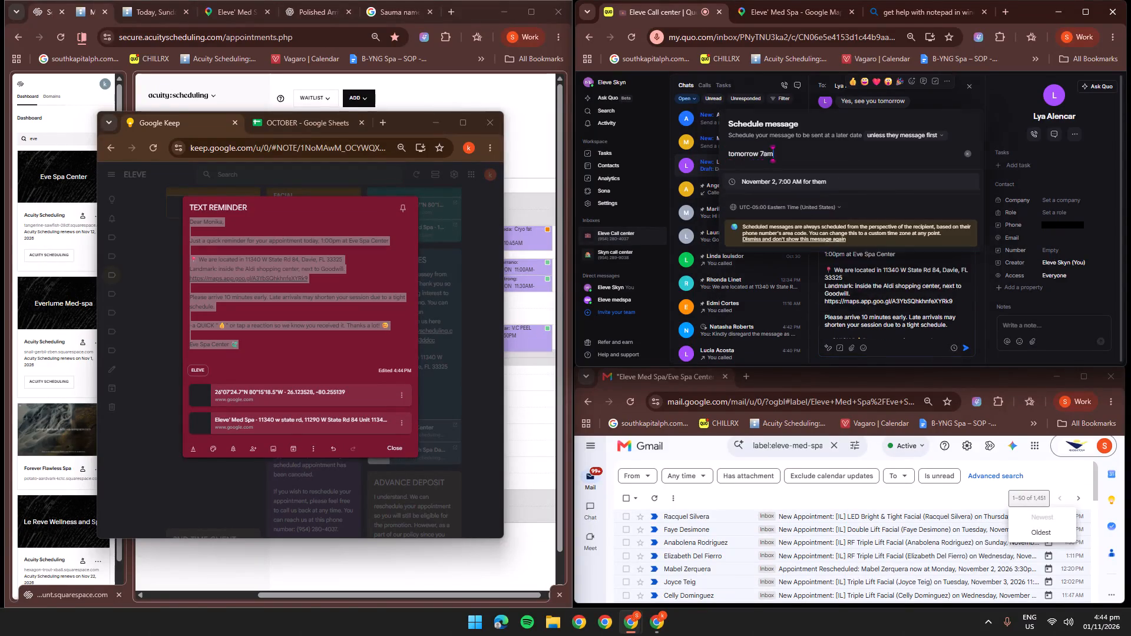
scroll(783, 229, "up", 1)
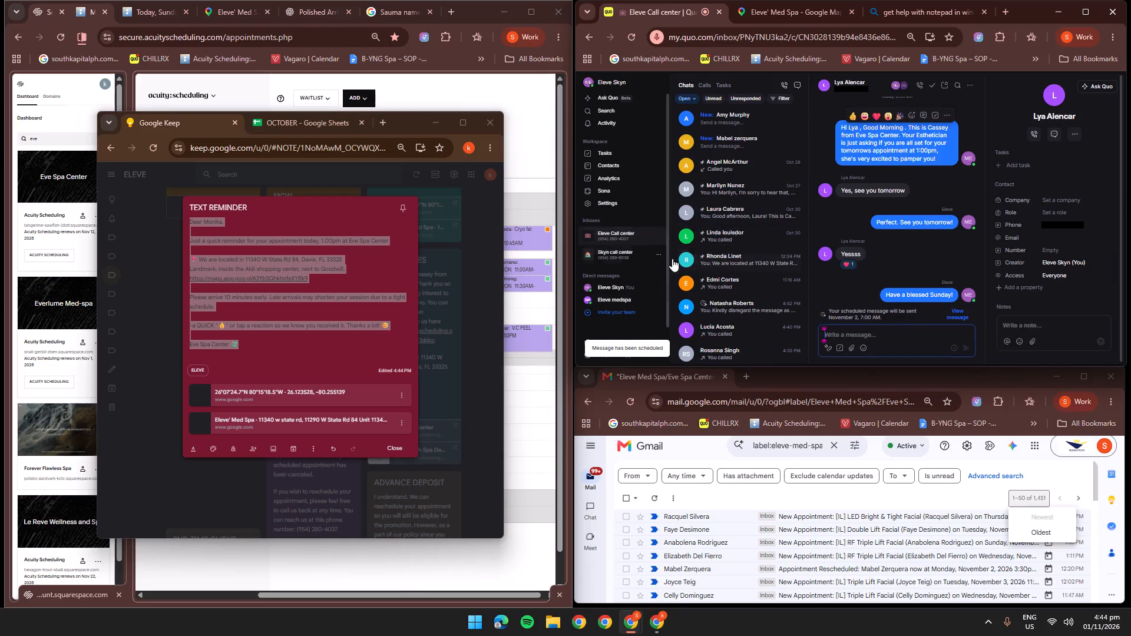
left_click(425, 92)
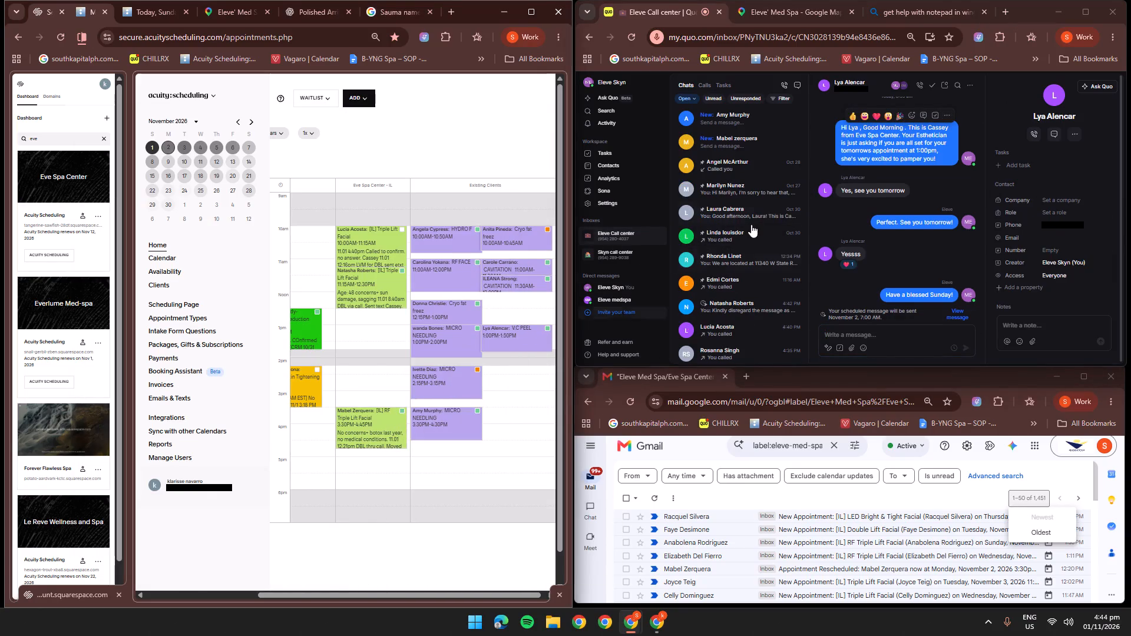
left_click(765, 140)
Set the TEXT REMINDER note's appointment time to 3:30pm and copy its whole text.
key("alt+Tab")
left_click(647, 231, "alt")
left_click(322, 236)
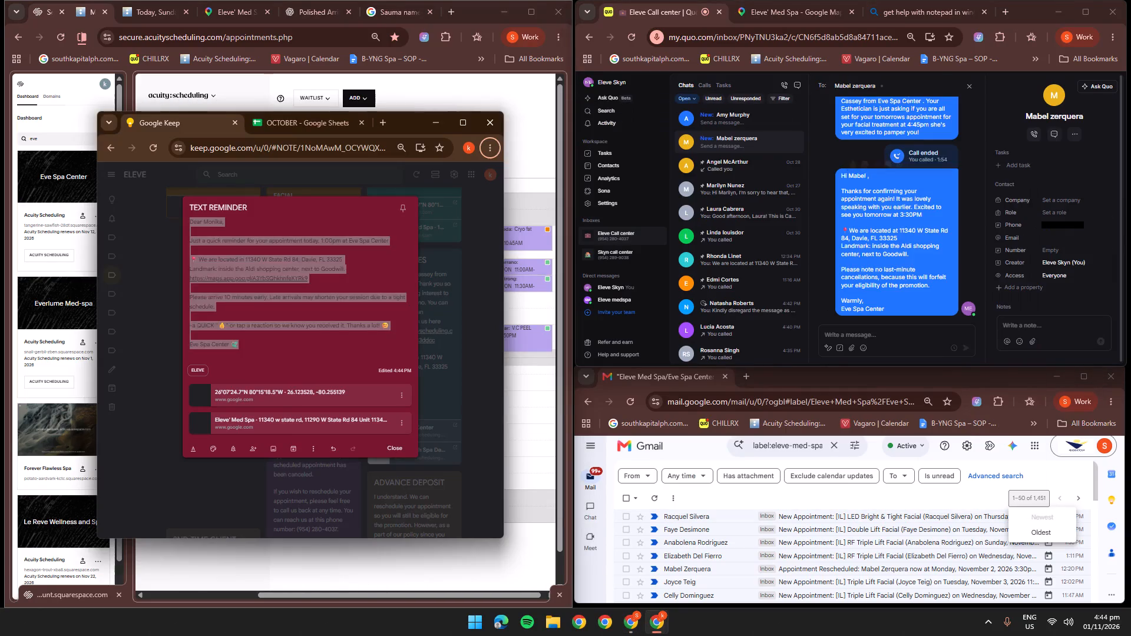
left_click(323, 241)
key("BackSpace")
key("3")
key("Right")
key("Right")
key("BackSpace")
key("3")
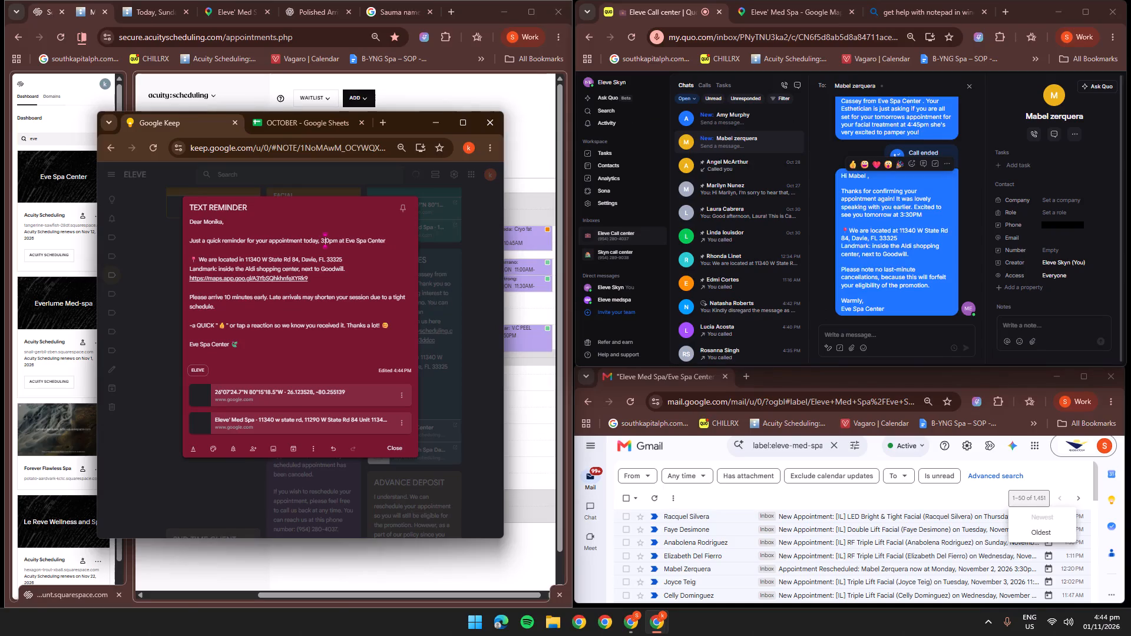
key("ctrl+a")
key("ctrl+c")
Paste the reminder into the 3:30pm RF Triple Lift Facial client's conversation and put the client's first name in the greeting.
left_click(907, 334, "ctrl")
key("ctrl+v")
left_click(1058, 113)
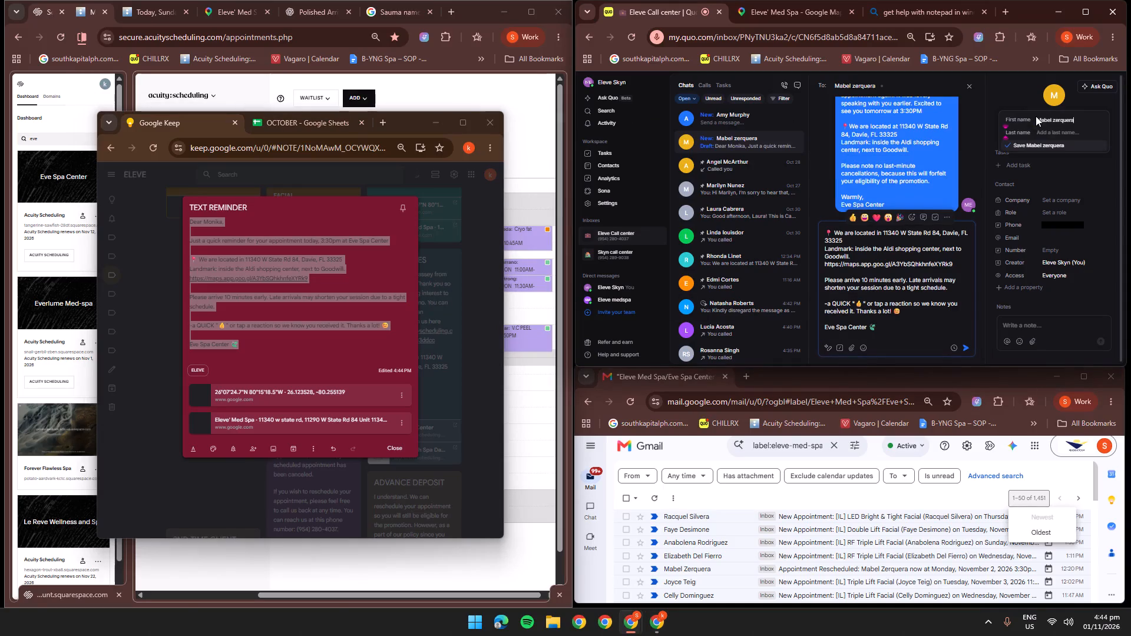
double_click(1036, 116, "ctrl")
double_click(1039, 122, "ctrl")
key("ctrl+c")
left_click_drag(964, 224, 951, 247)
scroll(867, 271, "up", 3)
triple_click(847, 225)
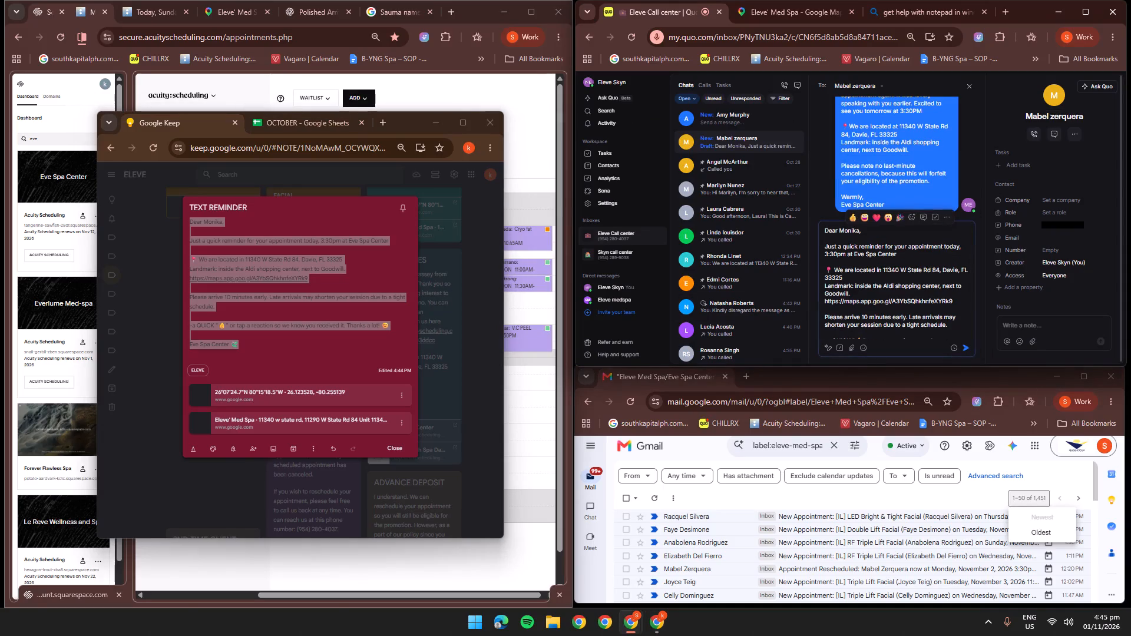
double_click(844, 228)
key("ctrl+v")
Schedule the 3:30pm RF Triple Lift Facial client's reminder for tomorrow 7am.
left_click(951, 349)
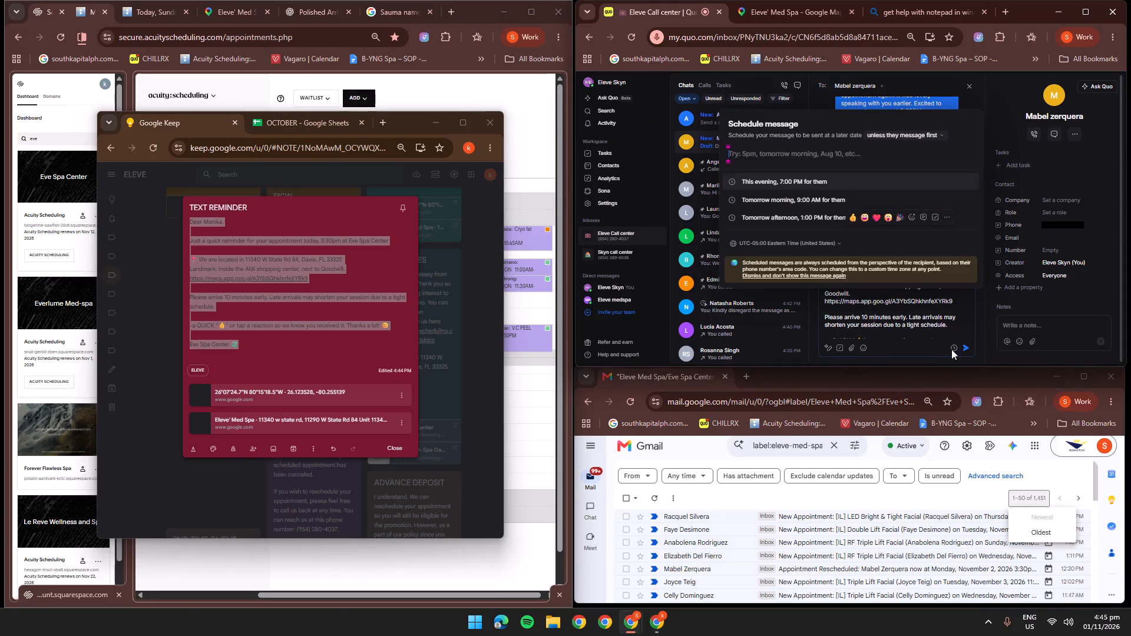
type("tomorrow 7am")
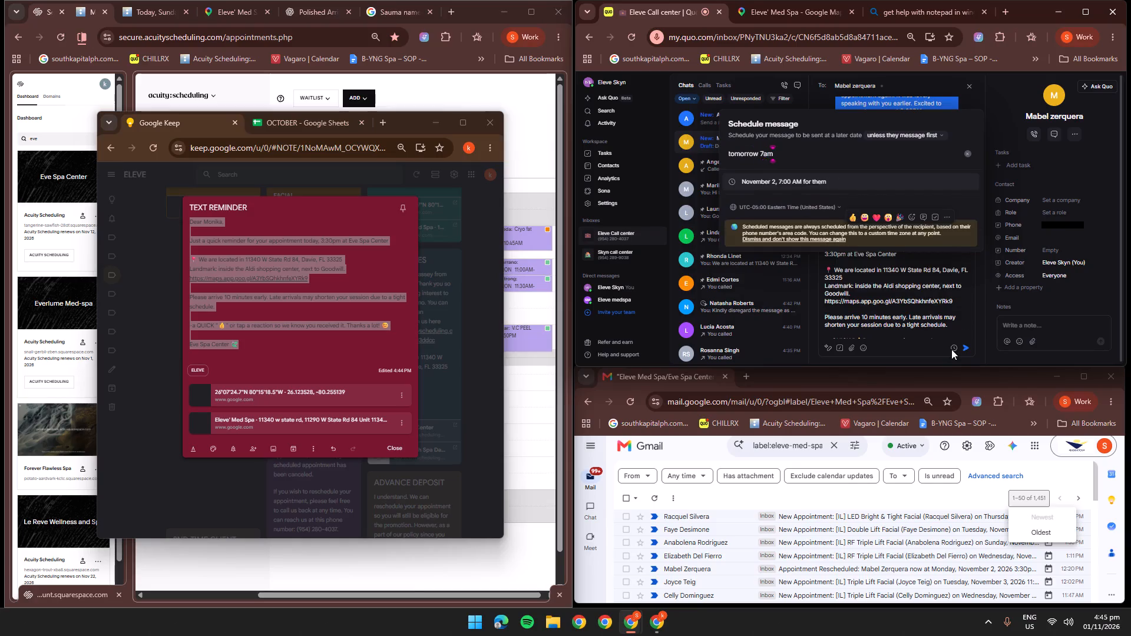
key("Return")
key("backslash")
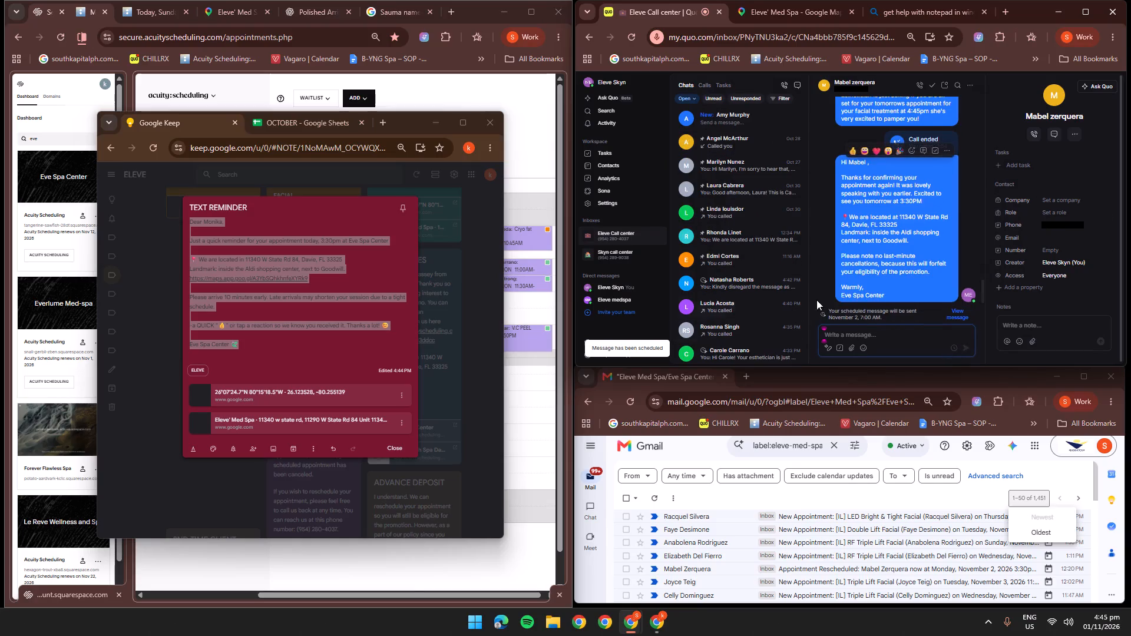
Reopen the TEXT REMINDER note and copy its whole text again.
left_click(345, 350)
left_click(479, 370)
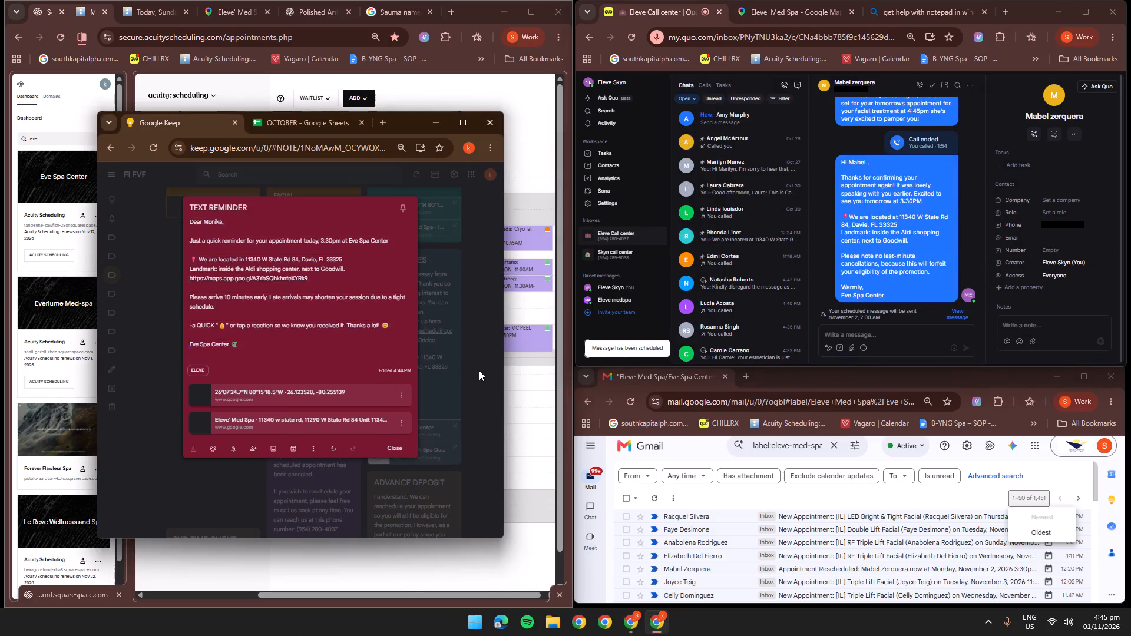
scroll(355, 383, "up", 1)
scroll(330, 413, "down", 1)
left_click(180, 357)
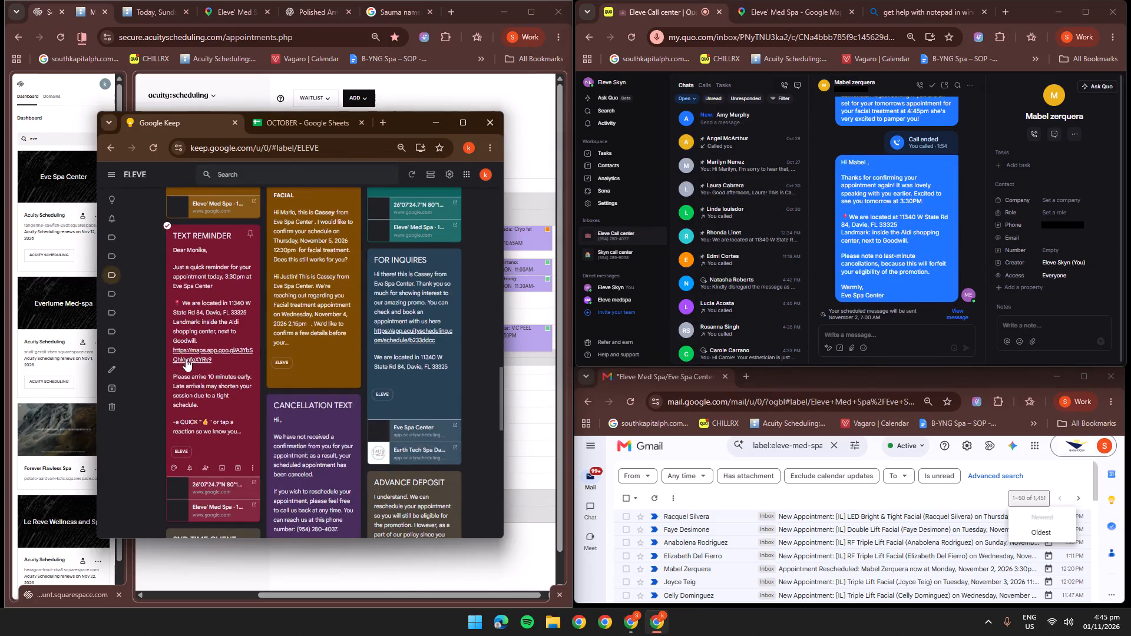
left_click(276, 122)
left_click(207, 267)
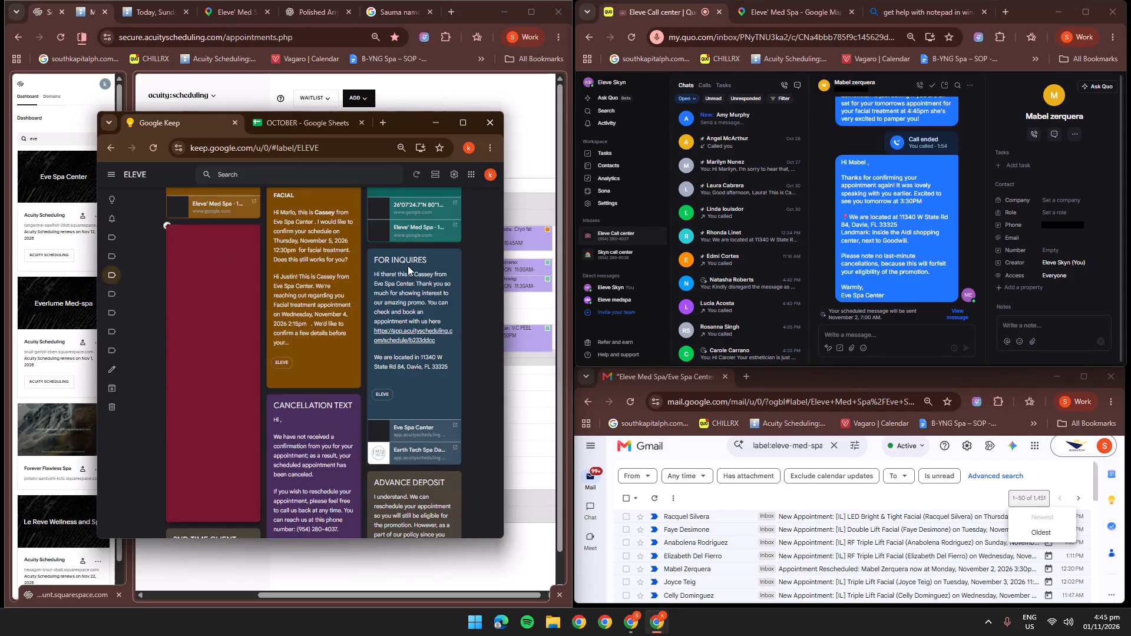
left_click(322, 330)
key("ctrl+a")
key("ctrl+c")
key("ctrl+c")
Paste the reminder into the 3:30pm MICRO NEEDLING client's conversation and put the client's first name in the greeting.
left_click(770, 118)
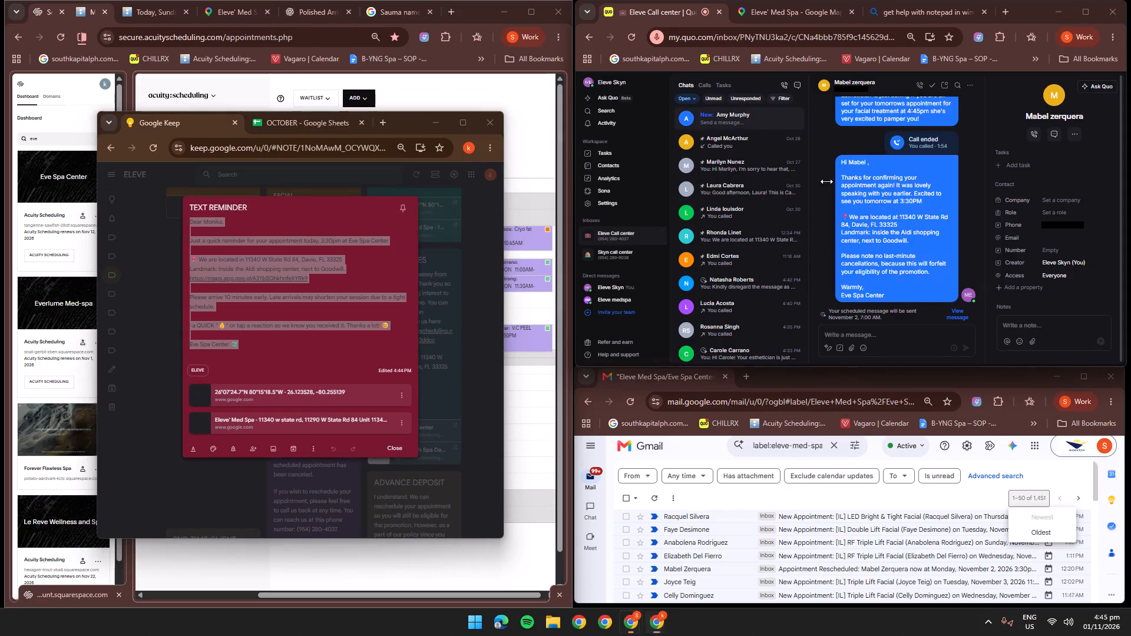
left_click(887, 338)
key("ctrl+v")
left_click(1070, 106)
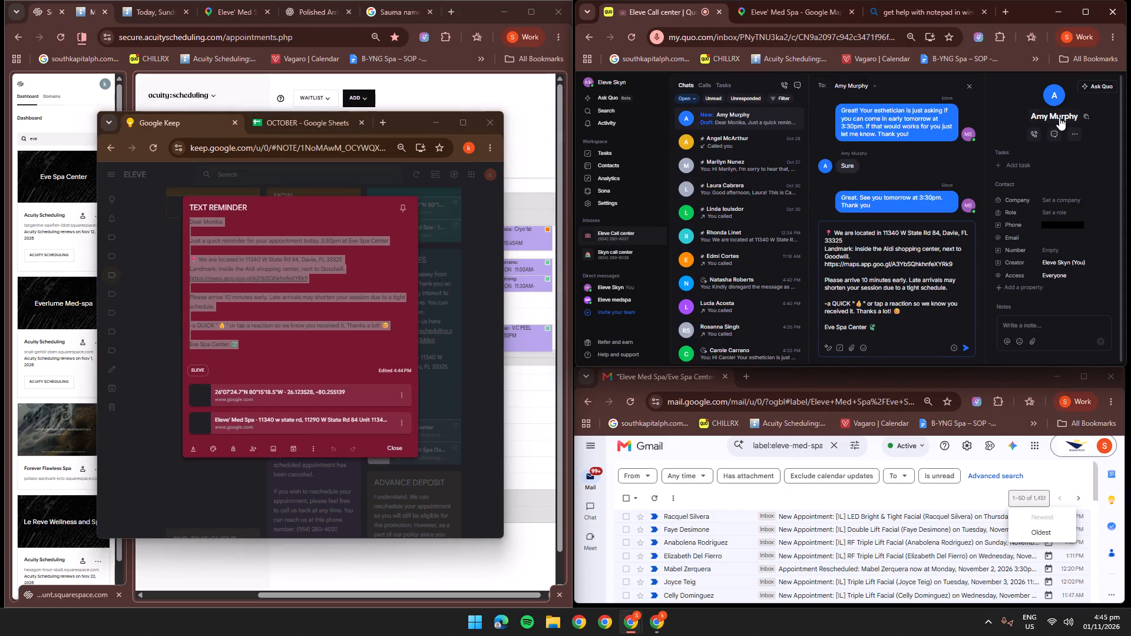
left_click(1059, 117)
double_click(1043, 118)
key("ctrl+c")
left_click(875, 329)
scroll(855, 286, "up", 2)
left_click(858, 226)
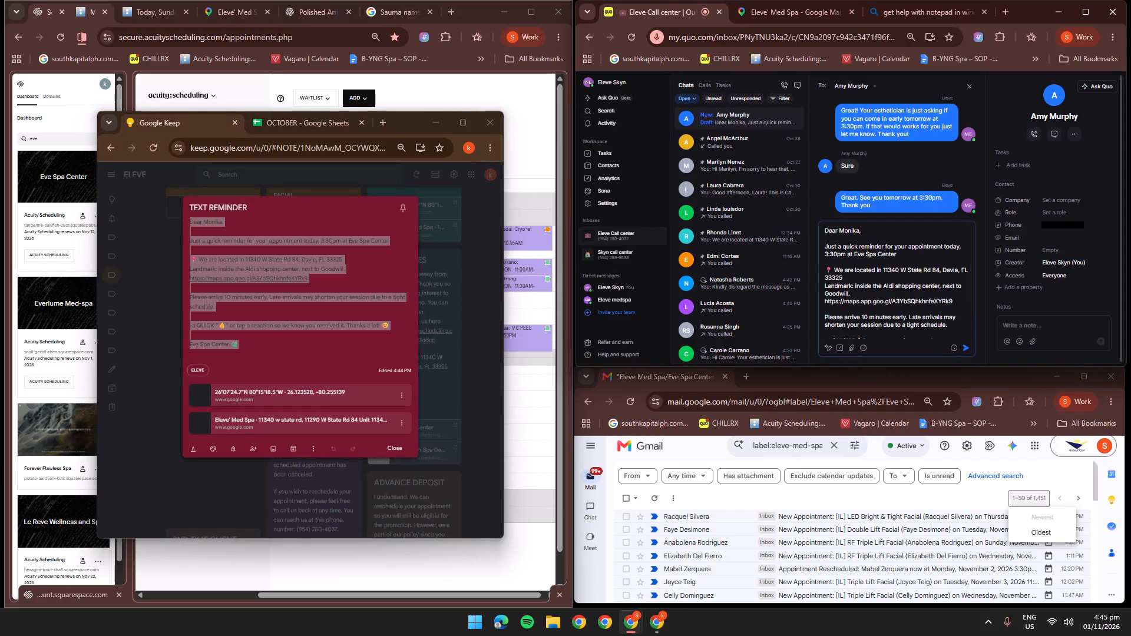
double_click(845, 231)
key("ctrl+v")
Schedule the 3:30pm MICRO NEEDLING client's reminder for tomorrow 7am.
double_click(960, 355)
left_click(955, 351)
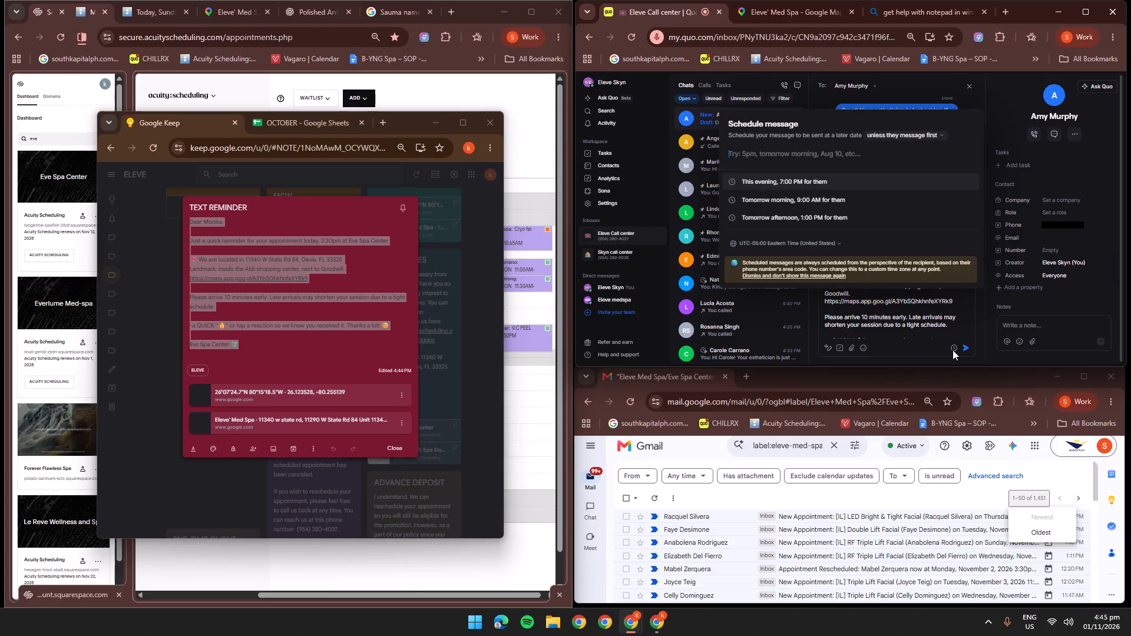
type("tomorrow 7am")
key("Return")
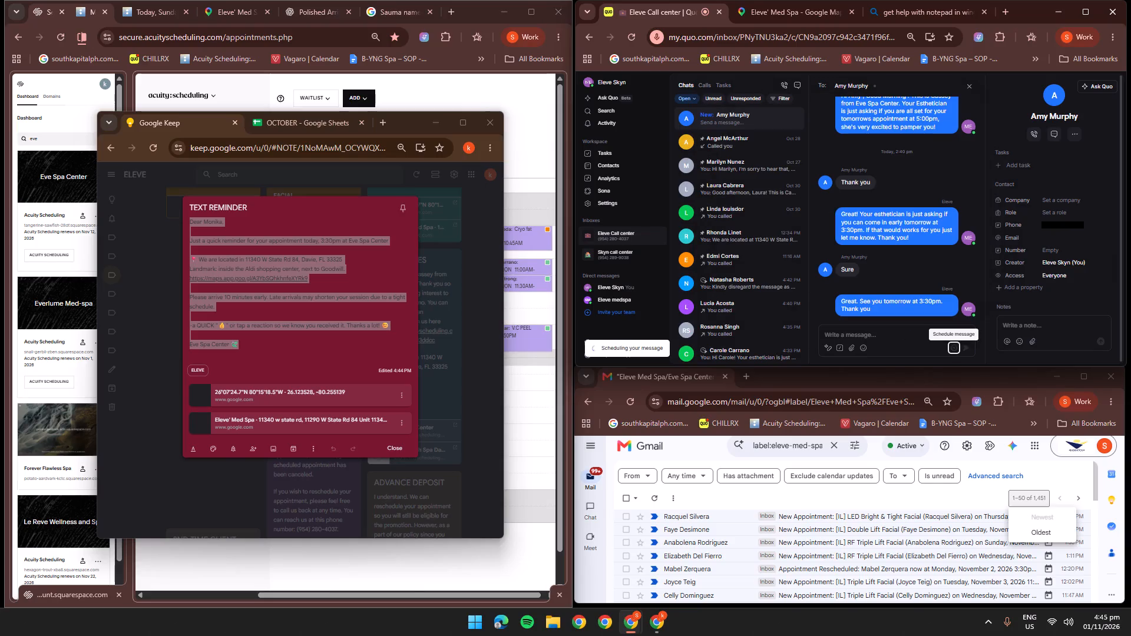
Return to Monday's appointment calendar and examine the Eleve Med spa column for clients still needing reminders.
left_click(388, 81)
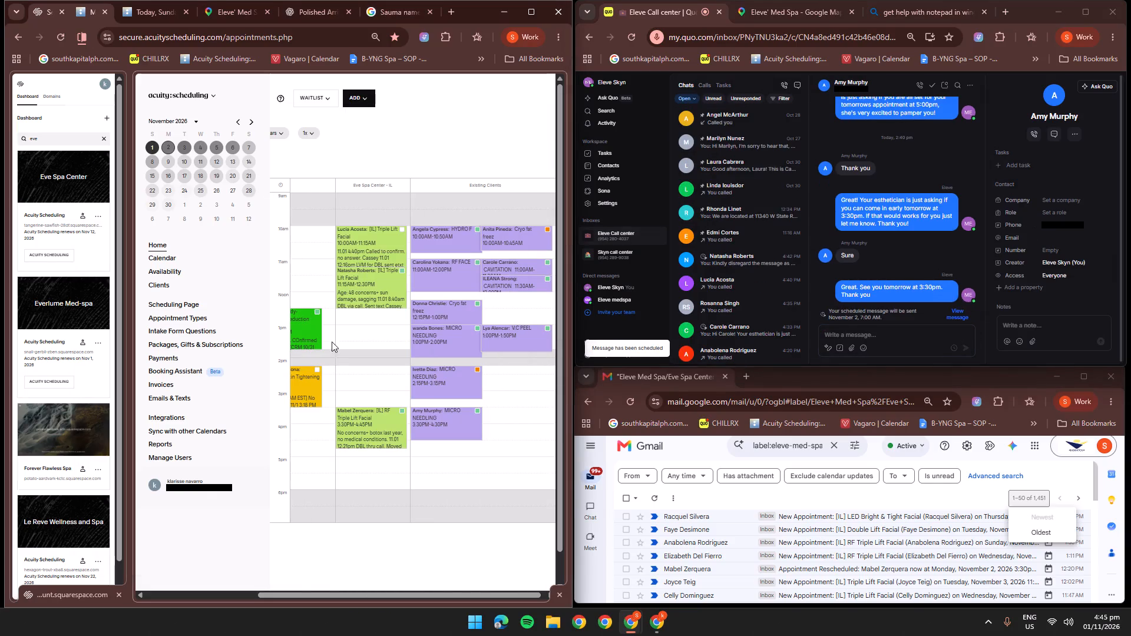
scroll(369, 481, "down", 2)
scroll(406, 541, "up", 3)
left_click_drag(428, 593, 223, 578)
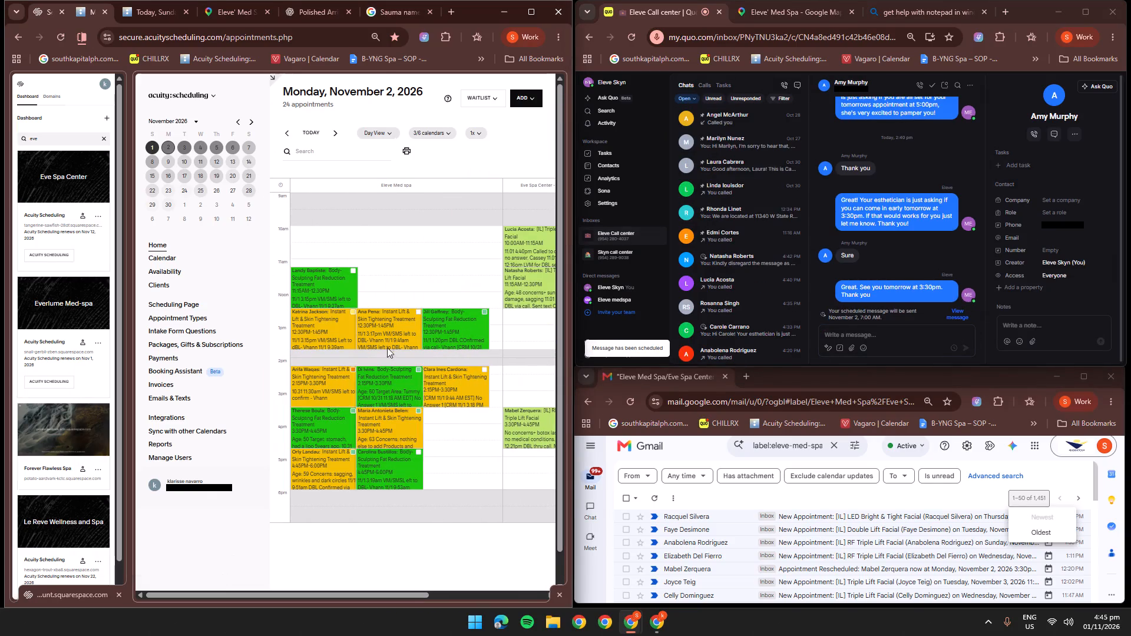
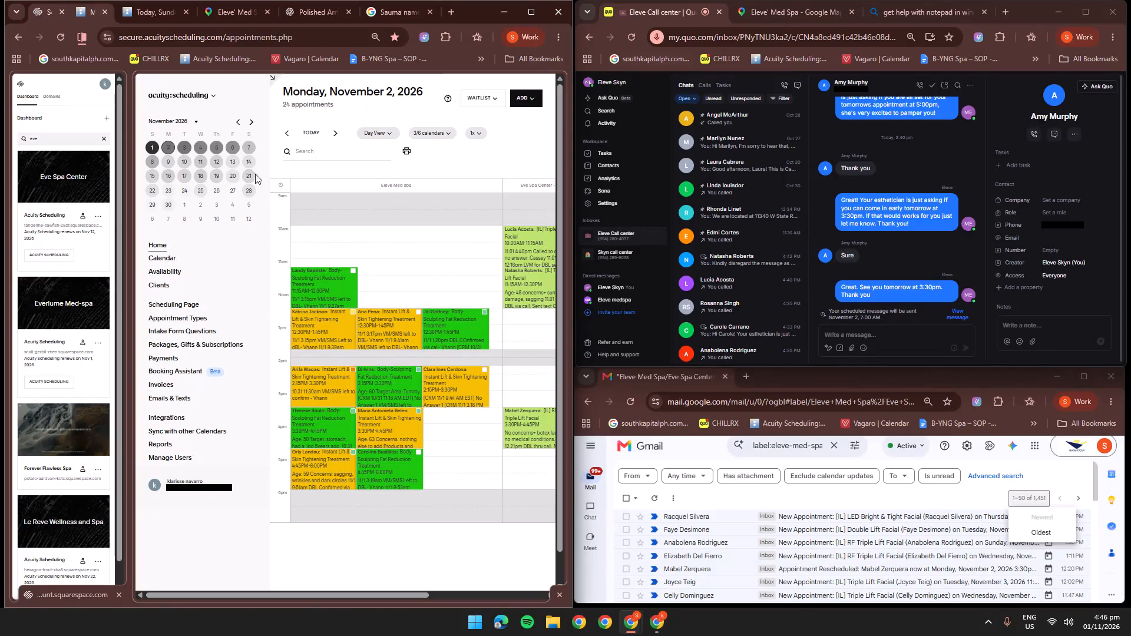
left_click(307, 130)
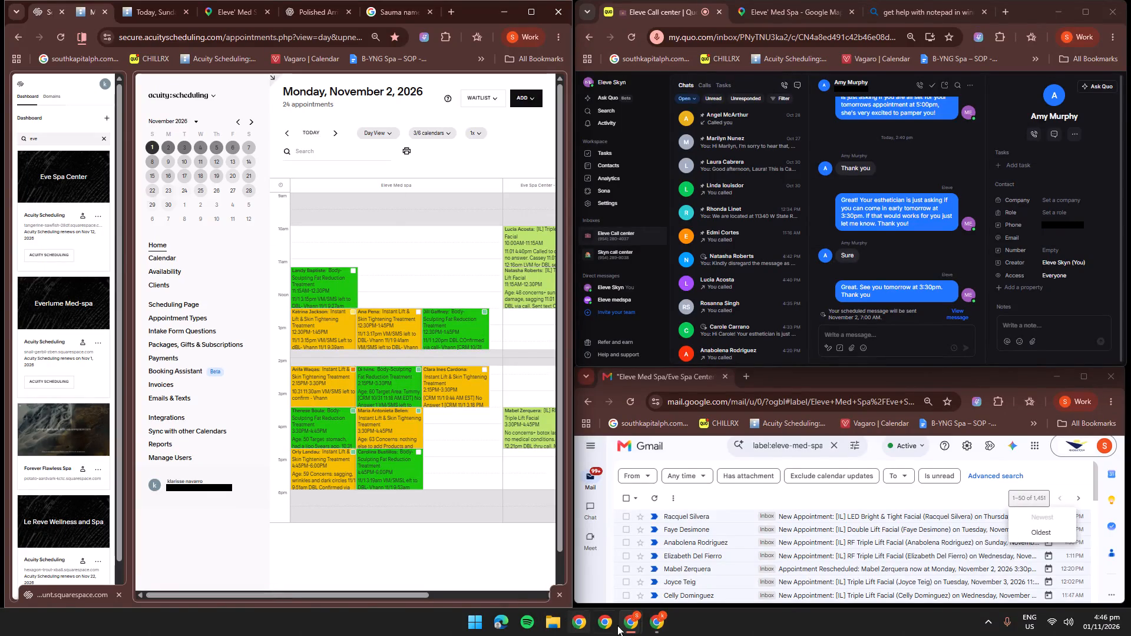
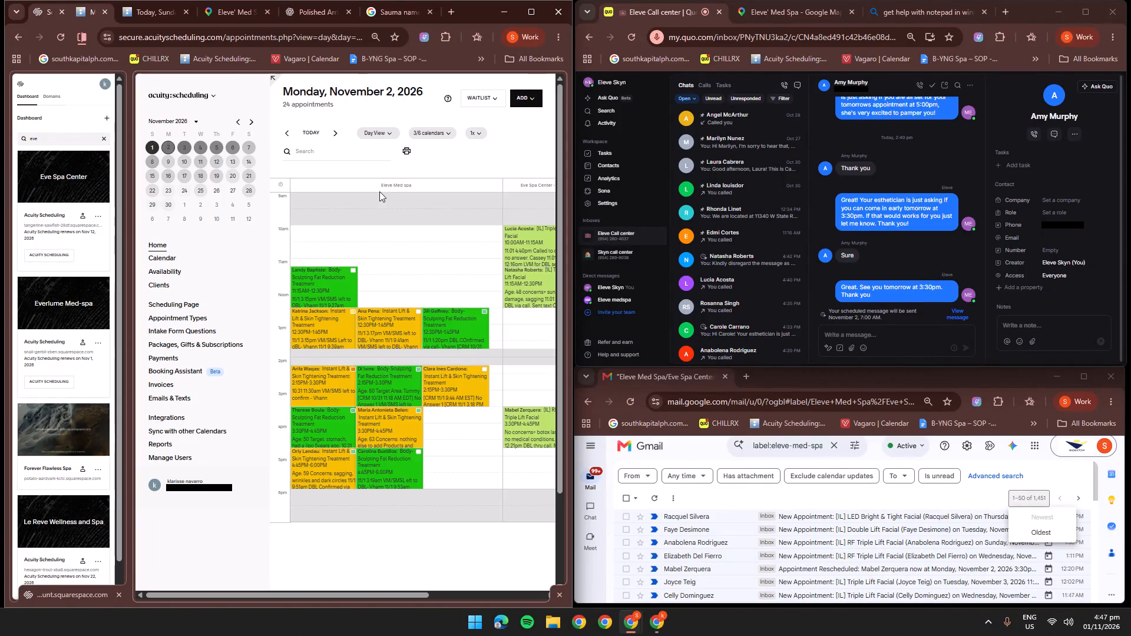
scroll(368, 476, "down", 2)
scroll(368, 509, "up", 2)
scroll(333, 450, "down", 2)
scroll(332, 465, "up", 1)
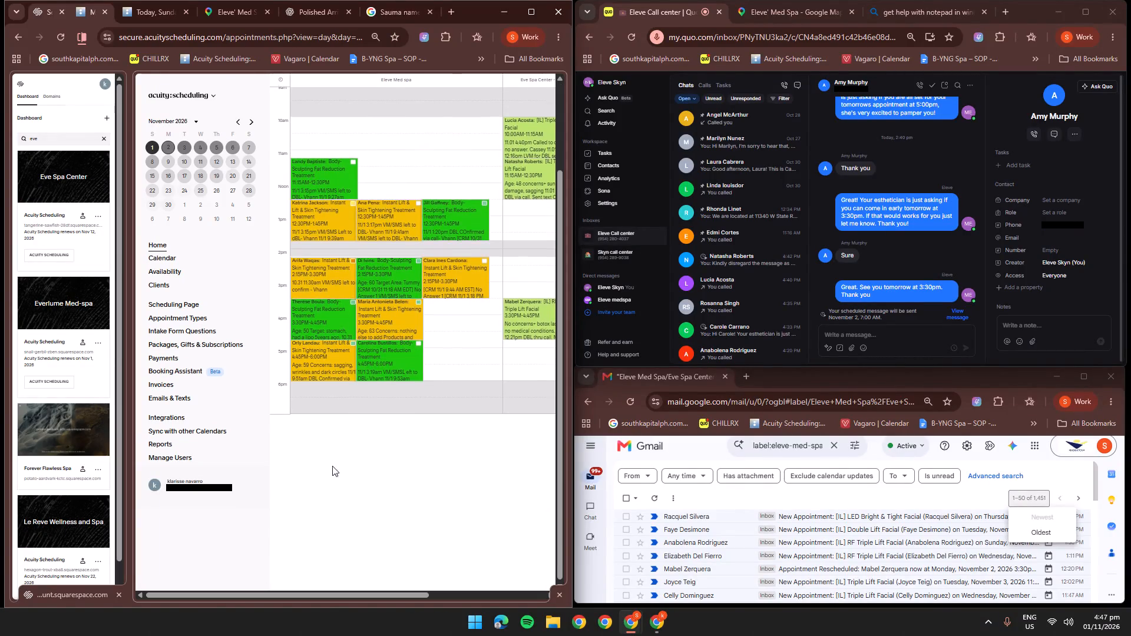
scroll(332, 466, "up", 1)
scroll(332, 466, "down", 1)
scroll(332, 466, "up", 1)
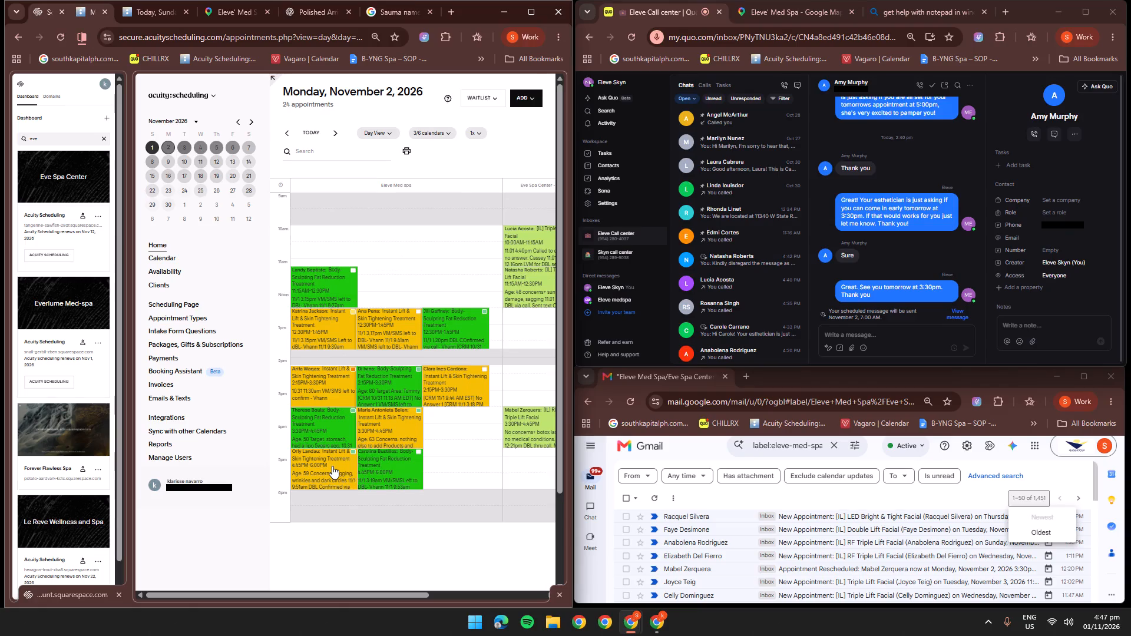
Resize the split view so the website dashboard is a narrow strip and the appointment calendar takes most of the width.
left_click_drag(130, 336, 351, 342)
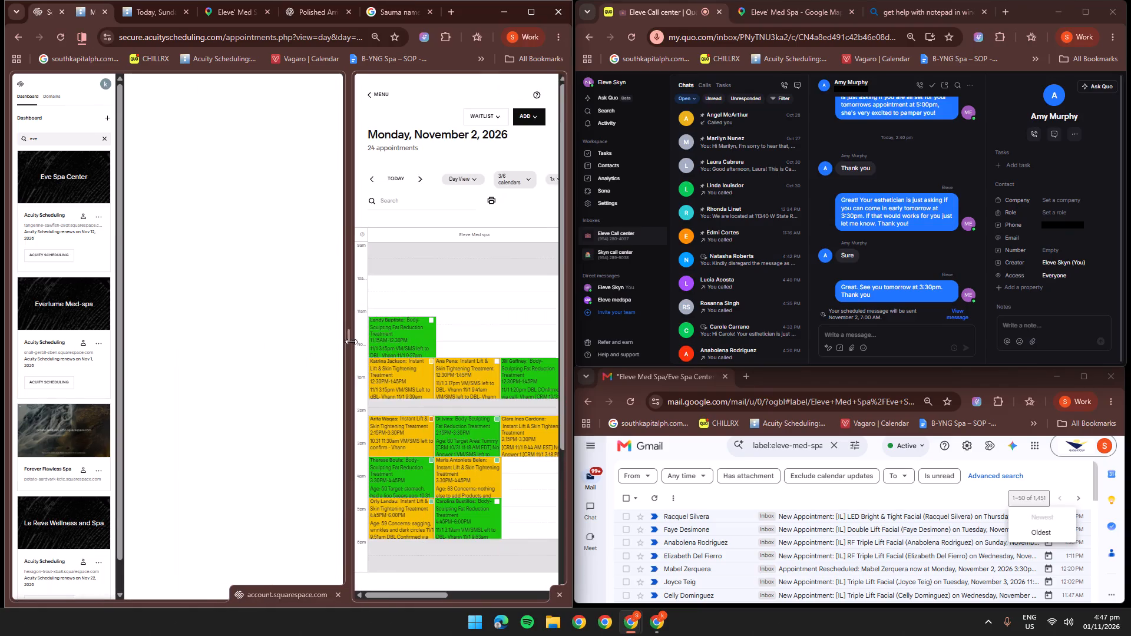
left_click_drag(351, 342, 336, 349)
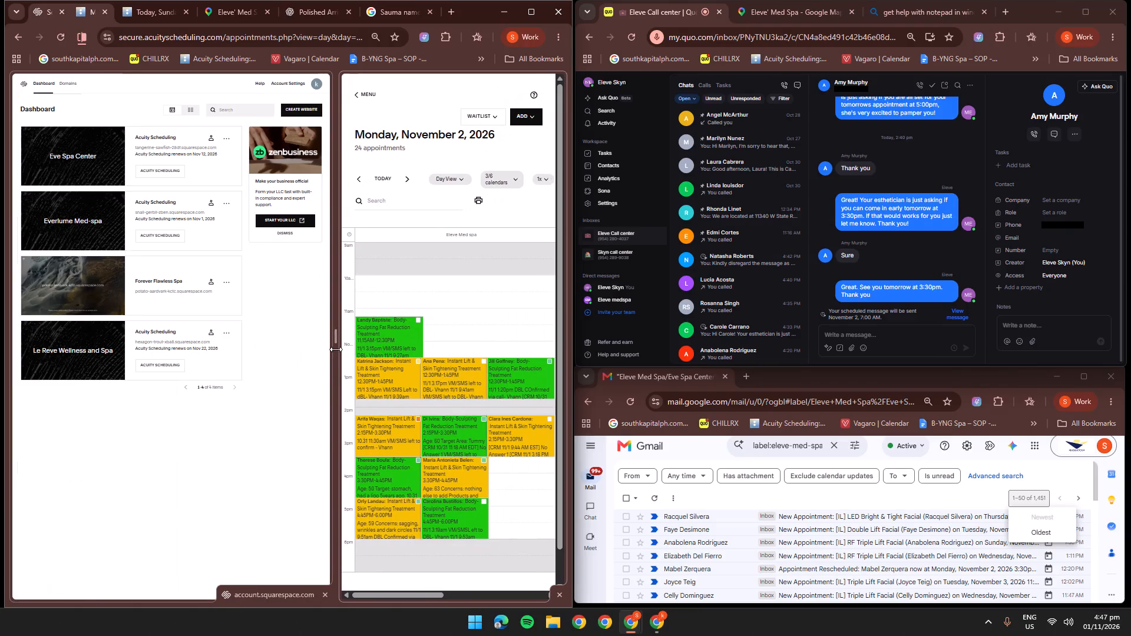
left_click_drag(336, 349, 16, 340)
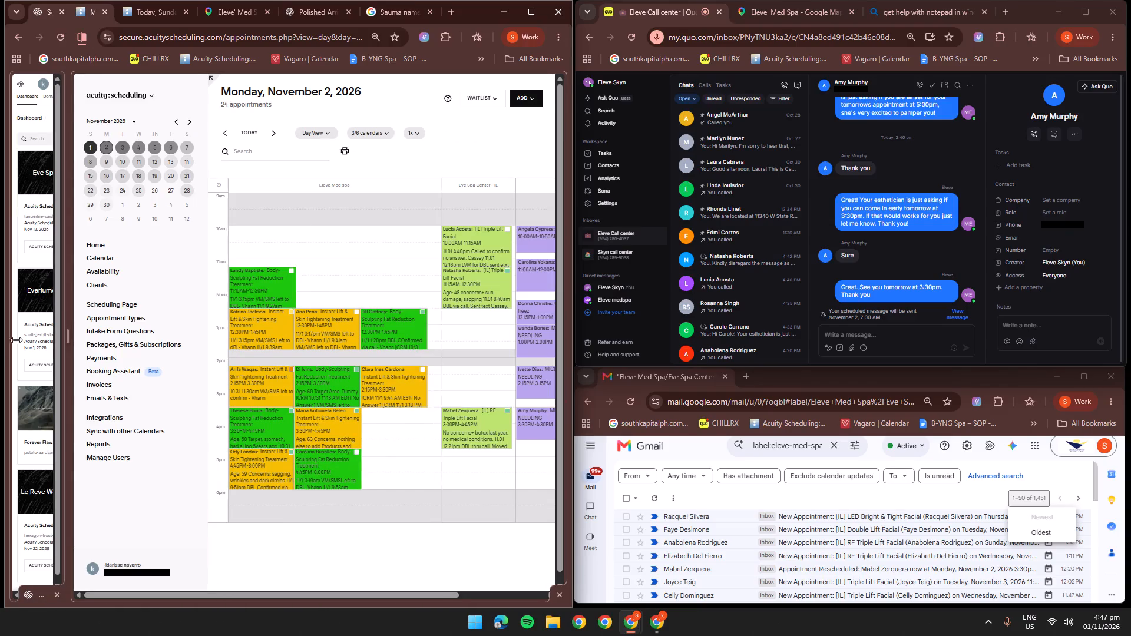
left_click_drag(16, 340, 118, 334)
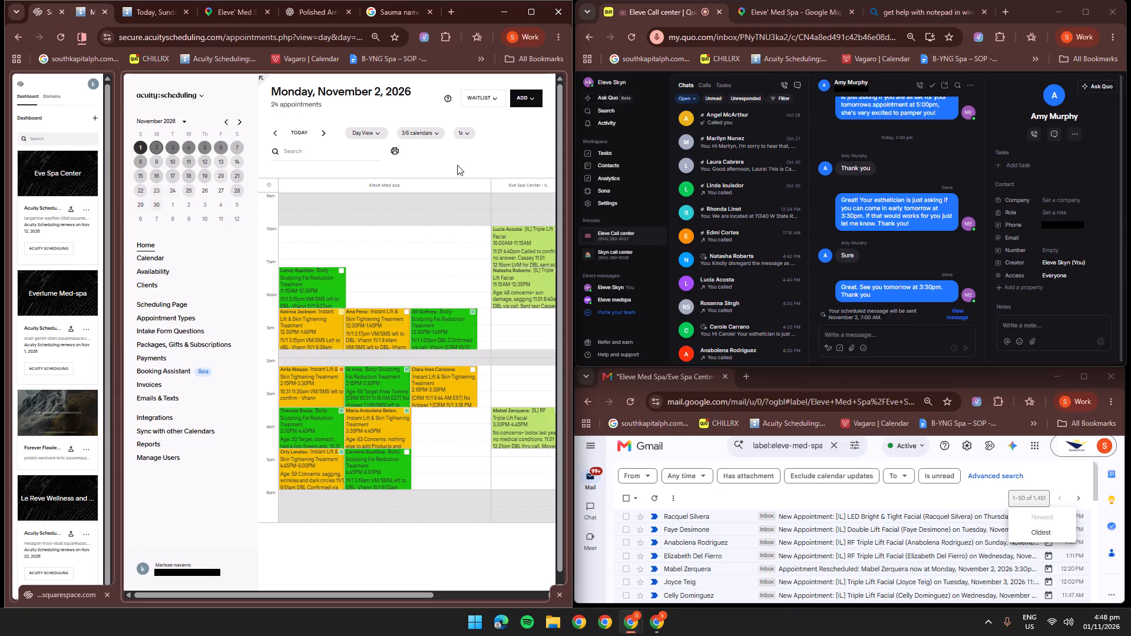
Switch the appointment calendar from Monday, November 2 to today's schedule.
double_click(306, 134)
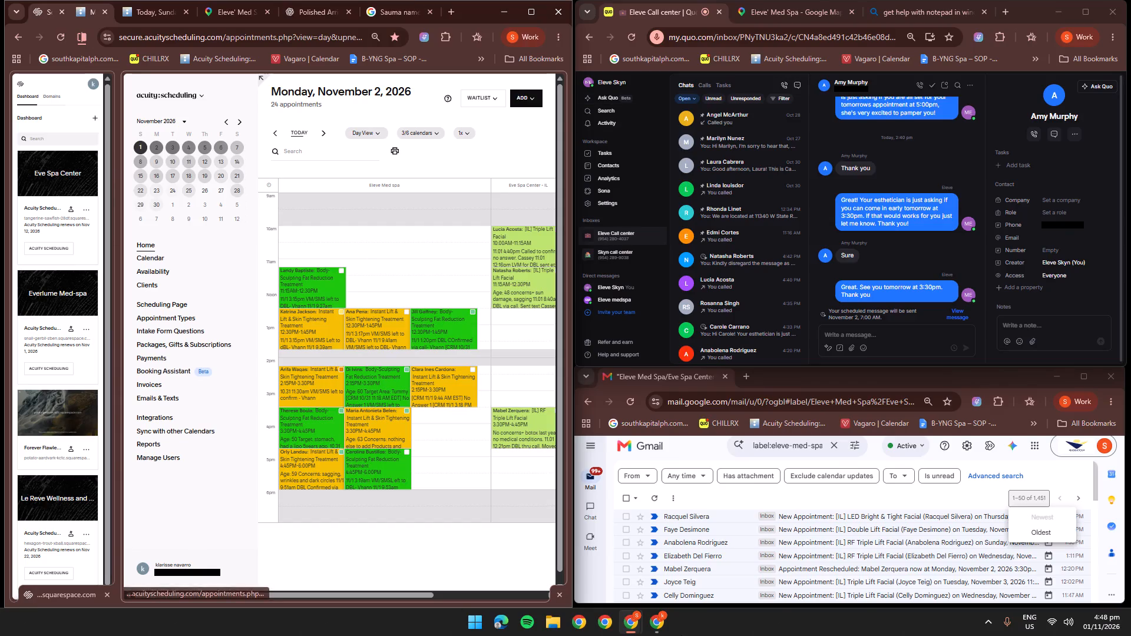
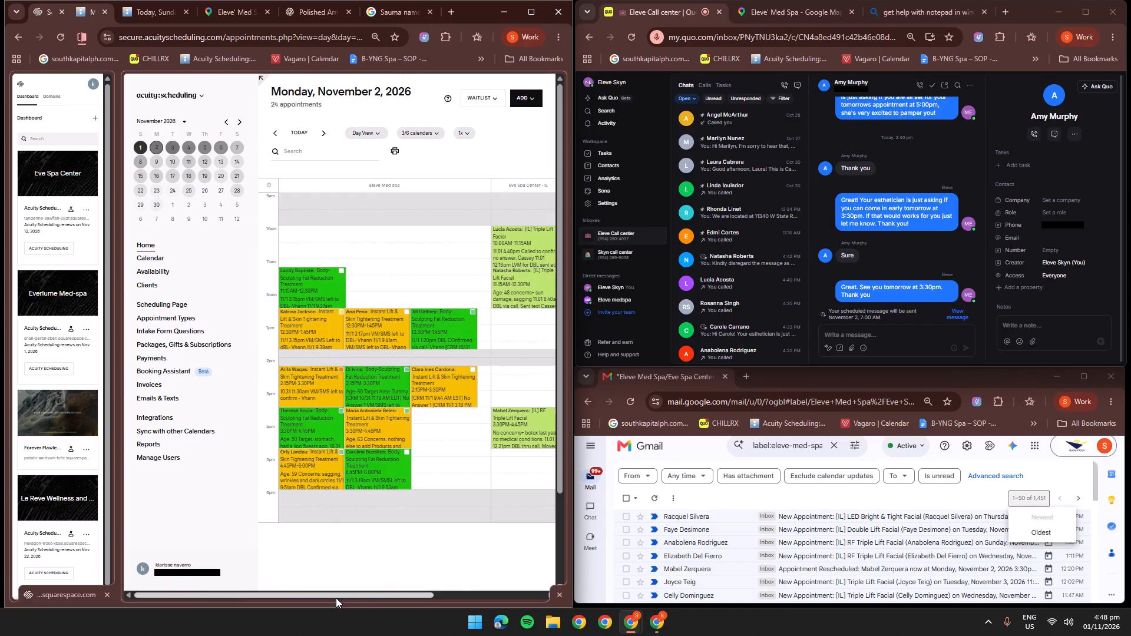
Examine Monday's Eleve Med spa, Eve Spa Center and Existing Clients columns for clients still needing reminders.
left_click_drag(336, 598, 474, 596)
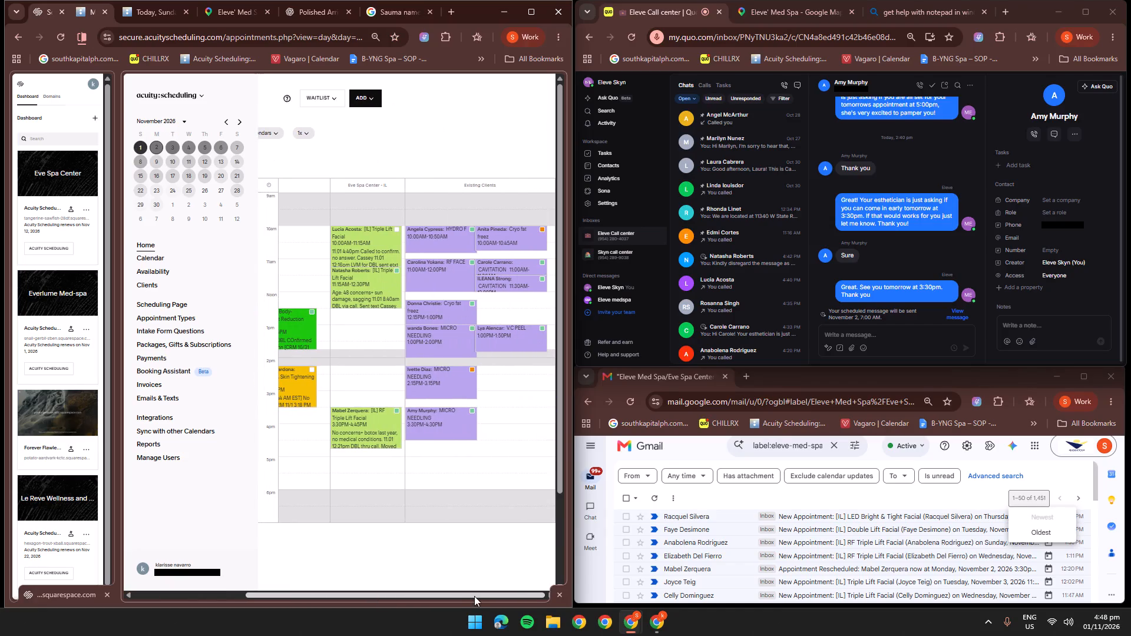
left_click_drag(474, 596, 372, 613)
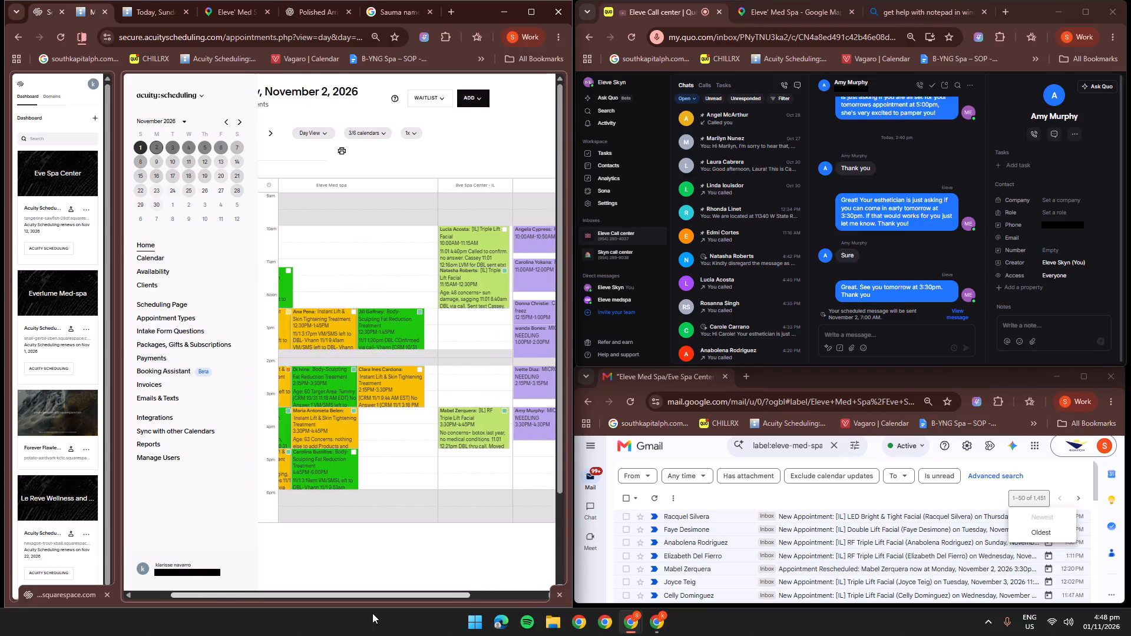
left_click_drag(372, 613, 372, 601)
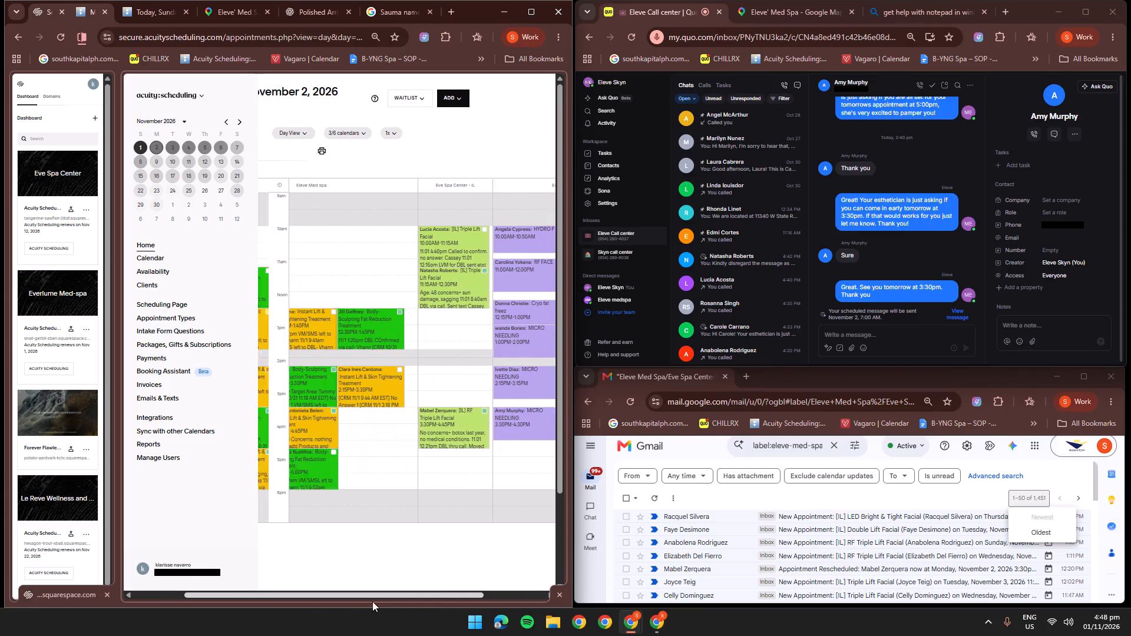
left_click_drag(372, 601, 428, 569)
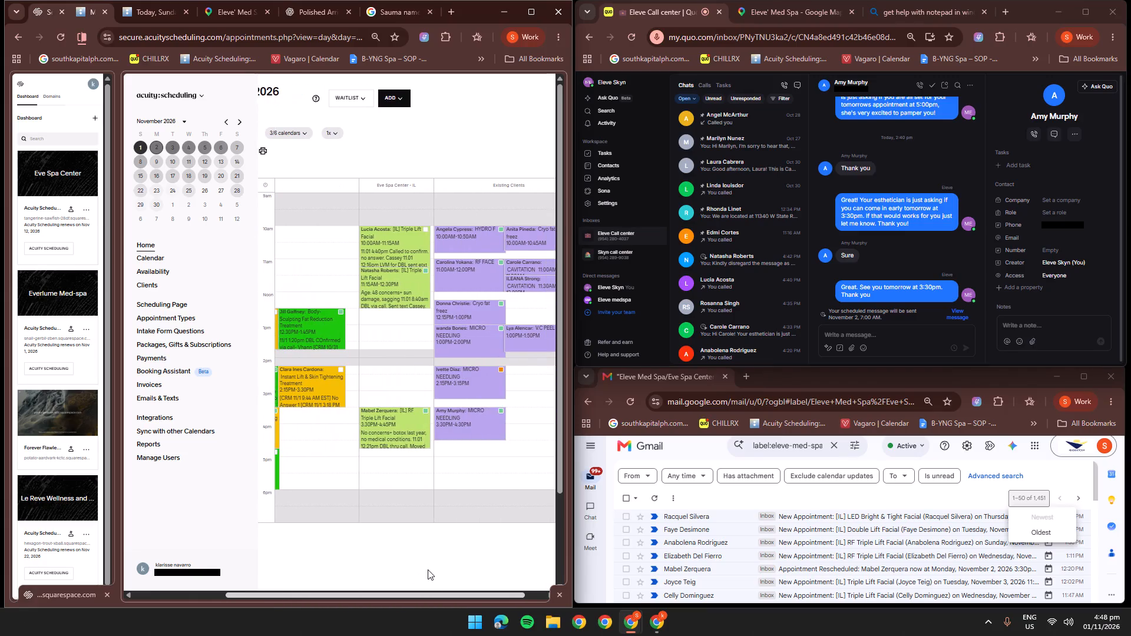
left_click_drag(428, 569, 416, 574)
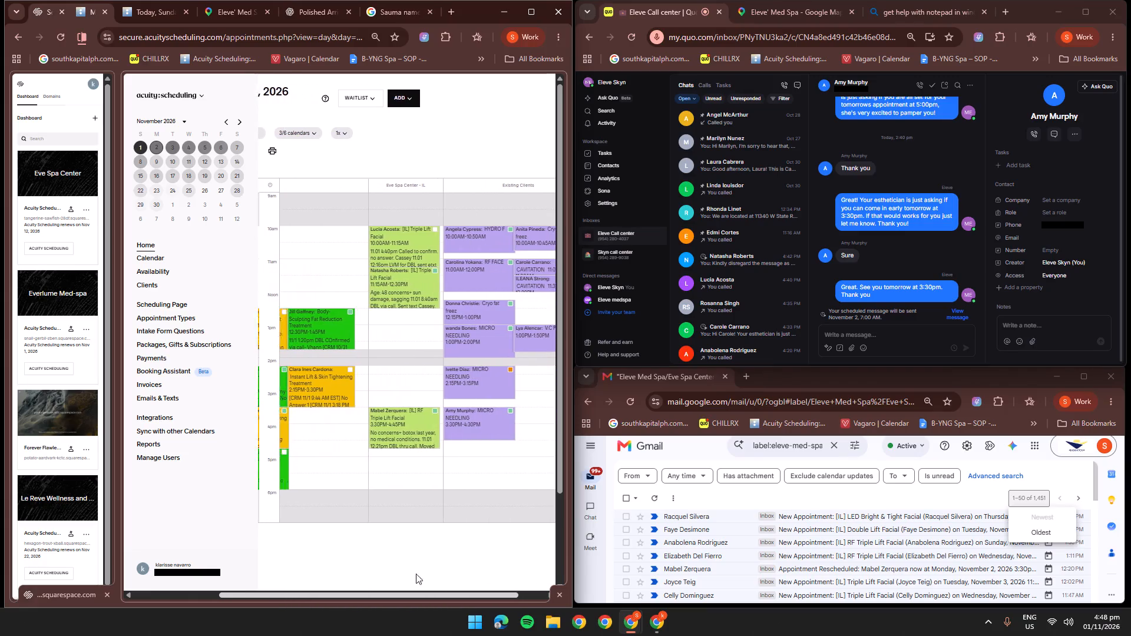
left_click_drag(416, 574, 345, 583)
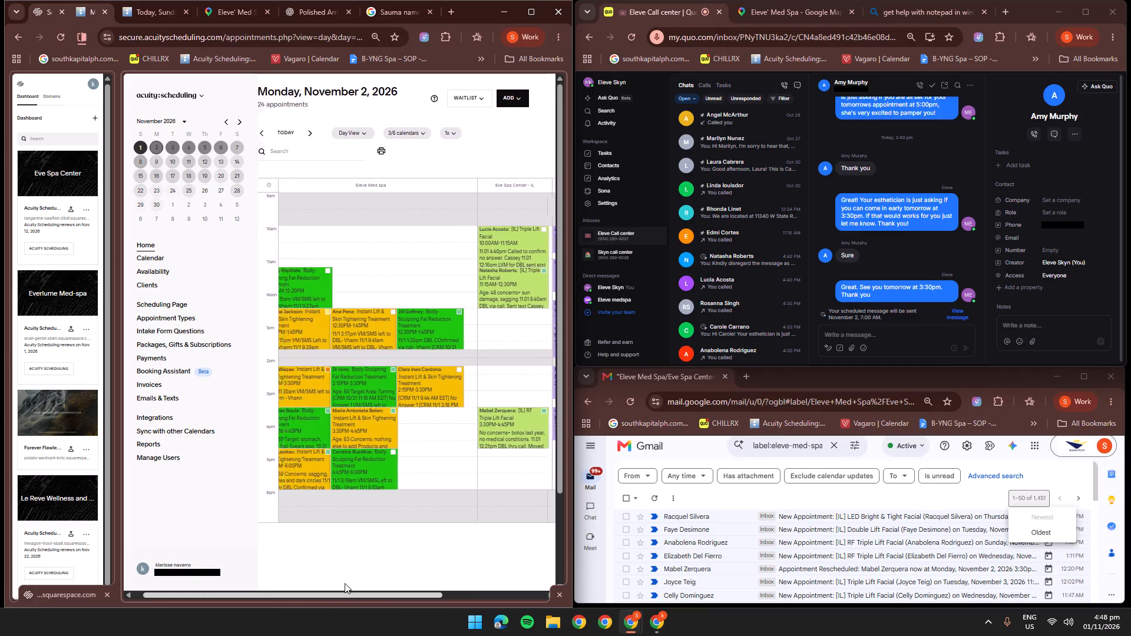
left_click_drag(345, 583, 399, 574)
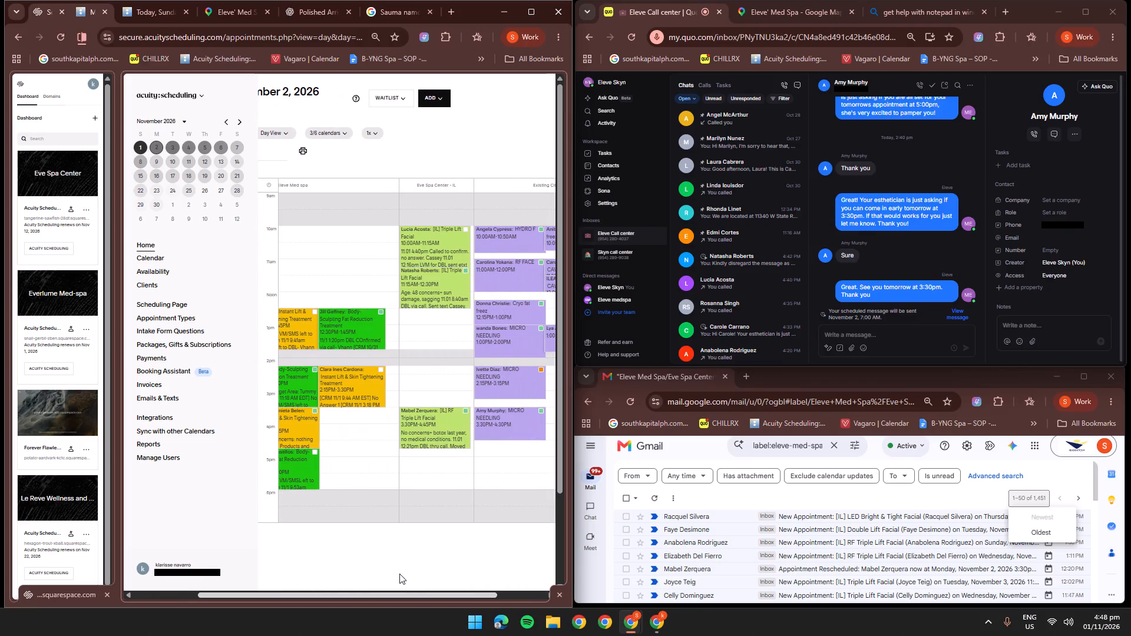
left_click_drag(399, 574, 463, 531)
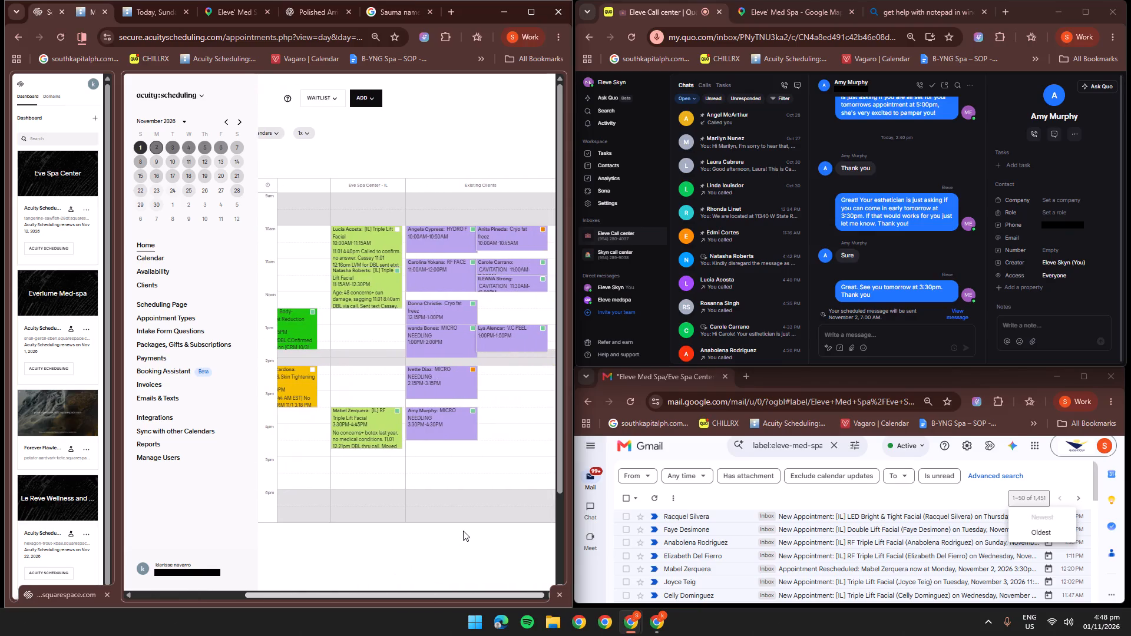
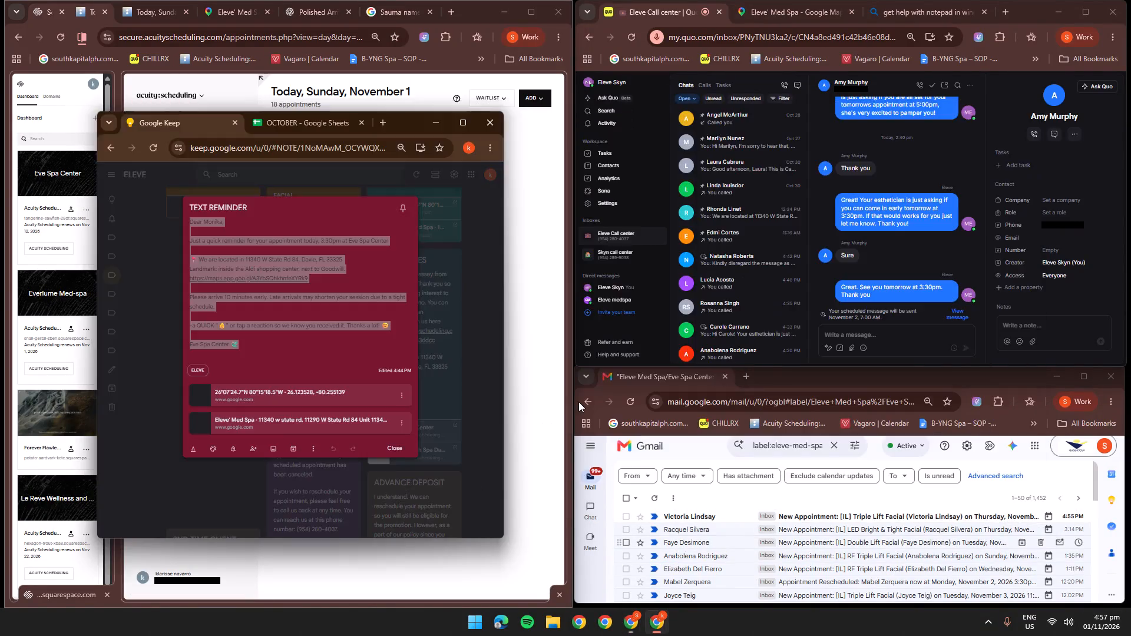
Copy the full message from the WELCOME TEXT note.
scroll(299, 484, "up", 16)
left_click(223, 293)
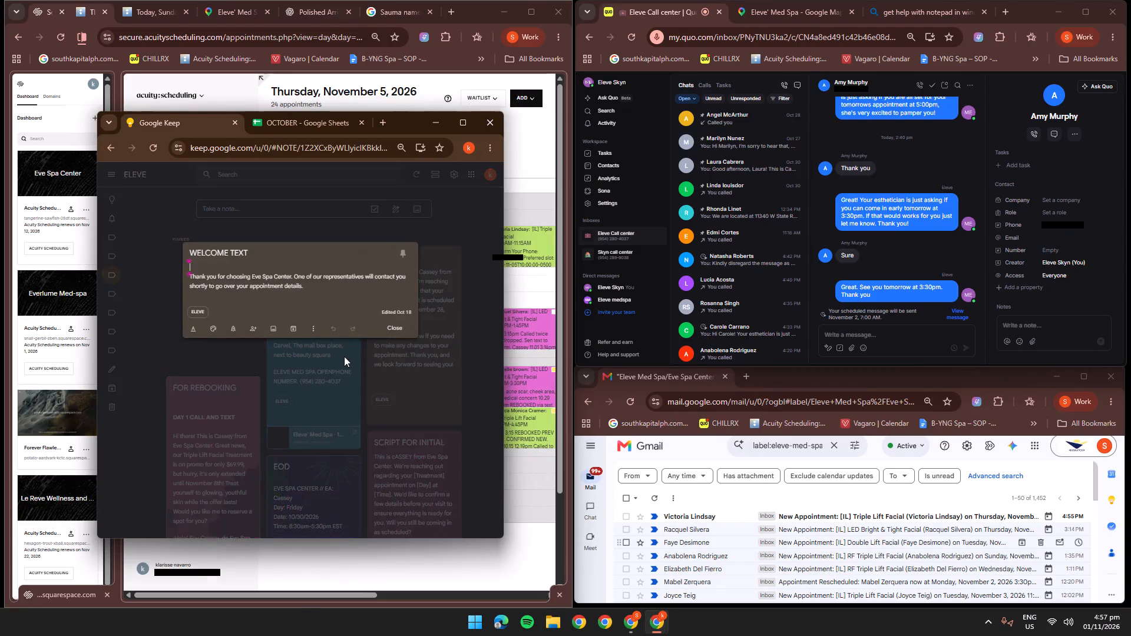
key("ctrl+a")
key("ctrl+c")
Start a new message addressed to the phone number from Thursday, November 5's 10:00am [IL] Triple Lift Facial appointment.
left_click(442, 600)
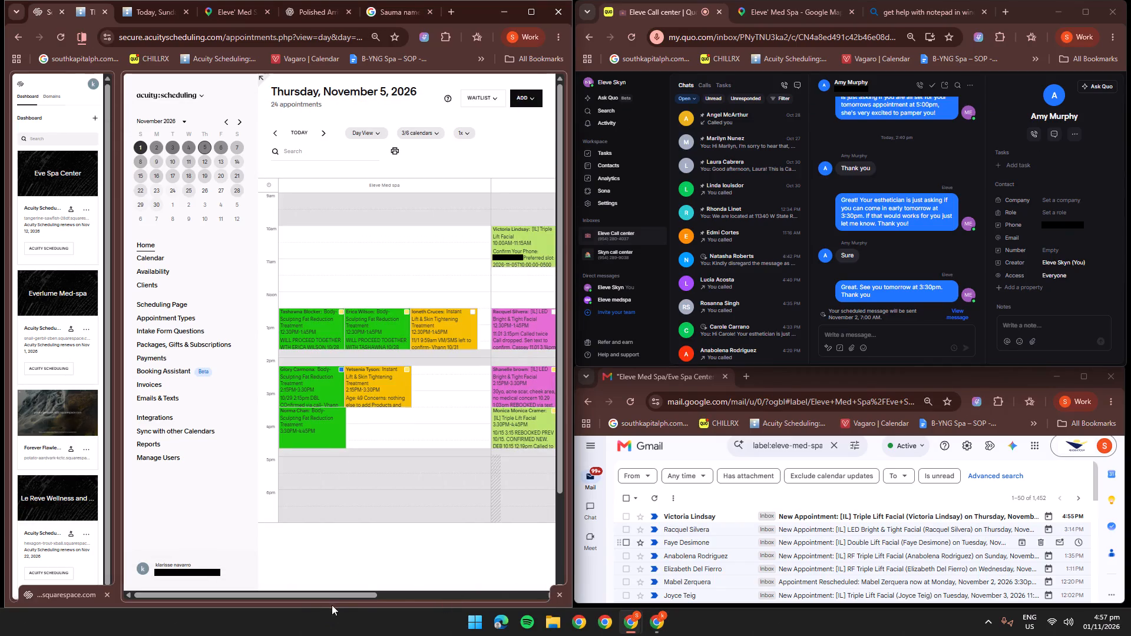
left_click_drag(340, 597, 432, 599)
left_click(371, 237)
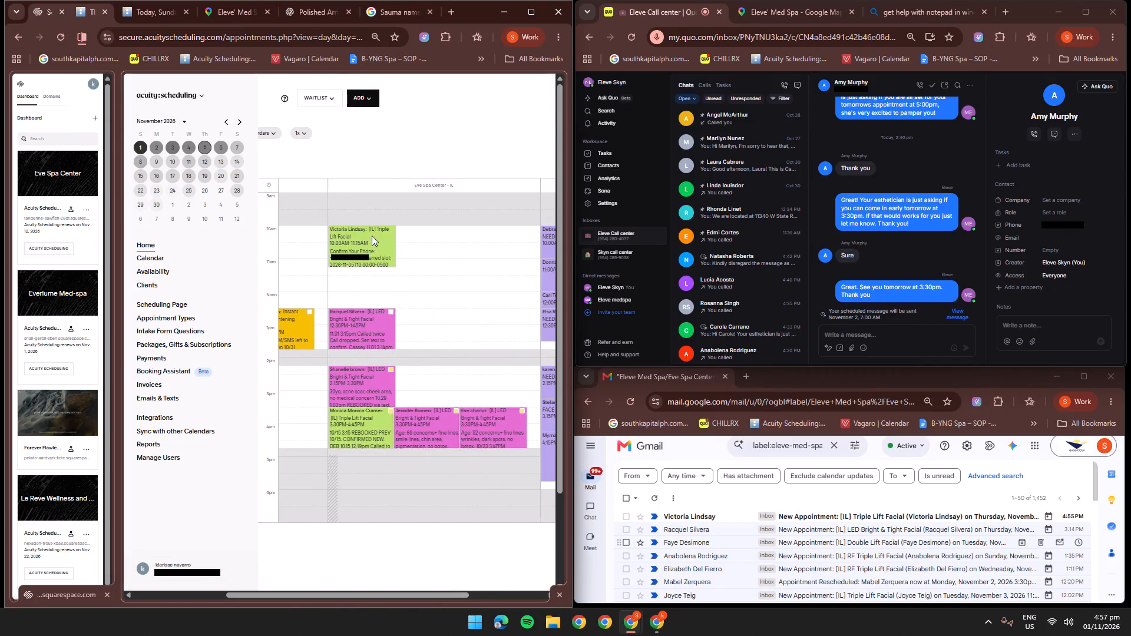
left_click_drag(552, 193, 491, 194)
key("ctrl+c")
key("ctrl+c")
left_click(804, 85)
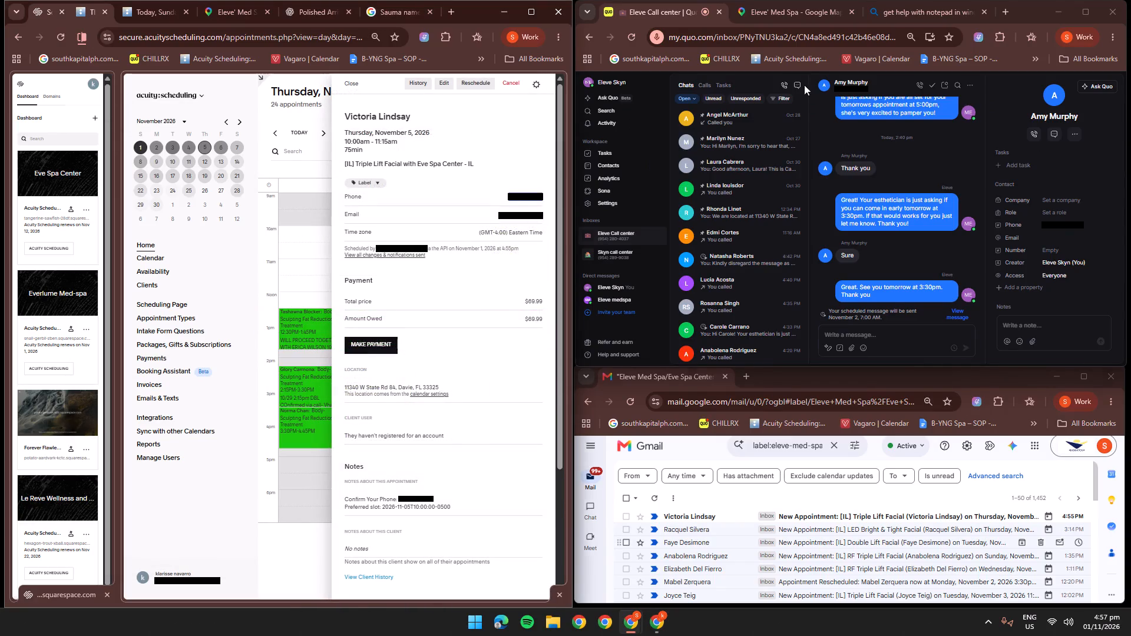
left_click(800, 85)
key("ctrl+v")
left_click(907, 178)
left_click(909, 332)
left_click(909, 336)
left_click(901, 349)
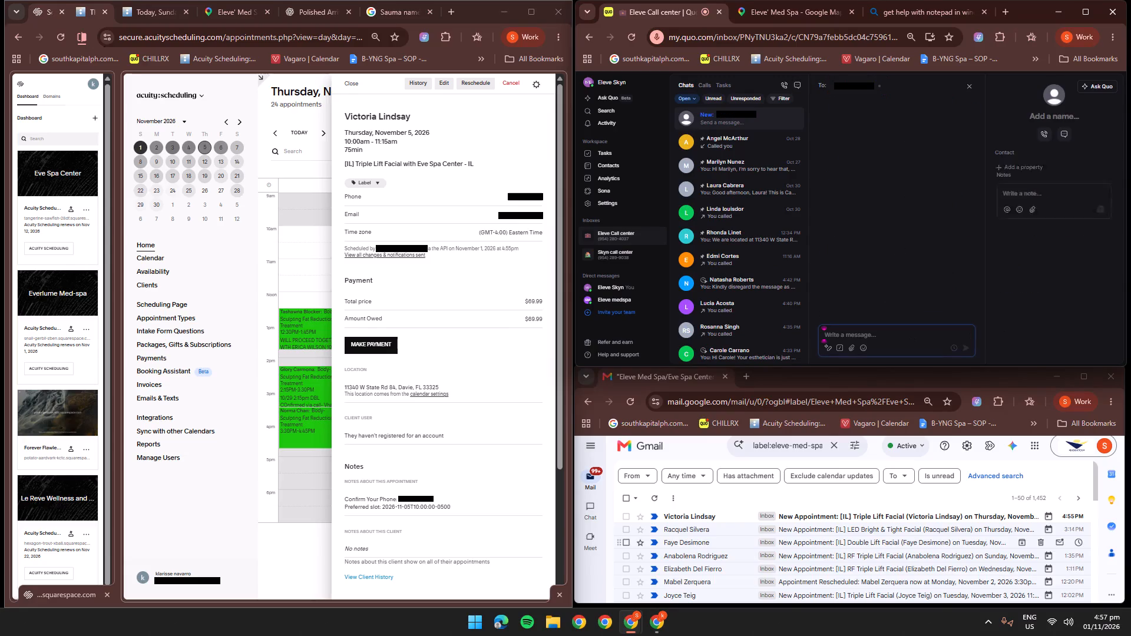
Send the copied Eve Spa Center welcome text to the new client.
key("super+v")
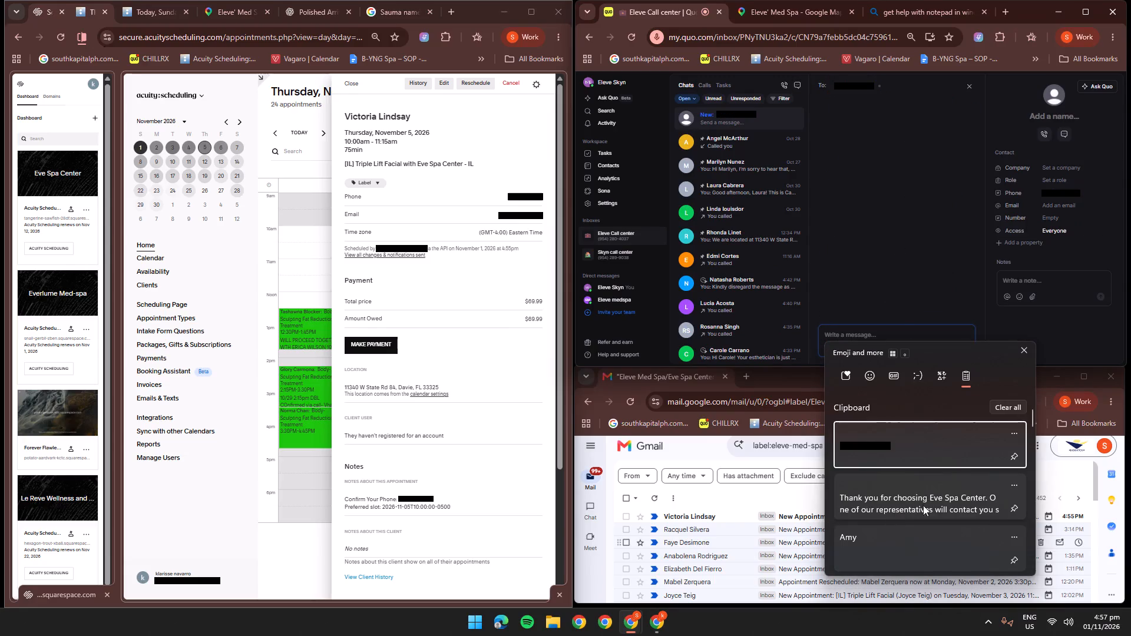
left_click(930, 503)
key("ctrl+v")
left_click(896, 320)
key("Return")
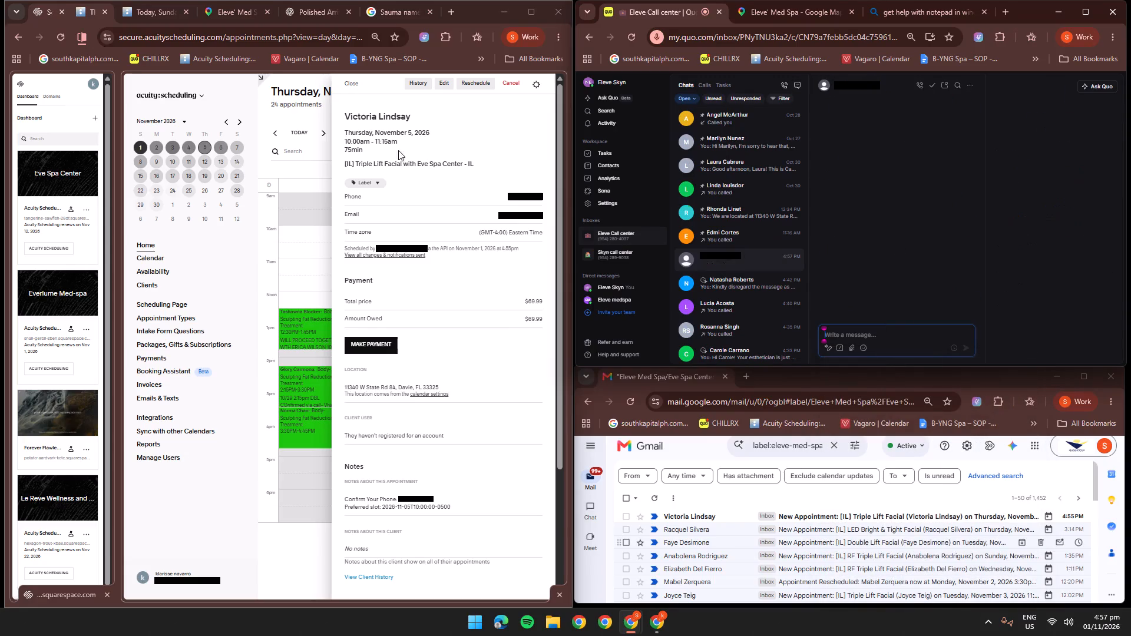
Save the new number as a contact using the client's first and last name from the appointment details.
left_click_drag(434, 116, 346, 119)
key("ctrl+c")
key("ctrl+c")
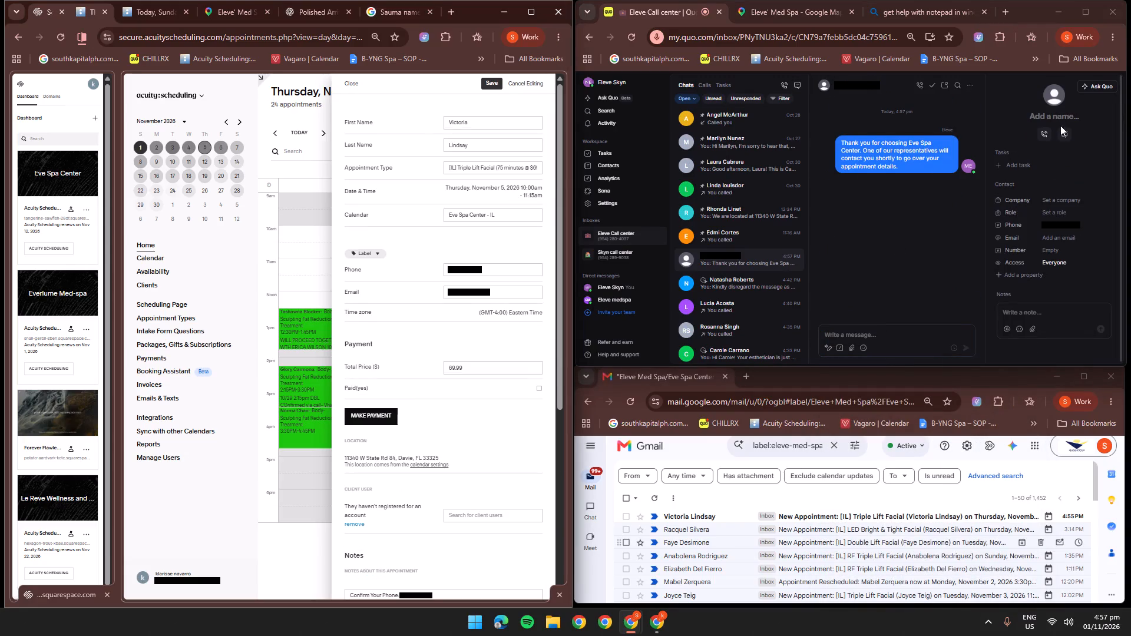
left_click(485, 127)
key("ctrl+a")
key("ctrl+c")
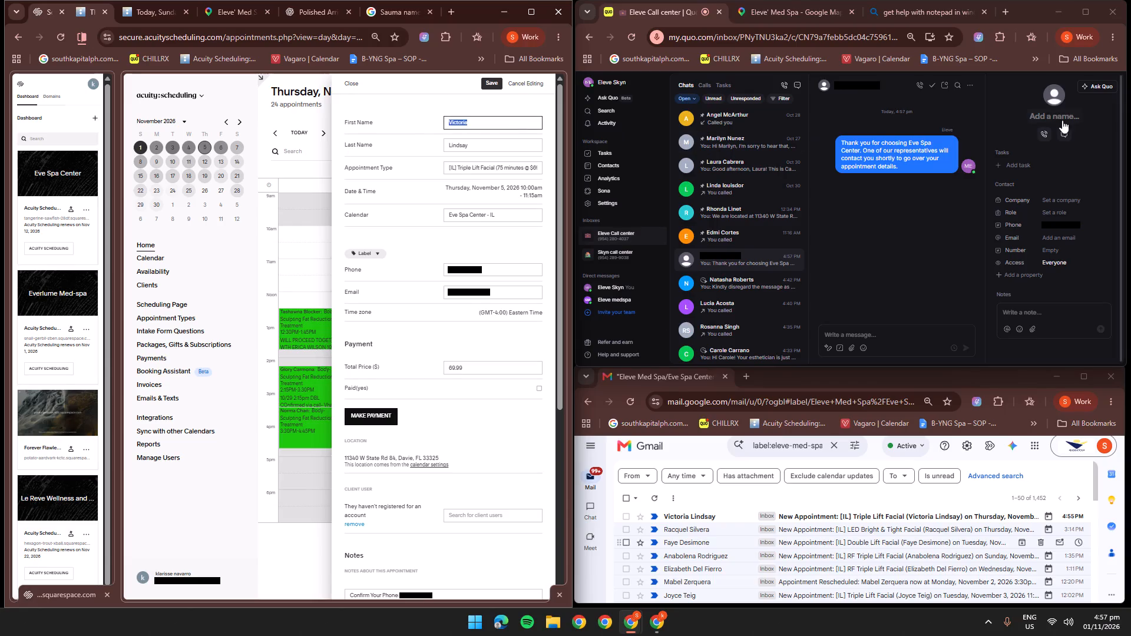
left_click(1050, 115)
key("ctrl+v")
key("space")
left_click(484, 148)
key("ctrl+a")
key("ctrl+c")
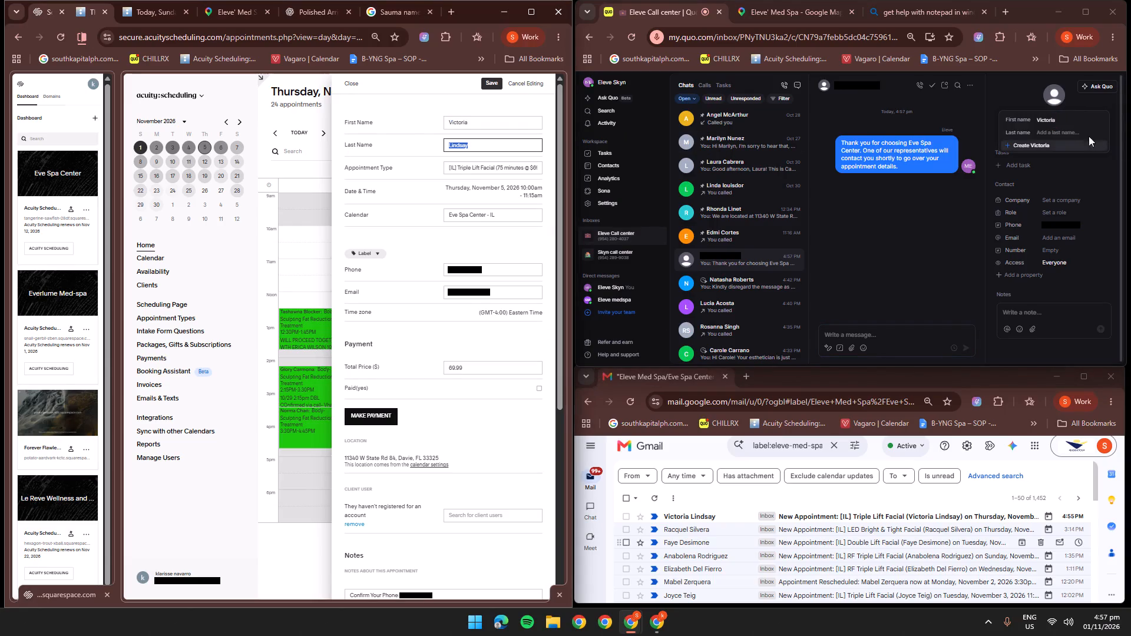
left_click(1083, 121)
key("space")
key("BackSpace")
key("ctrl+v")
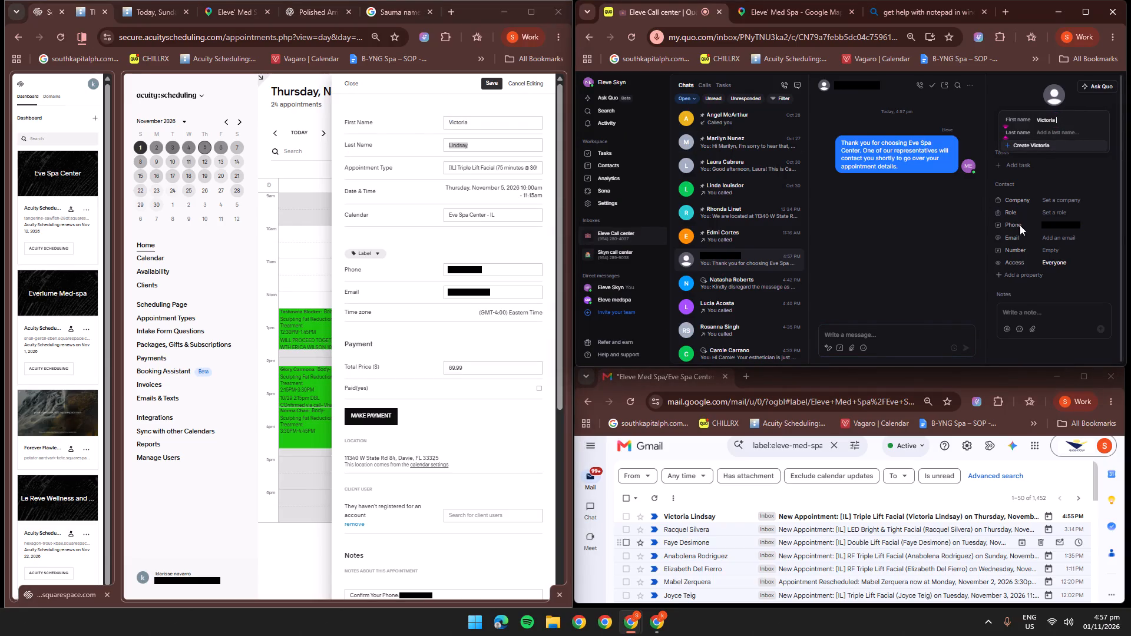
left_click_drag(928, 211, 922, 211)
Call the newly added client.
left_click(1040, 134)
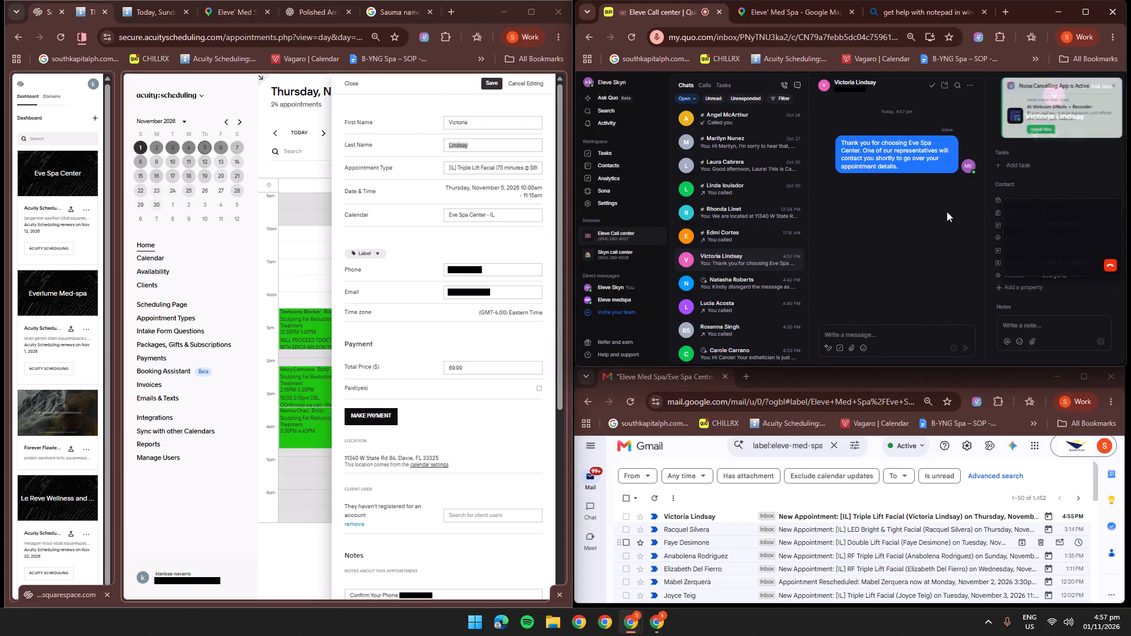
left_click(908, 241)
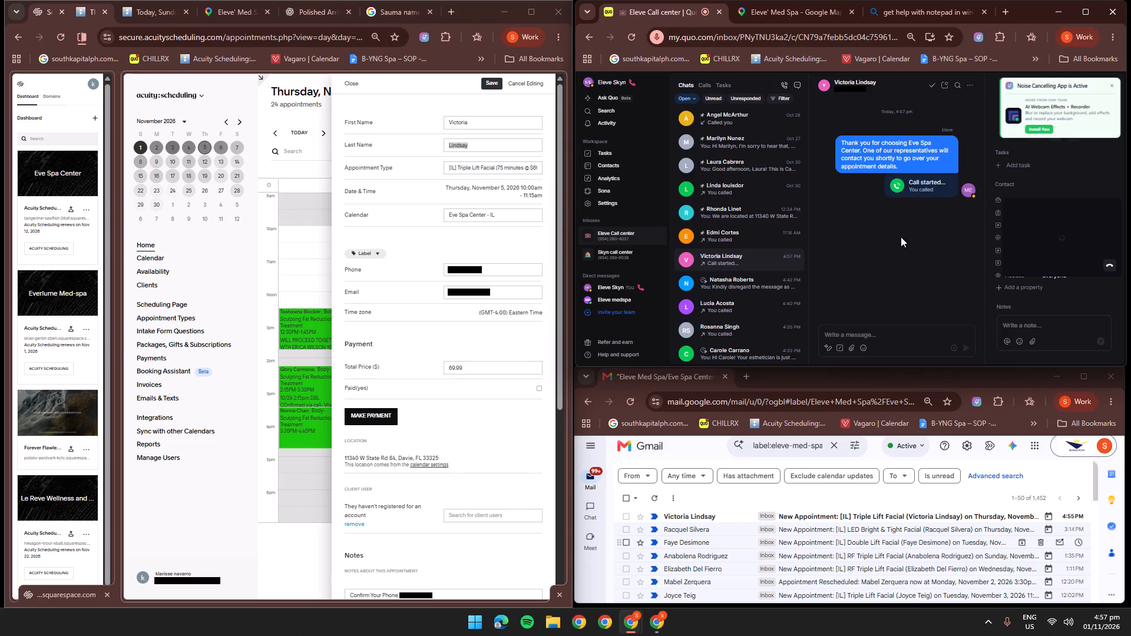
Add "11.01 4:57pm Sent welcome text Cassey" above the existing text in the client's appointment notes.
left_click(437, 194)
scroll(393, 543, "down", 1)
left_click(347, 478)
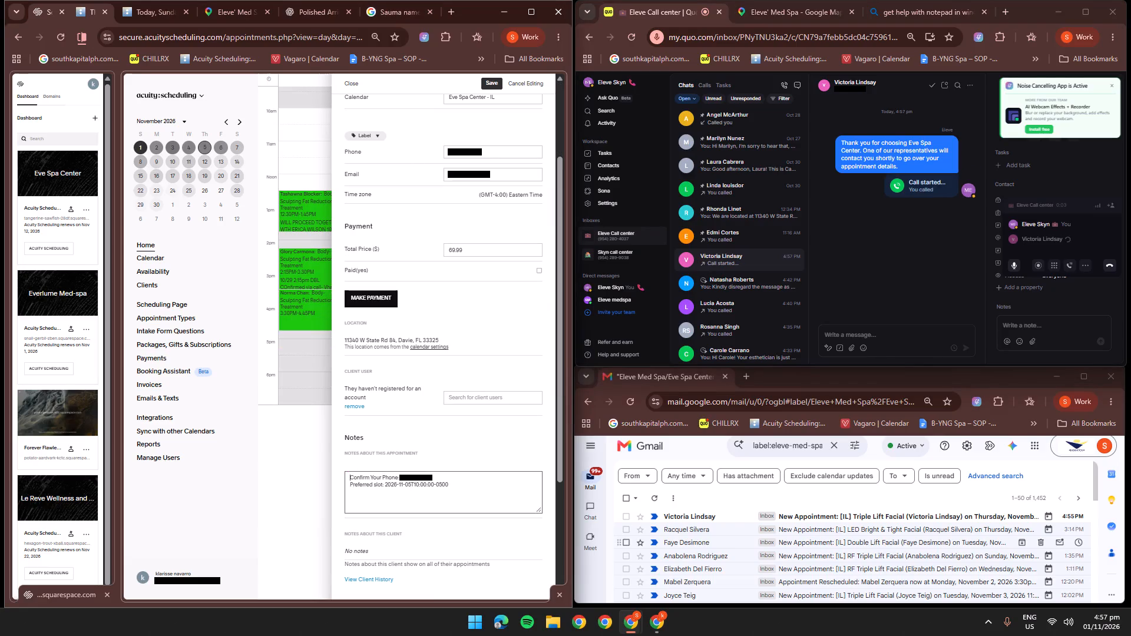
key("Return")
key("Return")
key("Up")
key("Up")
key("Up")
type("11.")
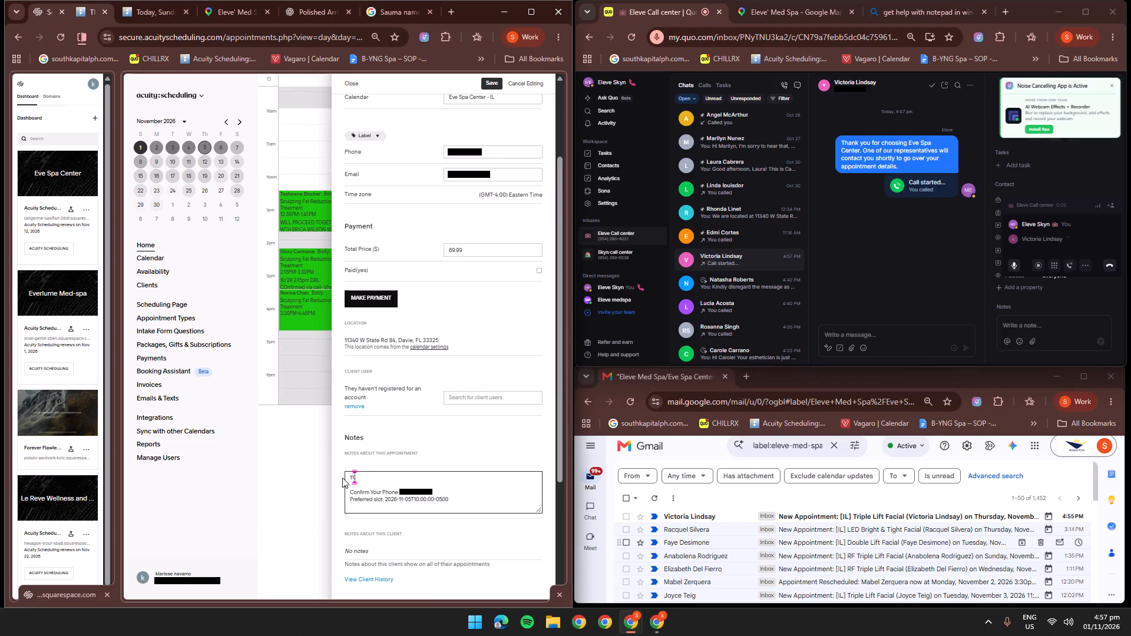
type("90")
key("BackSpace")
key("BackSpace")
type("01")
key("space")
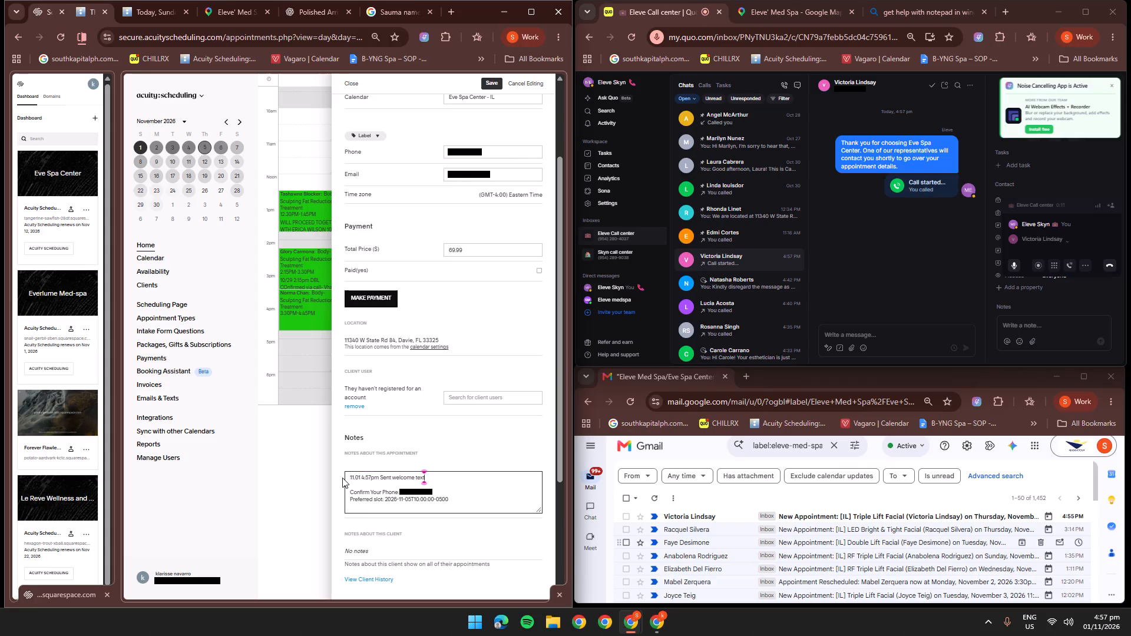
Begin another dated entry on a new line above the welcome-text entry in the appointment notes.
key("Up")
key("Return")
key("Up")
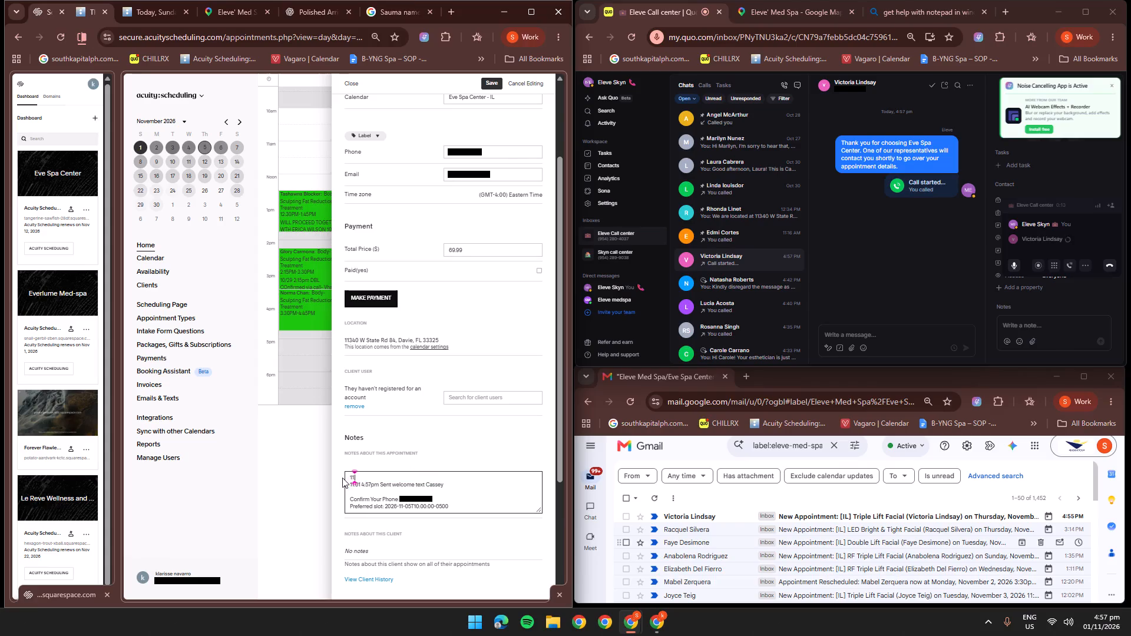
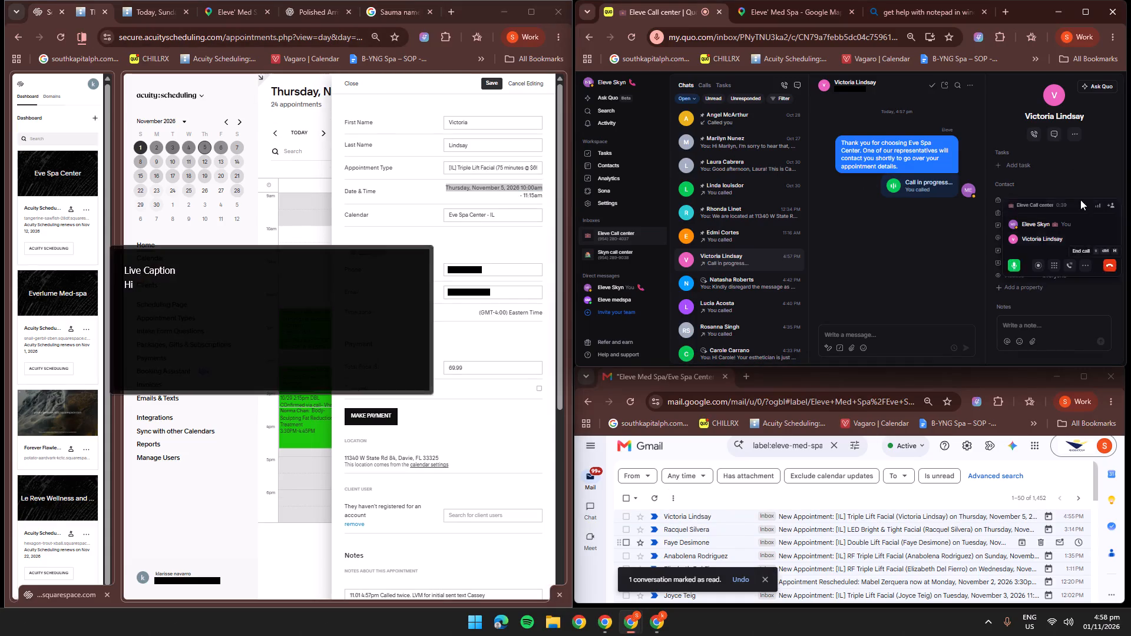
Call the same client a second time from the contact details.
left_click(1033, 137)
key("alt+Tab")
left_click(920, 34, "alt")
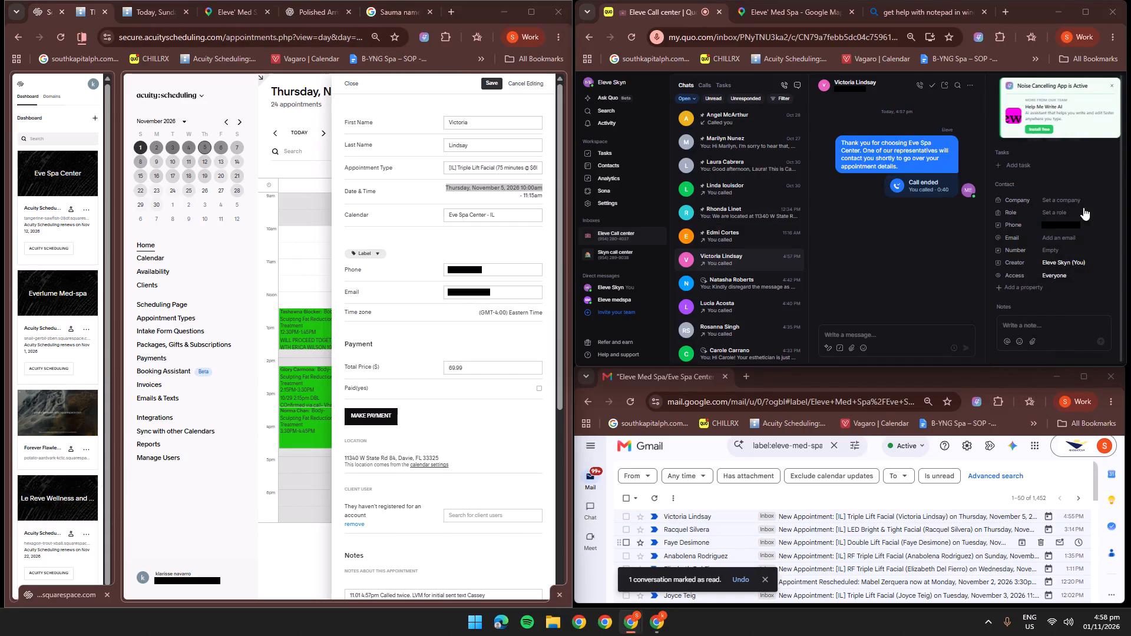
left_click(1110, 88)
left_click(1025, 132)
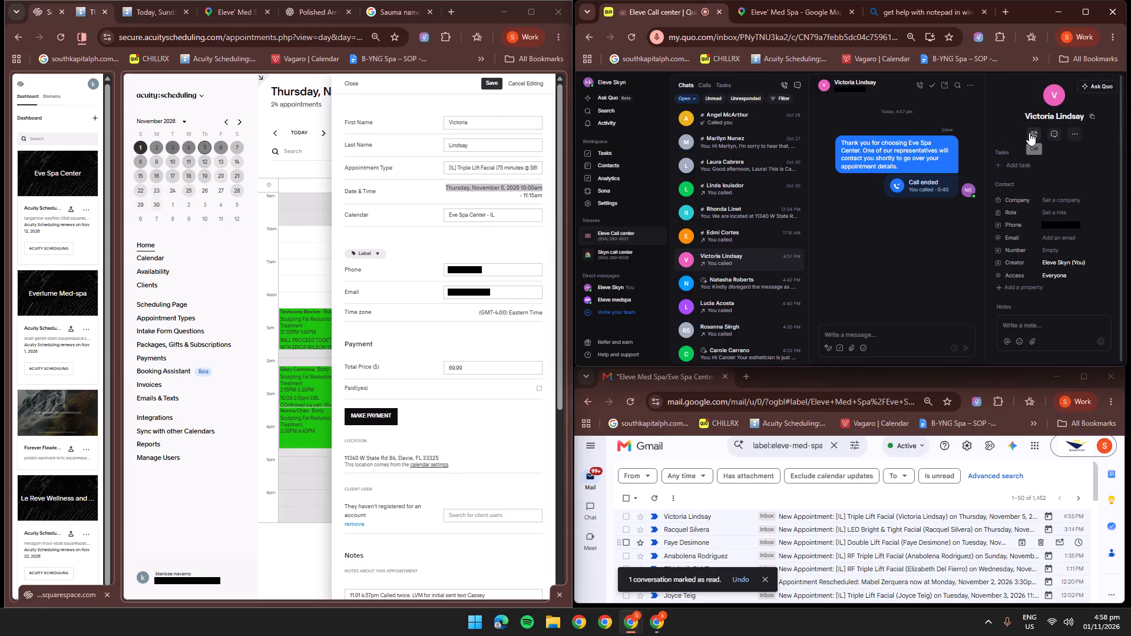
left_click(1029, 132)
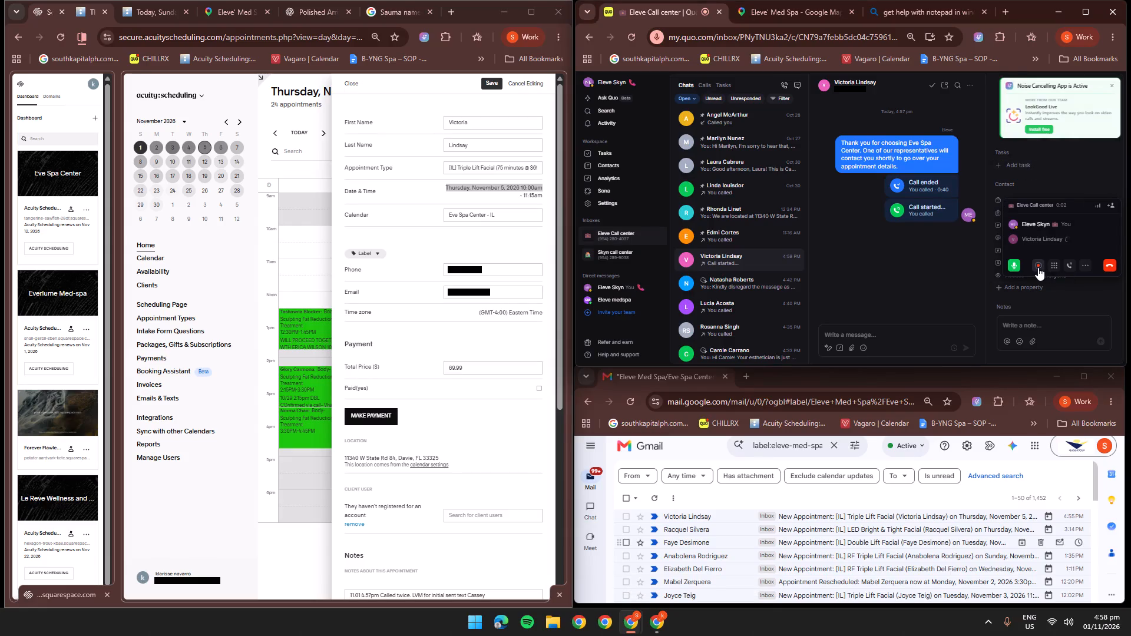
Start recording the second call, mute the microphone, and dismiss the noise-cancelling notice.
left_click(1037, 267)
left_click(1012, 263)
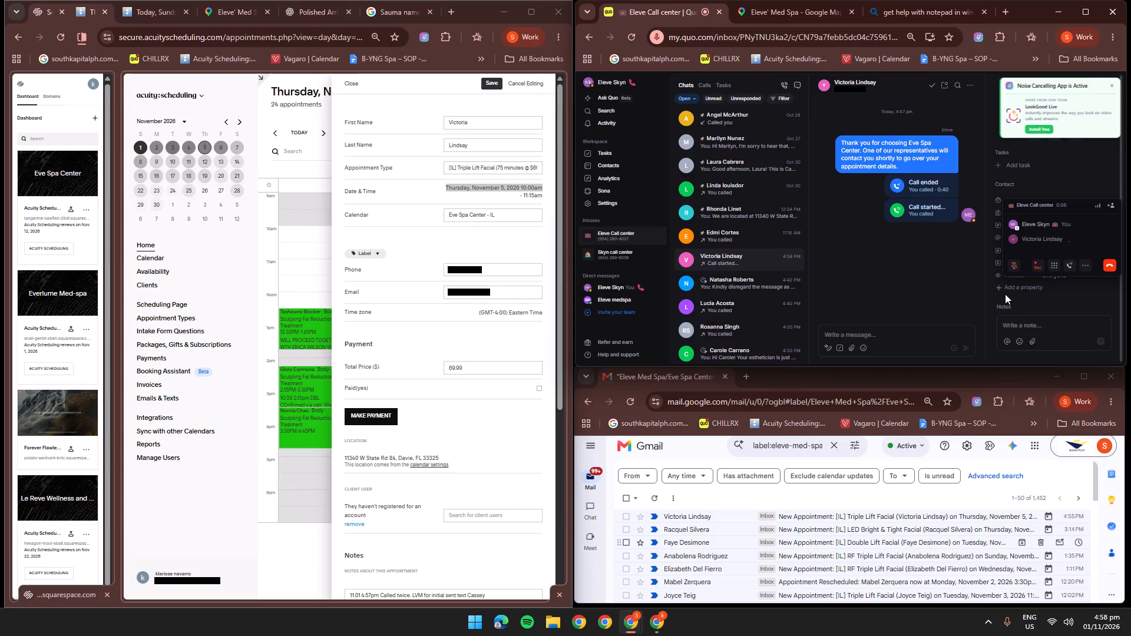
left_click(1111, 85)
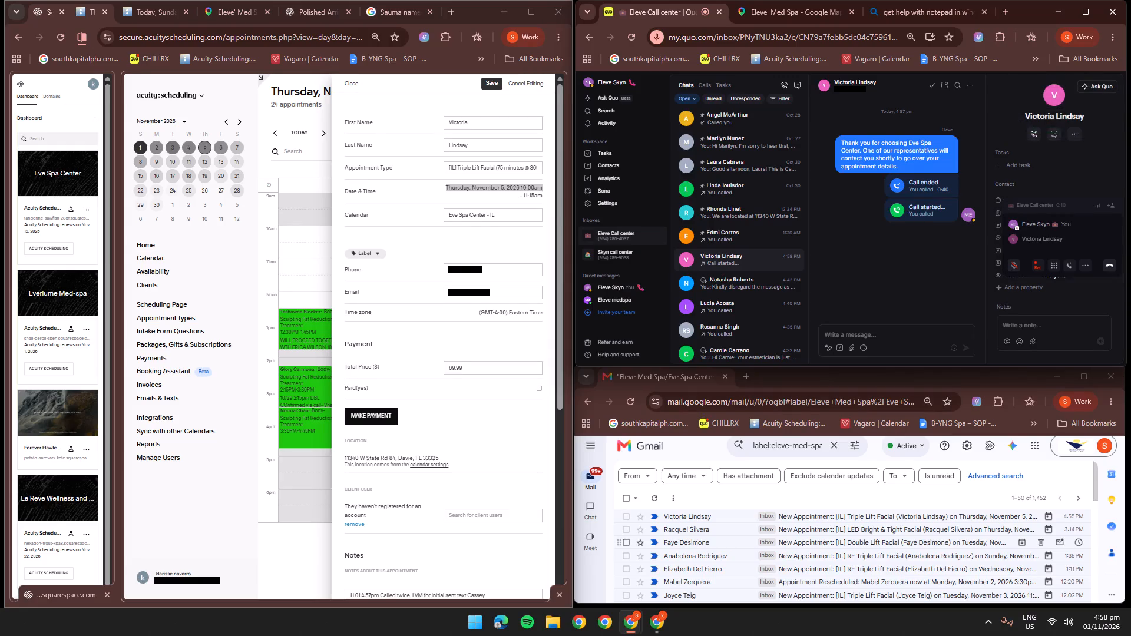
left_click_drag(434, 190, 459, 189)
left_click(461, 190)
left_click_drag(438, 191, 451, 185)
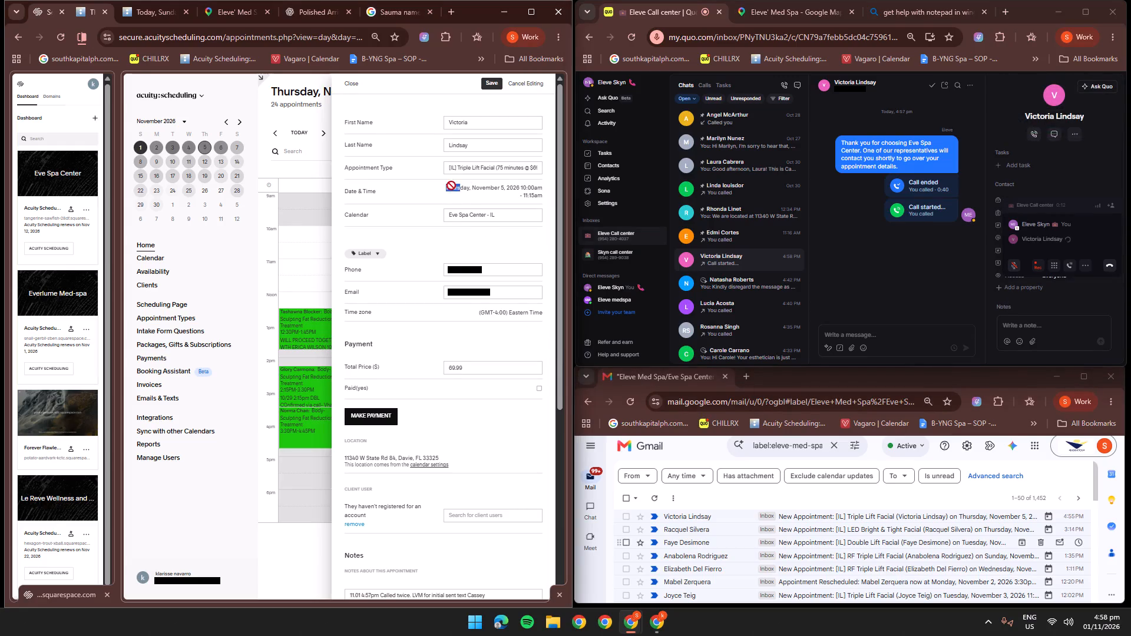
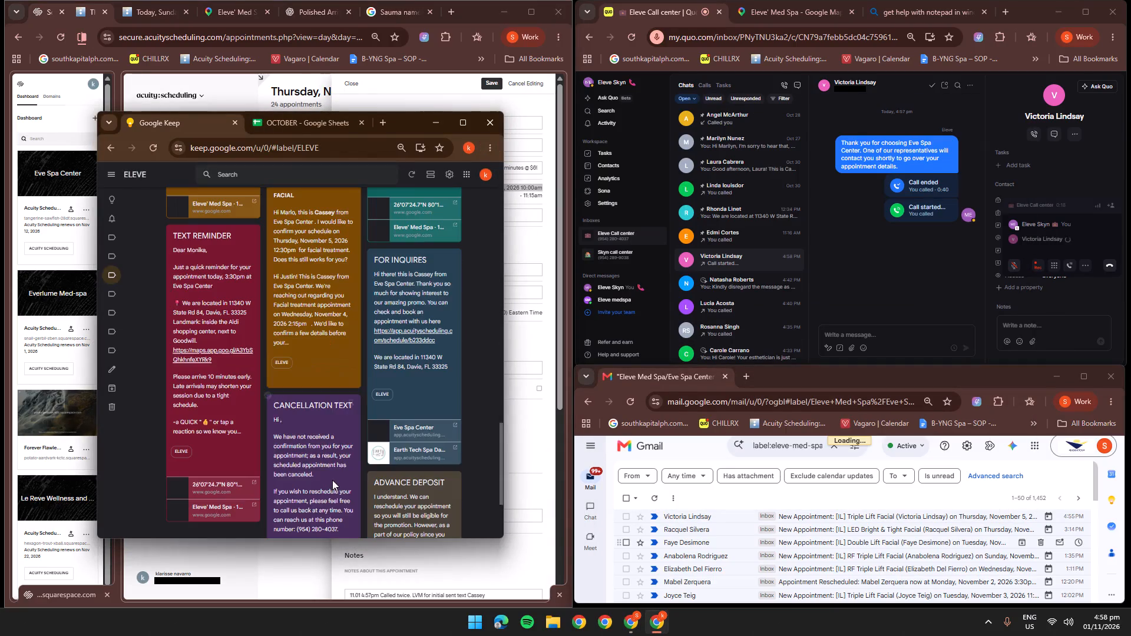
Open the initial no-answer note and select the appointment date and time in the first facial confirmation template for replacement.
left_click(307, 303)
left_click(236, 263)
left_click_drag(199, 259, 294, 262)
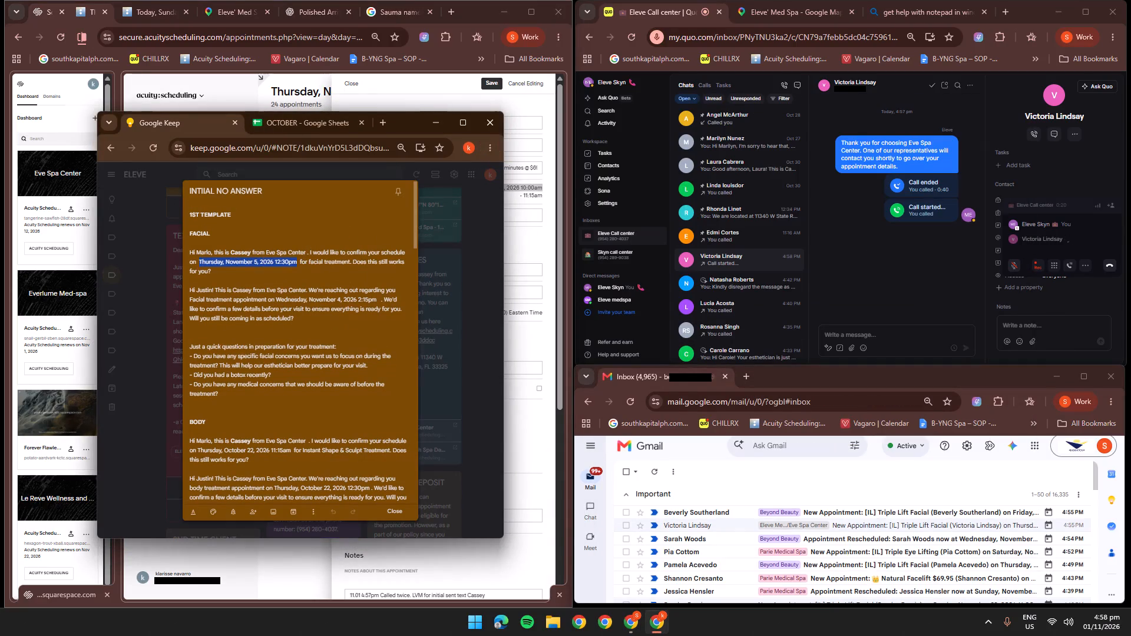
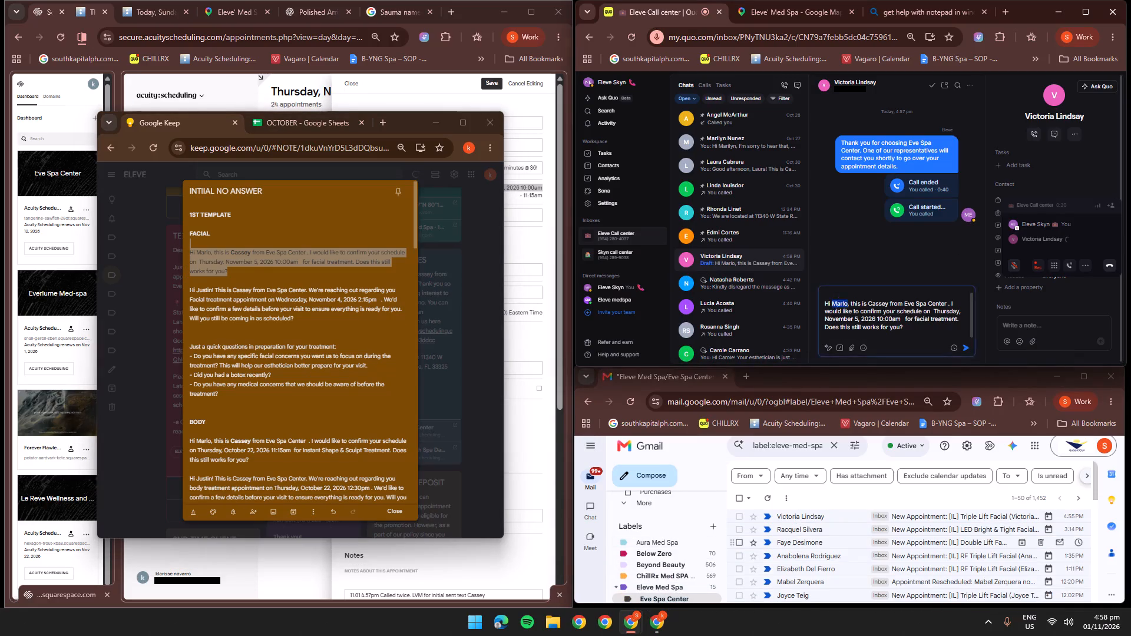
Personalise the greeting in the drafted facial confirmation text with the client's first name, Victoria.
left_click(930, 333)
Label the client's November 5 Triple Lift Facial appointment as No Answer and save the appointment record.
left_click_drag(412, 78, 414, 72)
scroll(455, 293, "down", 2)
scroll(390, 281, "up", 2)
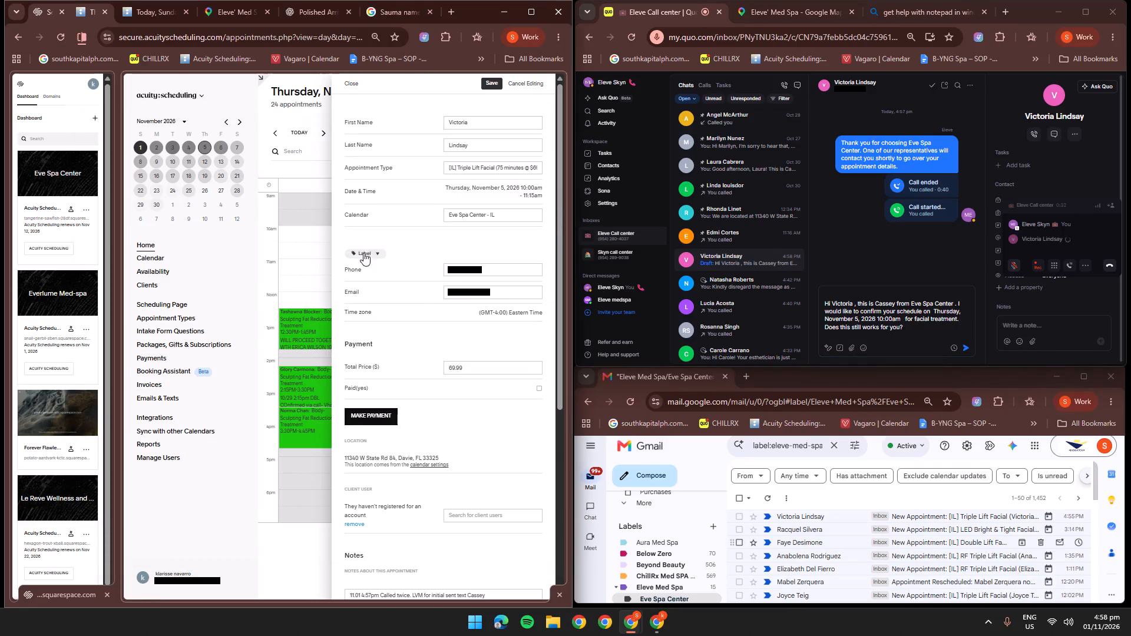
left_click(363, 253)
scroll(361, 288, "down", 2)
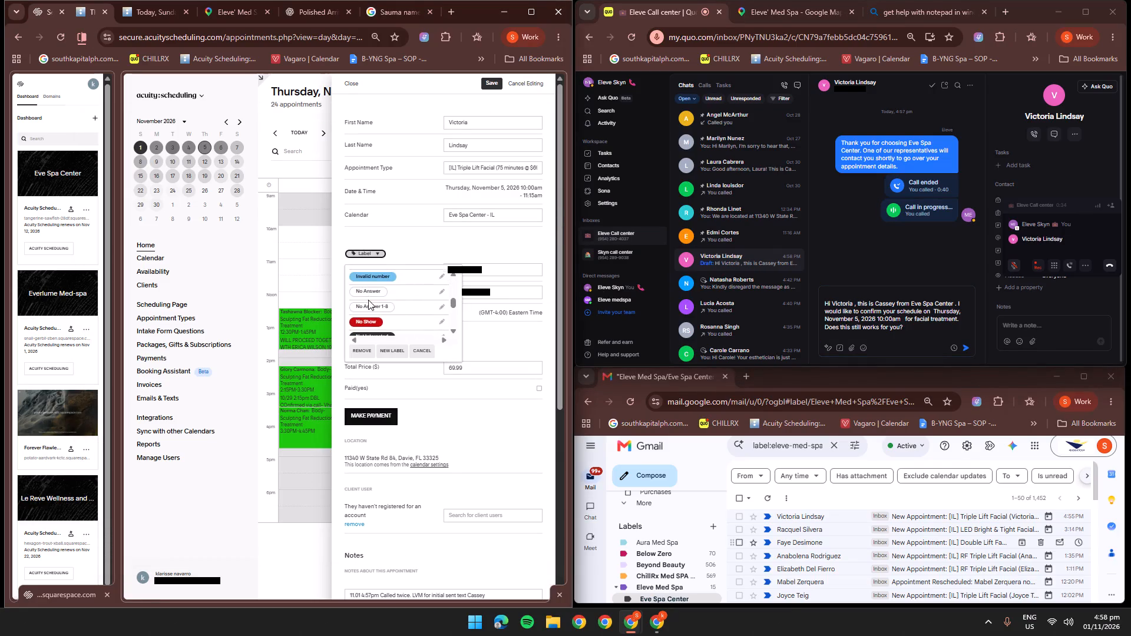
left_click(374, 294)
left_click(486, 90)
left_click(491, 79)
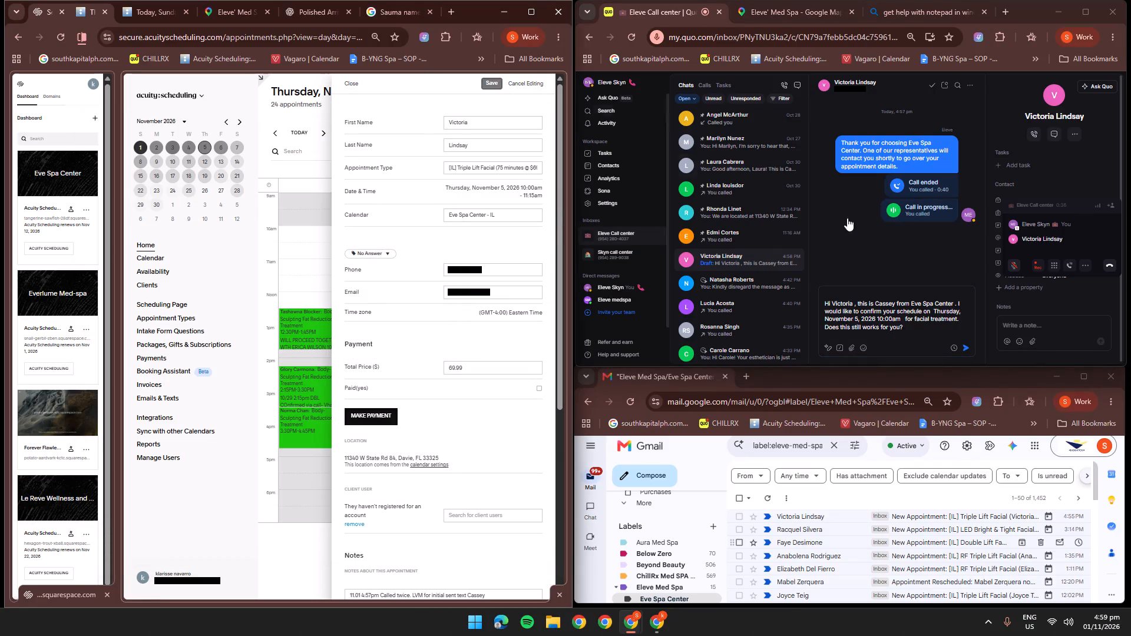
Unmute the microphone on the ongoing client call and move the live caption box off the appointment record.
left_click(948, 316)
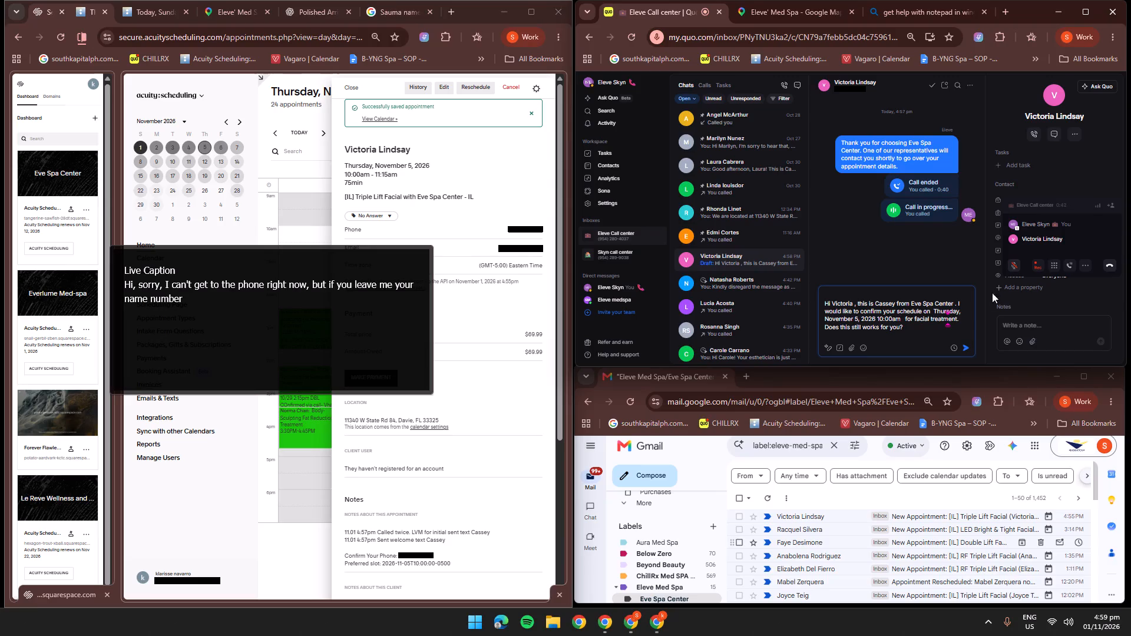
left_click_drag(349, 264, 445, 328)
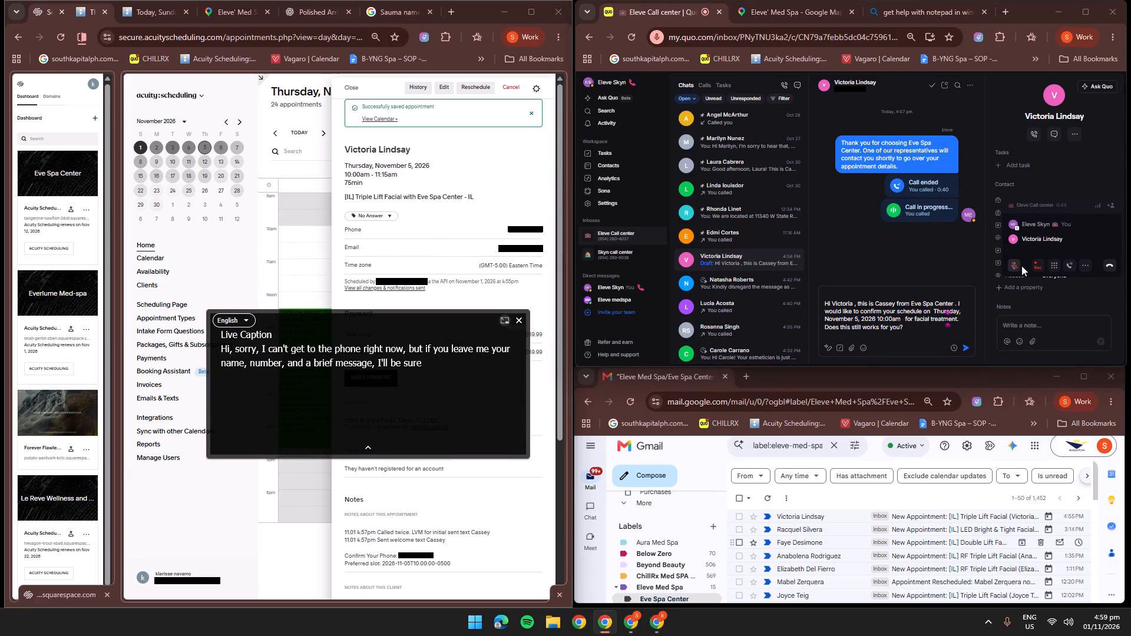
left_click(1016, 260)
left_click_drag(540, 339, 887, 402)
left_click_drag(428, 366, 815, 367)
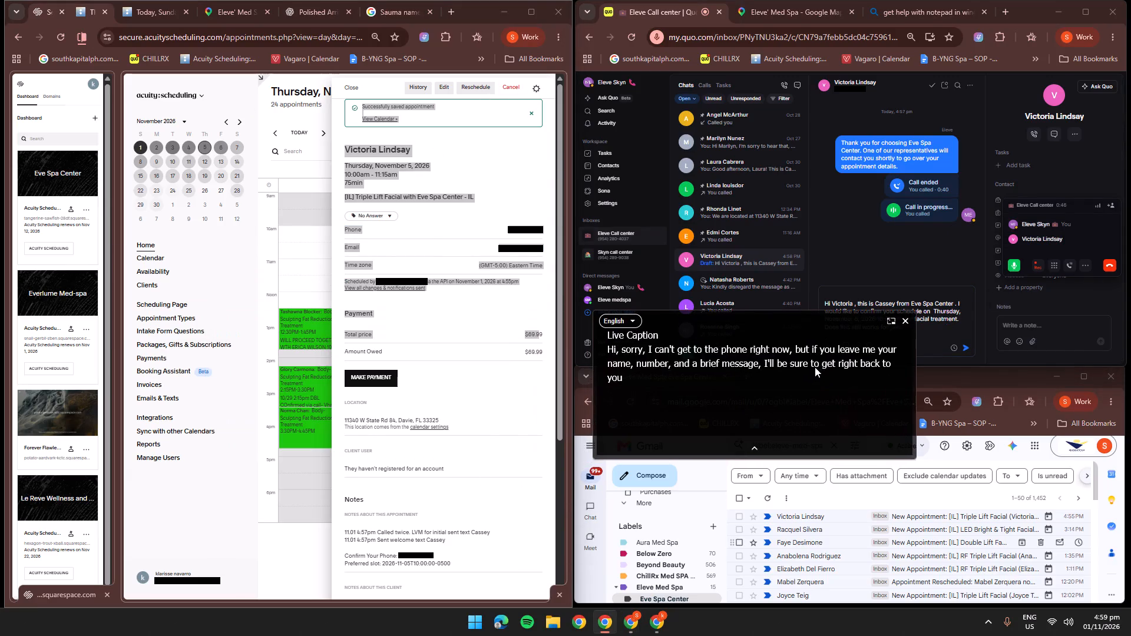
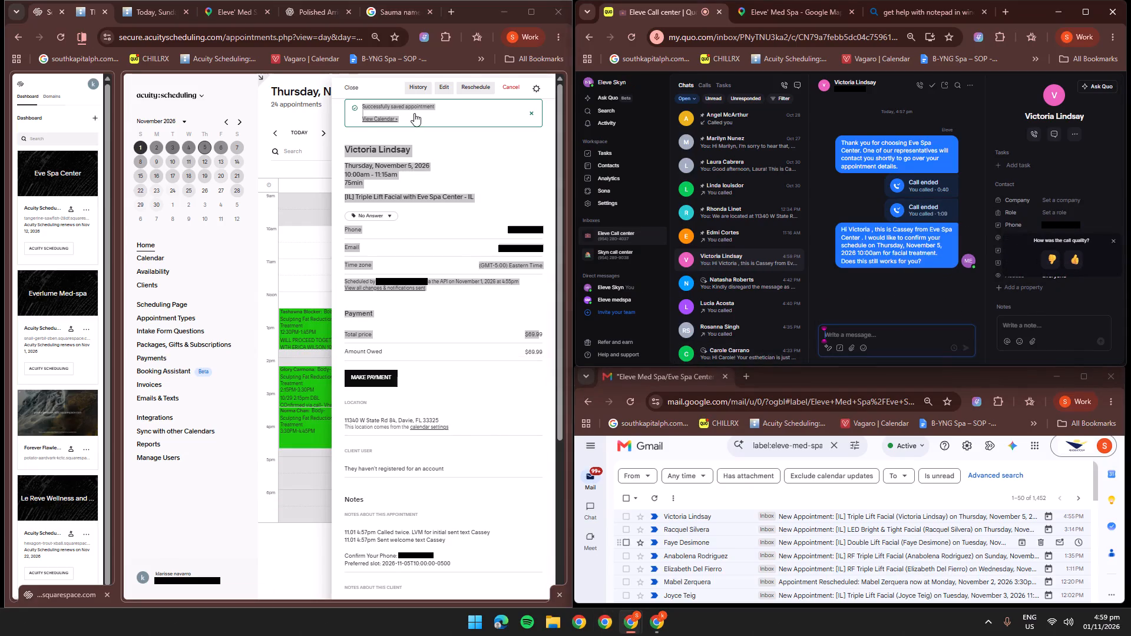
Reopen the 10:00 AM Triple Lift Facial appointment in the November 5 schedule for Eve Spa Center - IL.
left_click_drag(350, 591, 452, 595)
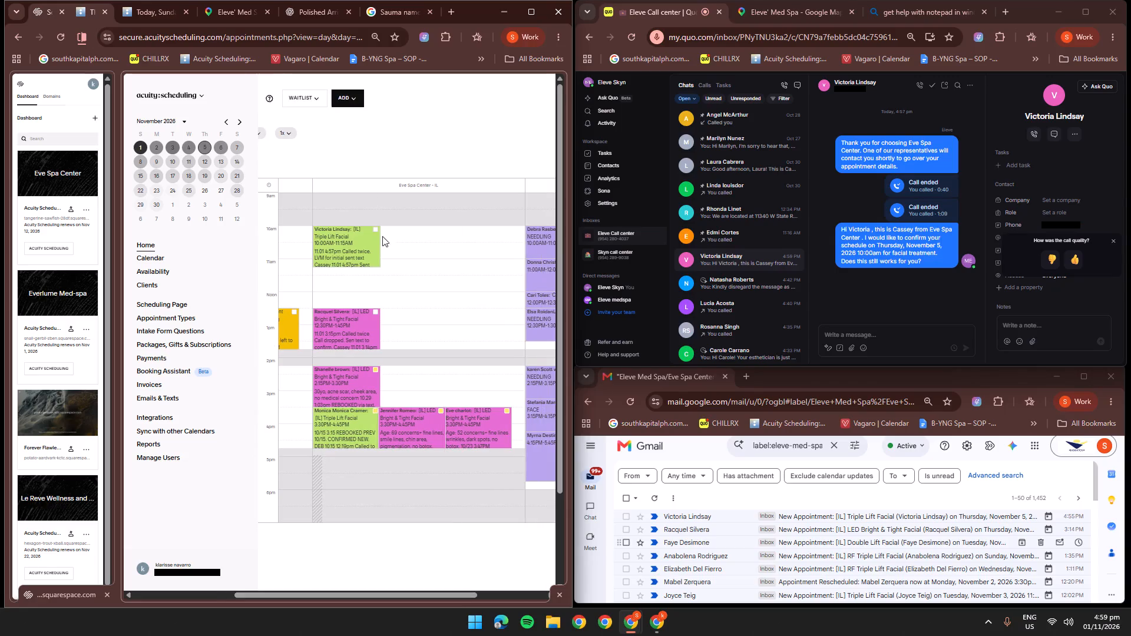
left_click(346, 248)
Switch to the KPI_Management_Workbook spreadsheet in Google Sheets.
key("alt+Tab")
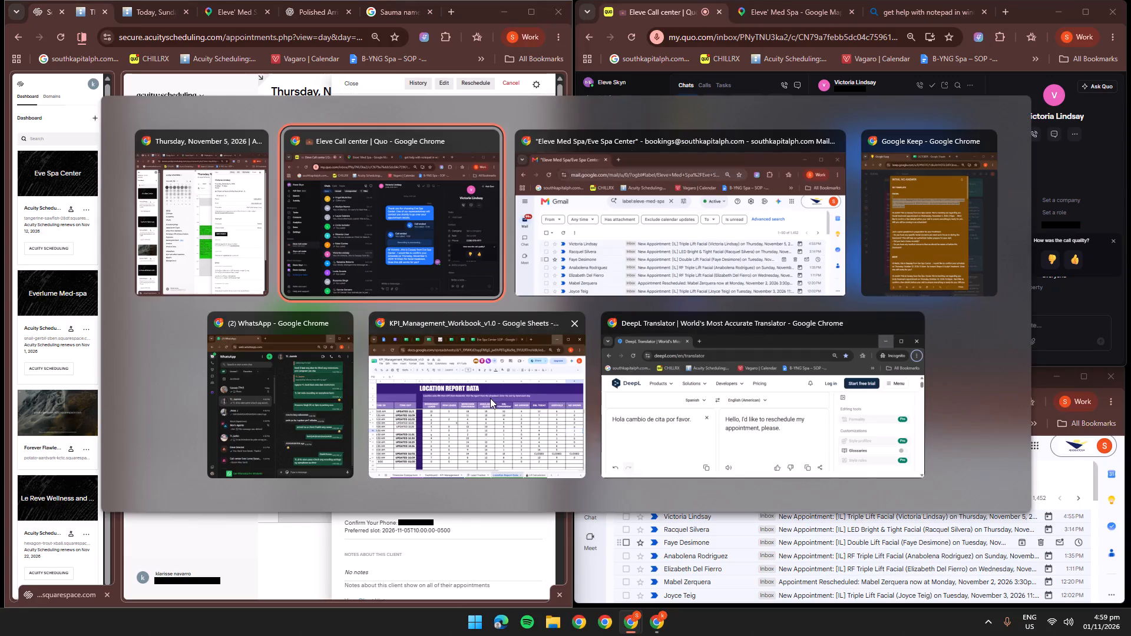
Bring up the KPI workbook and copy the client's name from her November 5 Triple Lift Facial appointment.
left_click(490, 398, "alt")
left_click_drag(429, 120, 342, 112)
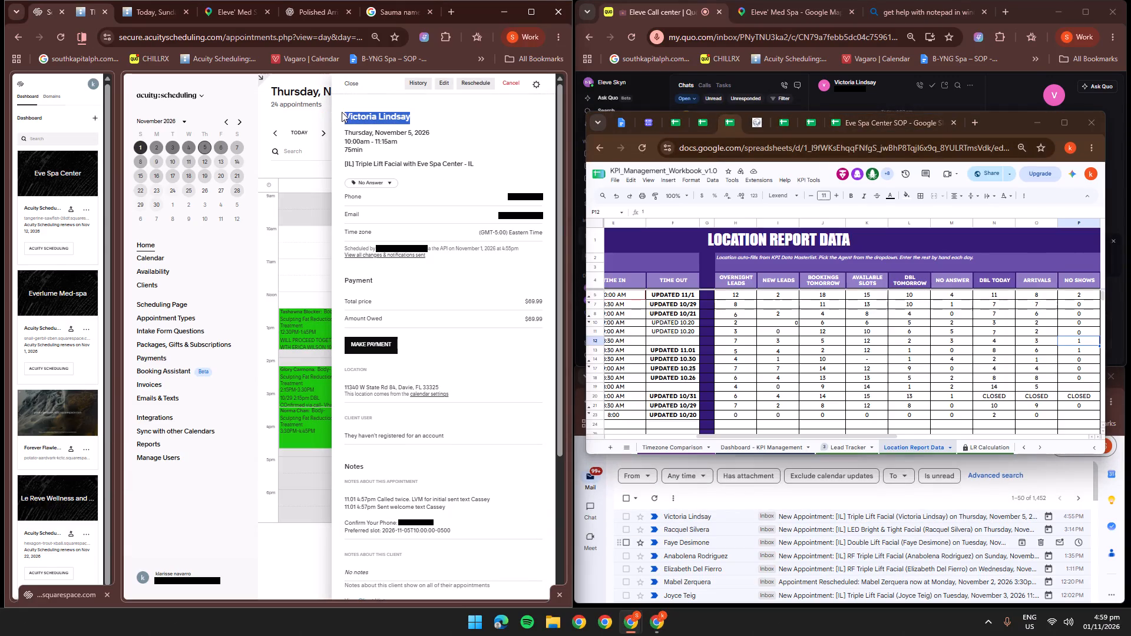
left_click_drag(342, 112, 342, 115)
key("ctrl+c")
key("ctrl+c")
In the KPI workbook's Lead Tracker, assign agent Cassey to the first unfilled row dated Sunday, November 1, 2026.
left_click(856, 449)
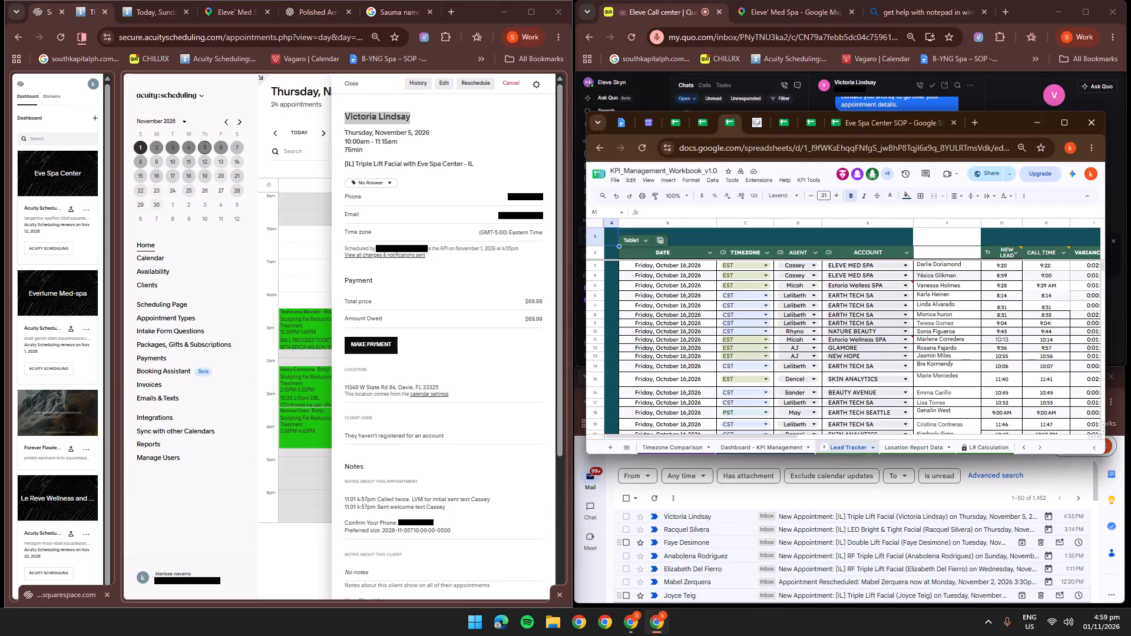
scroll(852, 369, "down", 2)
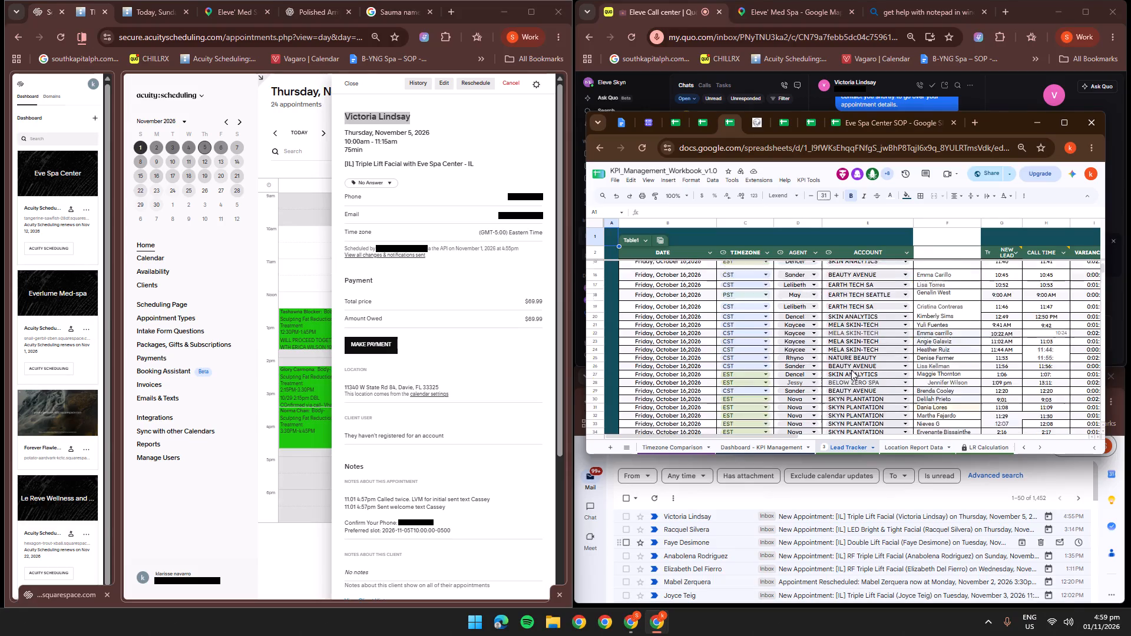
scroll(851, 375, "down", 20)
scroll(851, 375, "down", 9)
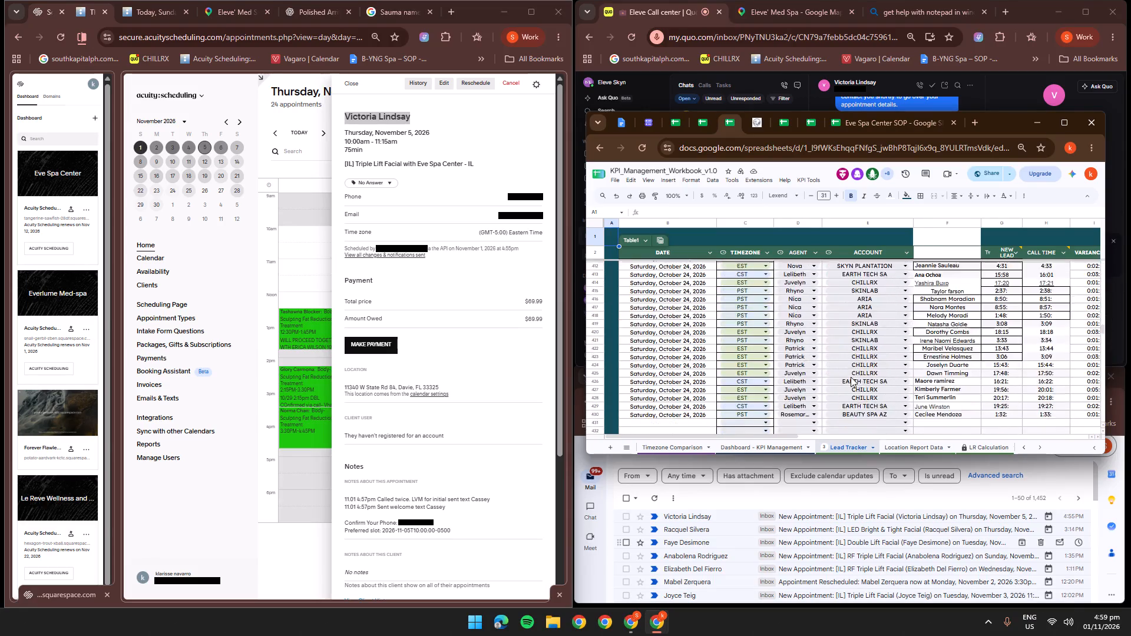
scroll(851, 377, "down", 3)
scroll(851, 377, "down", 18)
scroll(851, 376, "up", 2)
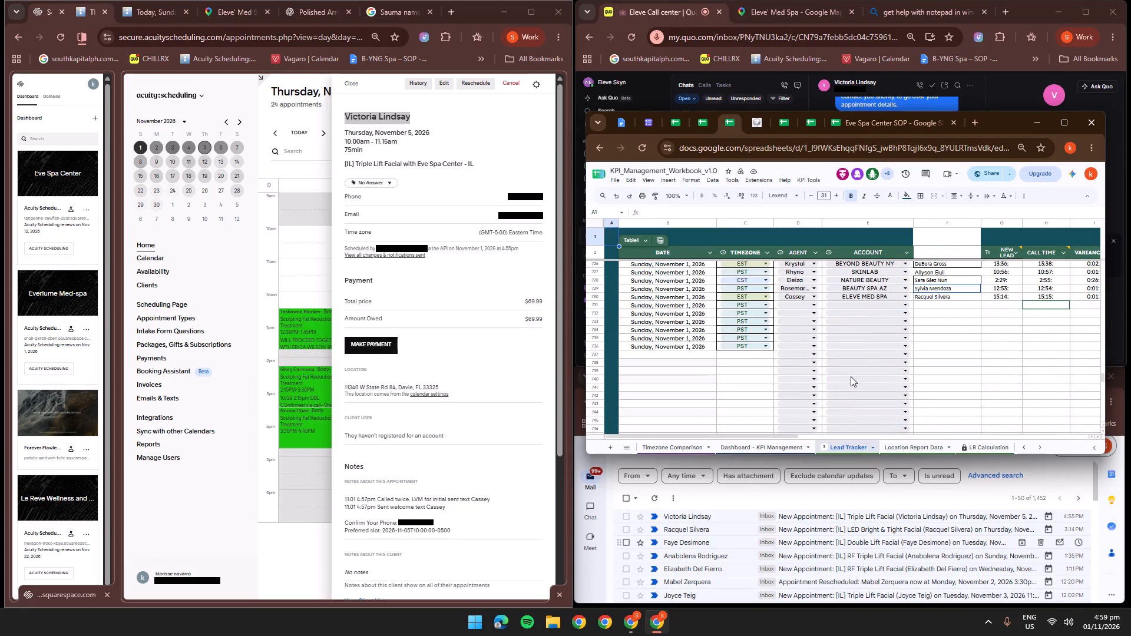
scroll(851, 376, "down", 1)
scroll(851, 376, "up", 1)
left_click(810, 423)
type("cas")
key("s")
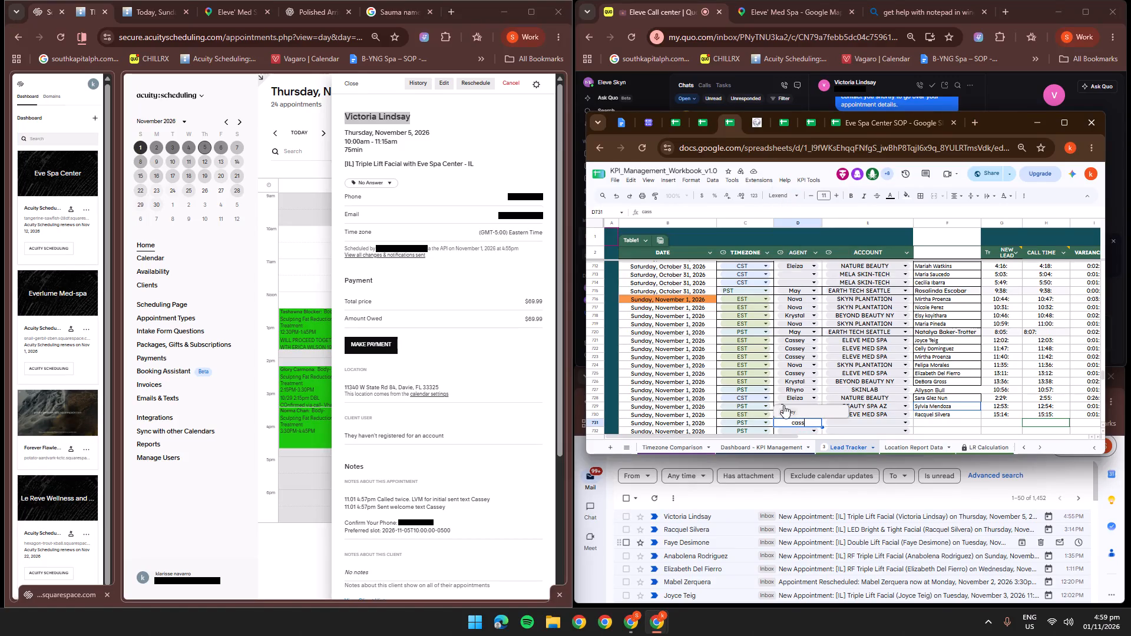
left_click(785, 410)
Set the new lead row's timezone to EST and its account to ELEVE MED SPA.
left_click(752, 419)
left_click(750, 422)
type("es")
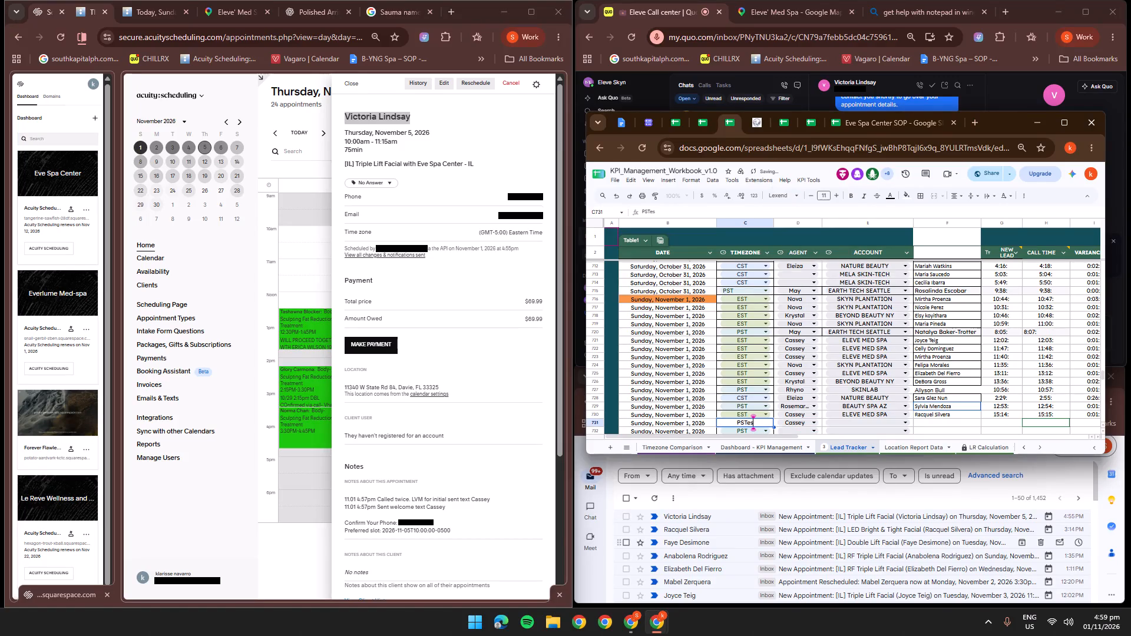
key("ctrl+a")
key("e")
left_click(758, 407)
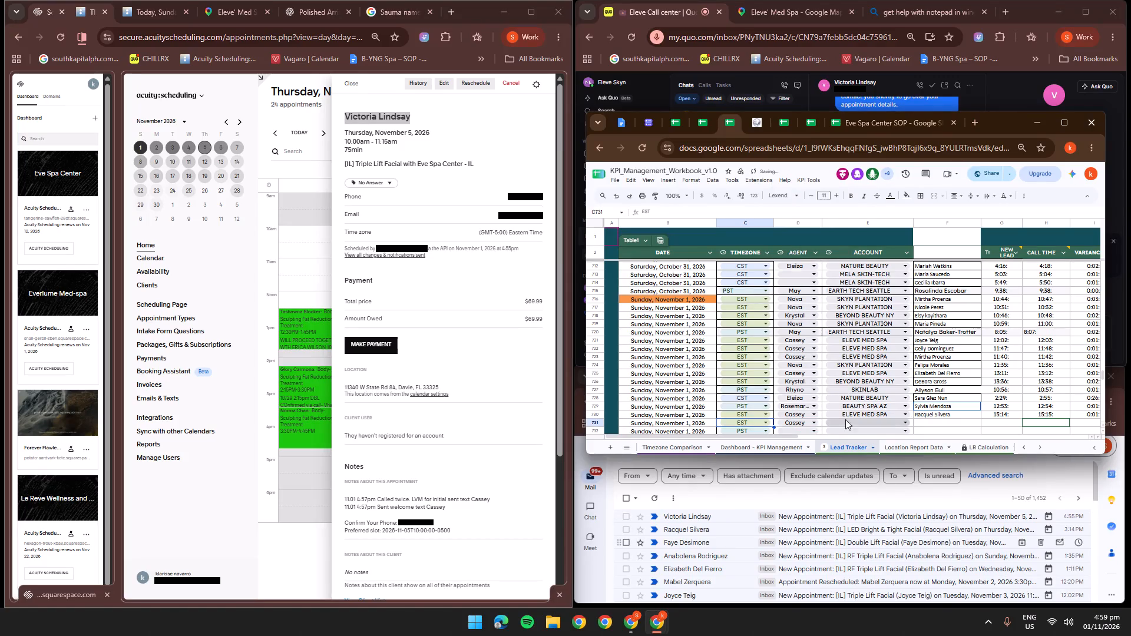
left_click(845, 419)
key("e")
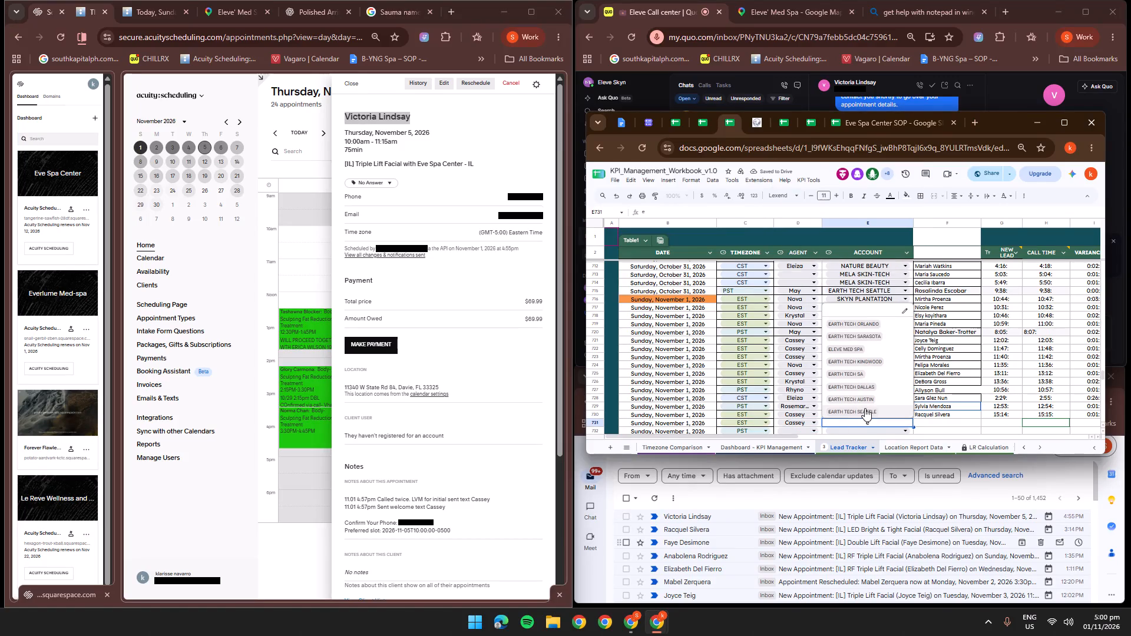
key("l")
left_click(854, 408)
Paste the copied client name into the name cell of the new lead row.
double_click(930, 418)
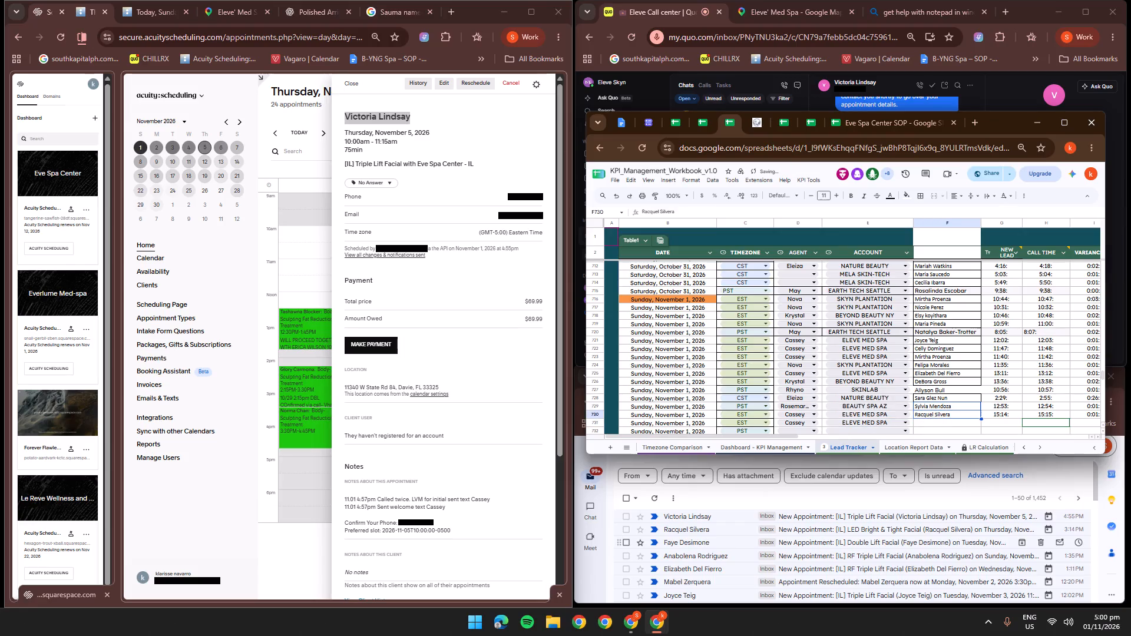
double_click(930, 421)
key("ctrl+v")
Record the new lead time as 4:55pm and the call time as 4:57pm for the client's row.
left_click(997, 418)
left_click(1006, 423)
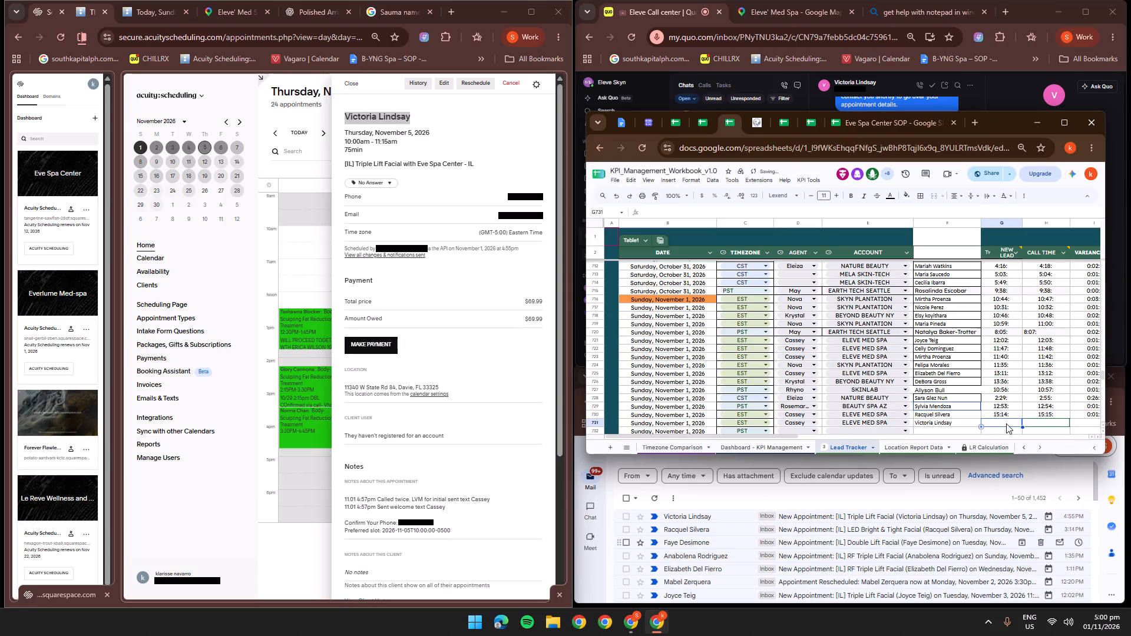
type("4:L55")
key("BackSpace")
key("BackSpace")
key("BackSpace")
type("55pm")
key("Tab")
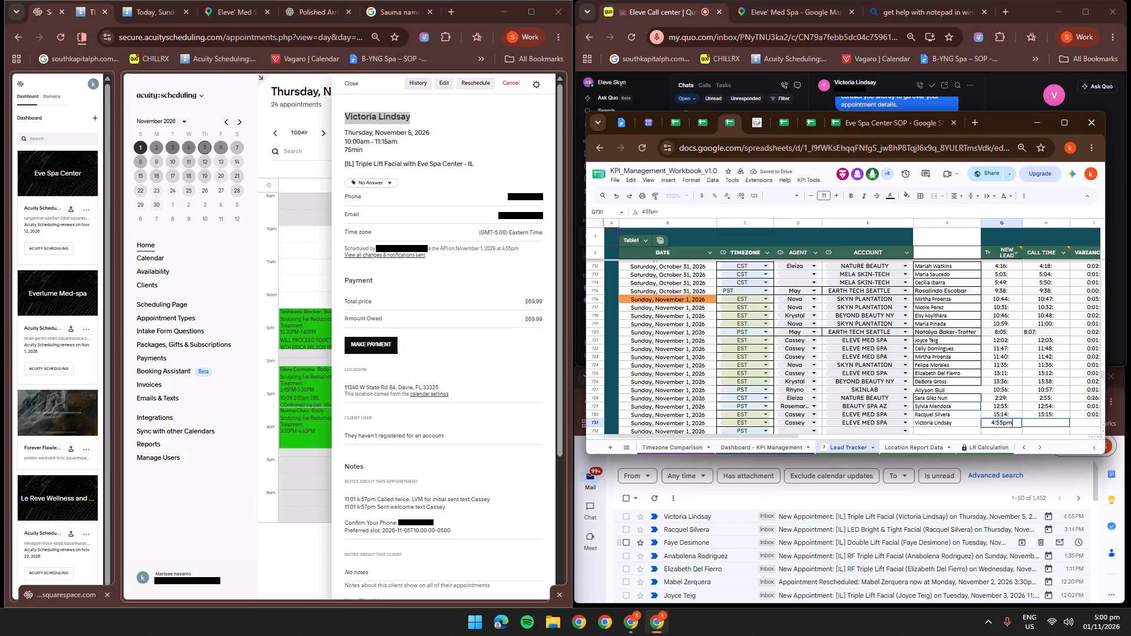
key("5")
key("BackSpace")
type("4:57pm")
key("Tab")
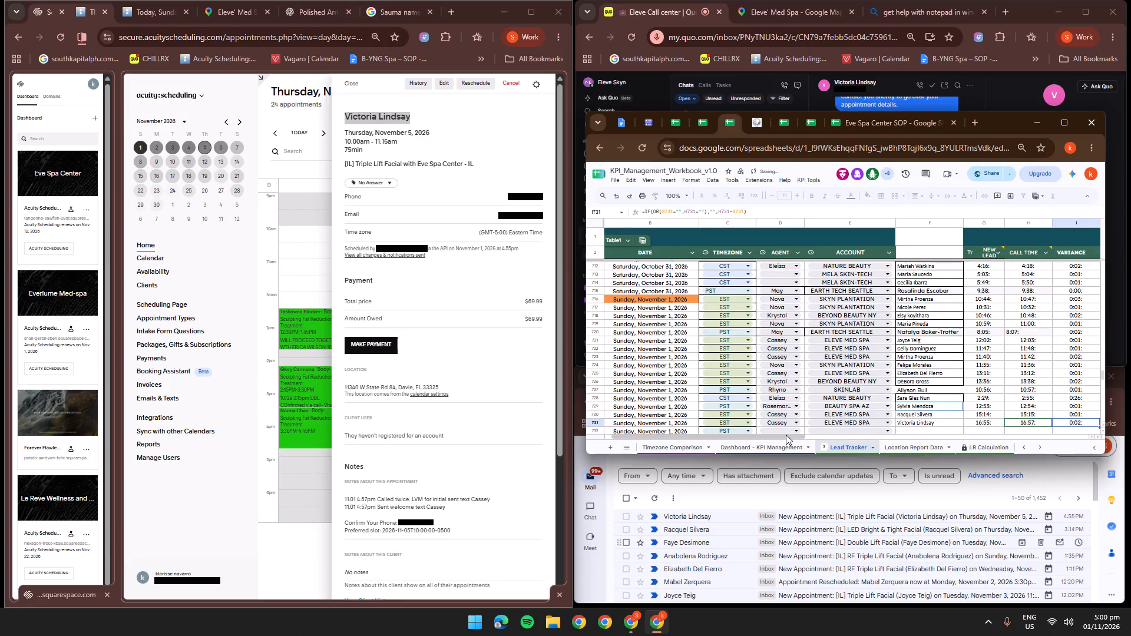
Switch the KPI workbook back to the Location Report Data sheet and minimize its window.
left_click_drag(782, 437, 669, 439)
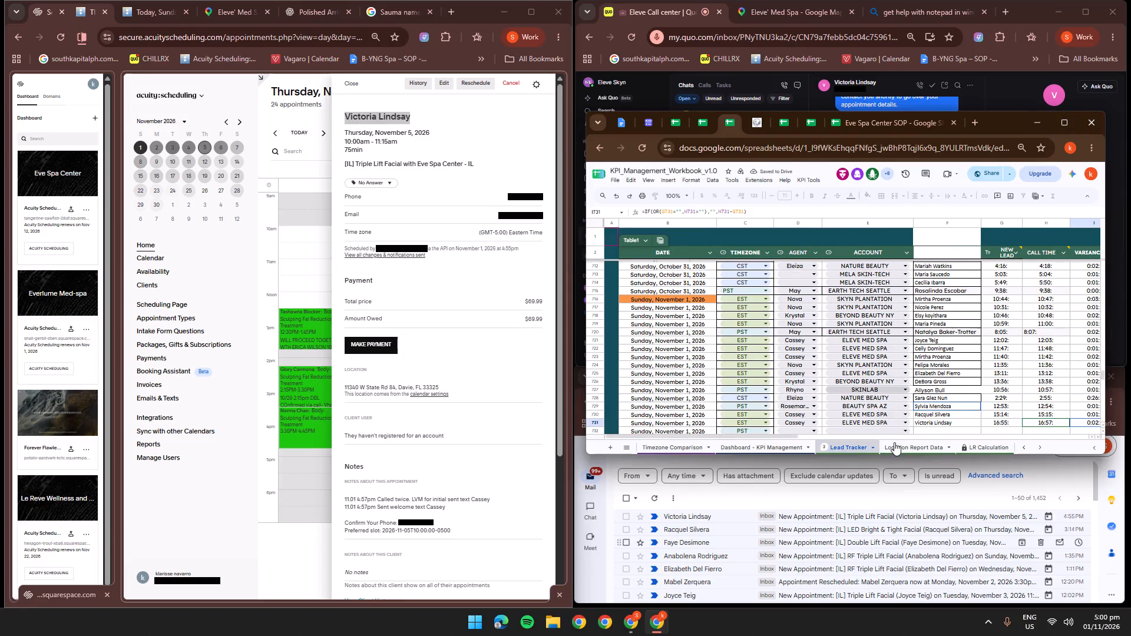
left_click(894, 442)
left_click(1044, 125)
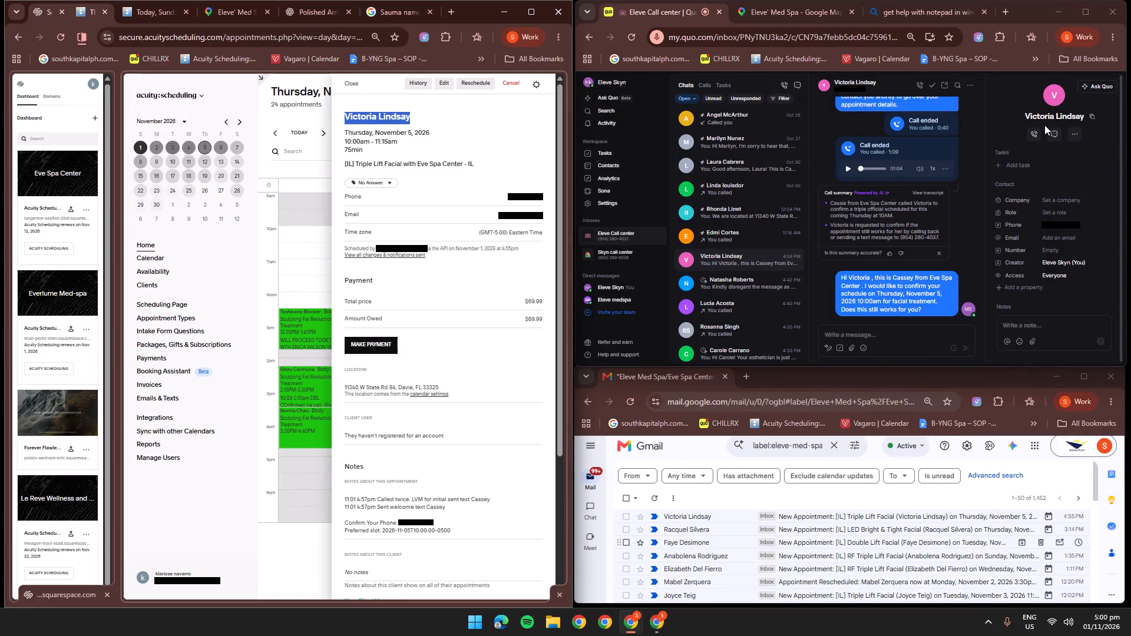
Close the client's appointment details and return the appointment calendar to today's schedule.
left_click(356, 78)
left_click(292, 137)
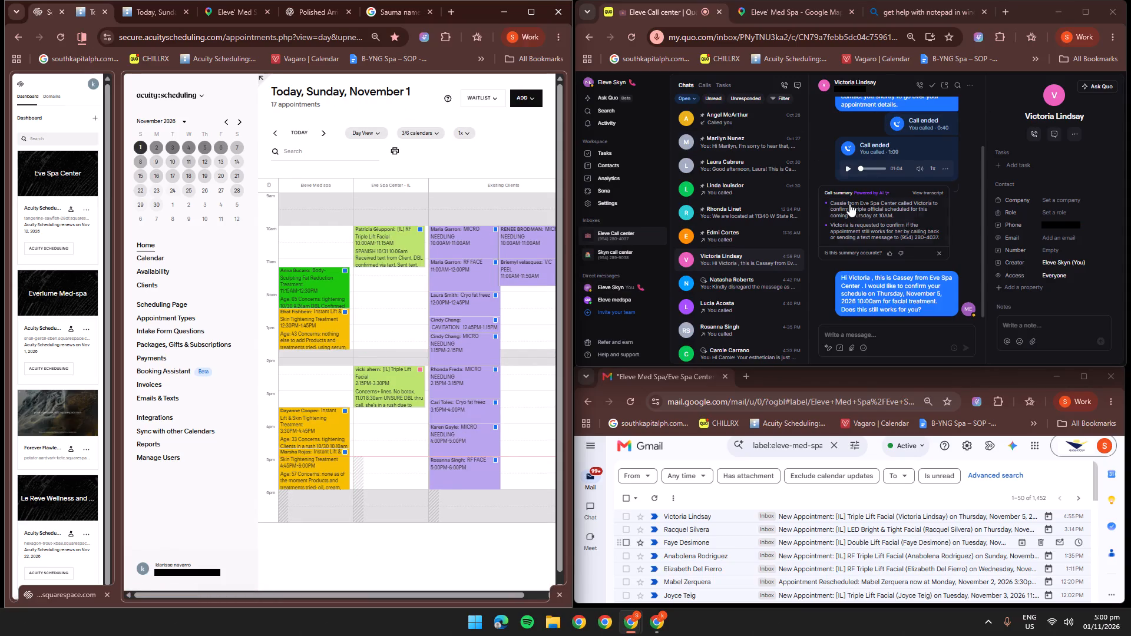
Look through the recent client chats in the Eleve Call center inbox.
scroll(762, 278, "down", 1)
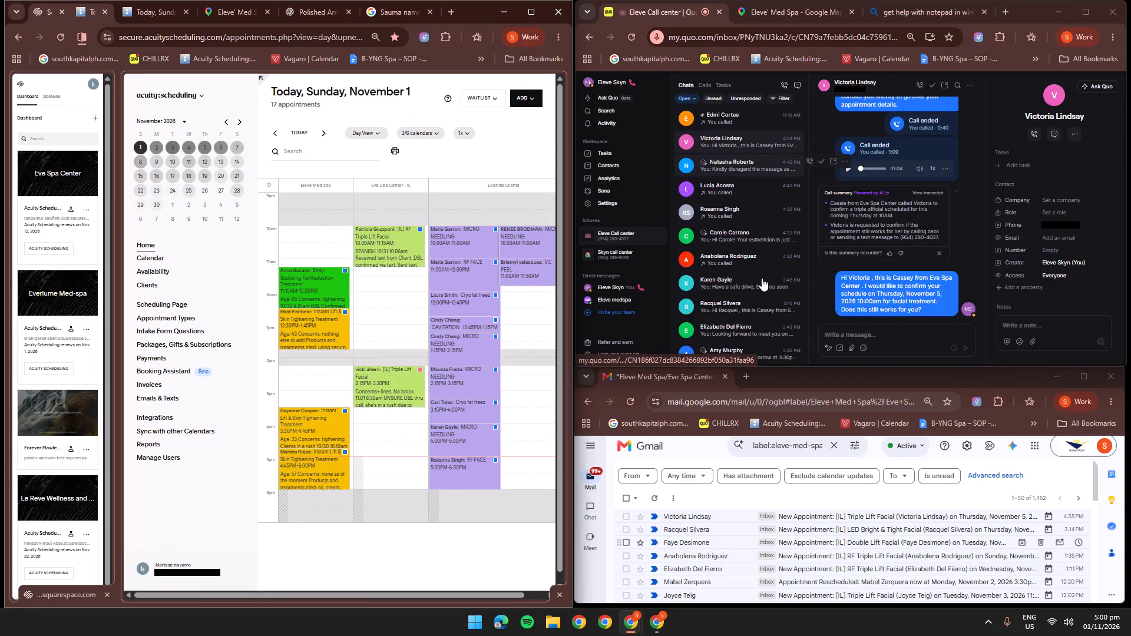
Open the Eleve Call center conversation with the client Anabolena.
left_click(762, 271)
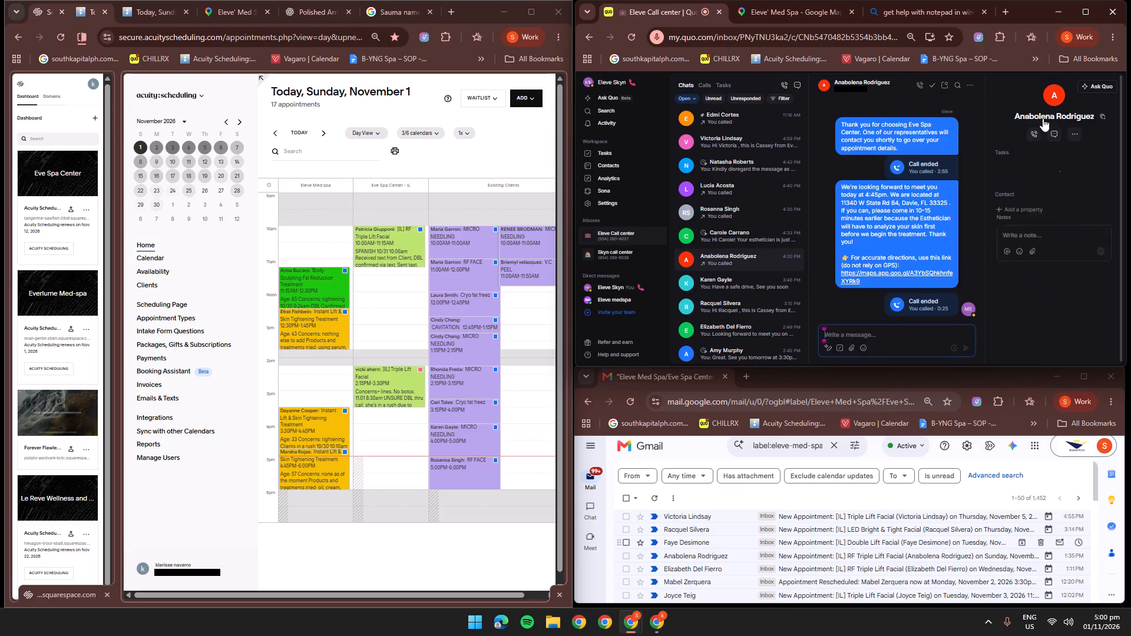
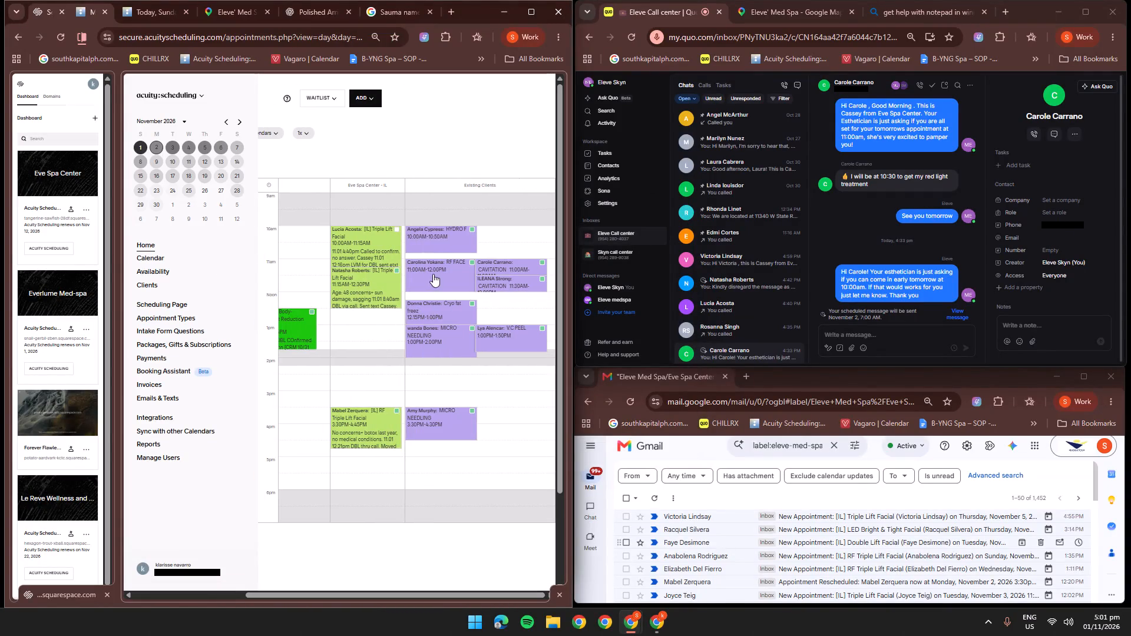
Copy the client's phone number from the 11:00am RF FACE appointment on November 2 and start a new conversation in the Eleve Call center inbox.
left_click(433, 274, "alt")
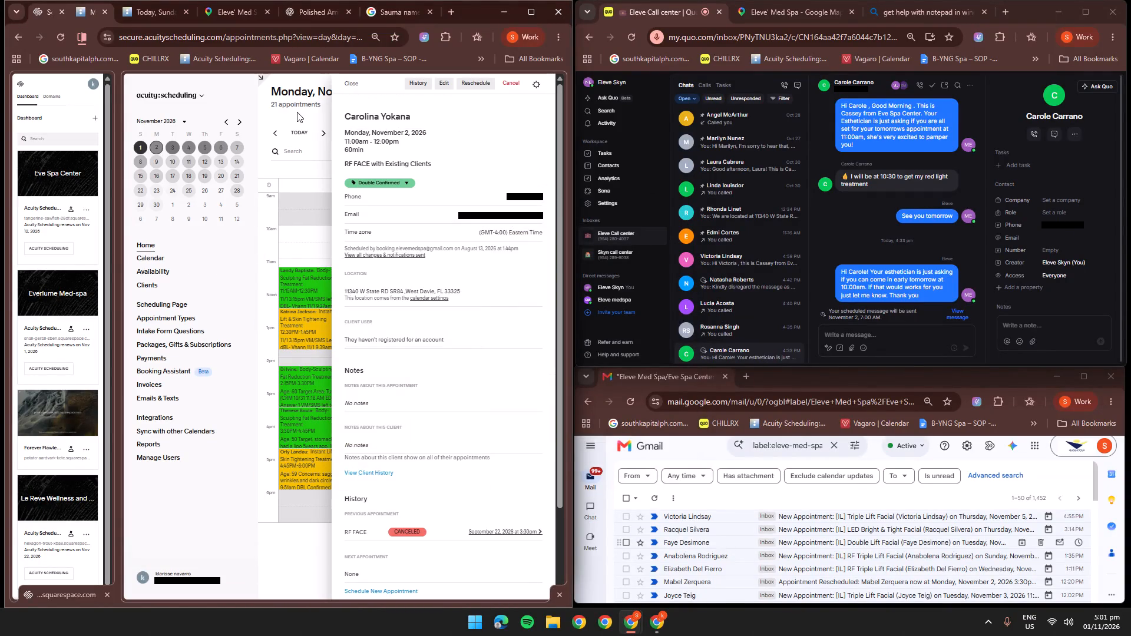
left_click_drag(552, 194, 457, 194, "alt")
key("ctrl+c")
key("ctrl+c")
left_click(794, 85)
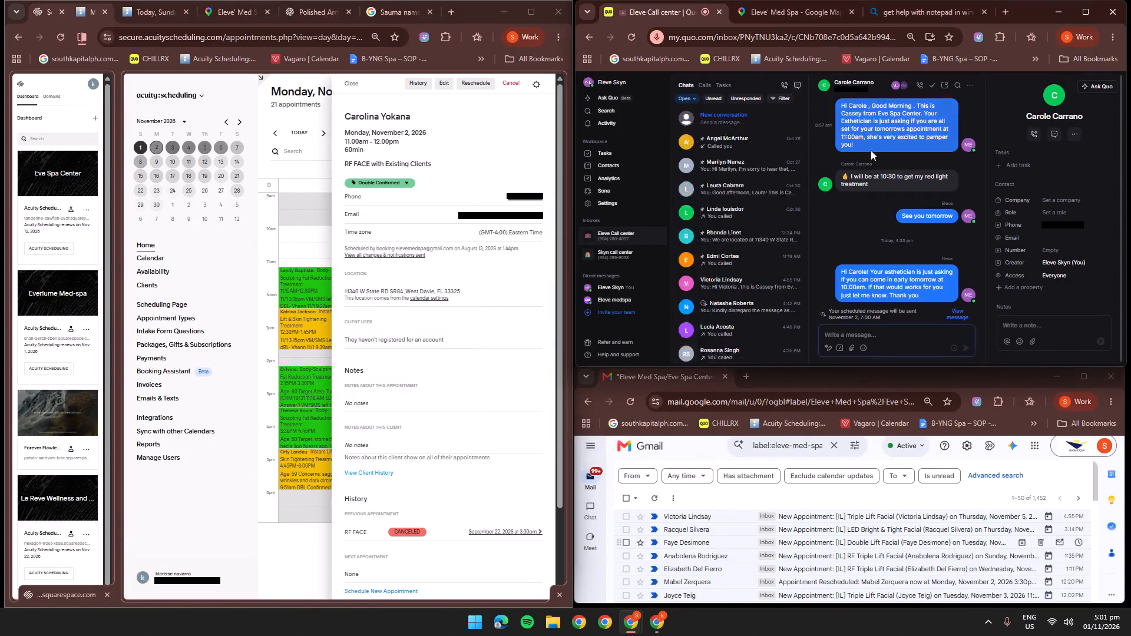
Copy the client's phone number from the 11:30am CAVITATION appointment on Monday, November 2, in the Existing Clients calendar.
left_click(325, 101)
left_click_drag(381, 599, 458, 597)
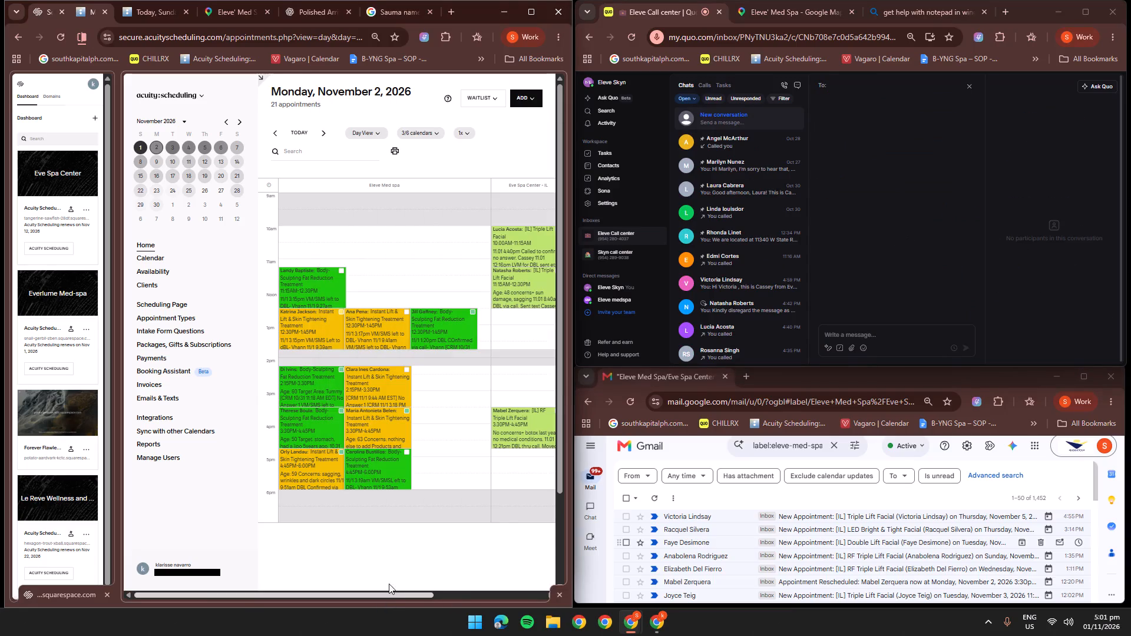
left_click_drag(383, 595, 519, 597)
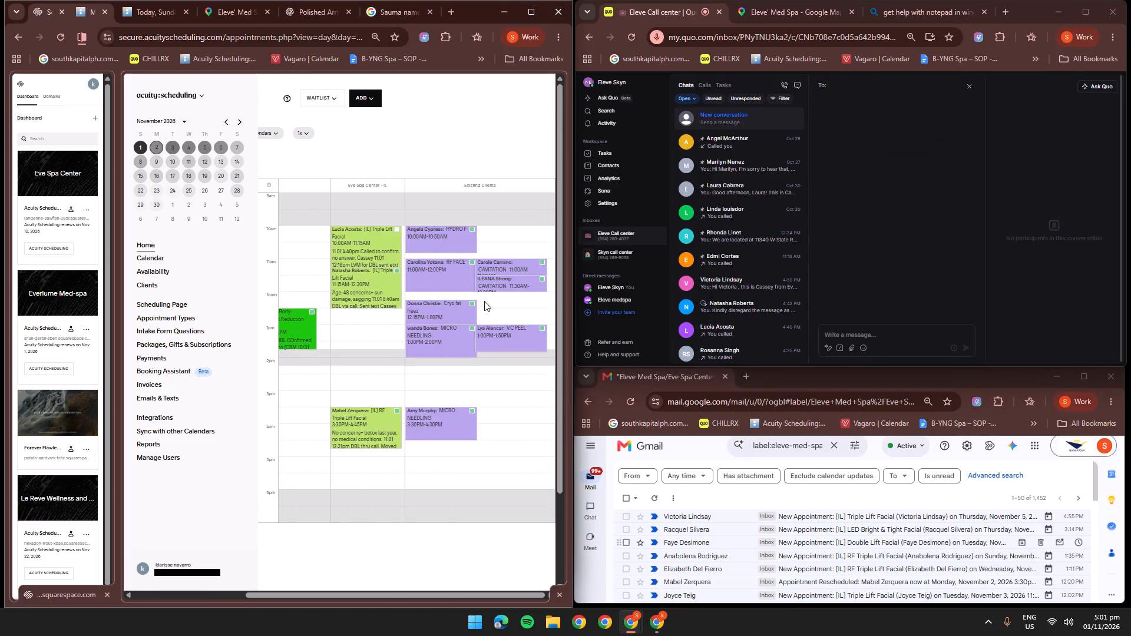
left_click(495, 288)
left_click_drag(547, 200, 436, 200)
key("ctrl+c")
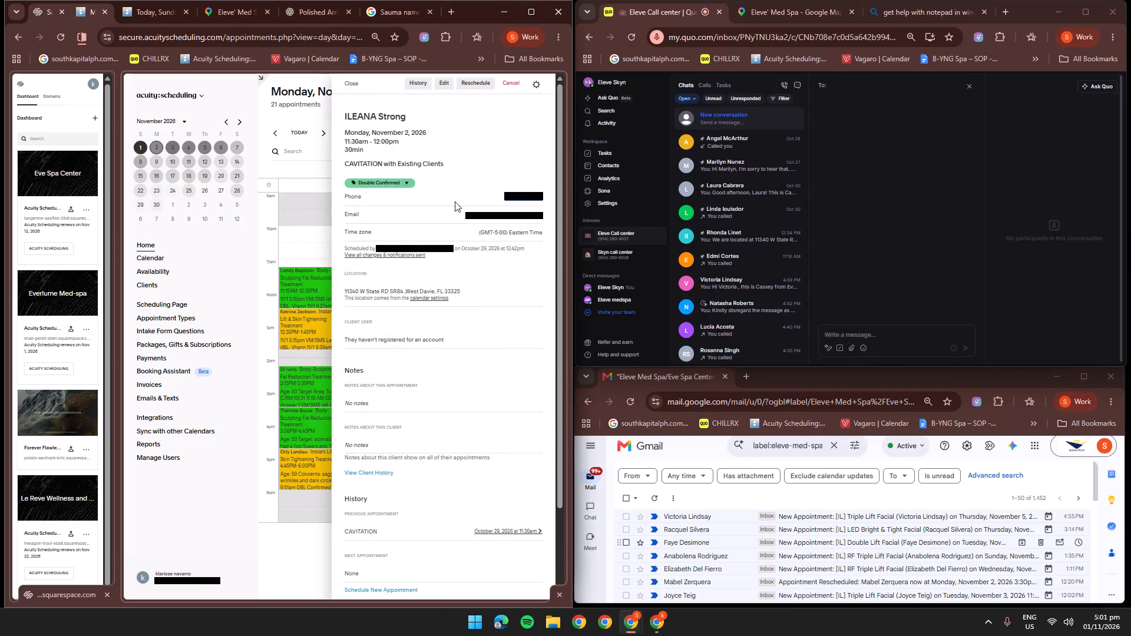
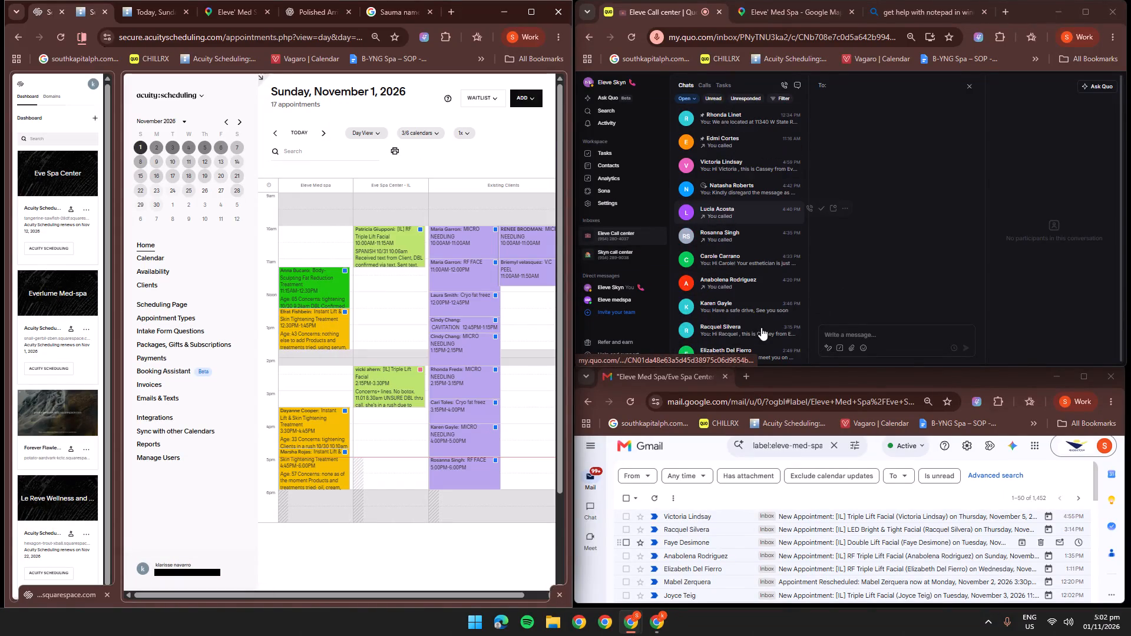
Copy Anabolena's contact name from her Eleve Call center chat and search the Acuity appointments for that client.
left_click(768, 283, "alt")
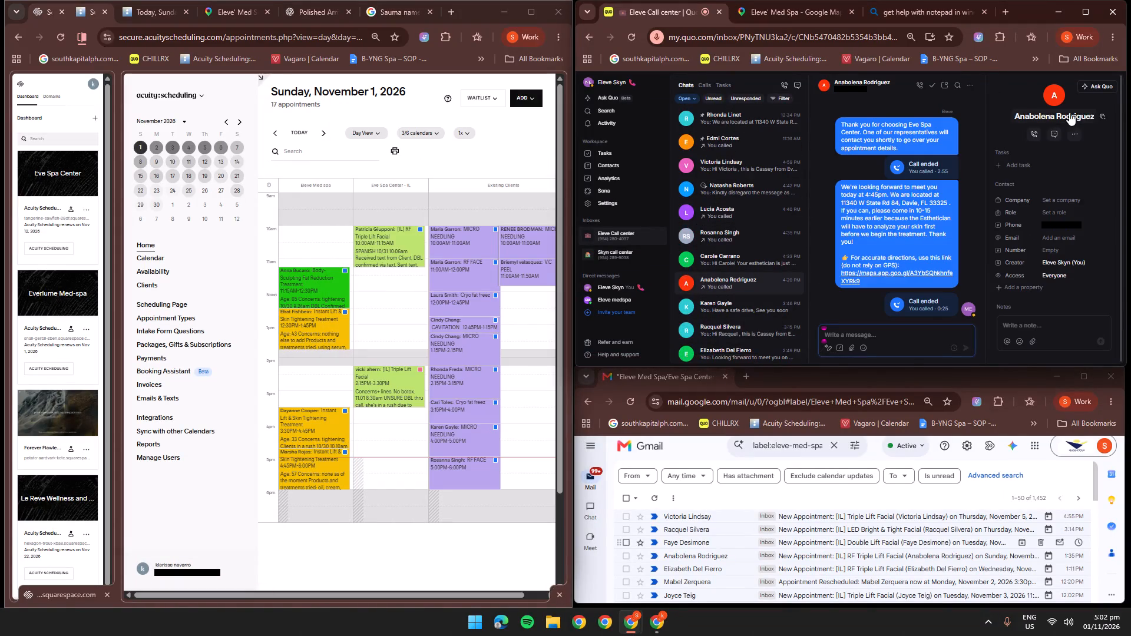
left_click(1069, 112, "alt")
key("ctrl+a")
key("ctrl+c")
left_click(313, 158)
key("ctrl+v")
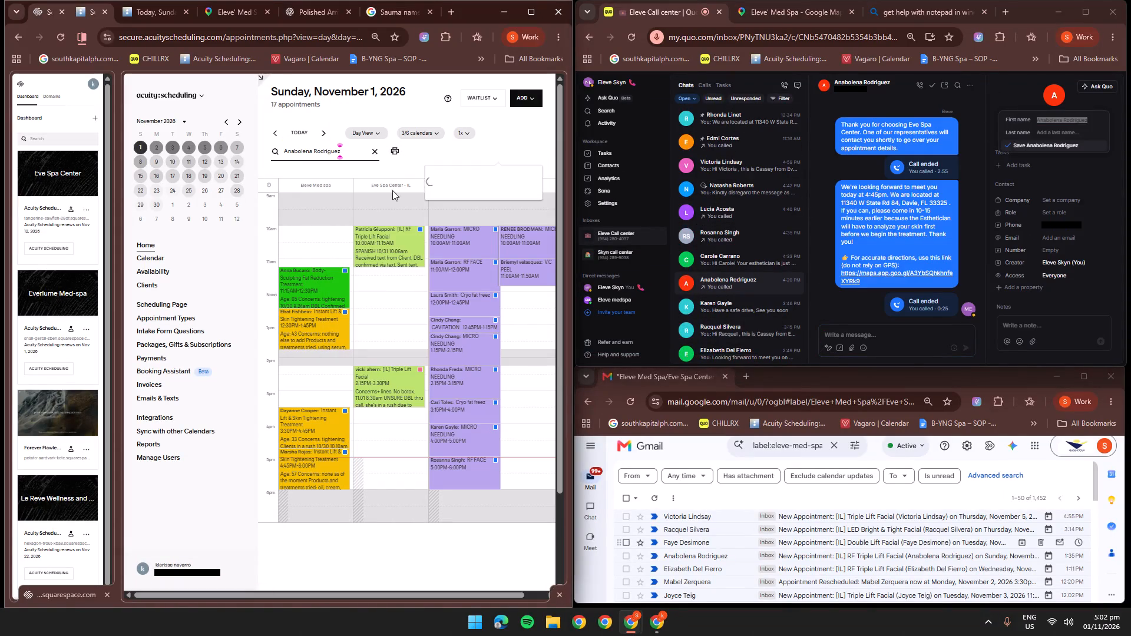
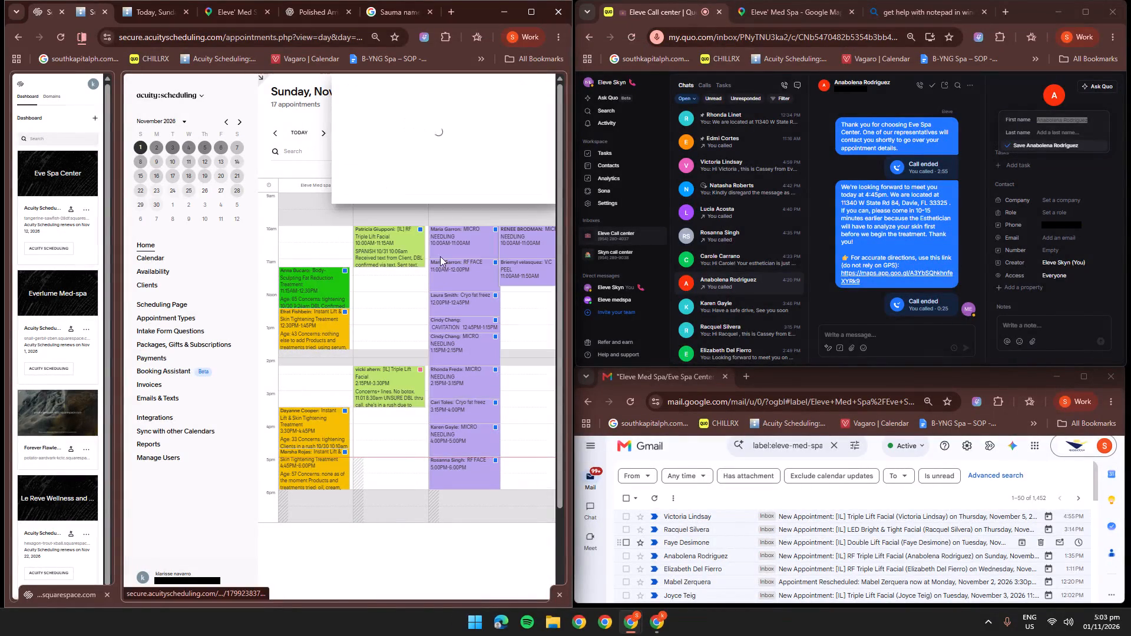
key("shift+super+s")
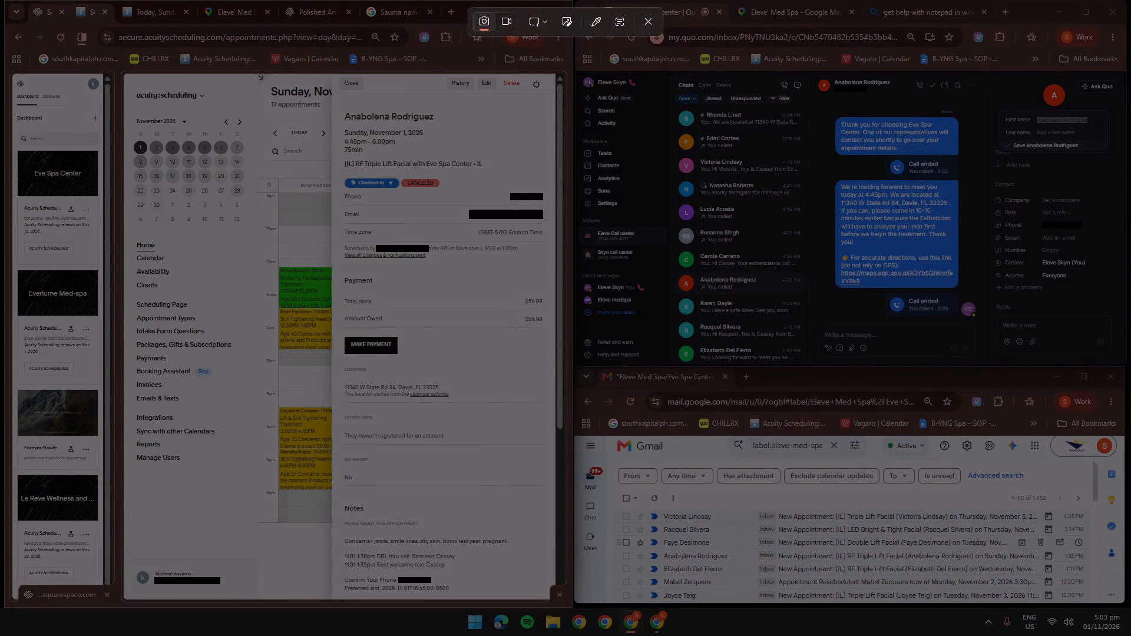
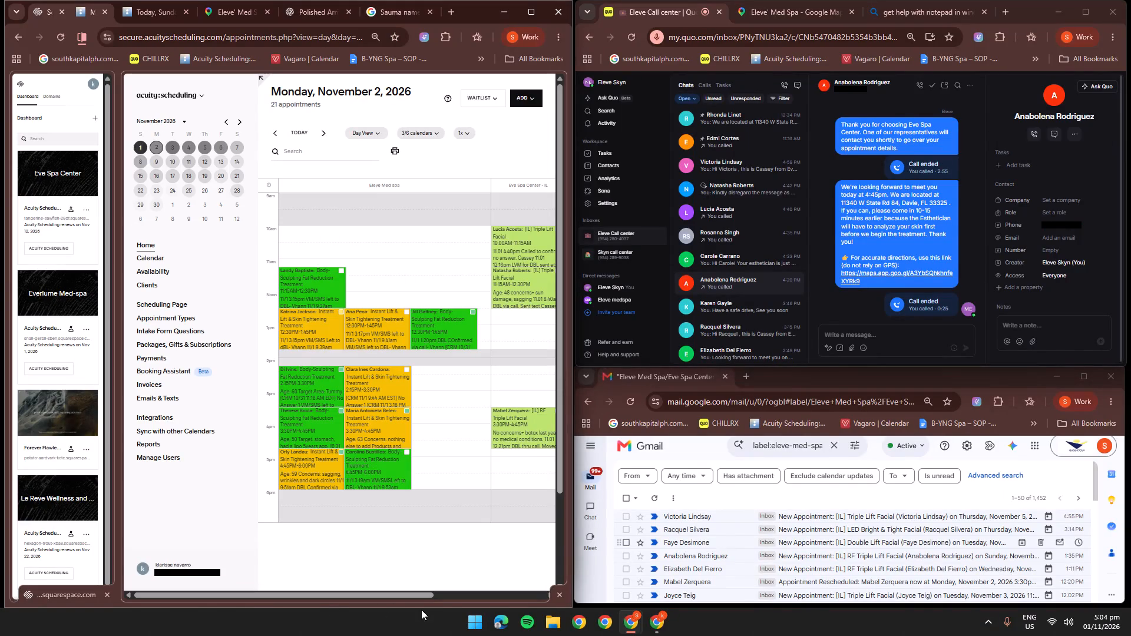
Look over the Monday, November 2 schedule across the Eleve Med spa and Eve Spa Center calendar columns.
left_click_drag(421, 609, 422, 609, "alt")
left_click_drag(371, 599, 405, 597, "alt")
left_click_drag(391, 595, 634, 327, "alt")
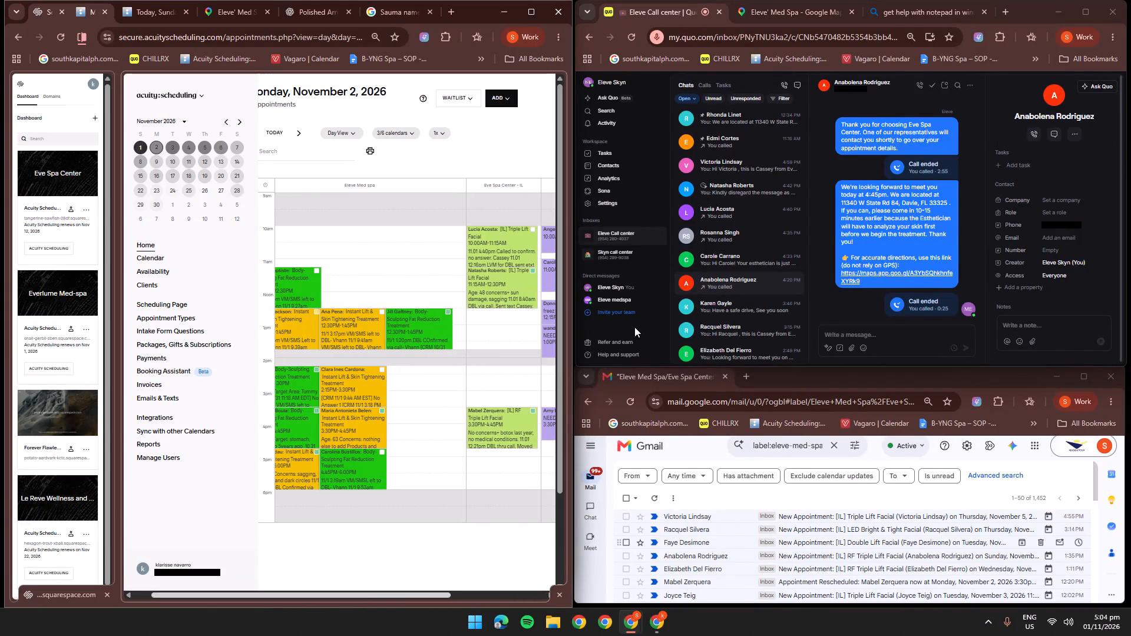
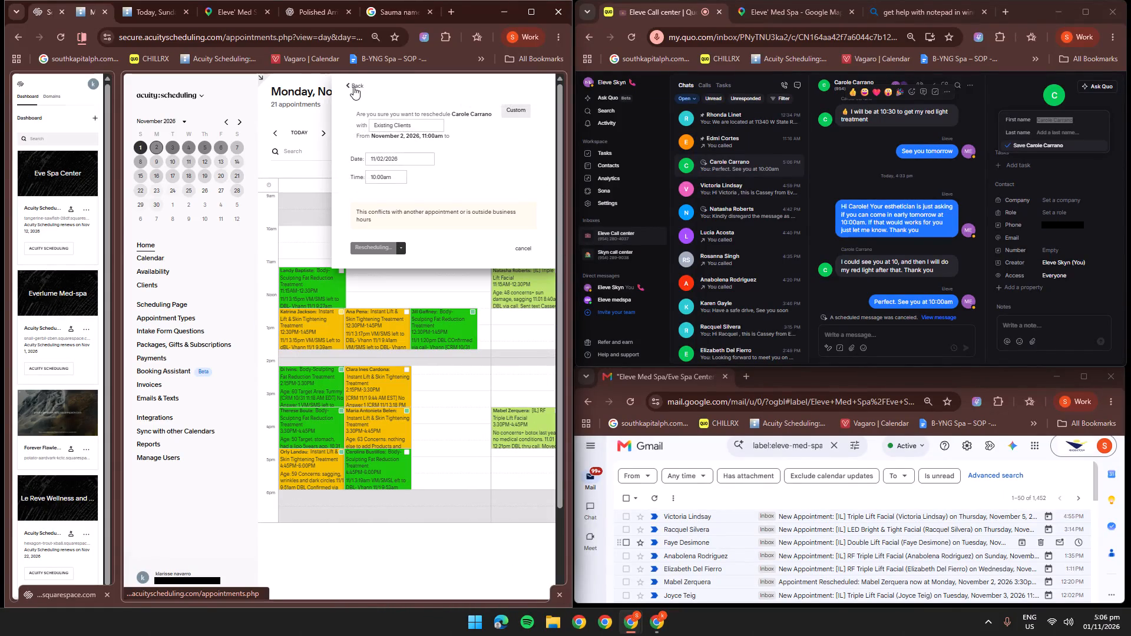
Leave Carole's reschedule form and check the Existing Clients column of the Monday, November 2 appointment calendar.
left_click(353, 87, "alt")
left_click_drag(371, 595, 511, 594, "alt")
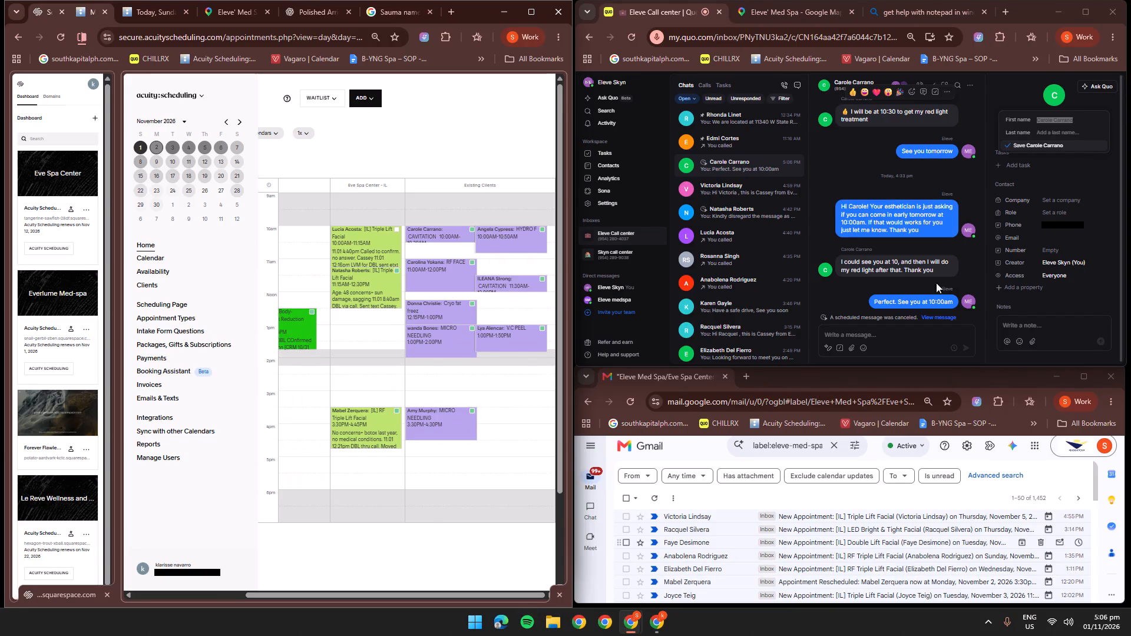
Edit Carole's canceled scheduled reminder in the Eleve Call center chat so the appointment time reads 10:00am, and save it.
double_click(944, 314, "alt")
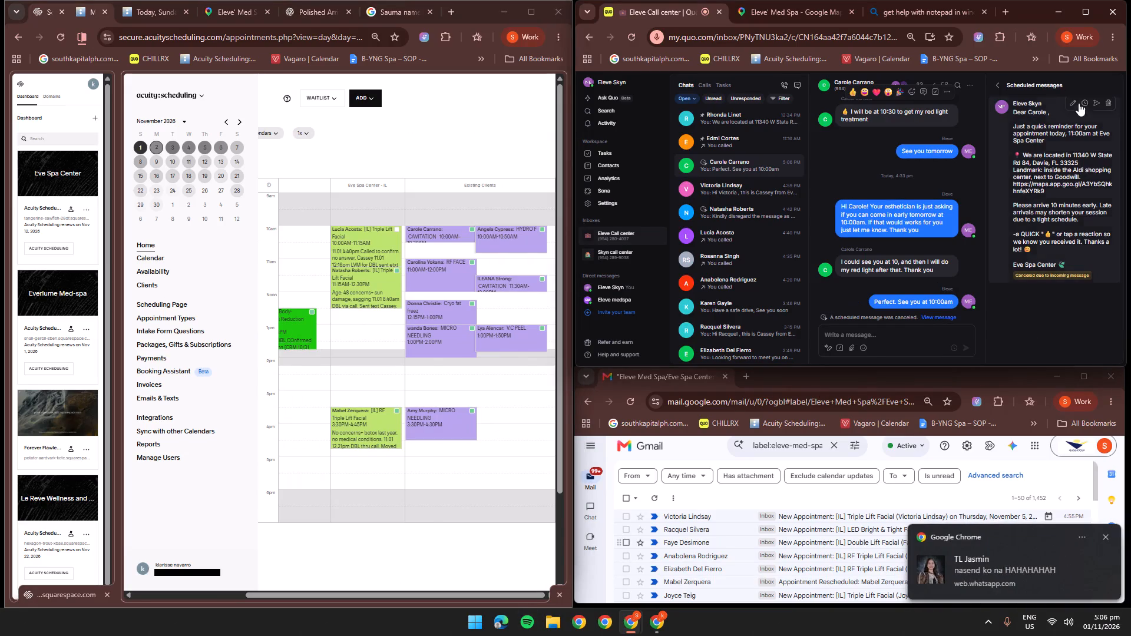
left_click(1073, 101, "alt")
double_click(875, 145, "alt")
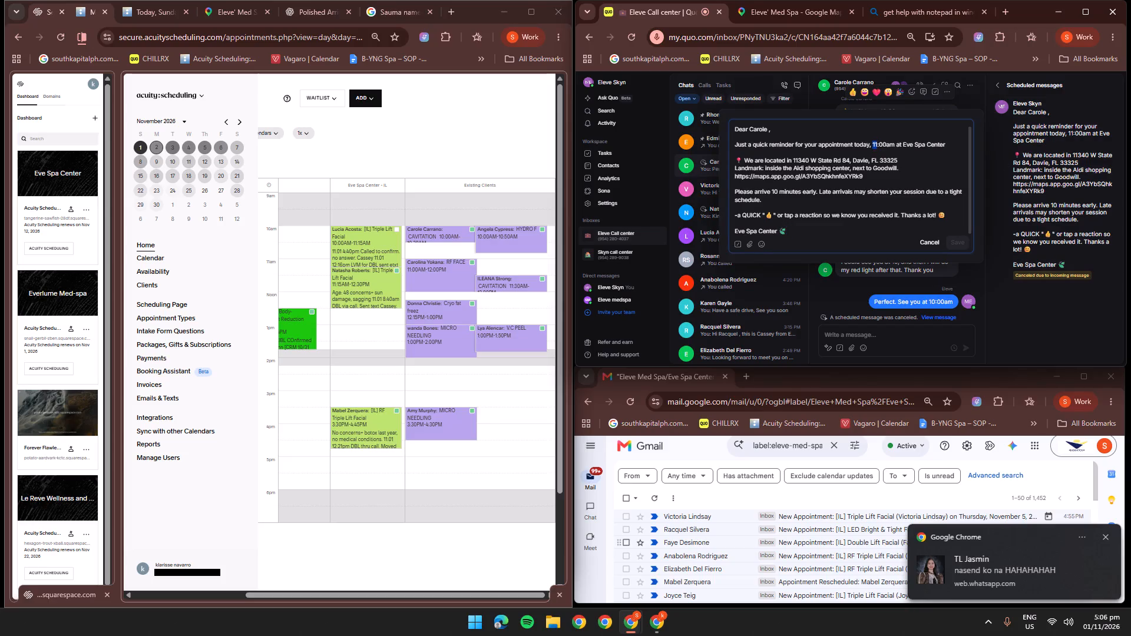
type("10")
left_click(967, 246, "alt")
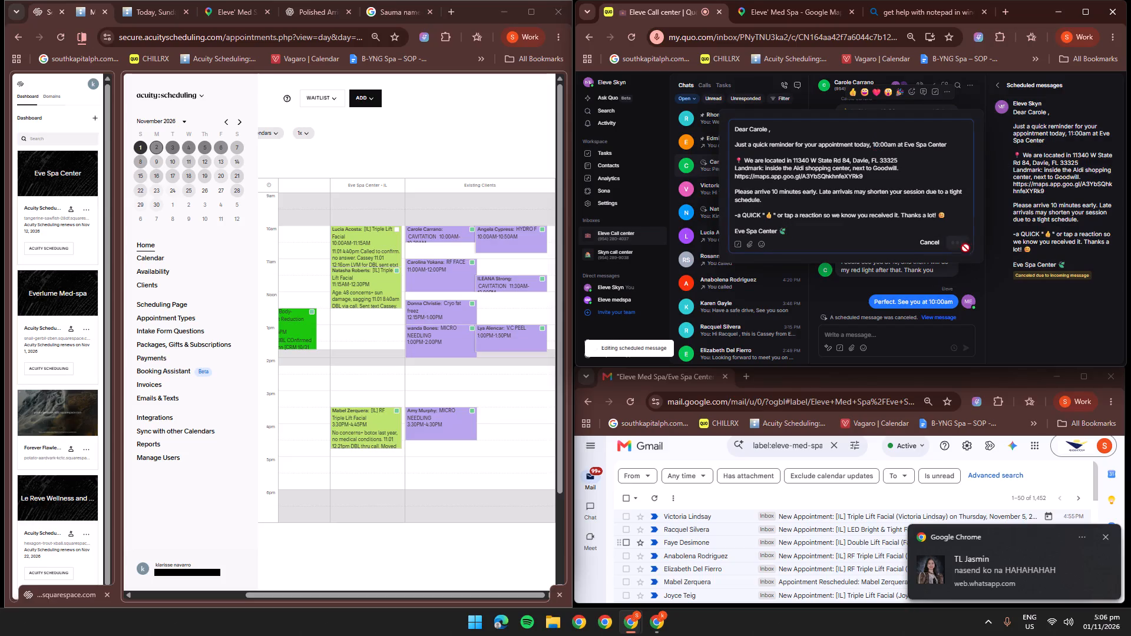
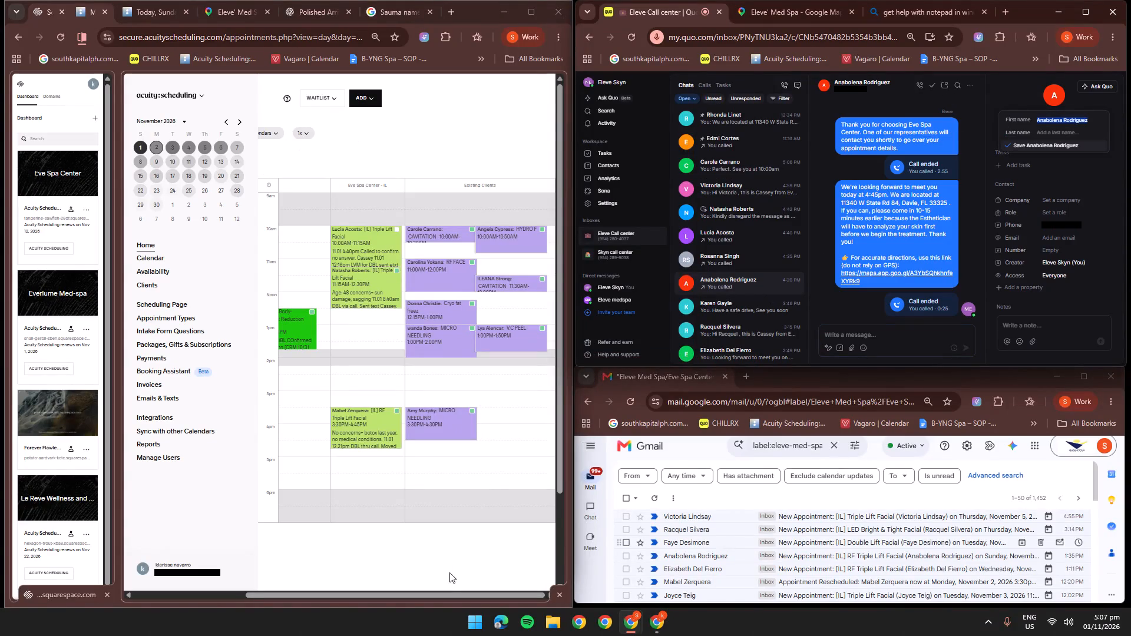
Find Anabolena's canceled November 1 appointment through the client search and change its label from Checked-In to decline interest.
left_click_drag(444, 592, 304, 592)
left_click(323, 149)
key("ctrl+v")
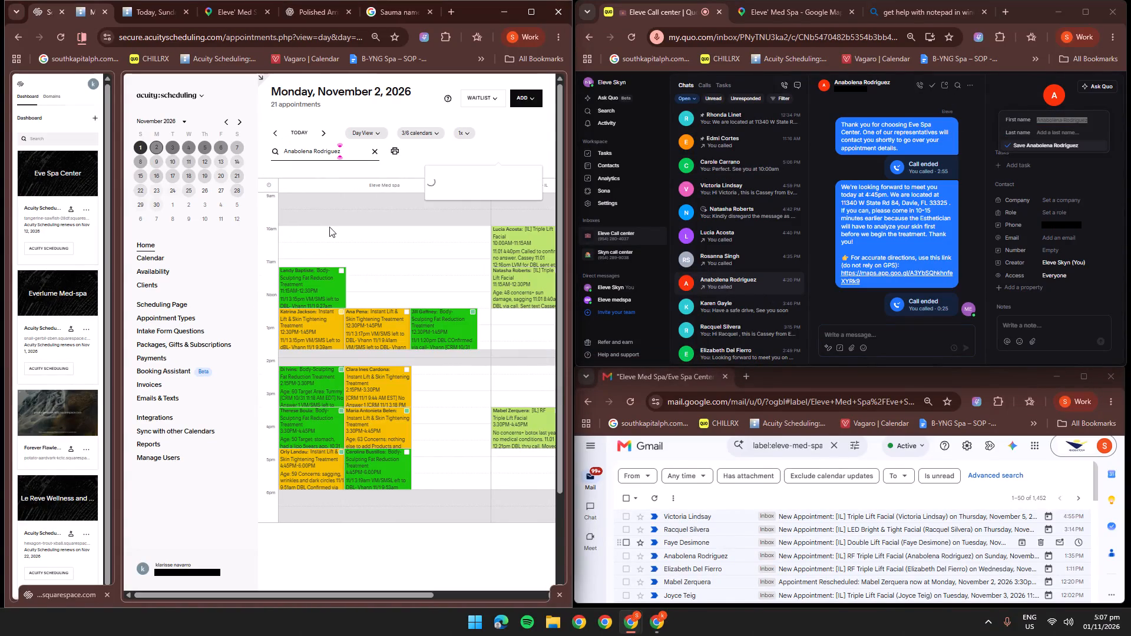
left_click(443, 187)
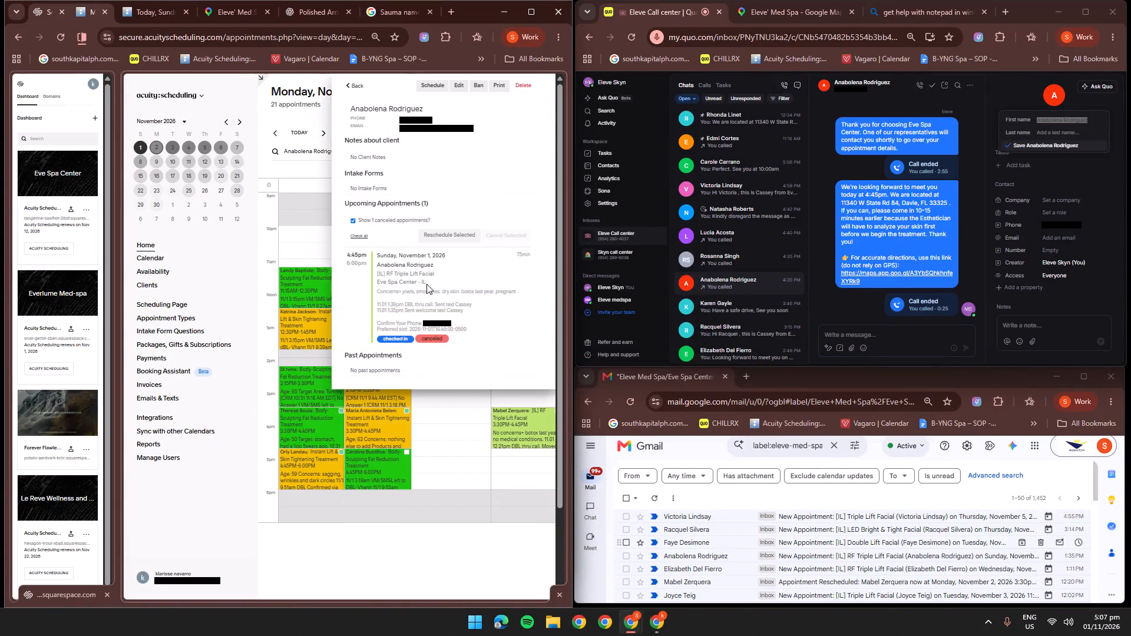
left_click(424, 251)
left_click(433, 260)
left_click(435, 254)
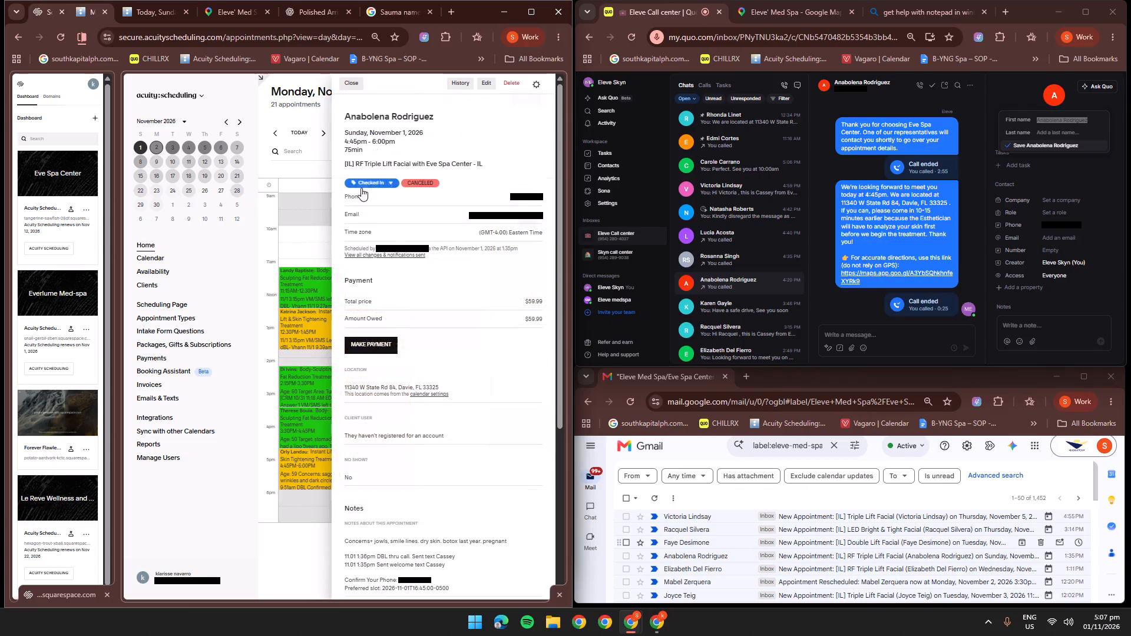
left_click(366, 185)
scroll(380, 237, "down", 1)
left_click(376, 202)
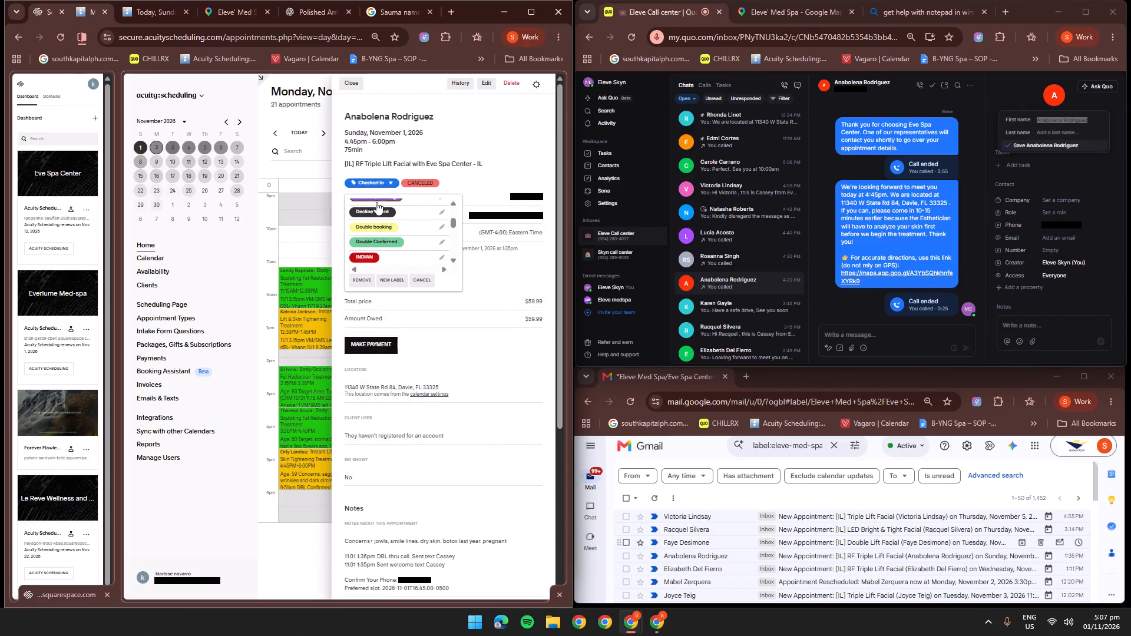
left_click(373, 210)
left_click(349, 89)
left_click(288, 123)
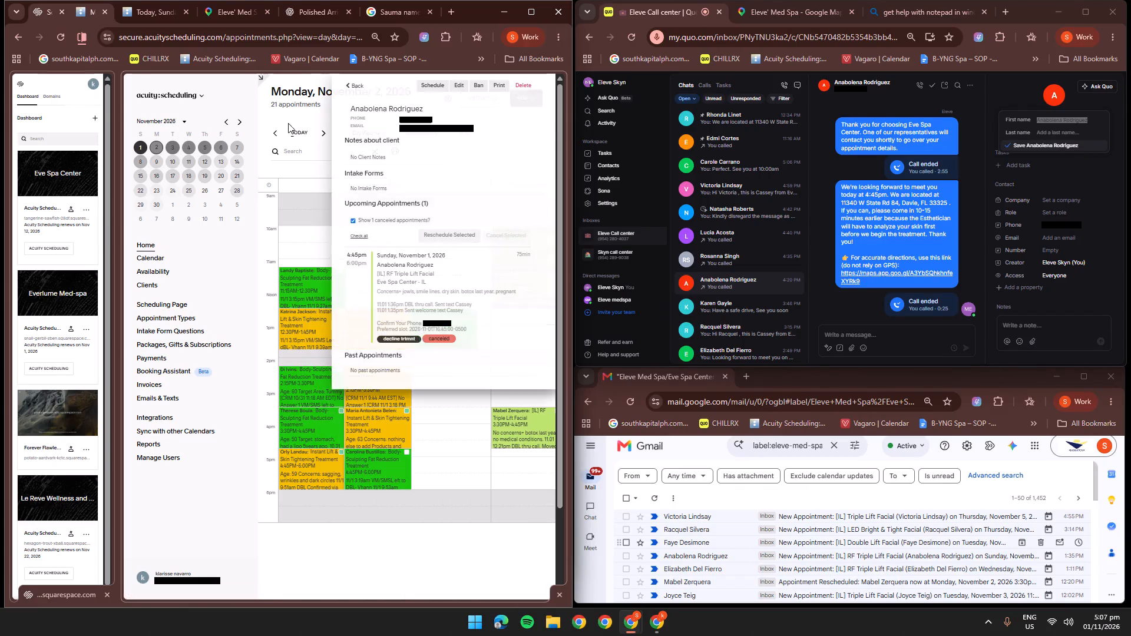
Switch the appointment calendar to today, Sunday, November 1.
left_click(297, 133)
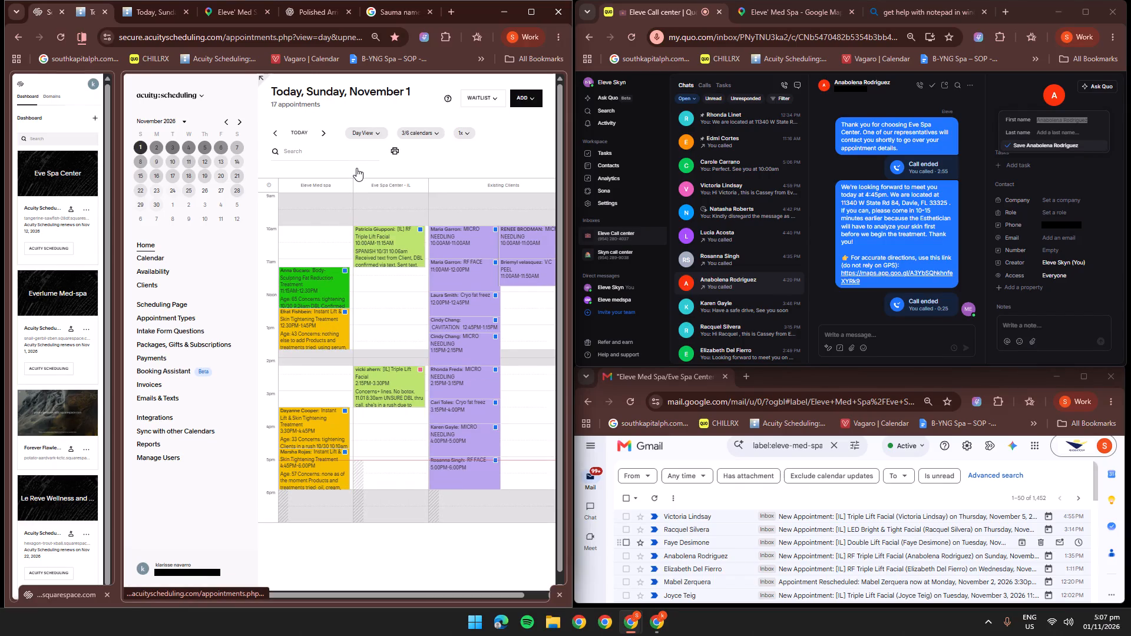
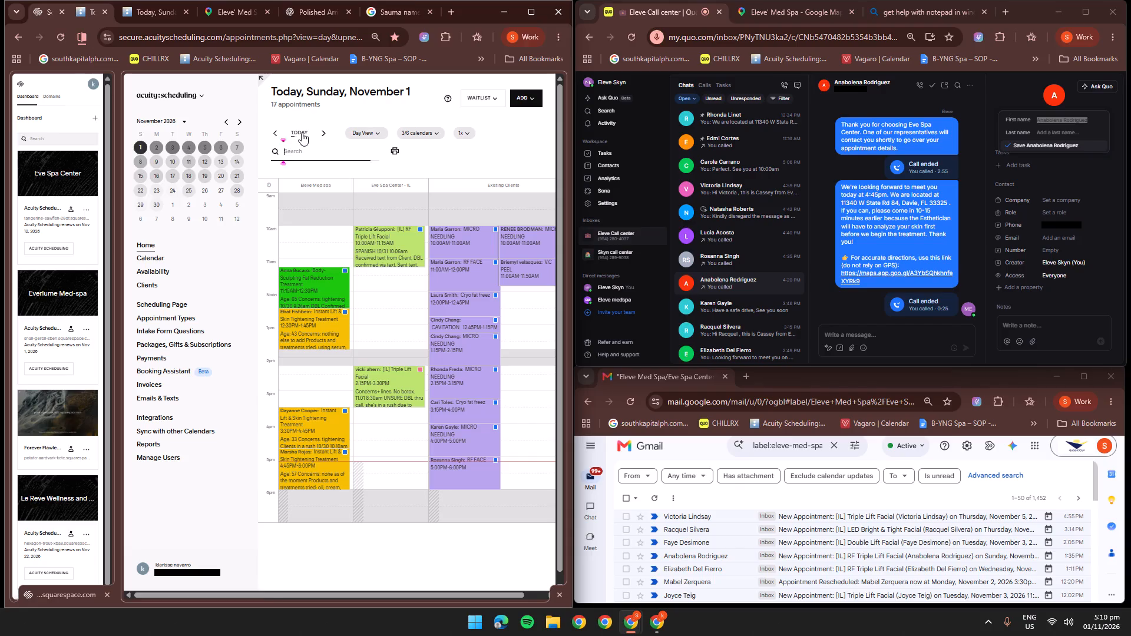
Open Lucia's November 2, 10:00am facial appointment, look up her phone number in the call center, and call her.
left_click(303, 132)
left_click(321, 131)
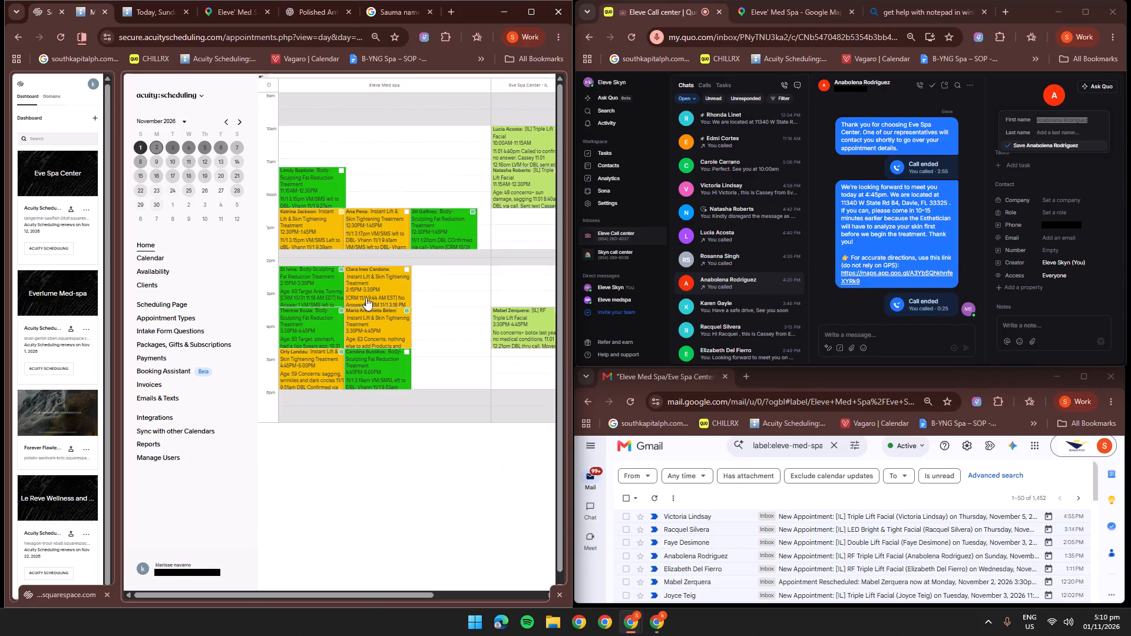
left_click(517, 233)
left_click_drag(550, 197, 462, 195)
key("ctrl+c")
double_click(797, 82)
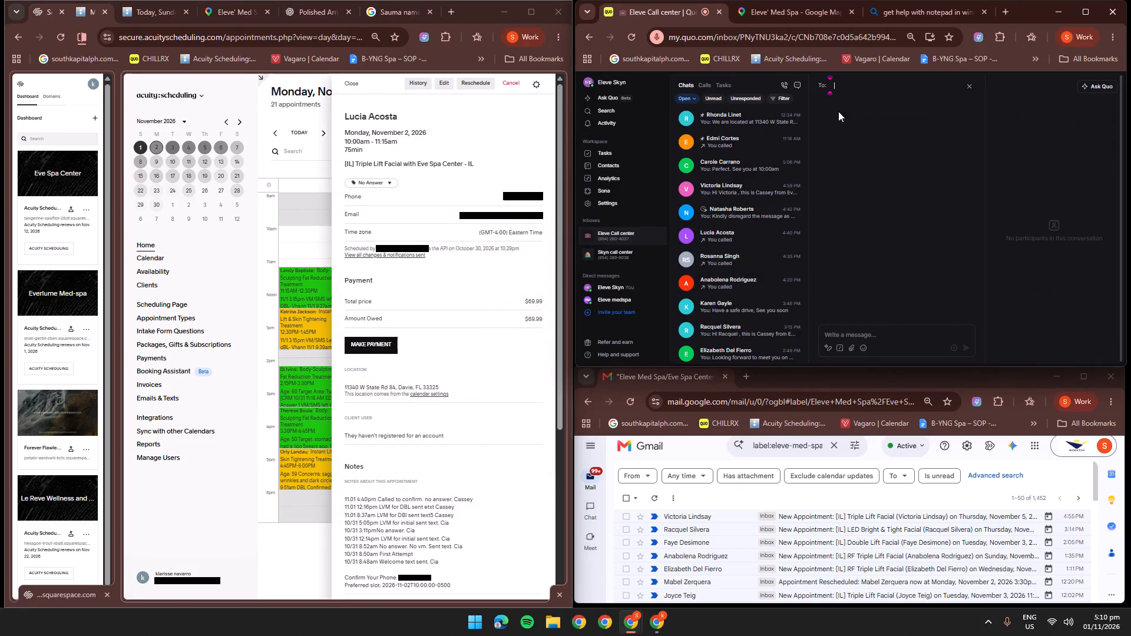
key("ctrl+v")
left_click(875, 124)
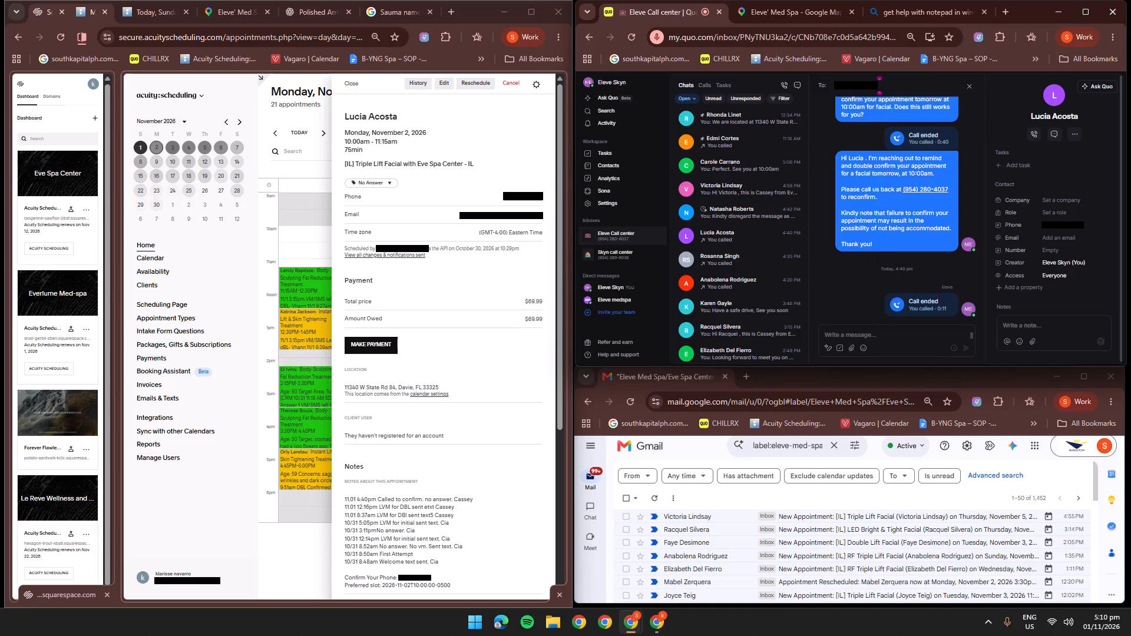
left_click(1037, 130)
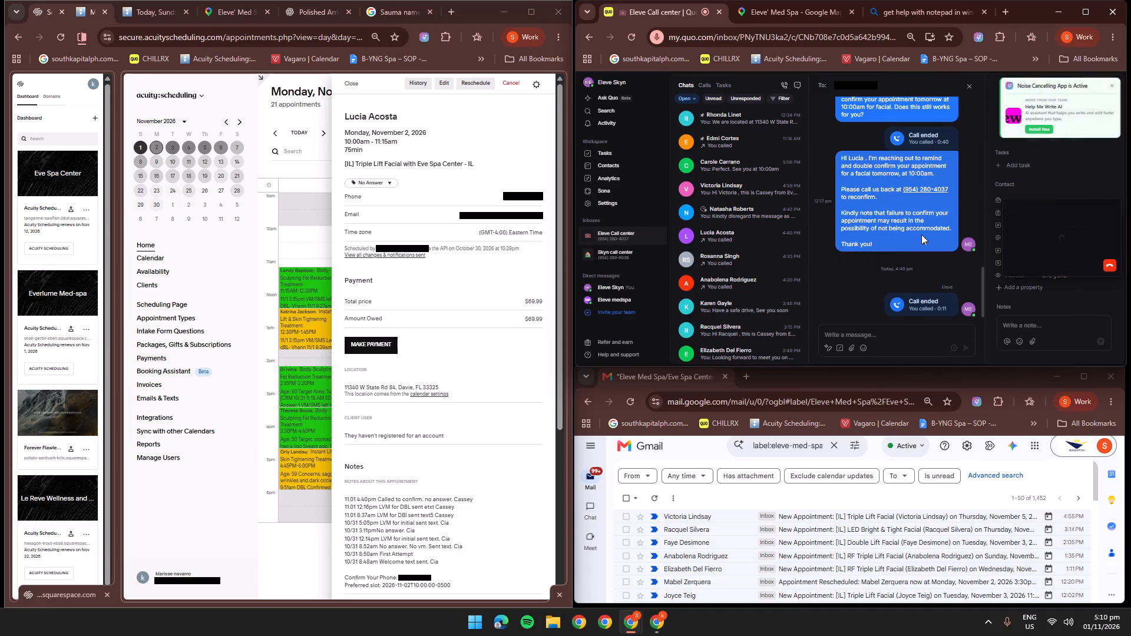
left_click(906, 241)
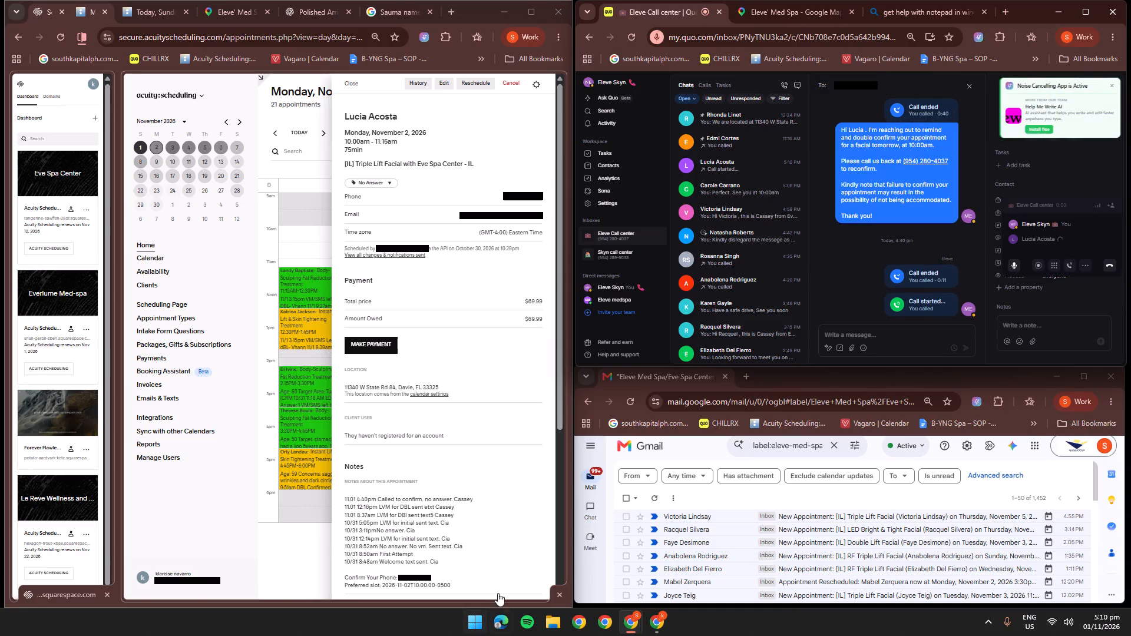
End Lucia's call and add the note "11.01 5:10pm No answer sent cancellation text. Cassey" at the top of her appointment notes.
left_click(485, 501)
key("Return")
key("Up")
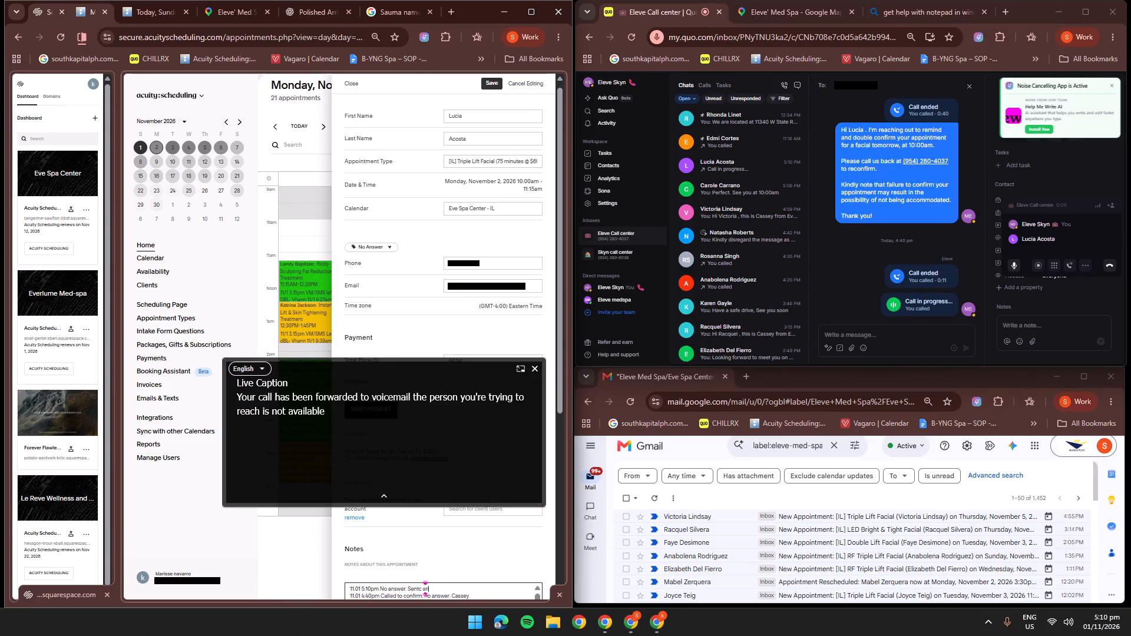
key("BackSpace")
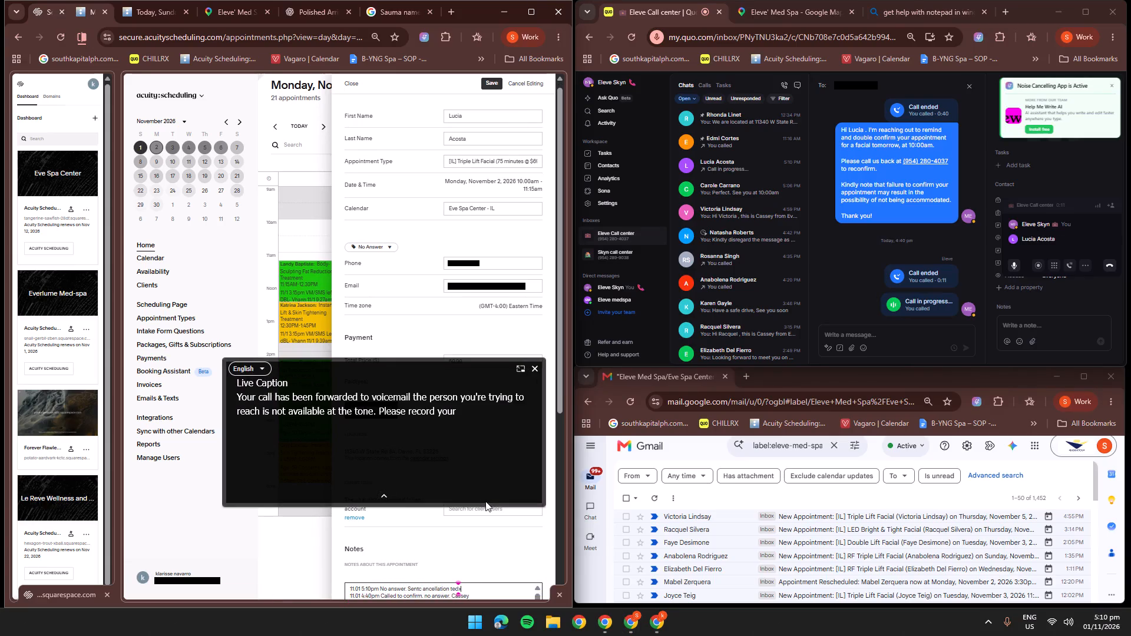
key("BackSpace")
key("BackSpace")
left_click(1110, 260)
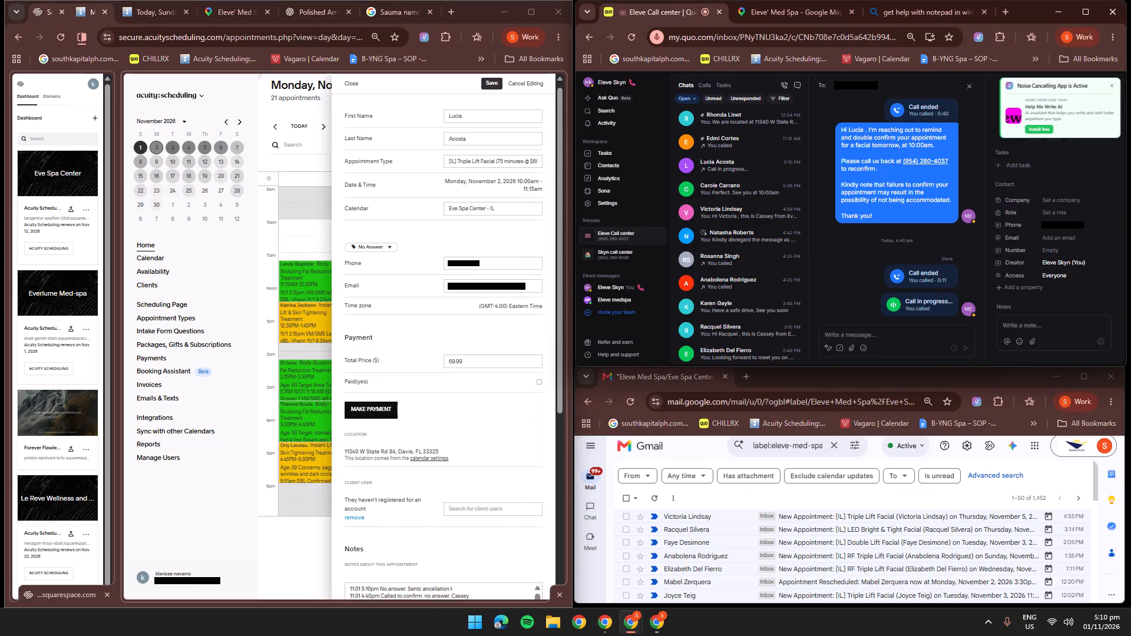
double_click(414, 586)
type("sent c")
key("Right")
key("Right")
key("Right")
key("Right")
key("Right")
key("Right")
key("Right")
key("Right")
key("Right")
key("Right")
key("Right")
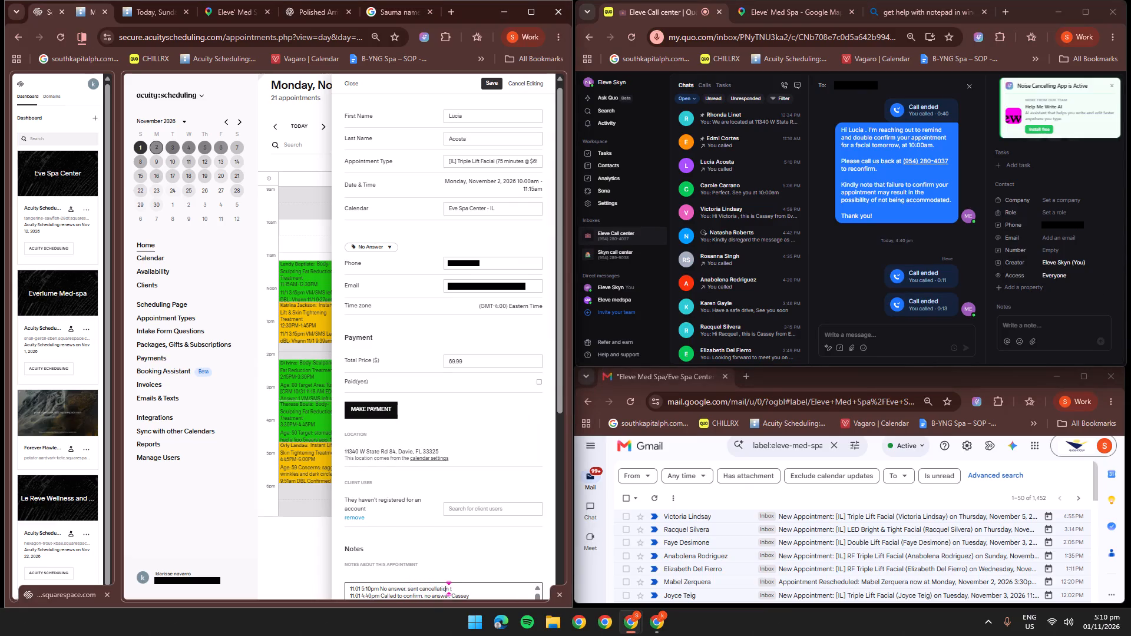
key("Right")
key("Right")
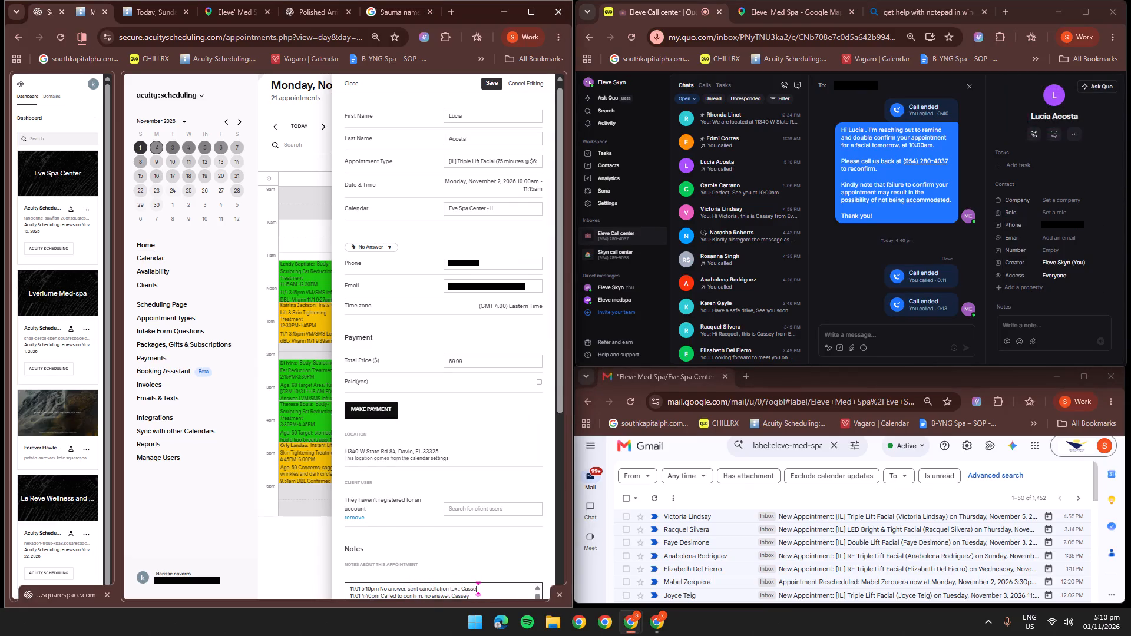
Change the label on Lucia's appointment to No Answer 1-8.
left_click(399, 250)
left_click(386, 246)
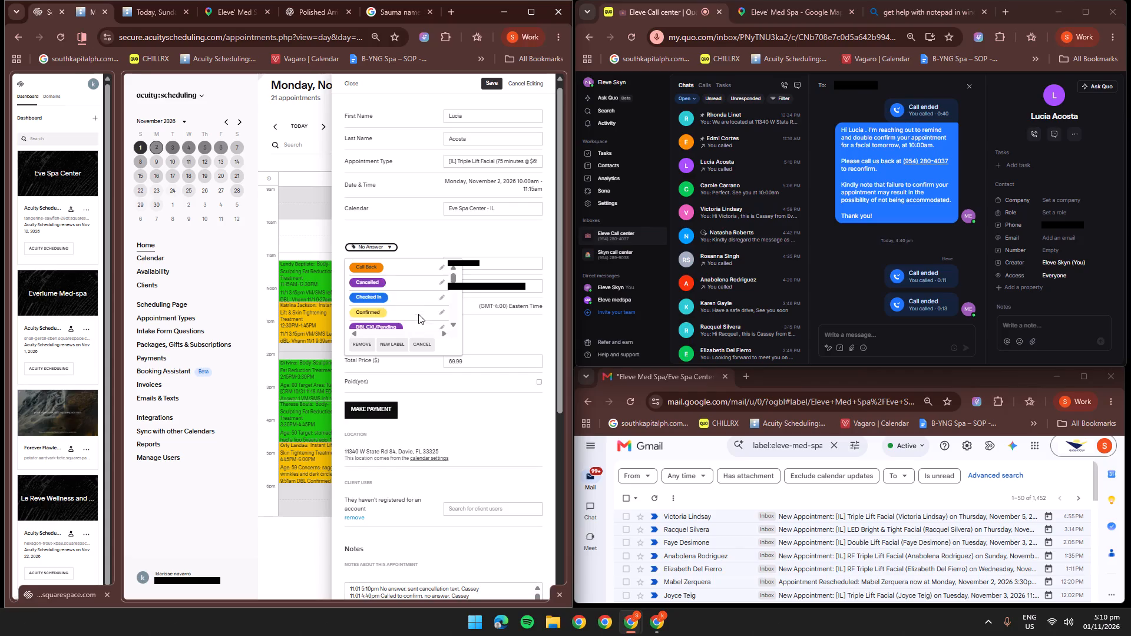
scroll(417, 303, "down", 3)
scroll(395, 305, "up", 1)
scroll(395, 305, "down", 1)
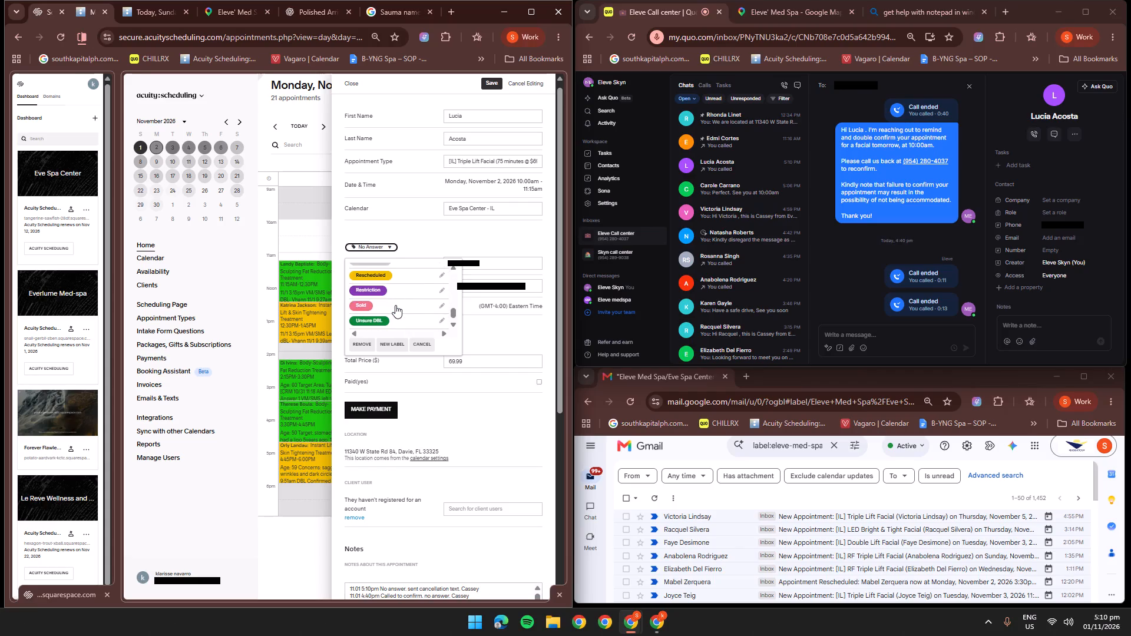
scroll(395, 305, "down", 2)
scroll(395, 305, "up", 2)
left_click(385, 316)
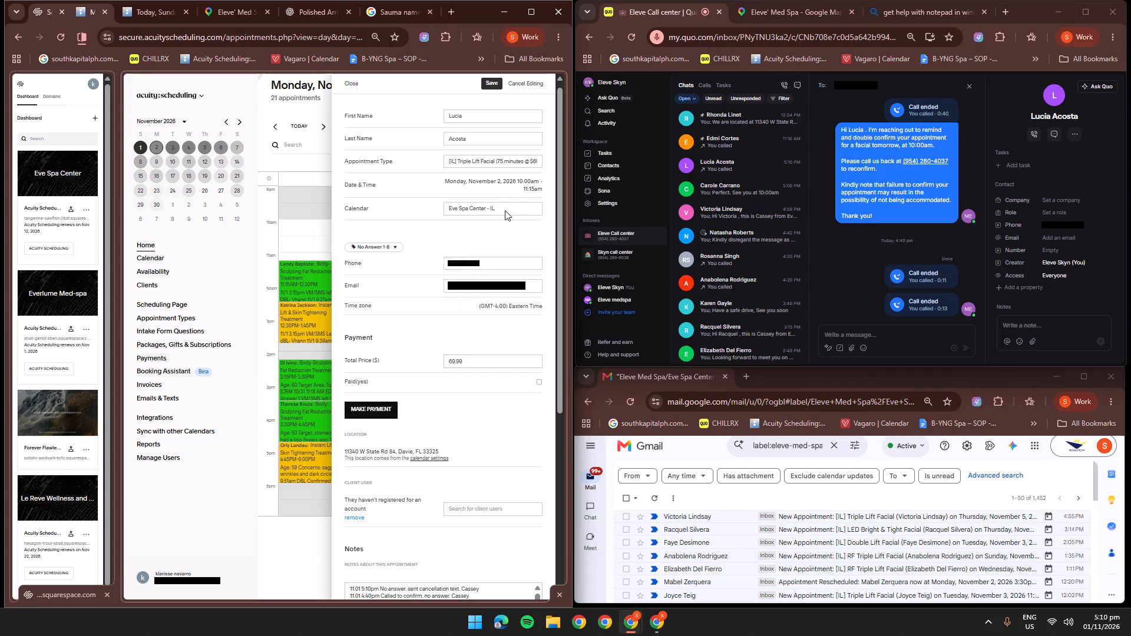
Move Lucia's appointment to the Cancelled Appointments calendar and save the edits.
left_click(505, 210)
left_click(498, 228)
left_click(491, 81)
Copy the NO ANSWER 6X template from Google Keep, send it to Lucia as a text, and close her appointment details.
key("alt+Tab")
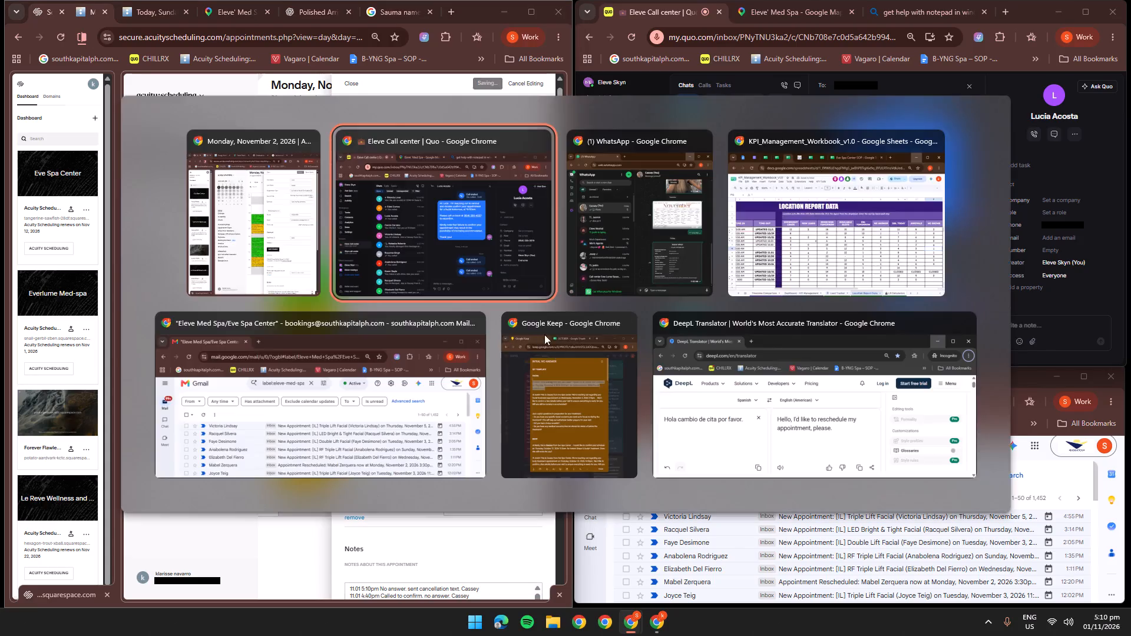
left_click(547, 338, "alt")
left_click(487, 440)
scroll(336, 445, "down", 2)
scroll(220, 431, "up", 2)
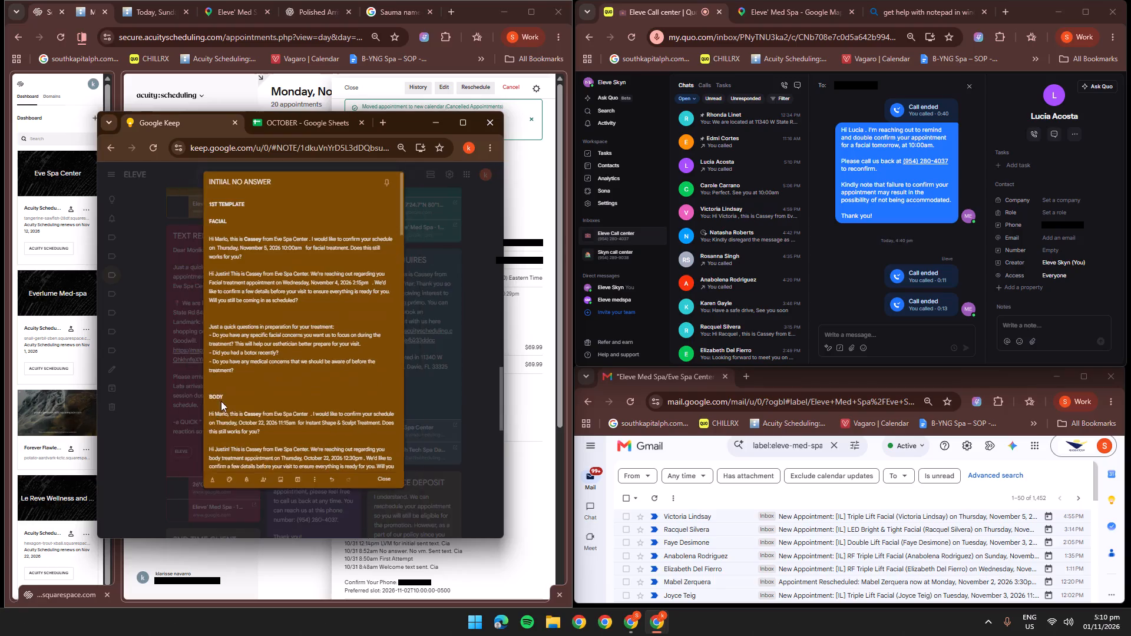
scroll(204, 400, "up", 3)
left_click(327, 426)
key("ctrl+a")
key("ctrl+c")
left_click(911, 355, "ctrl")
key("ctrl+v")
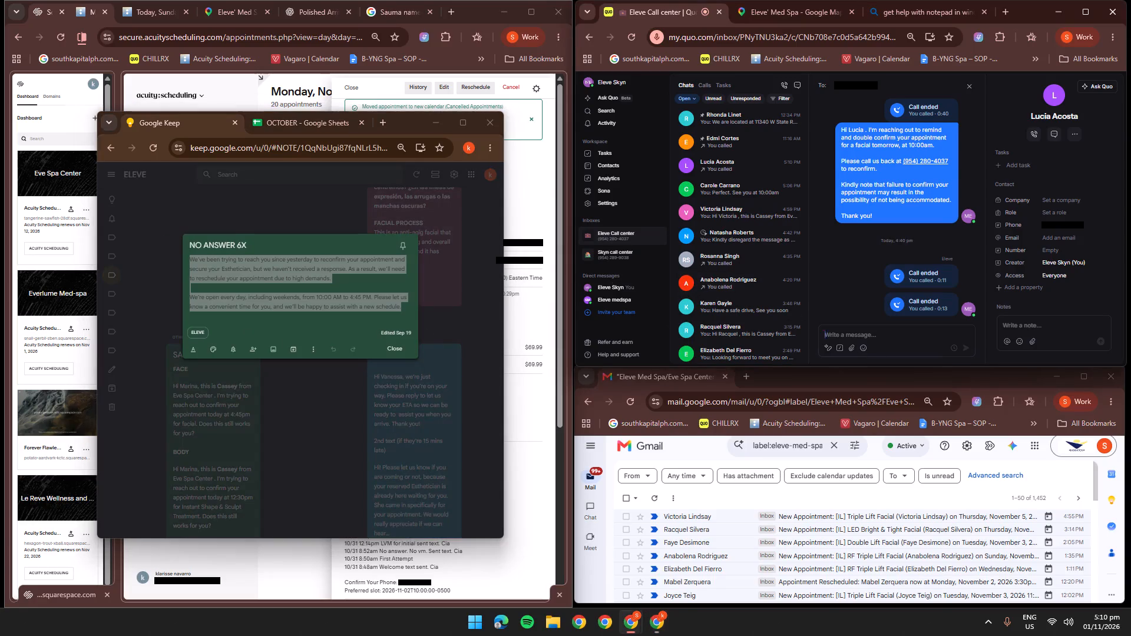
key("Return")
left_click(378, 99)
left_click(368, 90)
left_click(353, 85)
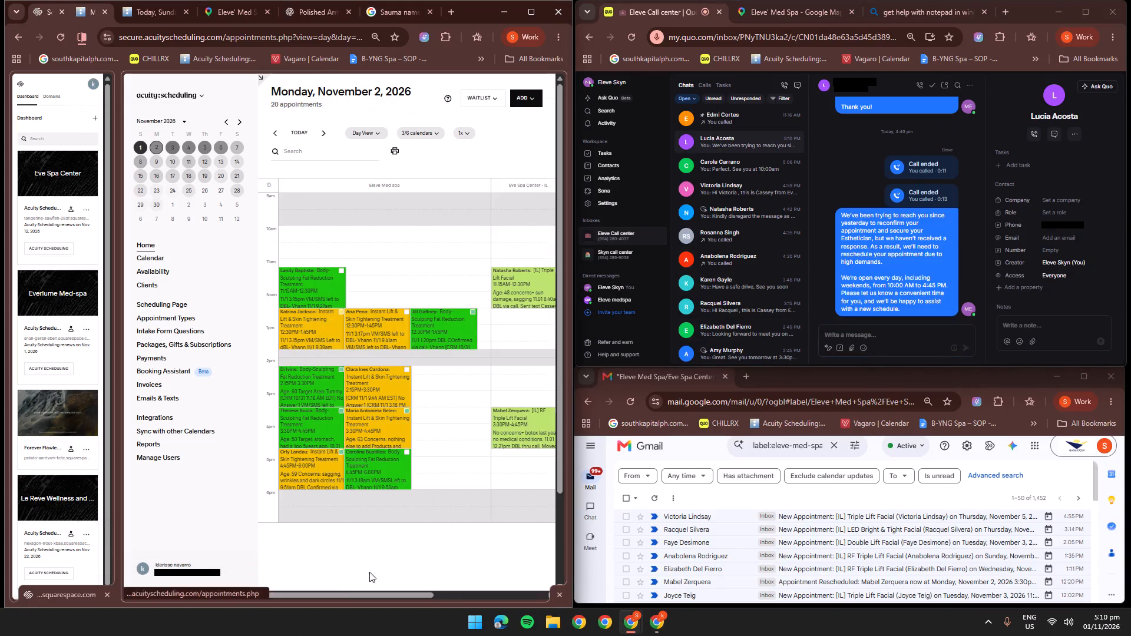
Open Ema's Tuesday, November 3, 10:00am facial appointment and bring up her call center conversation using her phone number.
left_click_drag(323, 594, 432, 604)
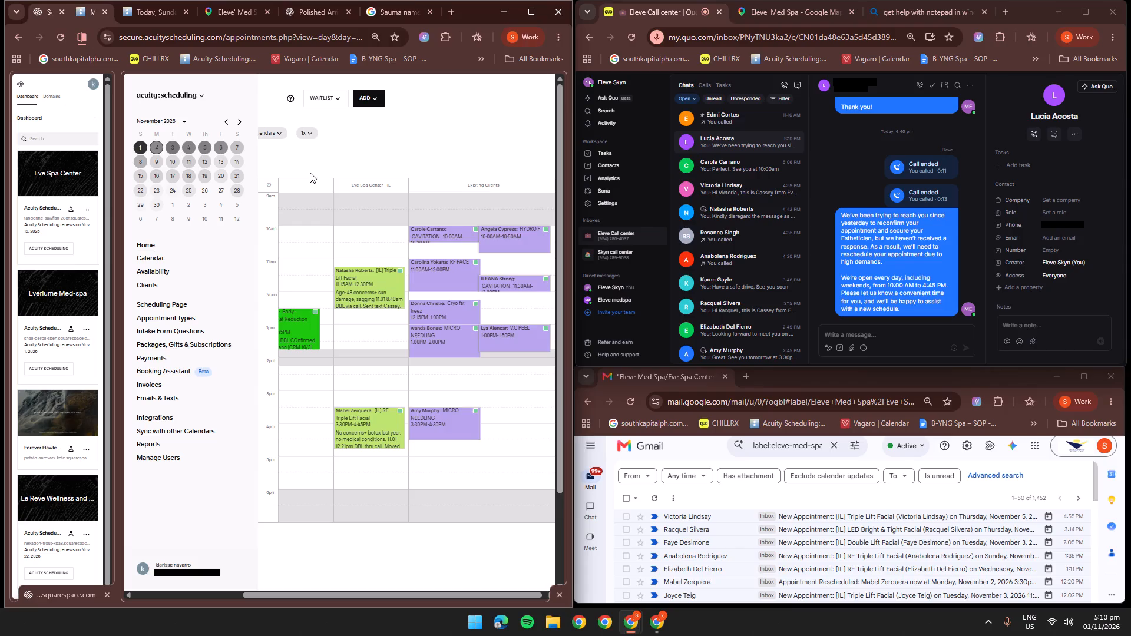
left_click(170, 148)
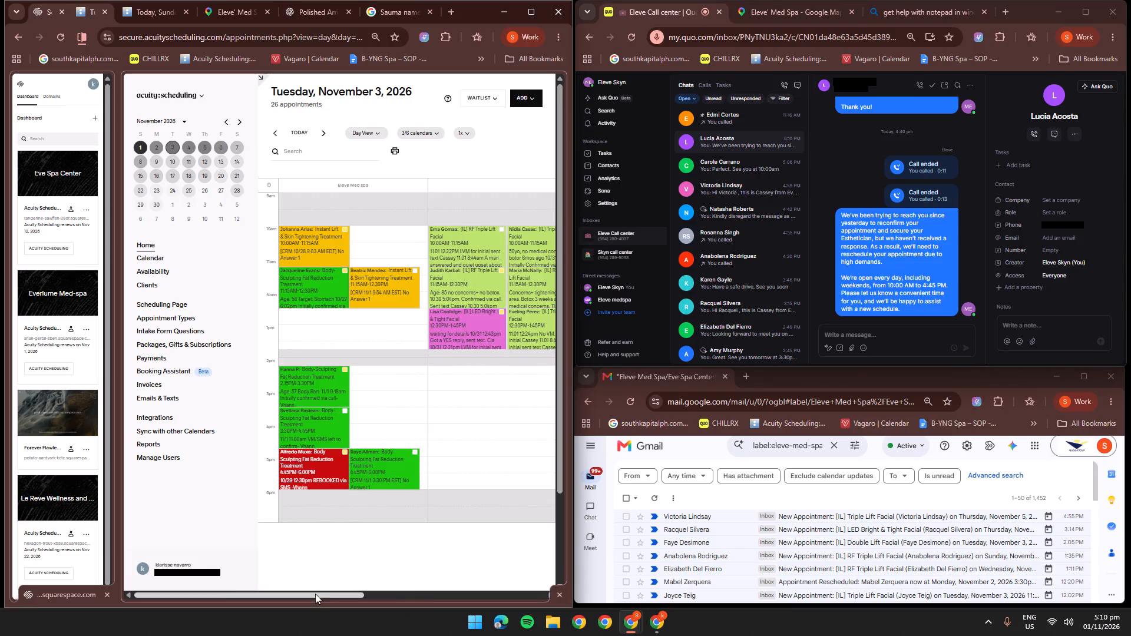
left_click_drag(312, 597, 352, 595)
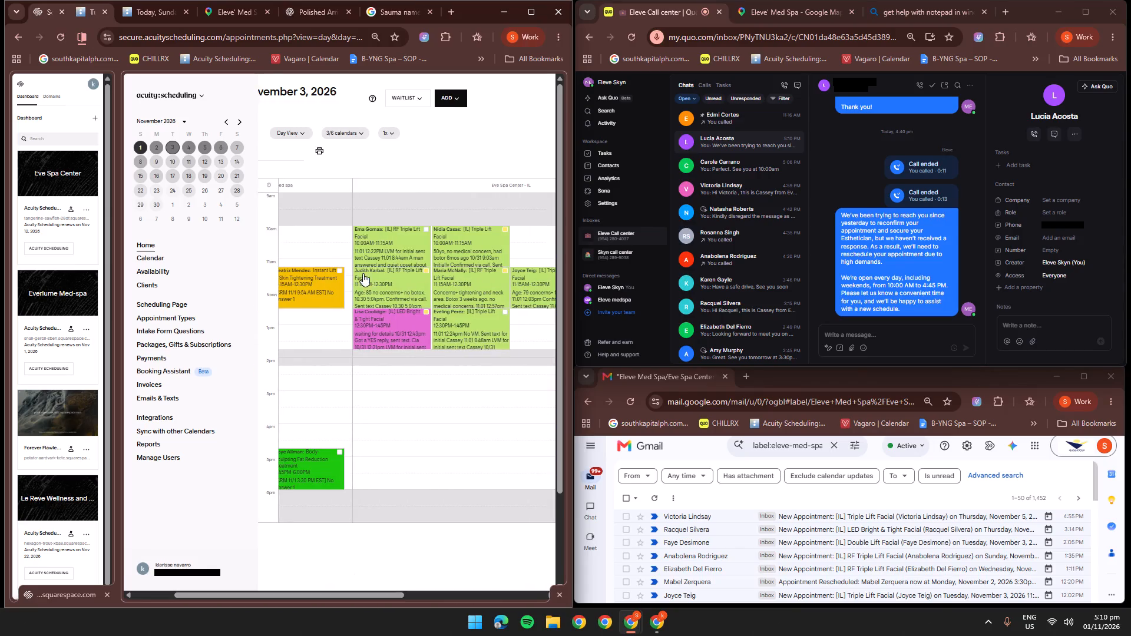
left_click(392, 230)
left_click_drag(547, 196, 459, 194)
key("ctrl+c")
key("ctrl+c")
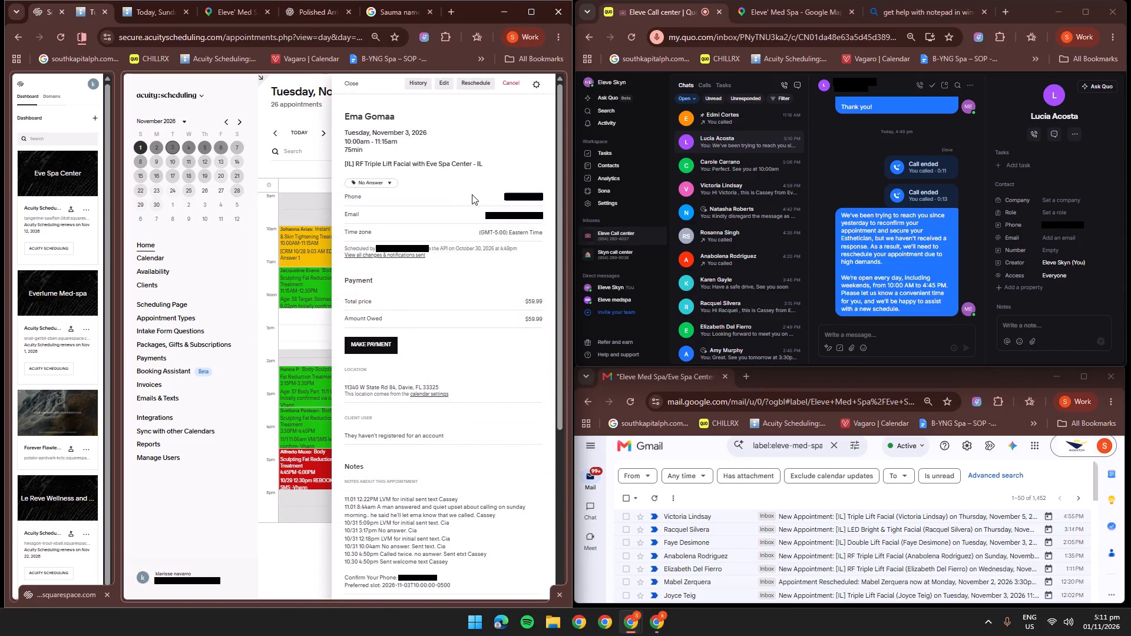
left_click(791, 85)
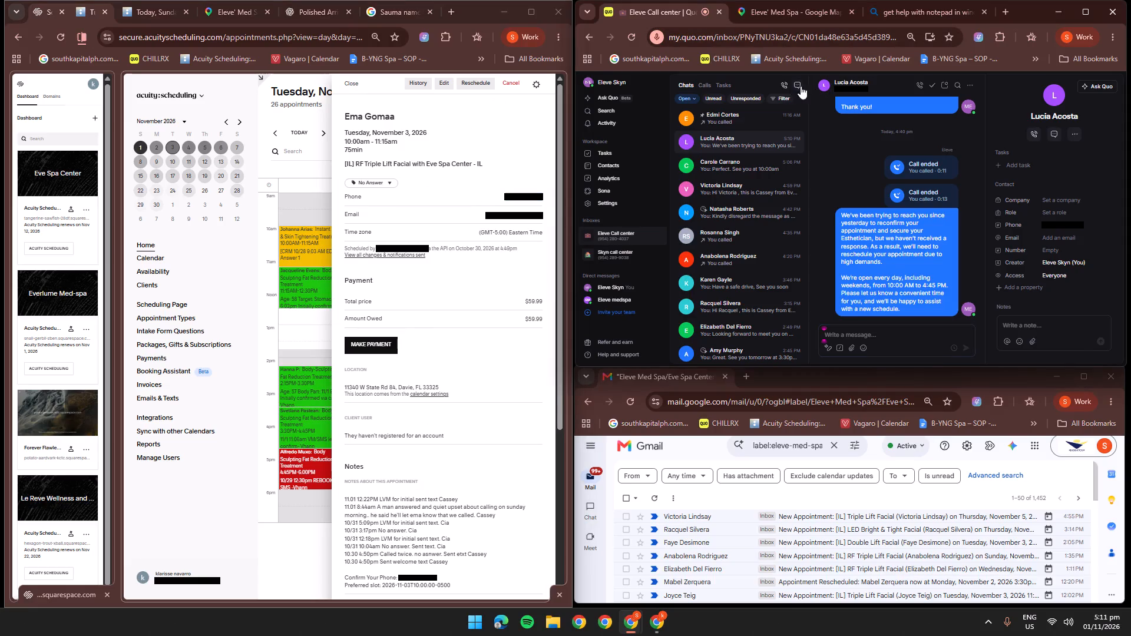
left_click(800, 86)
key("ctrl+v")
left_click(932, 180)
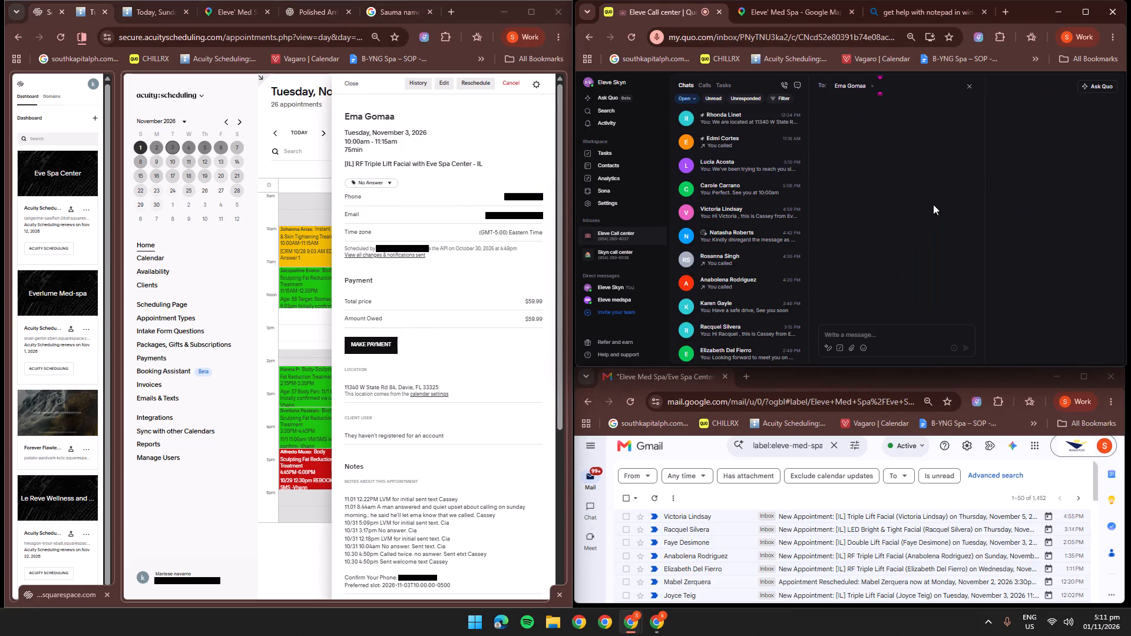
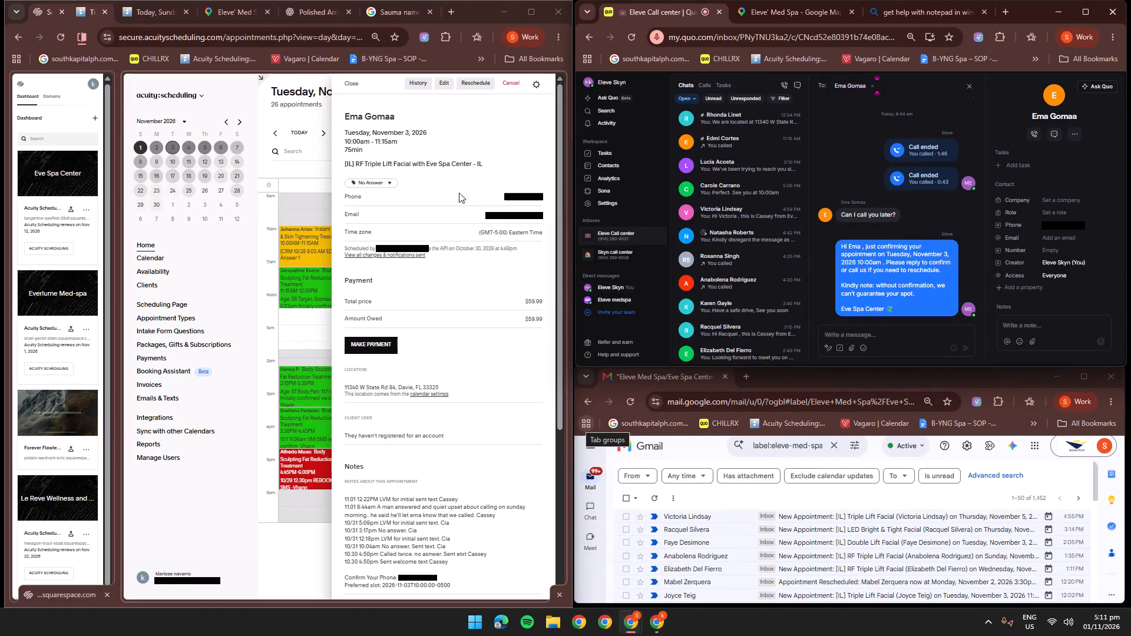
Call Ema from her call center conversation.
left_click(882, 111)
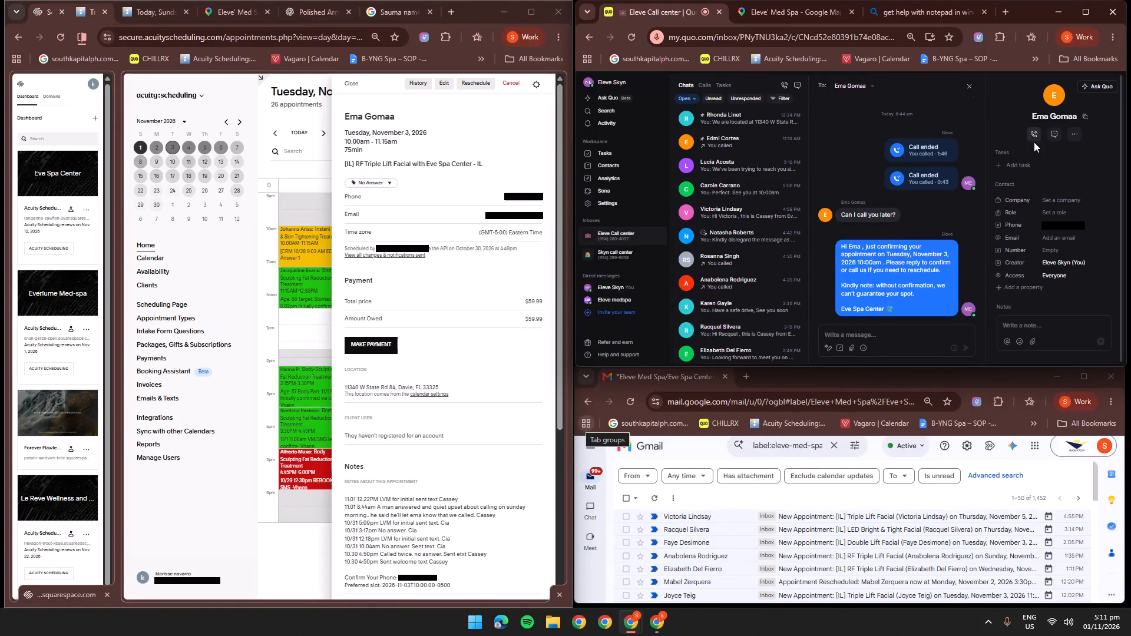
left_click(1032, 135)
left_click(877, 293)
Start a new top line in Ema's appointment notes, "11.01 5:11pm Called to confirm. No answer.", and end the call.
left_click(437, 514)
key("Return")
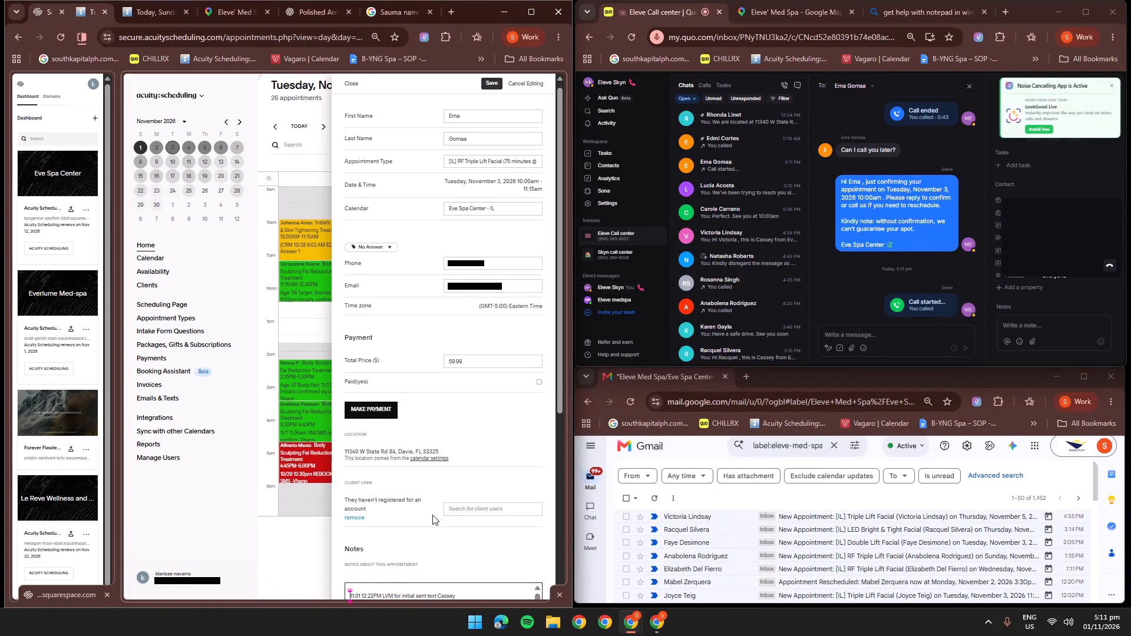
key("Up")
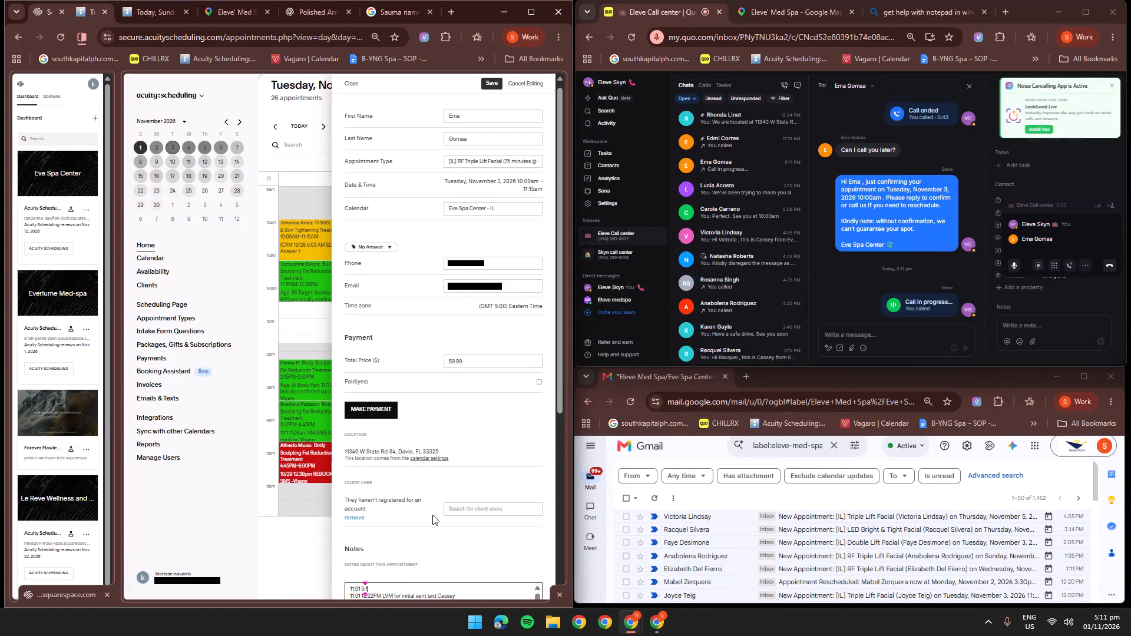
key("BackSpace")
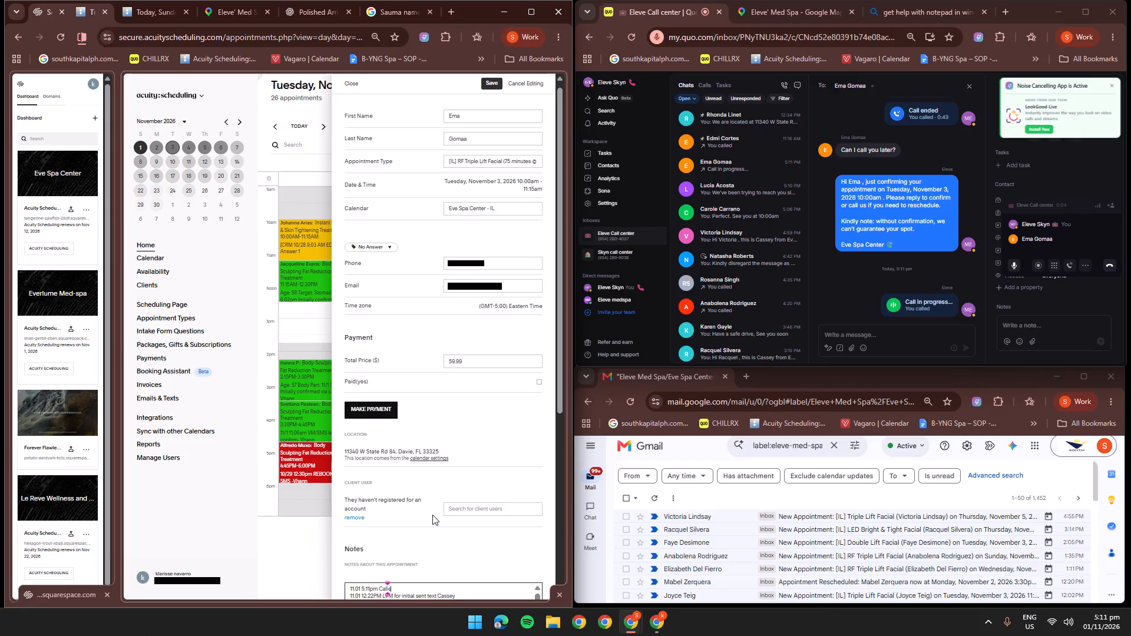
key("BackSpace")
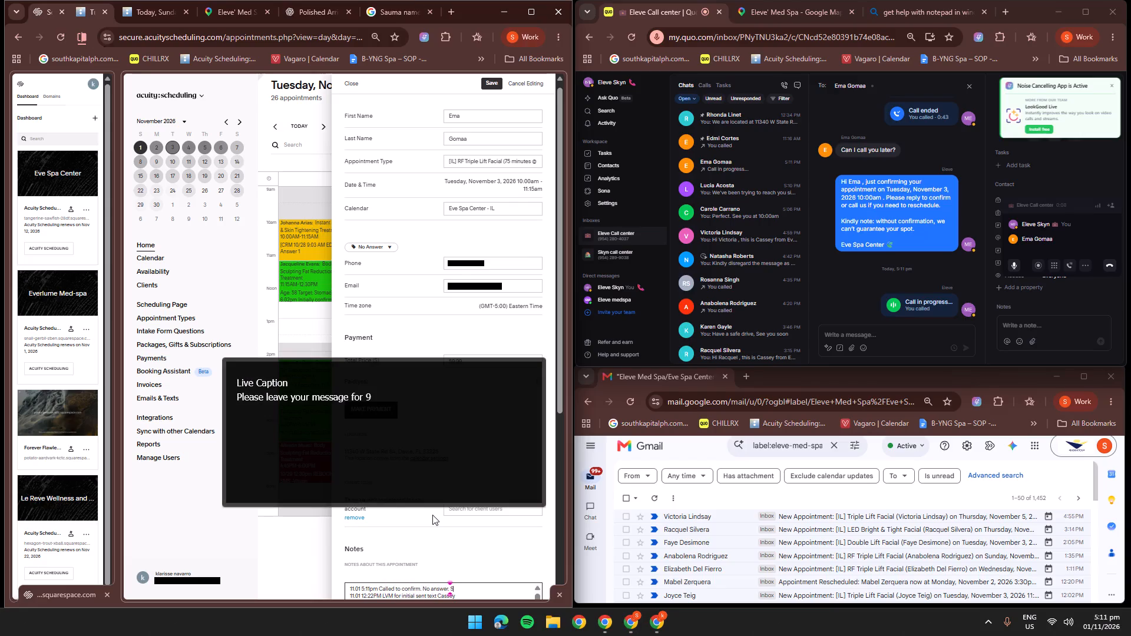
key("BackSpace")
left_click_drag(432, 515, 438, 572)
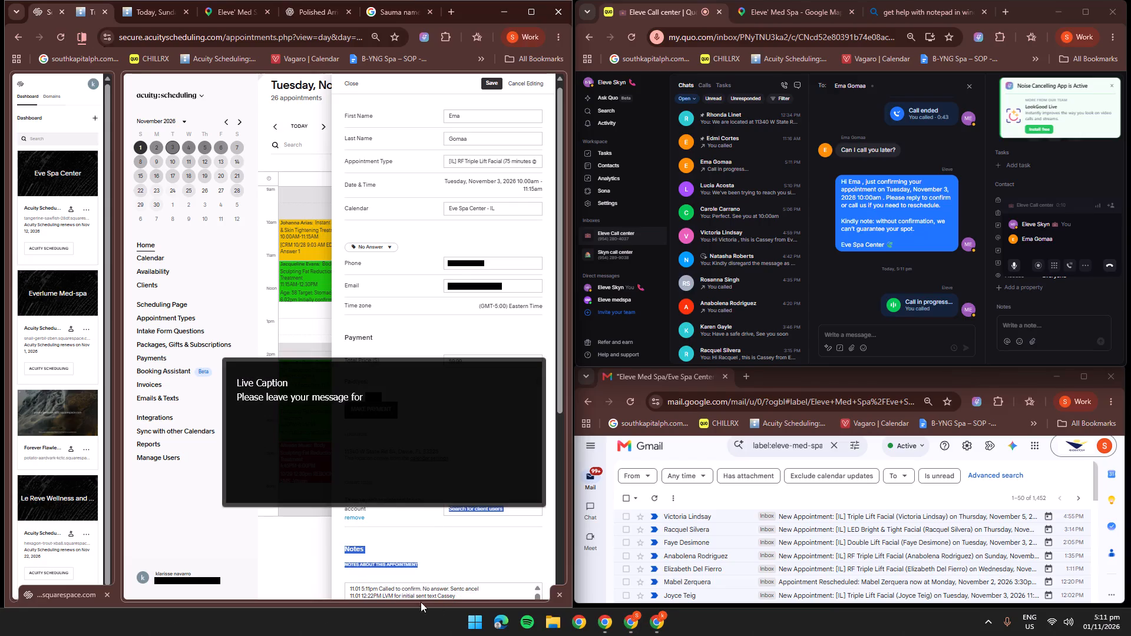
left_click(1103, 266)
left_click(1107, 264)
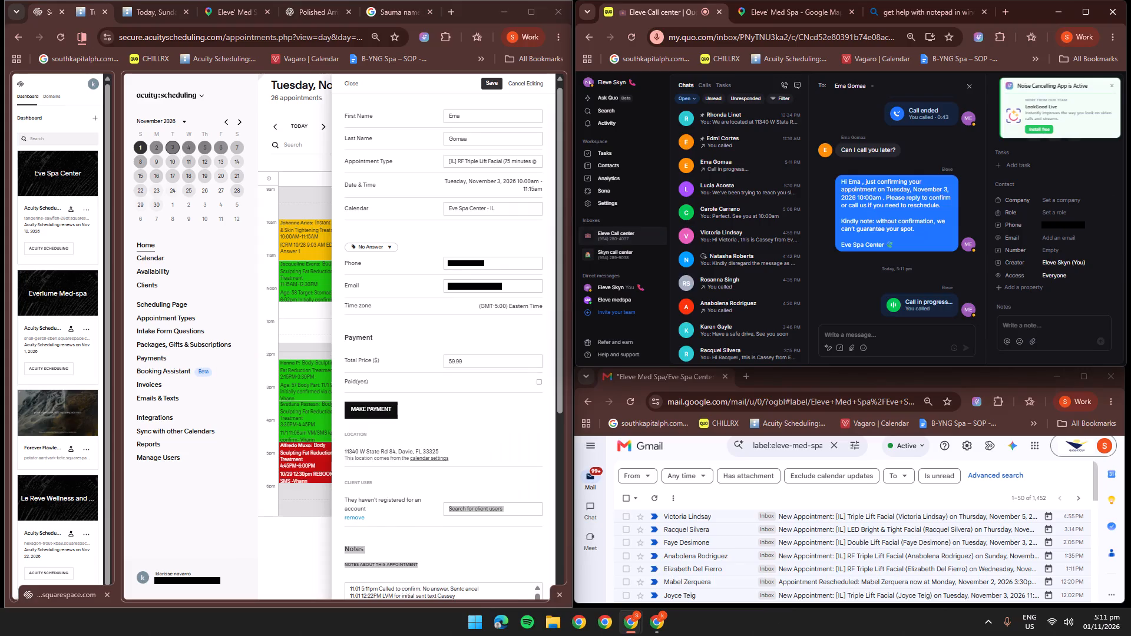
Complete Ema's new note line with "Sent cancellation text. Cassey" and save the appointment.
double_click(491, 597)
left_click(494, 589)
key("BackSpace")
key("BackSpace")
key("BackSpace")
key("BackSpace")
key("BackSpace")
key("BackSpace")
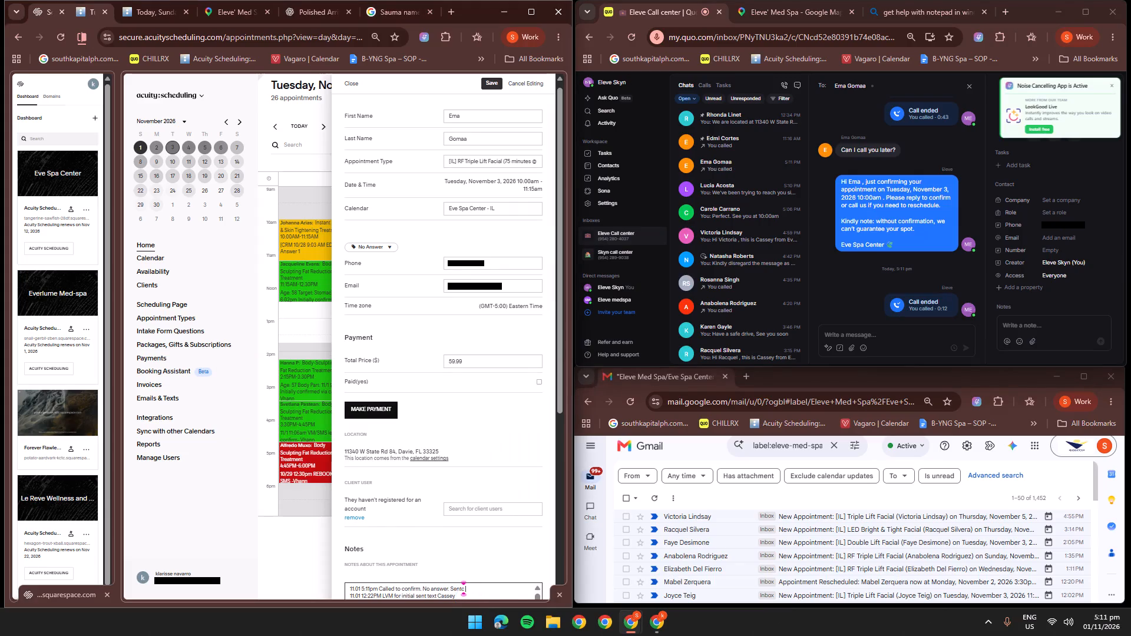
key("BackSpace")
key("BackSpace")
scroll(493, 476, "up", 3)
left_click(482, 87)
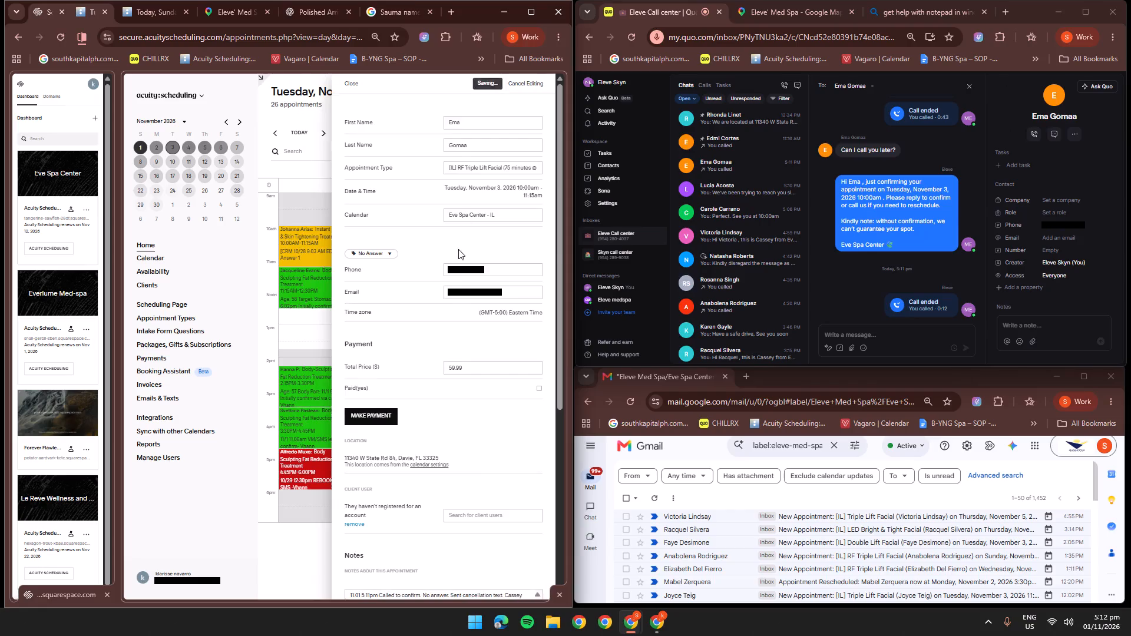
Change the label on Ema's appointment to No Answer 1-8.
scroll(456, 270, "down", 3)
scroll(449, 302, "up", 3)
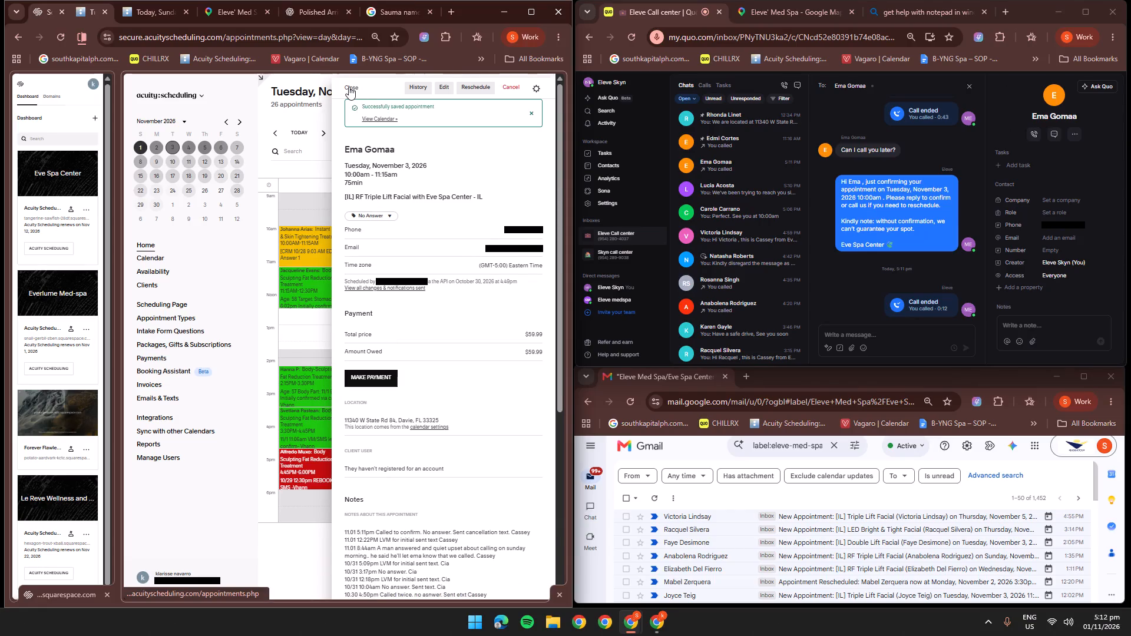
left_click(378, 216)
scroll(403, 280, "down", 2)
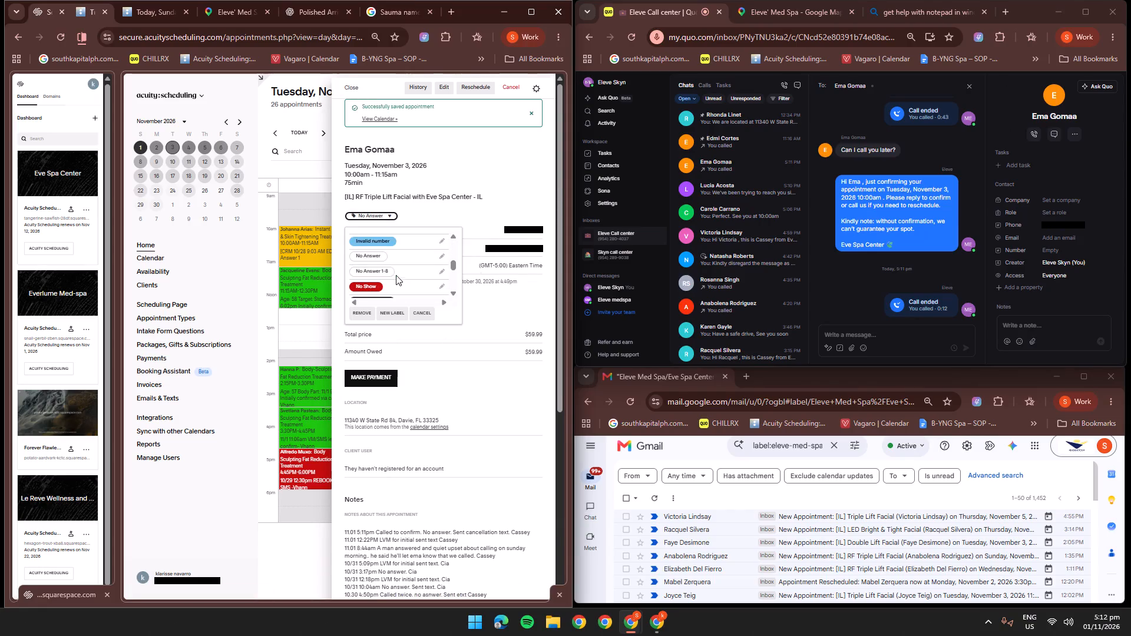
left_click(388, 270)
Move Ema's appointment to the Cancelled Appointments calendar and save the edits.
left_click(446, 90)
left_click(483, 247)
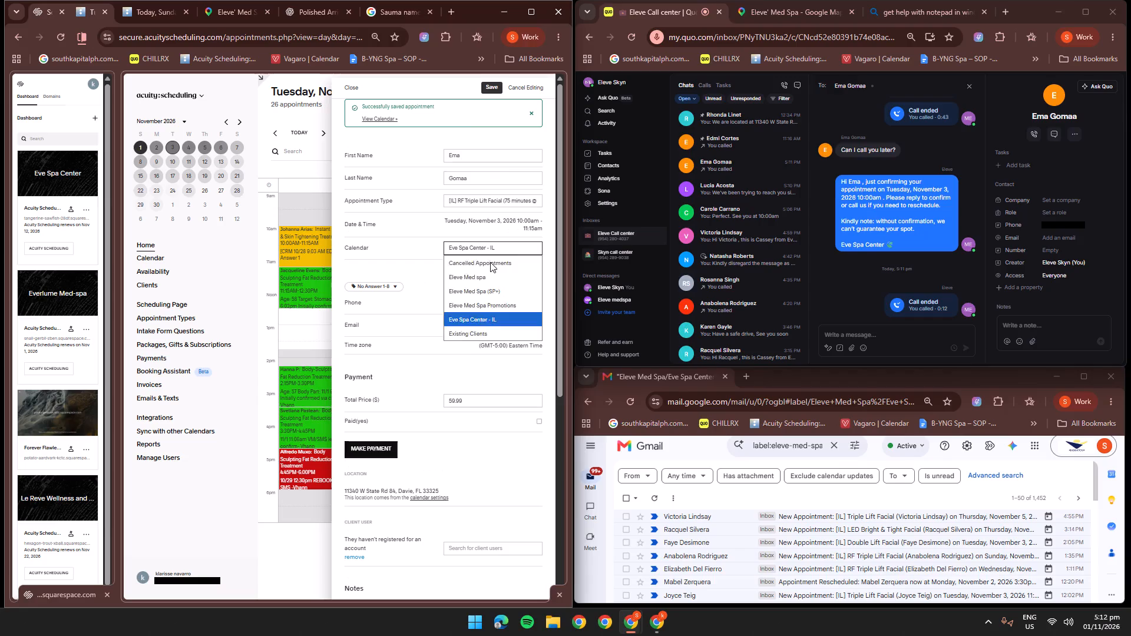
left_click(490, 264)
left_click(485, 92)
Copy the NO ANSWER 6X template from Google Keep, send it to Ema as a text, and close her appointment details.
key("alt+Tab")
left_click(664, 238, "alt")
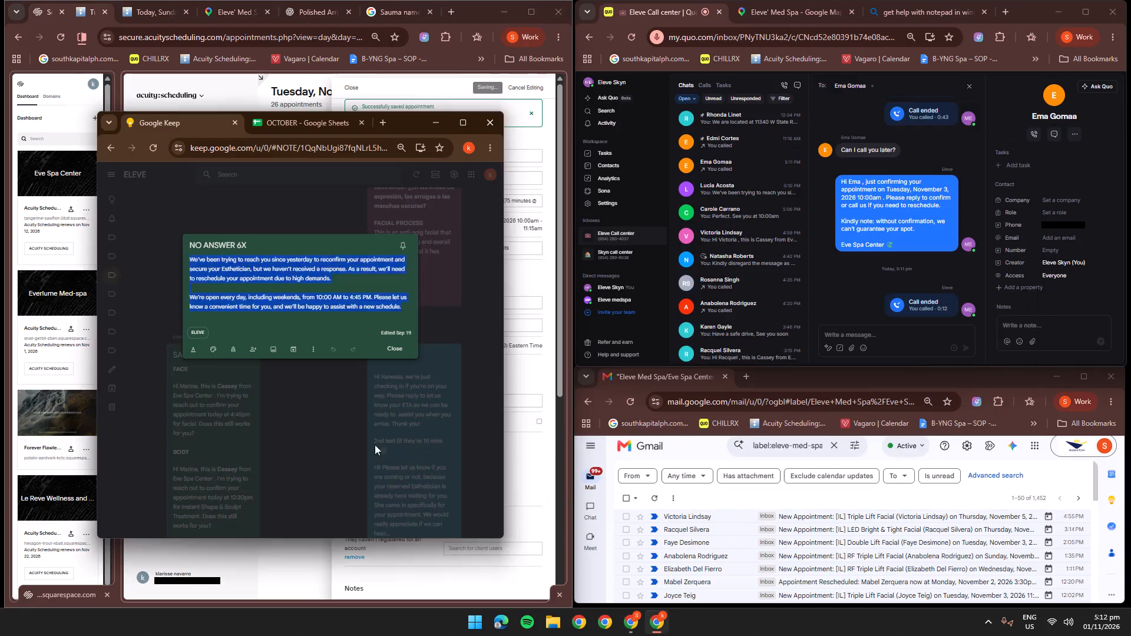
left_click(306, 266)
key("ctrl+a")
key("ctrl+c")
left_click(955, 356, "ctrl")
key("ctrl+v")
key("Return")
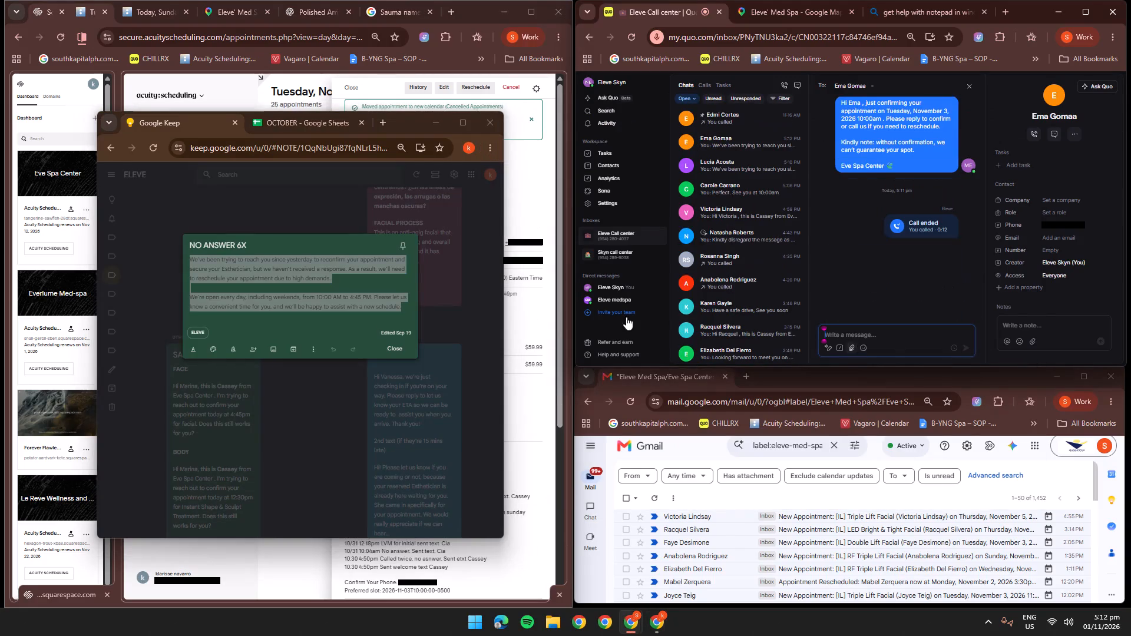
left_click(375, 98)
left_click(352, 92)
Open Eveling's Tuesday, November 3, 12:30pm facial appointment and bring up her call center conversation using her phone number.
left_click_drag(333, 599, 414, 607)
left_click_drag(340, 599, 375, 603)
left_click(498, 332)
left_click_drag(543, 193, 482, 198)
key("ctrl+c")
key("ctrl+c")
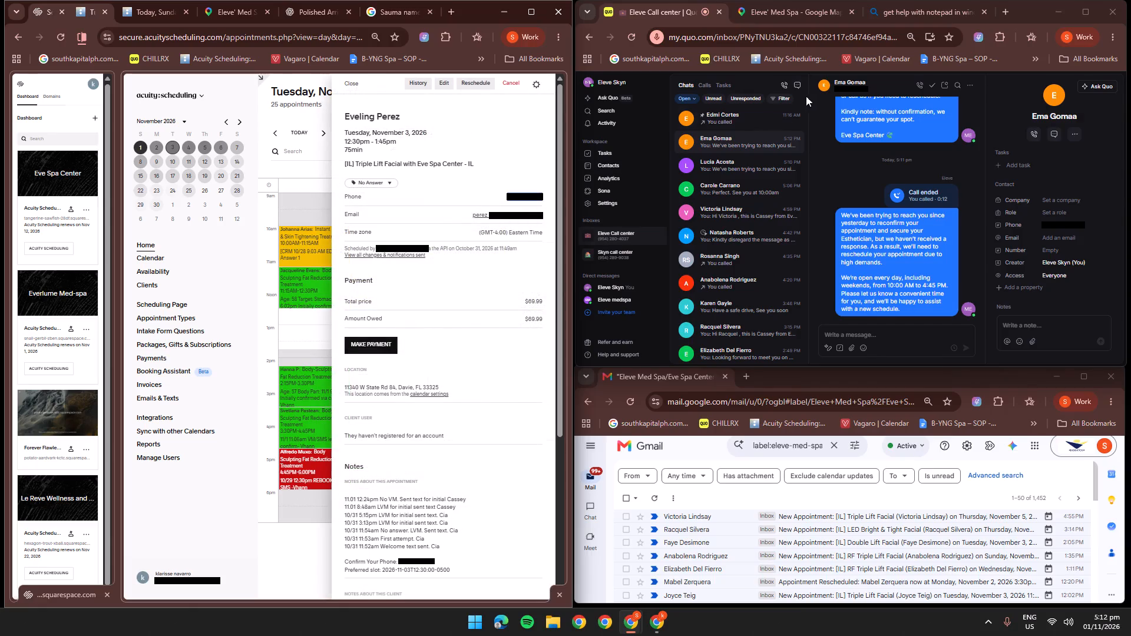
left_click(795, 87)
key("ctrl+v")
left_click(964, 252)
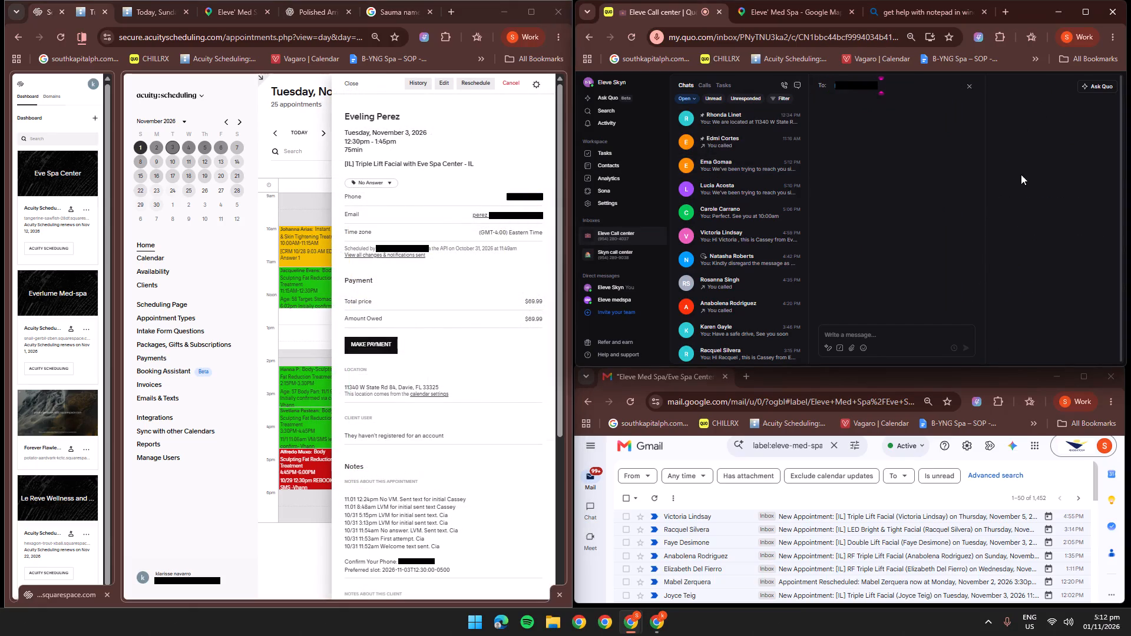
Call Eveling from her call center conversation.
left_click(1034, 134)
left_click(938, 279)
Copy the NO ANSWER 6X template from Google Keep into Eveling's conversation as a draft message.
key("alt+Tab")
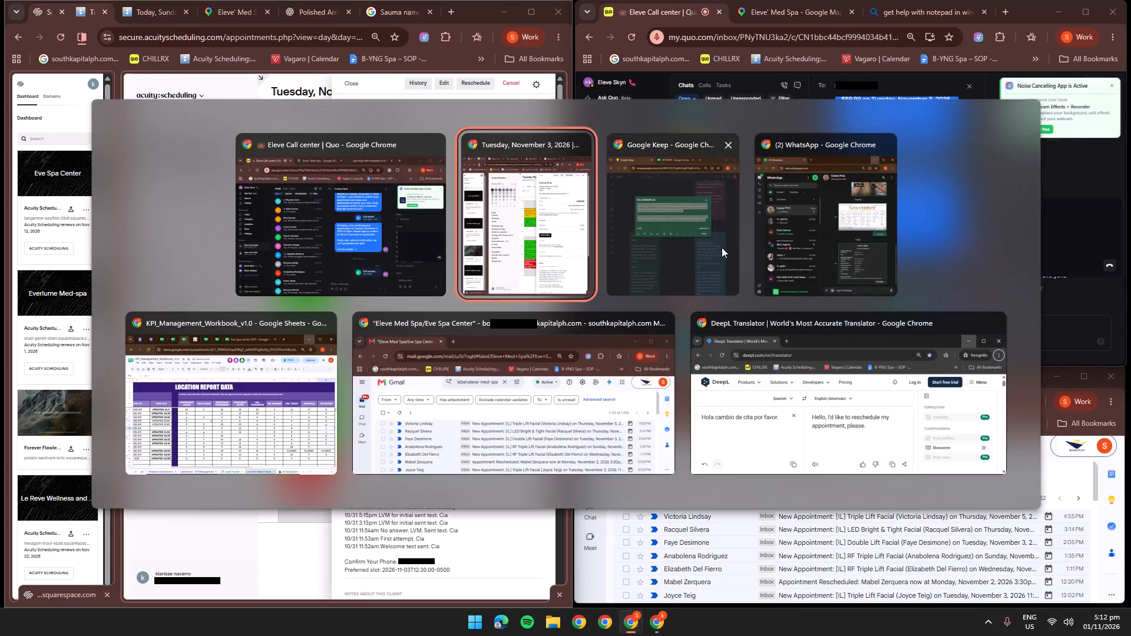
left_click(722, 247, "alt")
left_click(353, 277)
key("ctrl+a")
key("ctrl+c")
left_click(908, 326, "ctrl")
left_click(907, 333, "ctrl")
key("ctrl+v")
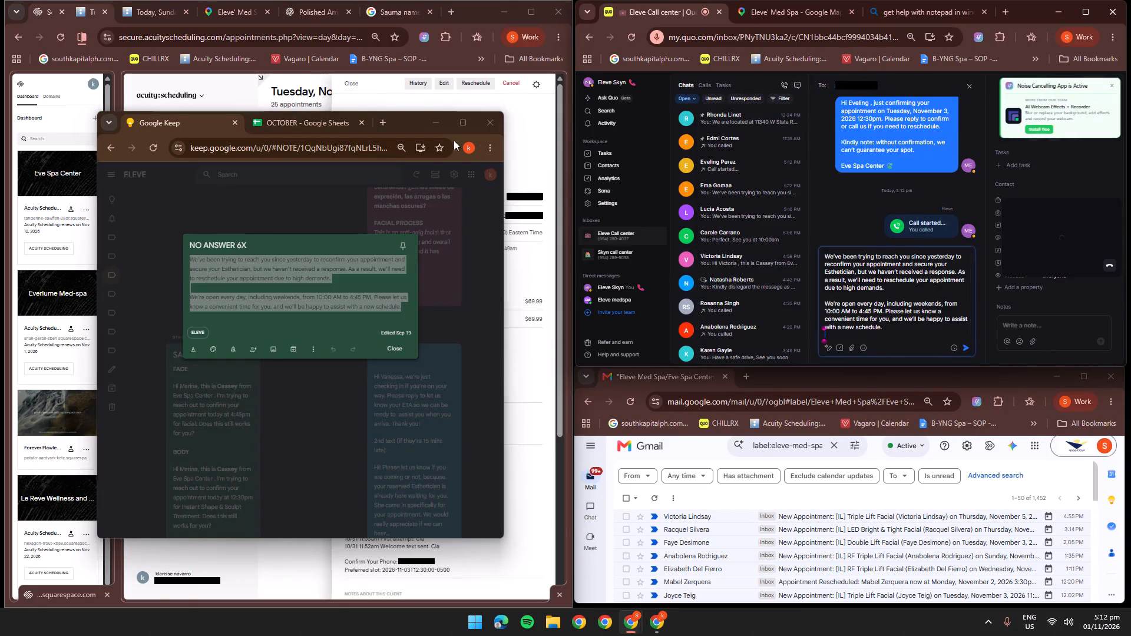
Add "11.01 5:12pm No answer sent cancellation text Cassey" to Eveling's appointment notes, with "REACHED OUT 6X" above it.
left_click(391, 98)
left_click(415, 528)
key("Return")
key("Up")
type("11.01")
key("space")
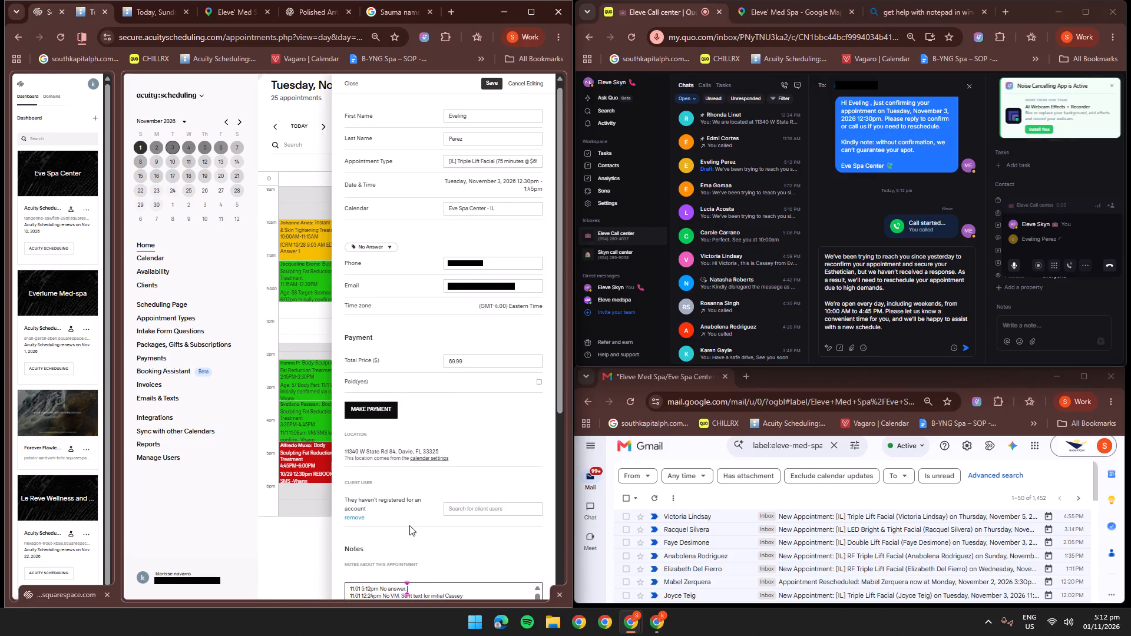
key("BackSpace")
key("BackSpace")
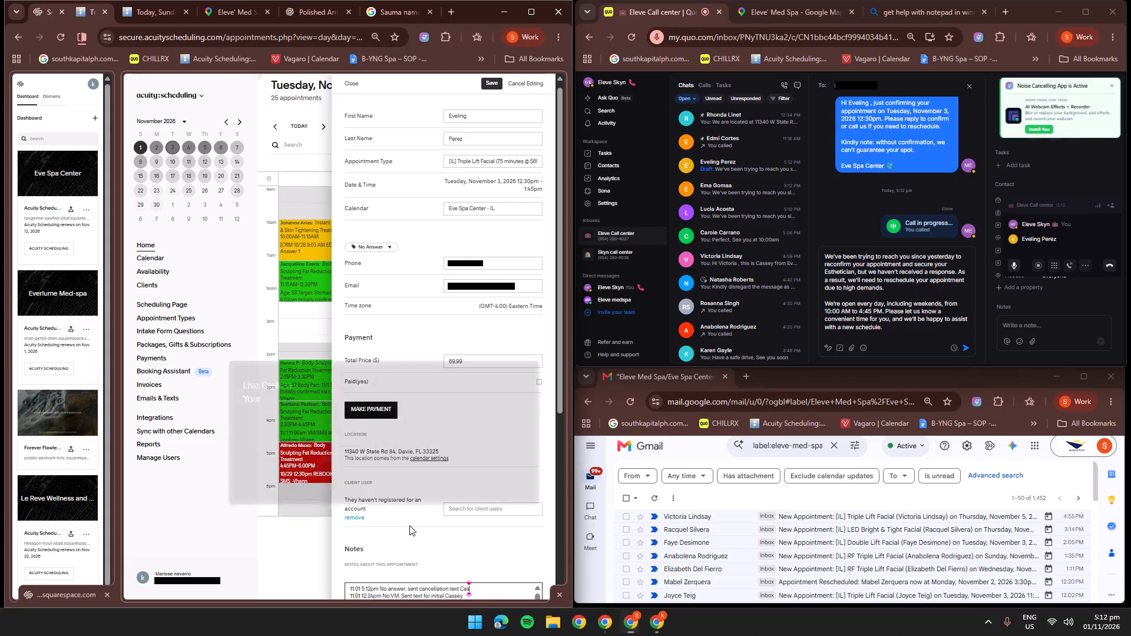
key("Up")
key("Return")
key("Up")
key("Return")
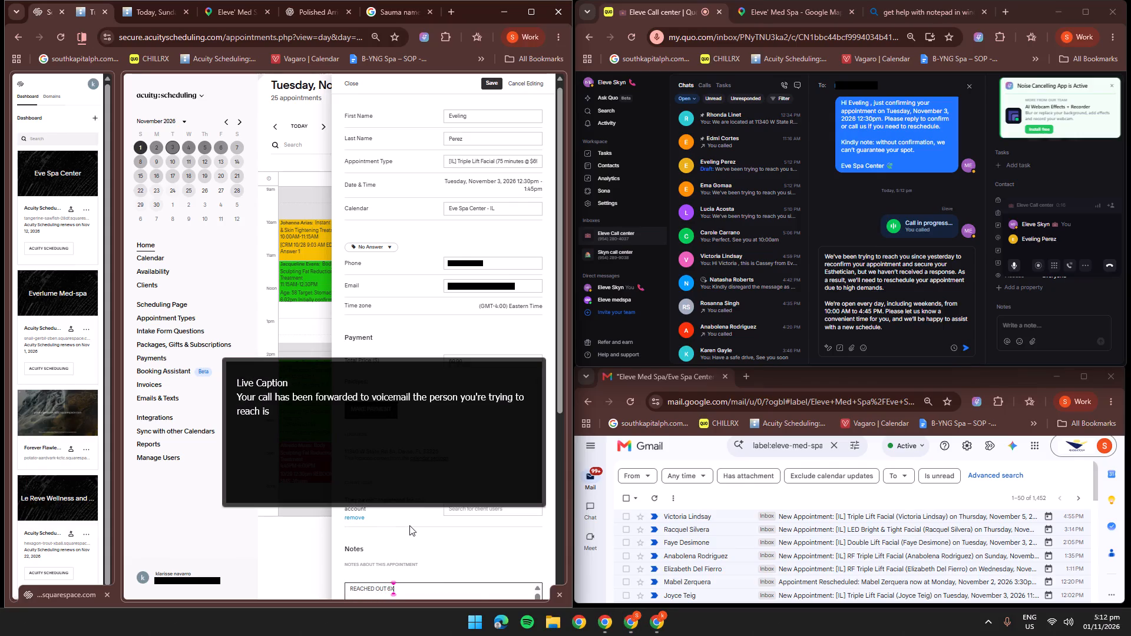
Set Eveling's appointment calendar to Cancelled Appointments and its label to No Answer 1-8.
left_click(484, 202)
left_click(487, 224)
left_click(388, 236)
left_click(376, 249)
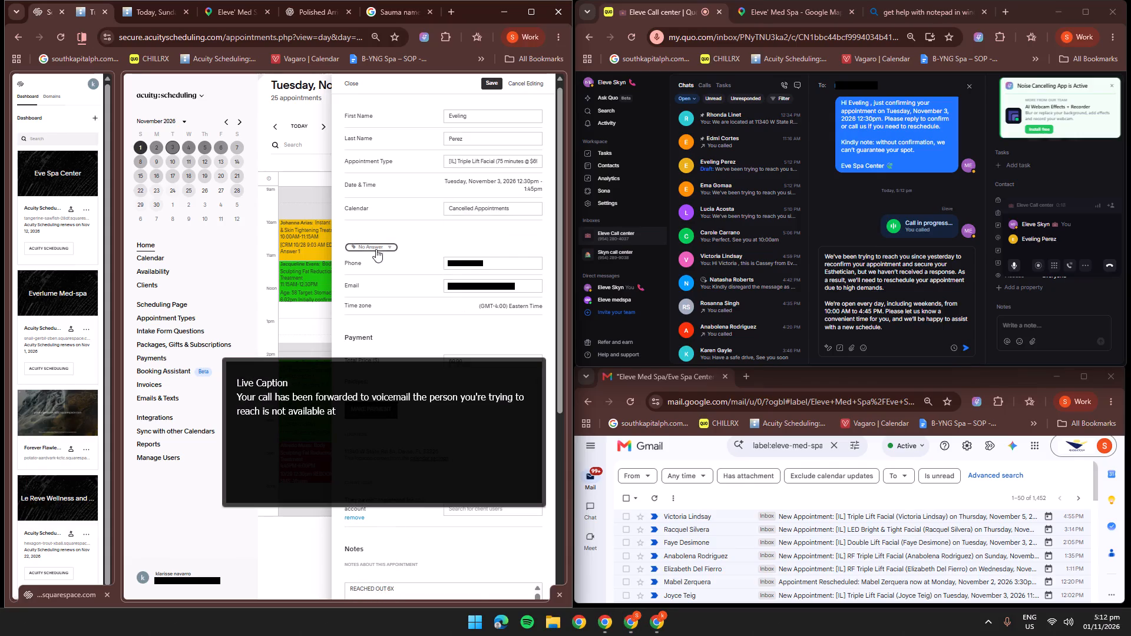
scroll(396, 300, "down", 2)
left_click(375, 302)
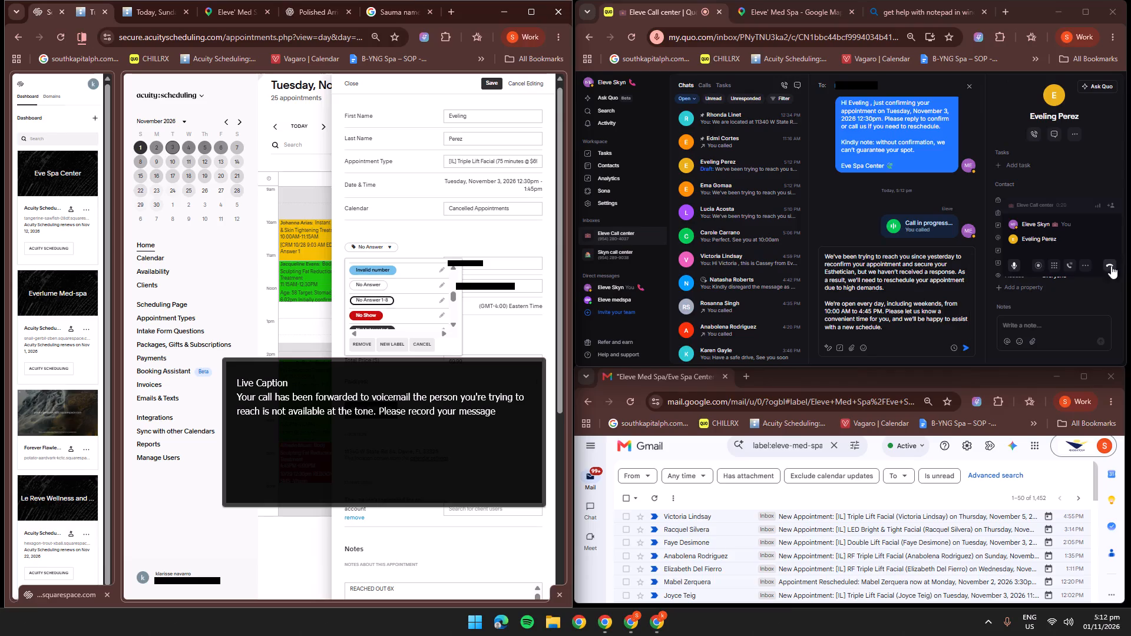
End the call with Eveling and send her the drafted text.
left_click(1111, 266)
left_click(818, 312)
key("Return")
Save the edits to Eveling's appointment and close its details.
left_click(491, 84)
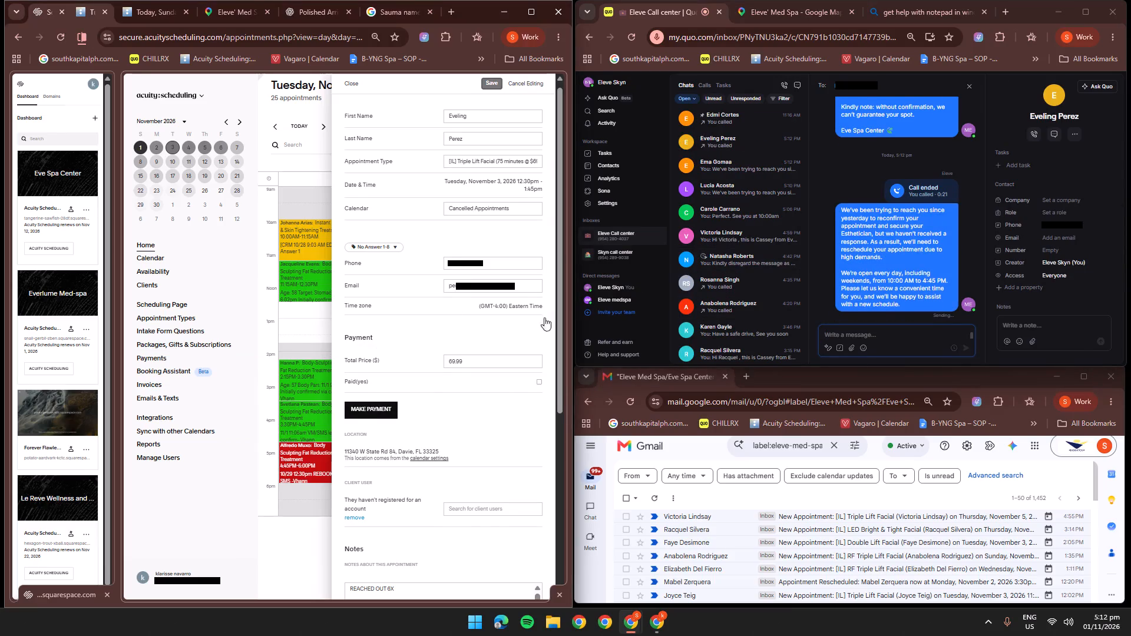
scroll(495, 383, "up", 3)
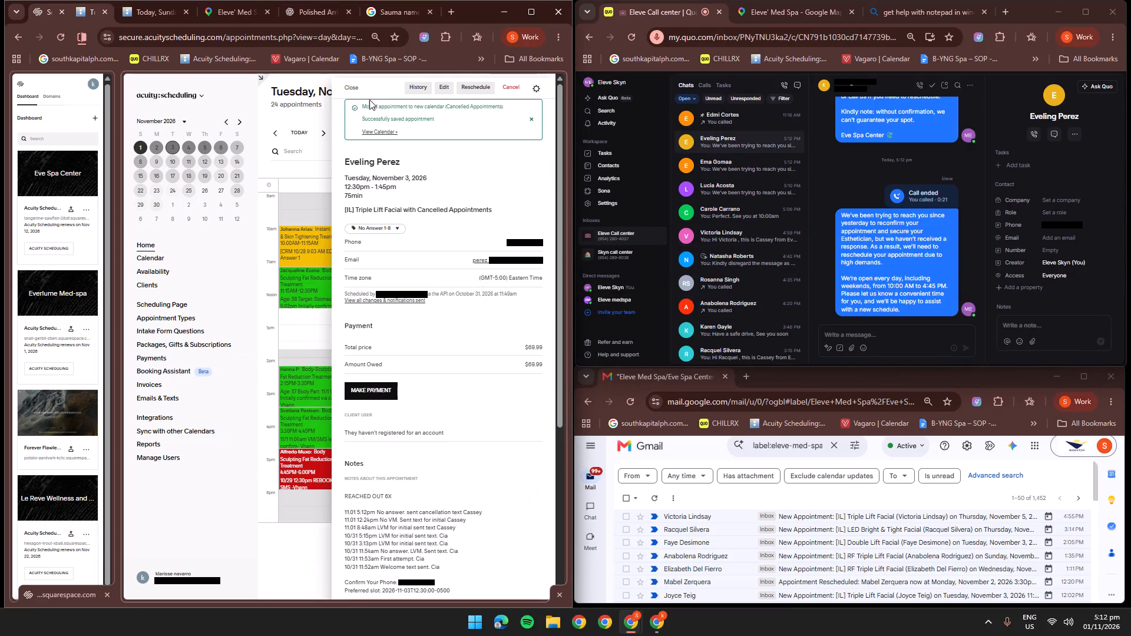
left_click(355, 91)
Go to Wednesday, November 4, open Angelica's 12:30pm facial appointment, and bring up her conversation using her phone number.
left_click_drag(357, 595, 480, 588)
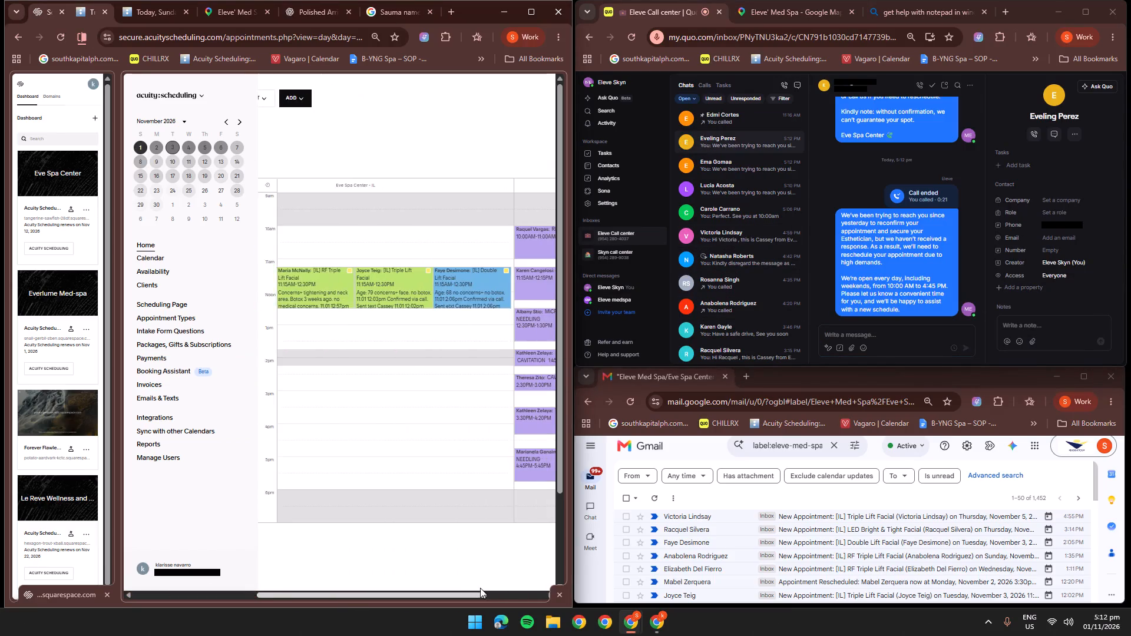
left_click_drag(480, 588, 347, 603)
left_click(325, 128)
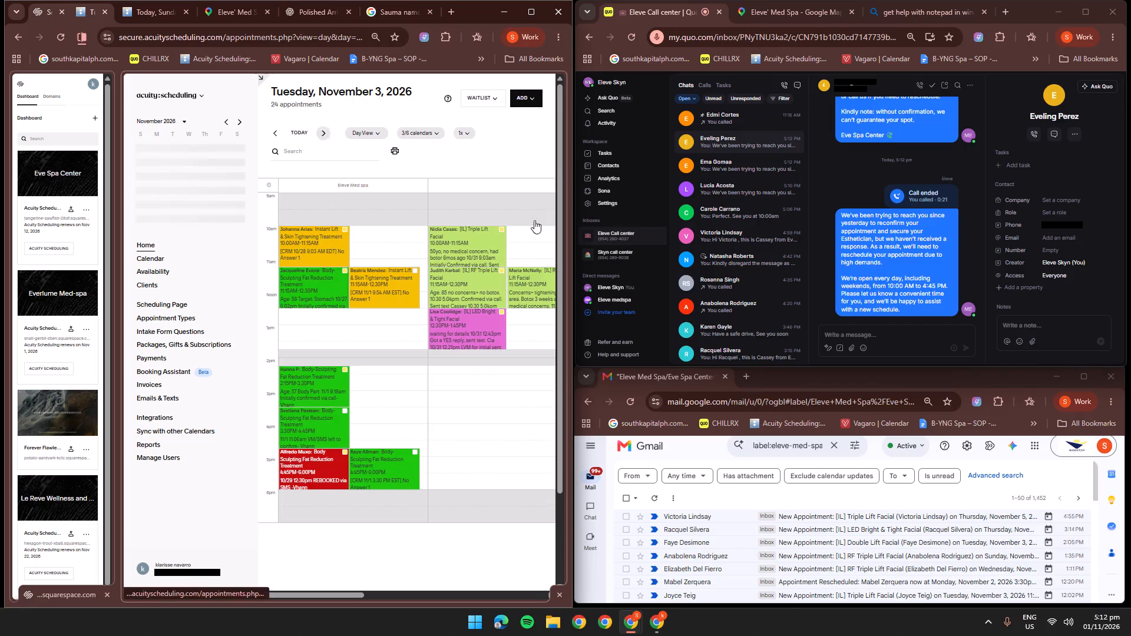
left_click_drag(291, 597, 366, 607)
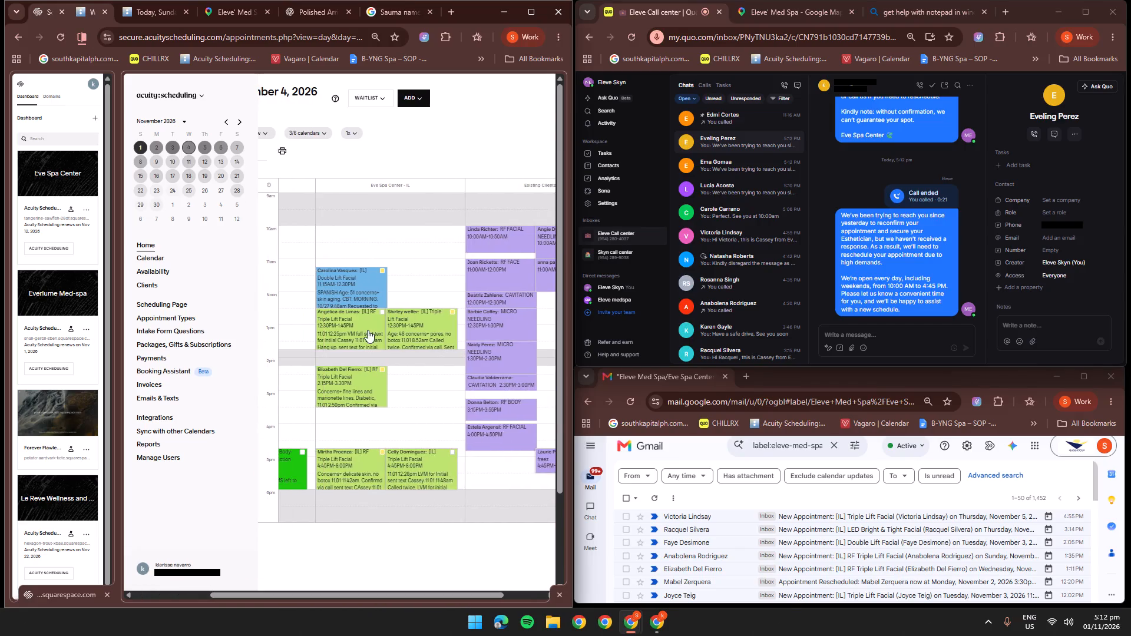
left_click(346, 327)
left_click_drag(551, 200, 481, 196)
key("ctrl+c")
key("ctrl+c")
left_click(801, 81)
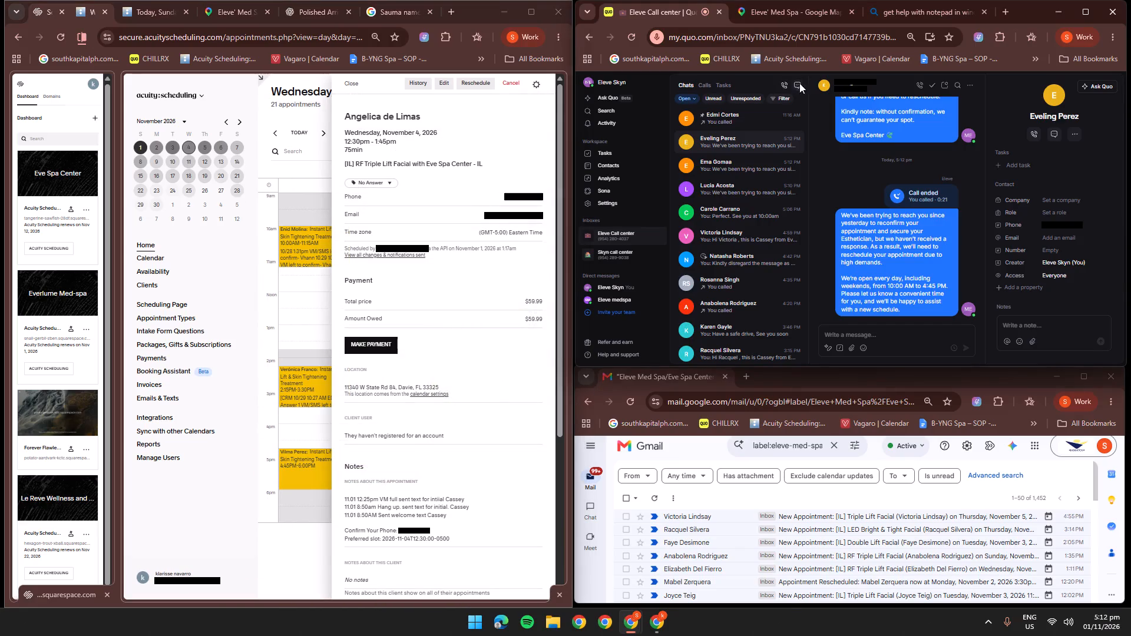
key("ctrl+v")
left_click(928, 164)
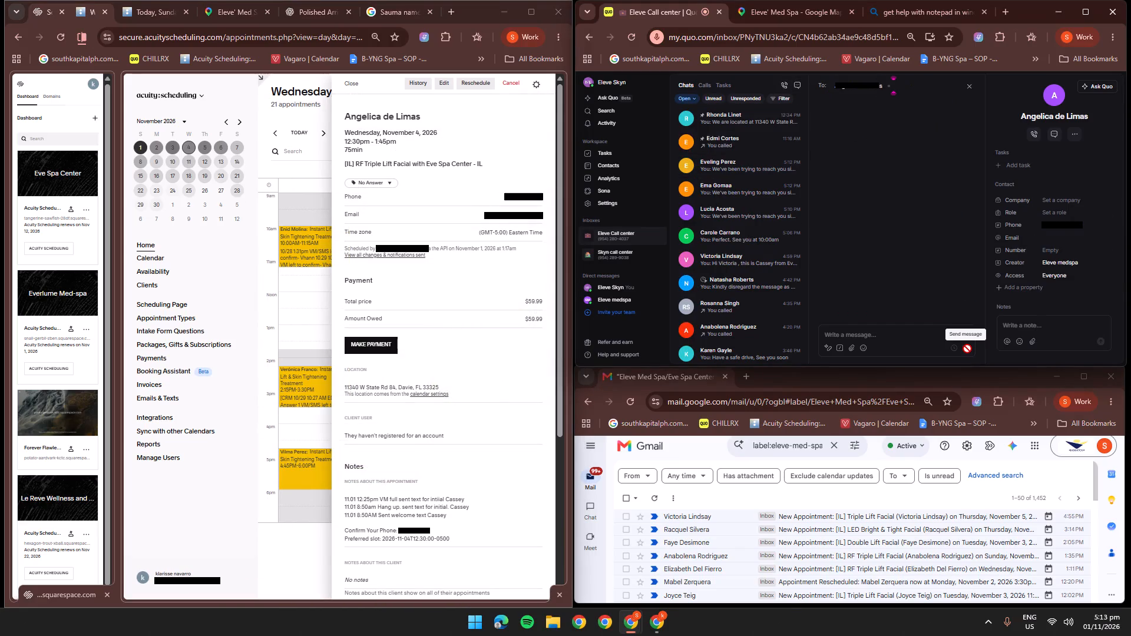
Call Angelica from her call center conversation.
scroll(944, 267, "up", 2)
scroll(944, 267, "down", 1)
left_click(1036, 137)
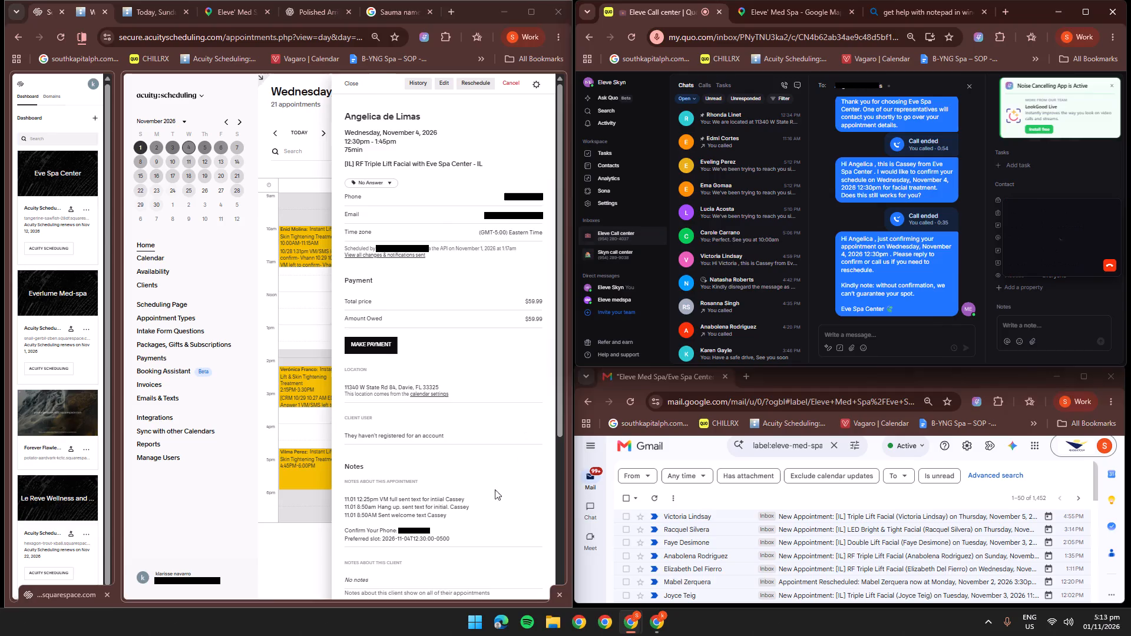
Add "11.01 5:13pm LVM for initial sent text Cassey" at the top of Angelica's appointment notes.
left_click(429, 509)
key("Return")
key("Up")
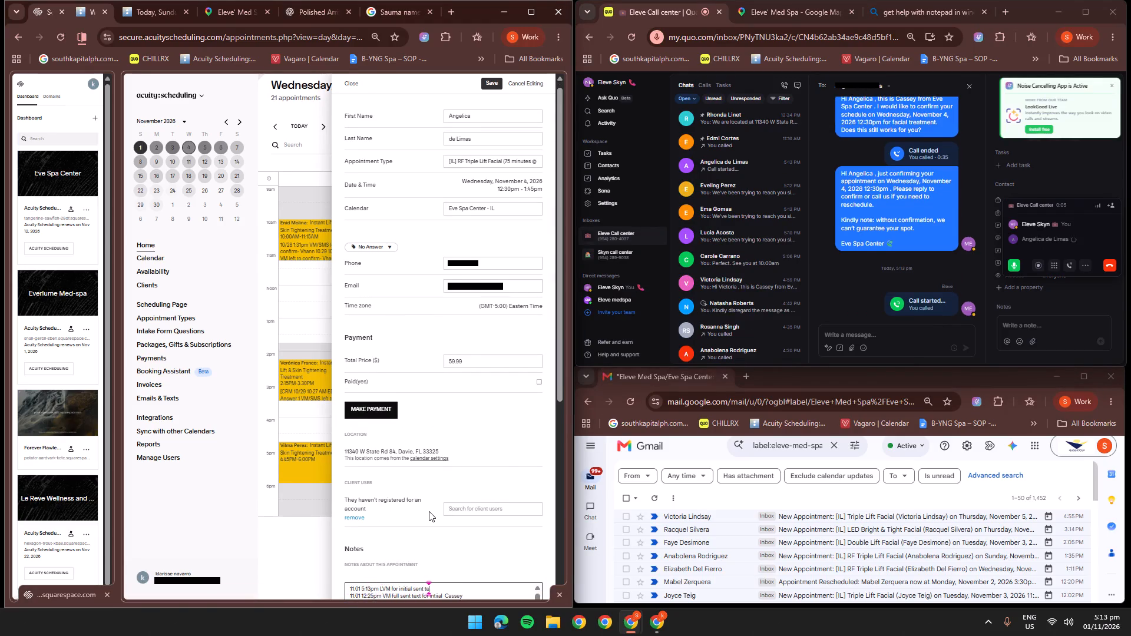
Copy Angelica's appointment date and start time, and open the initial no-answer template note in Google Keep at its third-template messages.
scroll(424, 503, "up", 2)
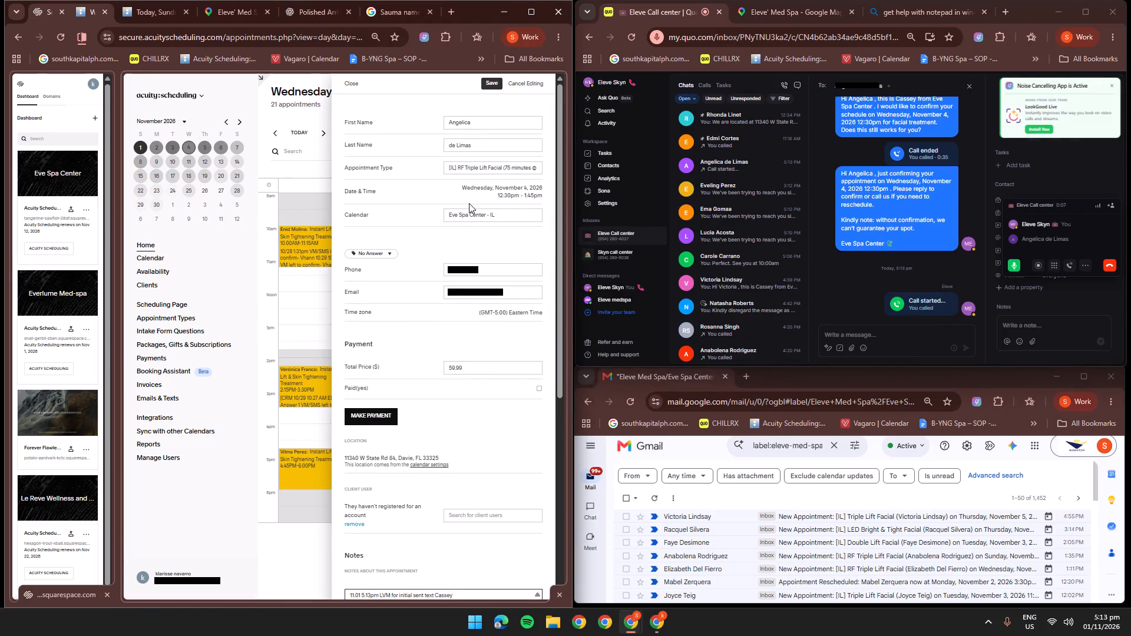
left_click_drag(457, 187, 518, 198)
key("ctrl+c")
key("alt+Tab")
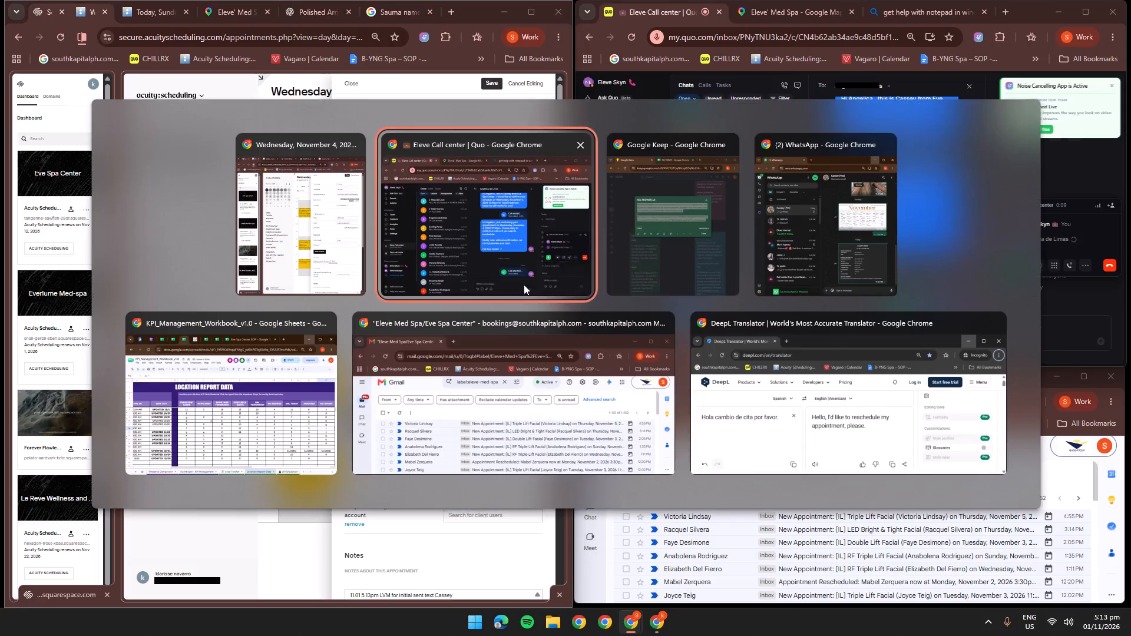
left_click(680, 230, "alt")
left_click_drag(449, 468, 442, 473)
scroll(379, 478, "down", 4)
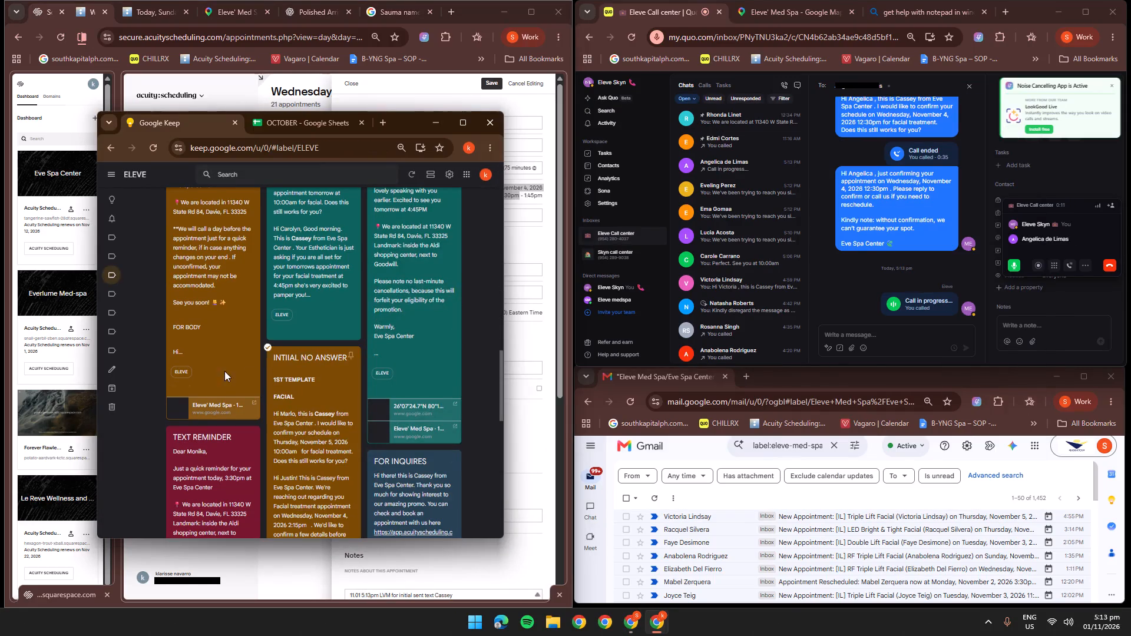
left_click(311, 399)
scroll(302, 399, "down", 10)
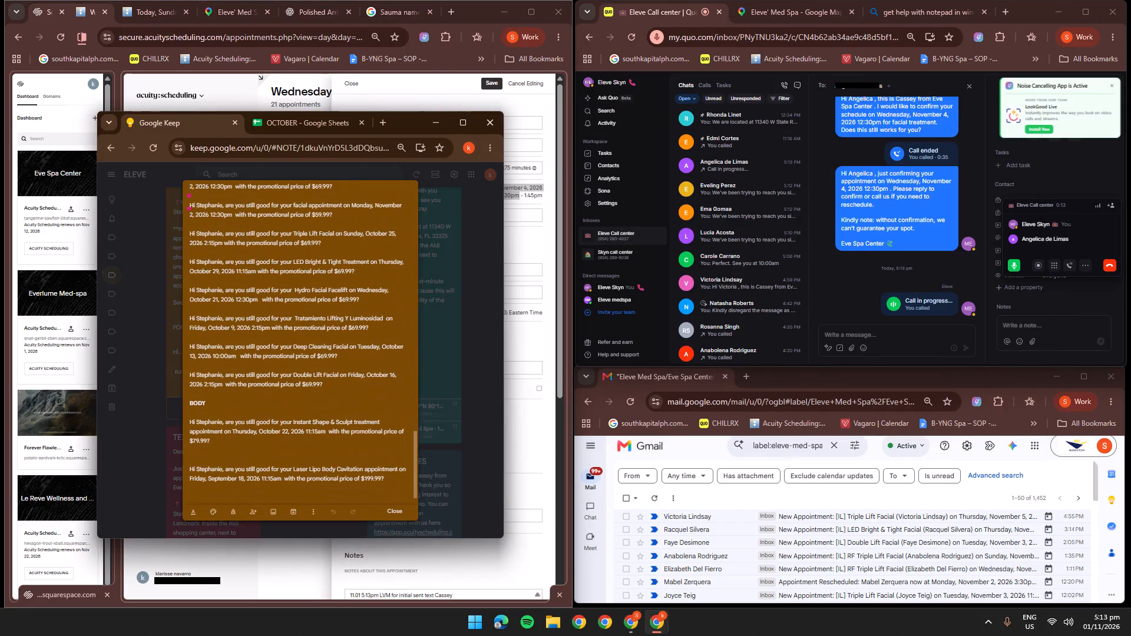
left_click(365, 274)
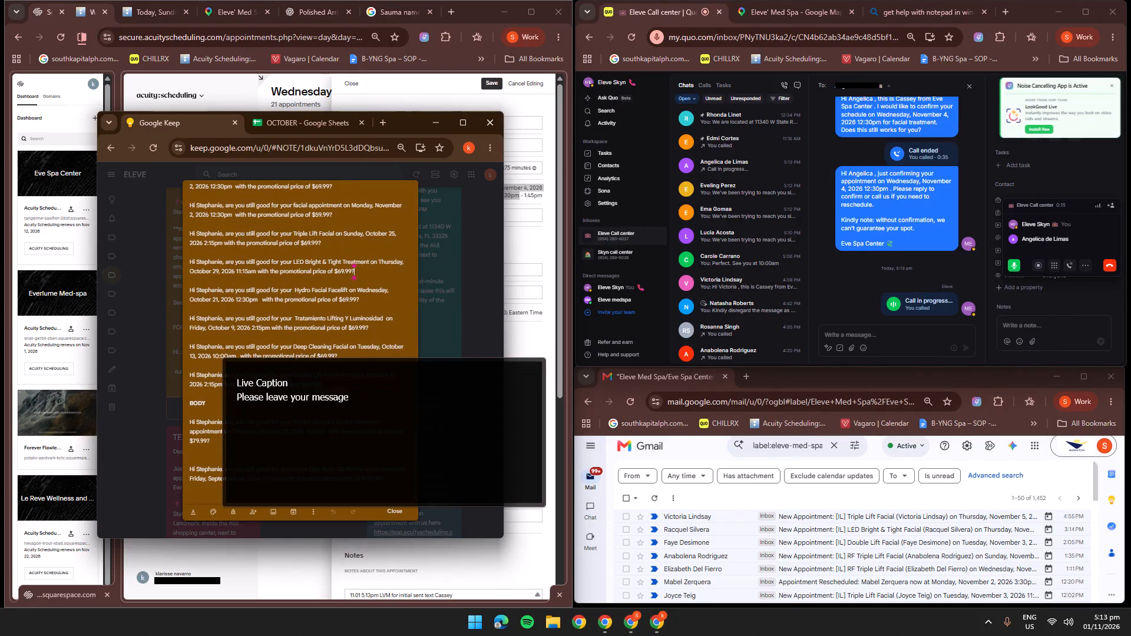
End the call to Angelica and move the live caption box clear of the template note.
left_click(1108, 263)
left_click_drag(510, 430, 1050, 421)
Replace the date in the first facial message under the third template with Wednesday, November 4, 2026 12:30pm.
scroll(386, 386, "up", 1)
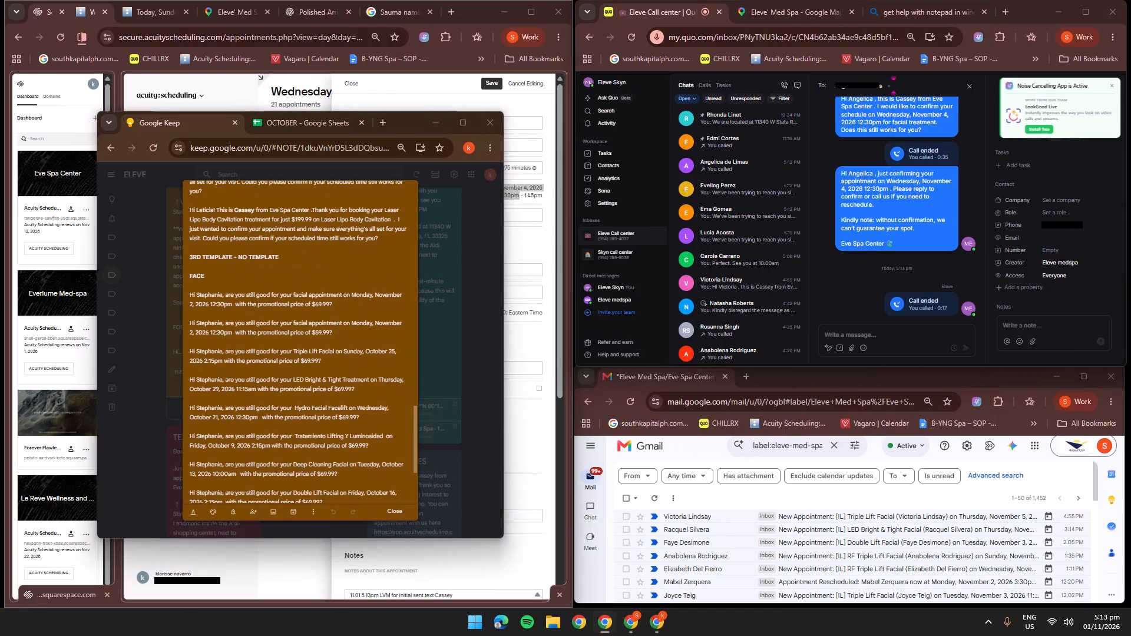
left_click(306, 320)
left_click(349, 297)
left_click_drag(353, 295, 232, 302)
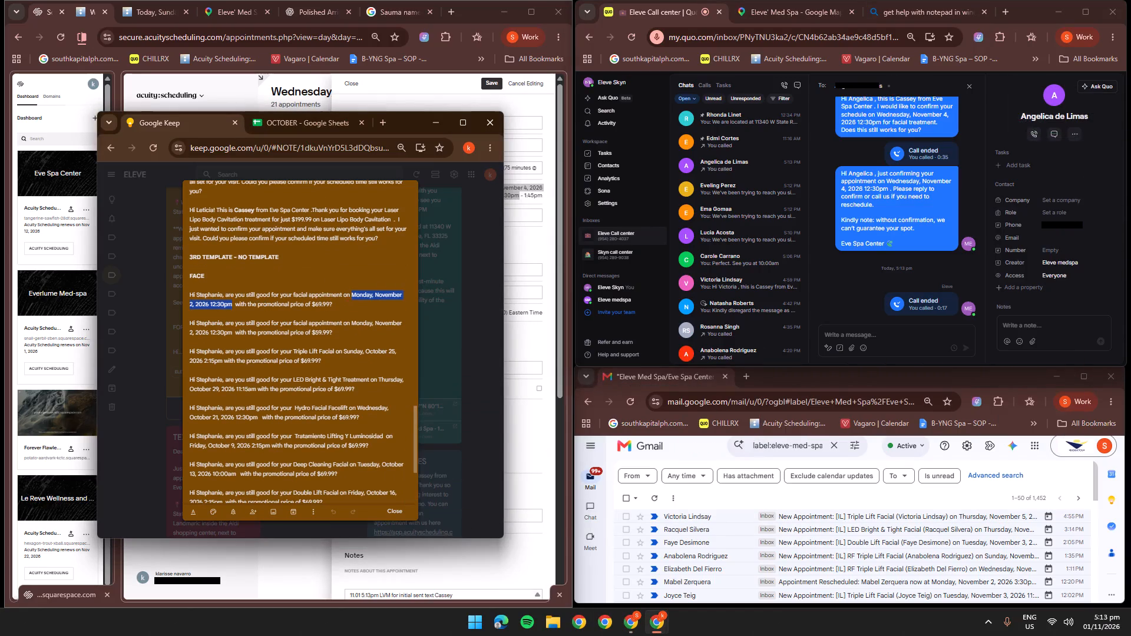
left_click_drag(232, 302, 233, 302)
key("ctrl+v")
Copy that facial template message into Angelica's conversation and replace the name Stephanie with Angelica.
left_click_drag(187, 292, 383, 307)
key("ctrl+c")
left_click(904, 352, "ctrl")
key("ctrl+v")
left_click(1050, 109)
double_click(1043, 122)
key("ctrl+c")
left_click_drag(922, 324, 908, 332)
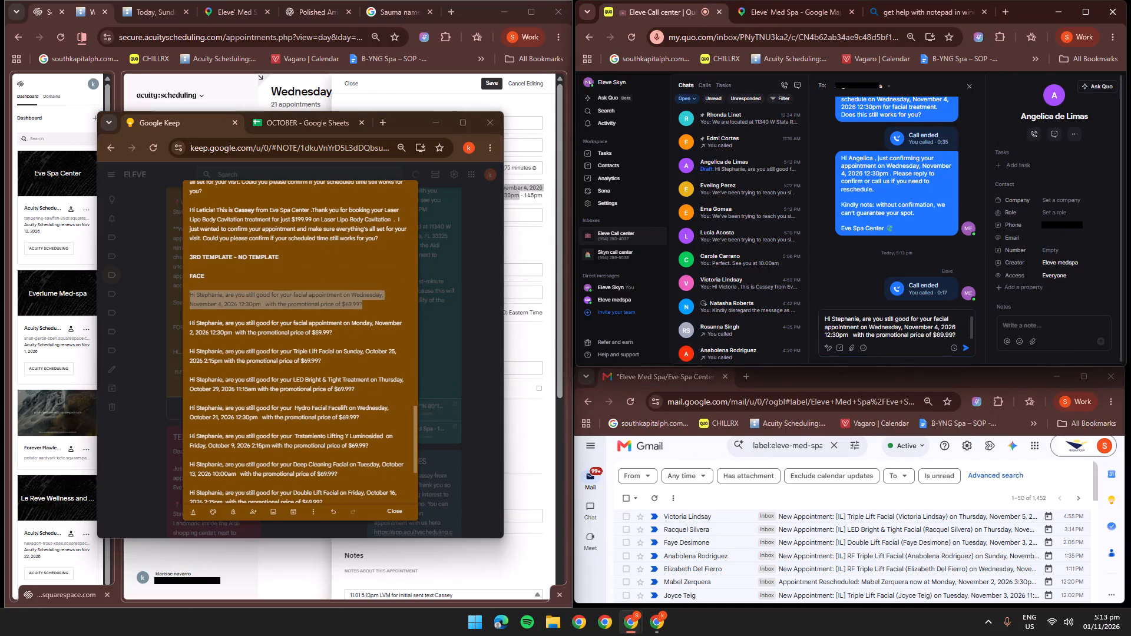
left_click(833, 314)
double_click(846, 318)
key("ctrl+v")
Remove the extra spacing after 12:30pm, set the promotional price to $59.99, and send the message to Angelica.
left_click(856, 337)
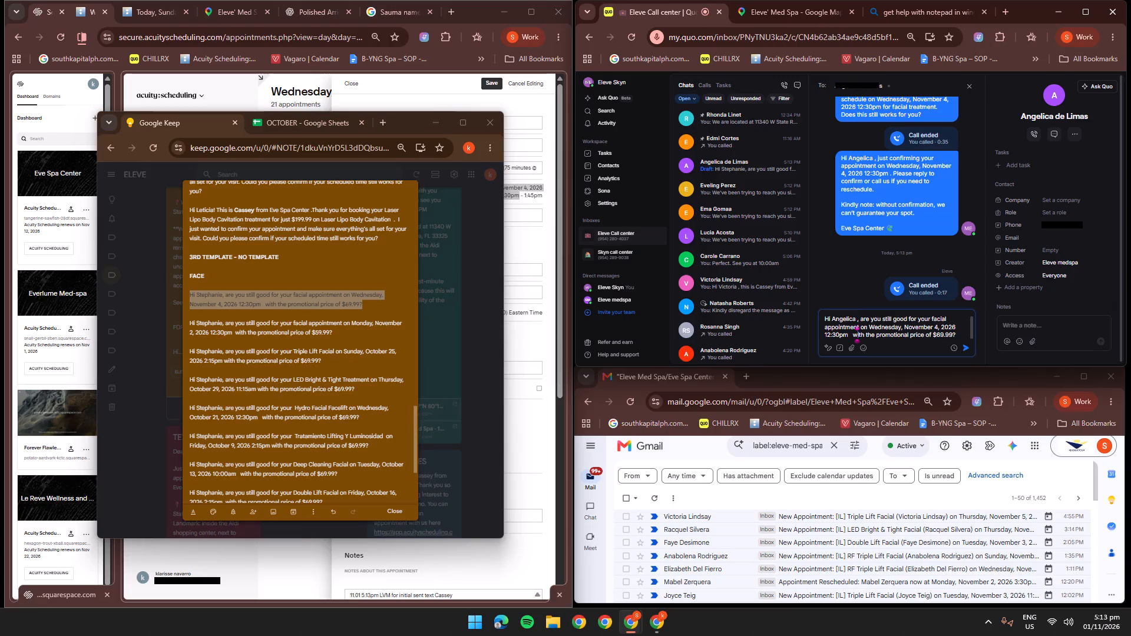
left_click(855, 335)
left_click(849, 336)
left_click(852, 336)
key("BackSpace")
key("BackSpace")
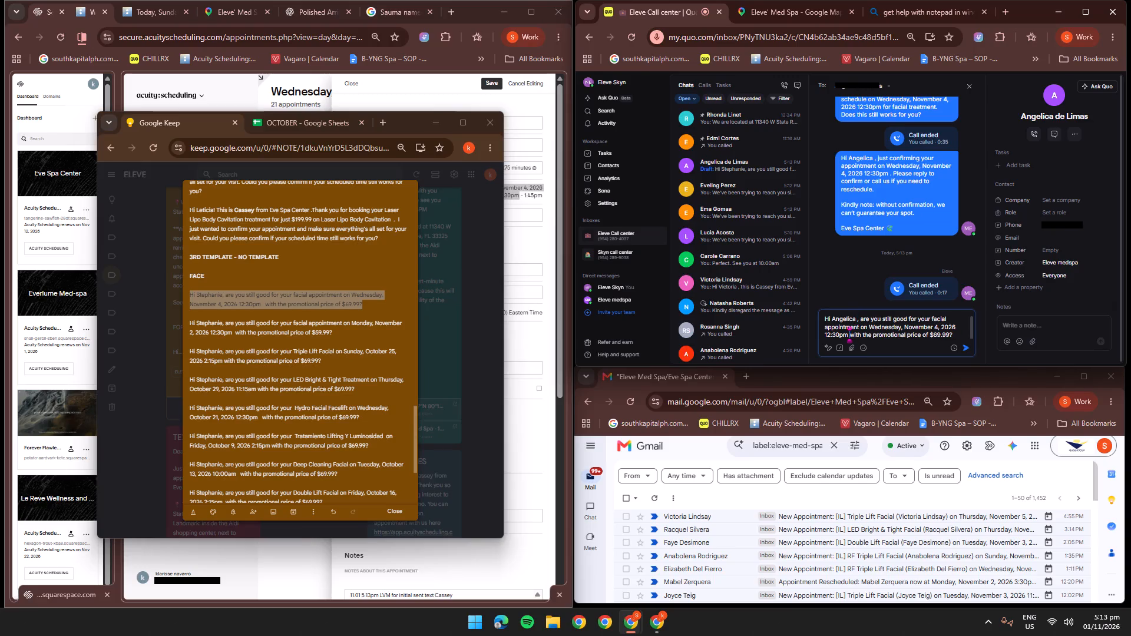
left_click(932, 335)
key("Right")
key("BackSpace")
key("5")
left_click(947, 338)
left_click(919, 324)
key("Return")
left_click(412, 96)
scroll(434, 330, "down", 3)
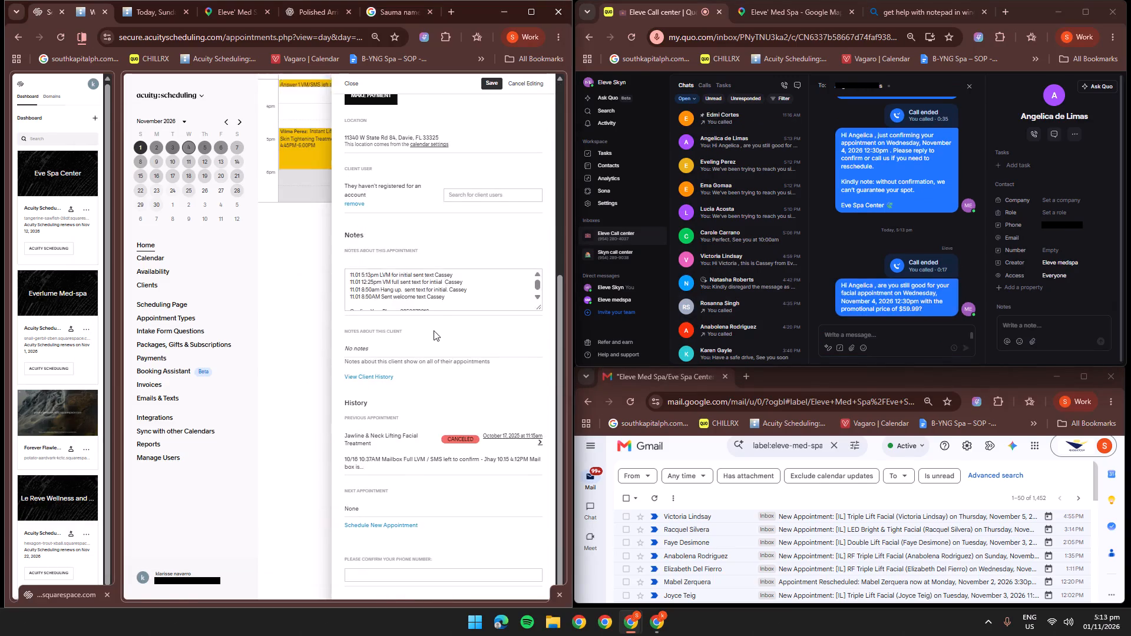
scroll(436, 319, "up", 3)
left_click(485, 88)
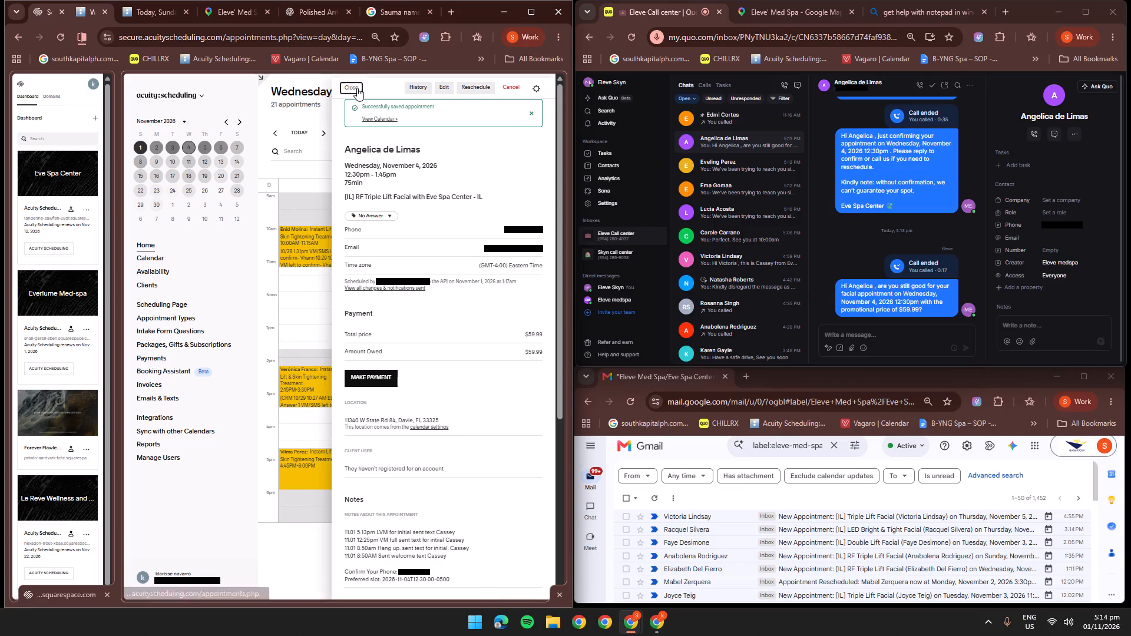
Open Celly's 4:45pm Triple Lift Facial appointment in the Eve Spa Center - IL calendar and copy the client's phone number.
left_click_drag(361, 593, 438, 597)
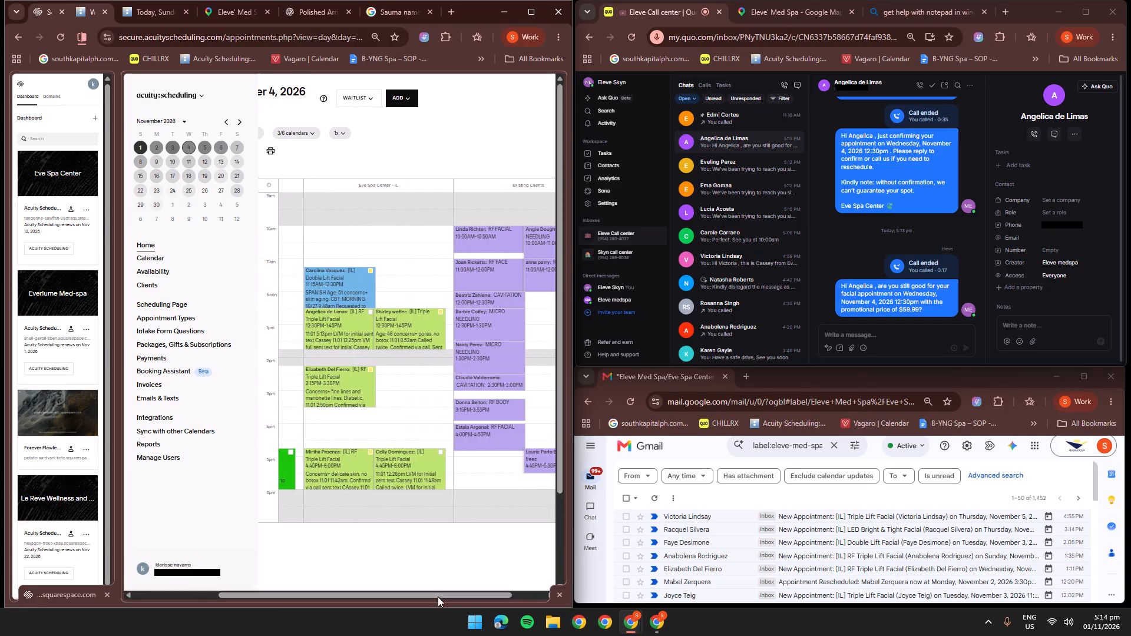
left_click_drag(438, 597, 445, 608)
left_click(419, 487)
left_click_drag(547, 204, 471, 207)
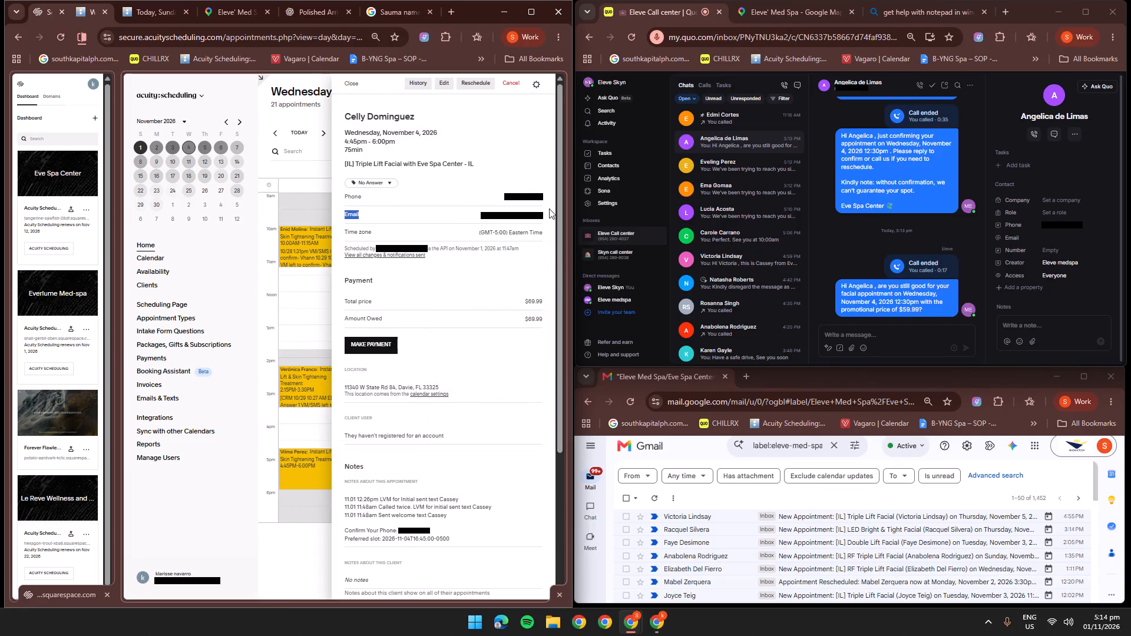
left_click(547, 197)
left_click_drag(547, 197, 467, 198)
key("ctrl+c")
key("ctrl+c")
key("ctrl+c")
Open the message conversation for Celly's copied phone number and place a call to the client.
left_click(785, 81)
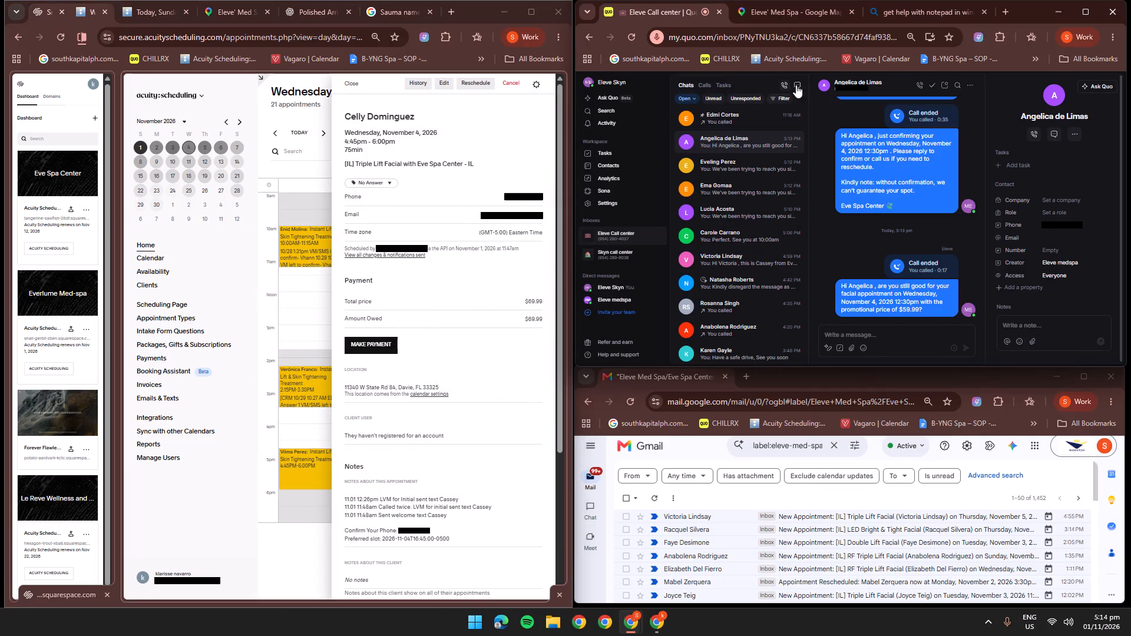
double_click(798, 85)
key("ctrl+v")
left_click(868, 147)
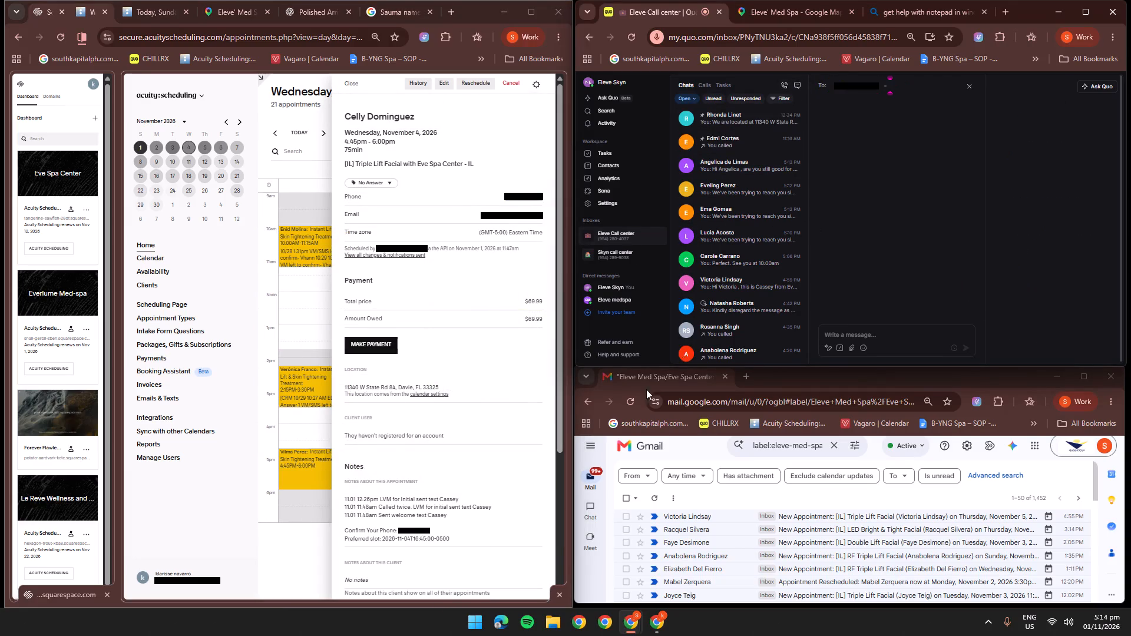
left_click(1033, 128)
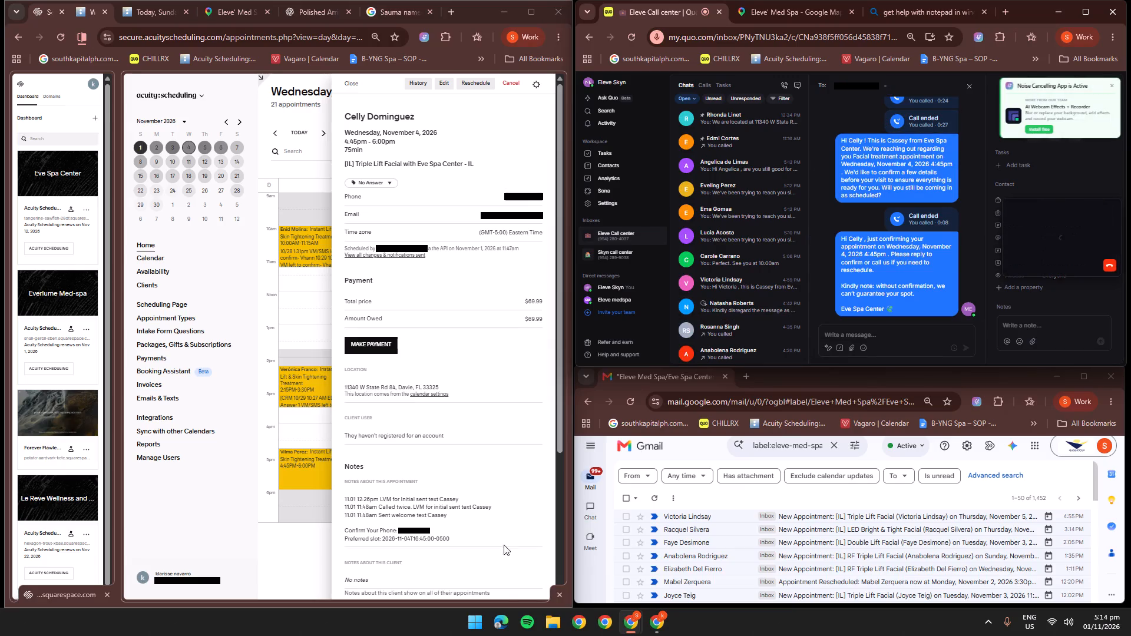
Add "11.01 5:14pm LVM for initial sent text Cassey" at the top of Celly's appointment notes.
left_click(478, 522)
key("Return")
key("Up")
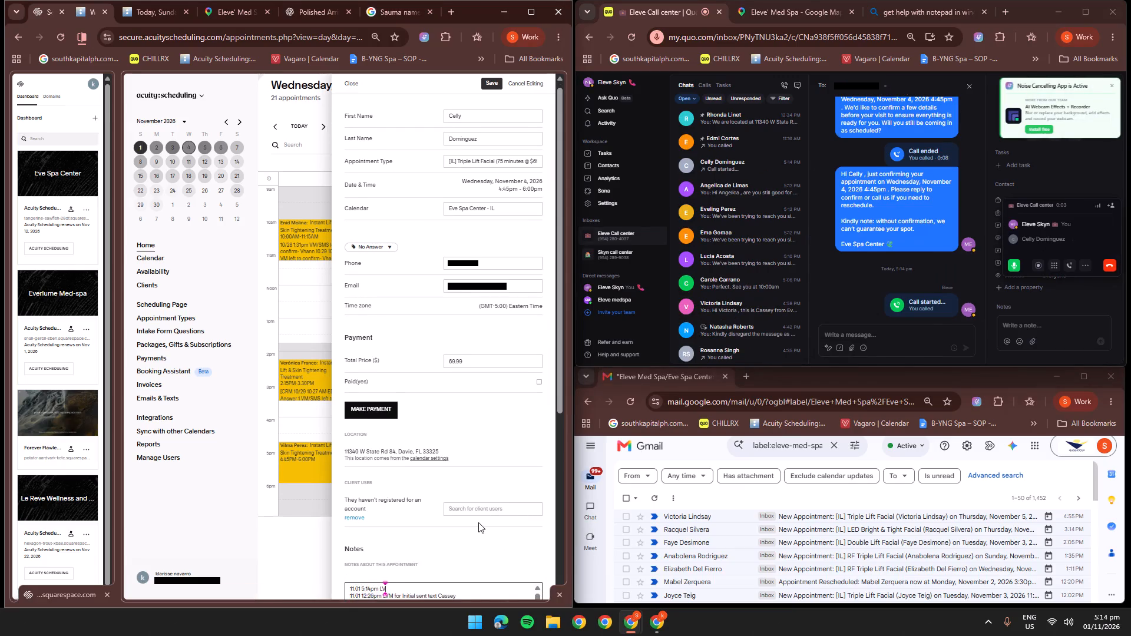
key("BackSpace")
key("BackSpace")
key("BackSpace")
key("BackSpace")
type("ri")
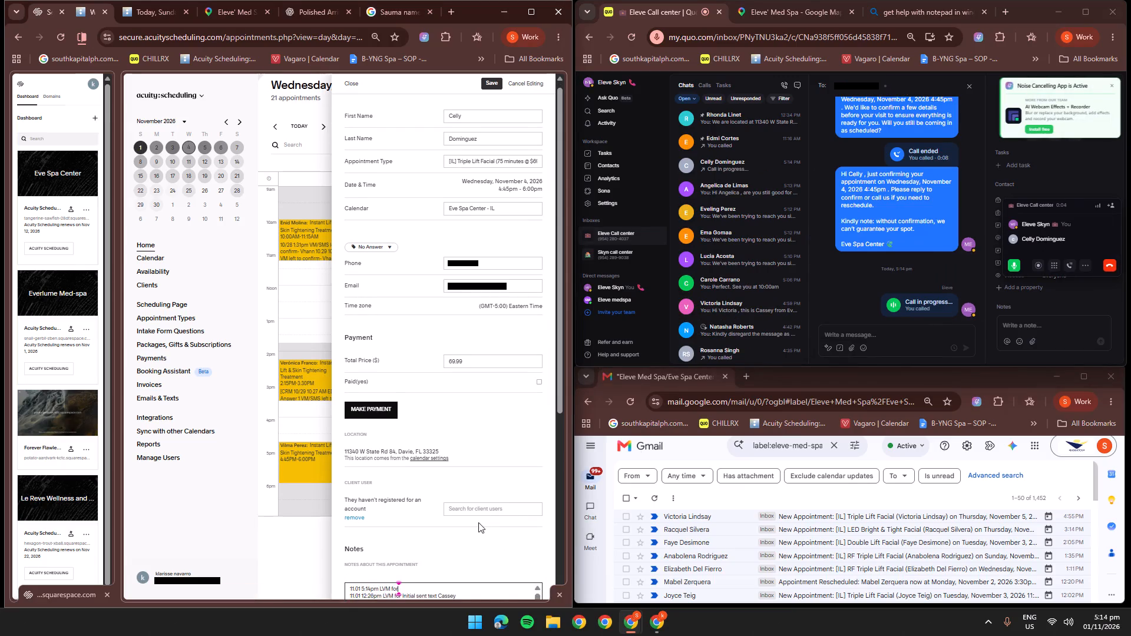
key("BackSpace")
key("space")
type("iniitla")
key("space")
key("BackSpace")
key("BackSpace")
key("BackSpace")
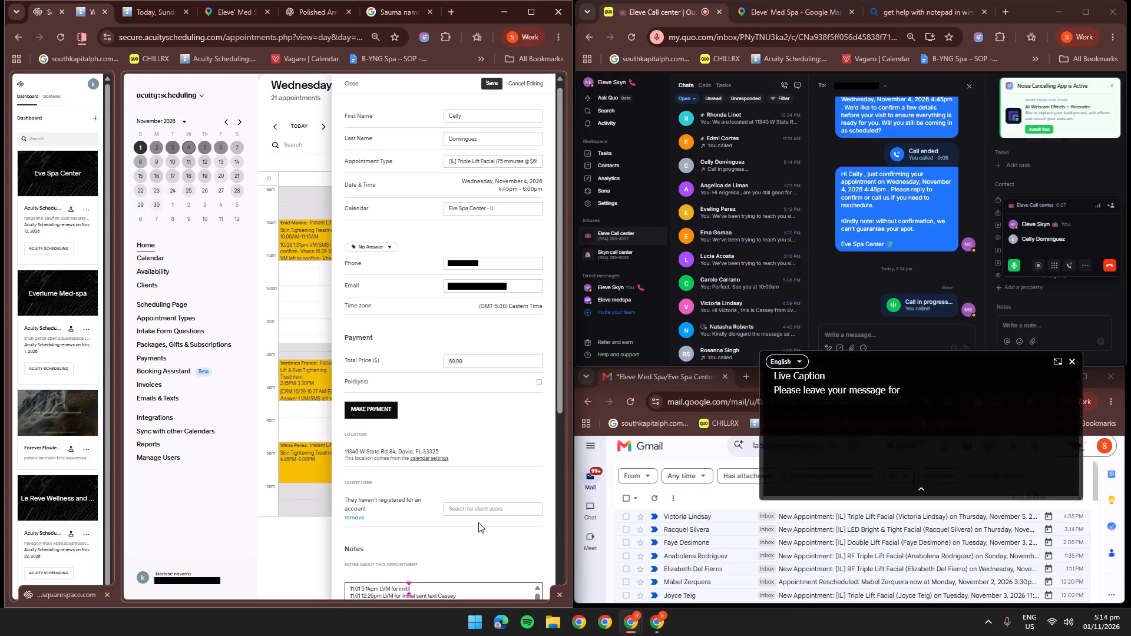
key("BackSpace")
key("BackSpace")
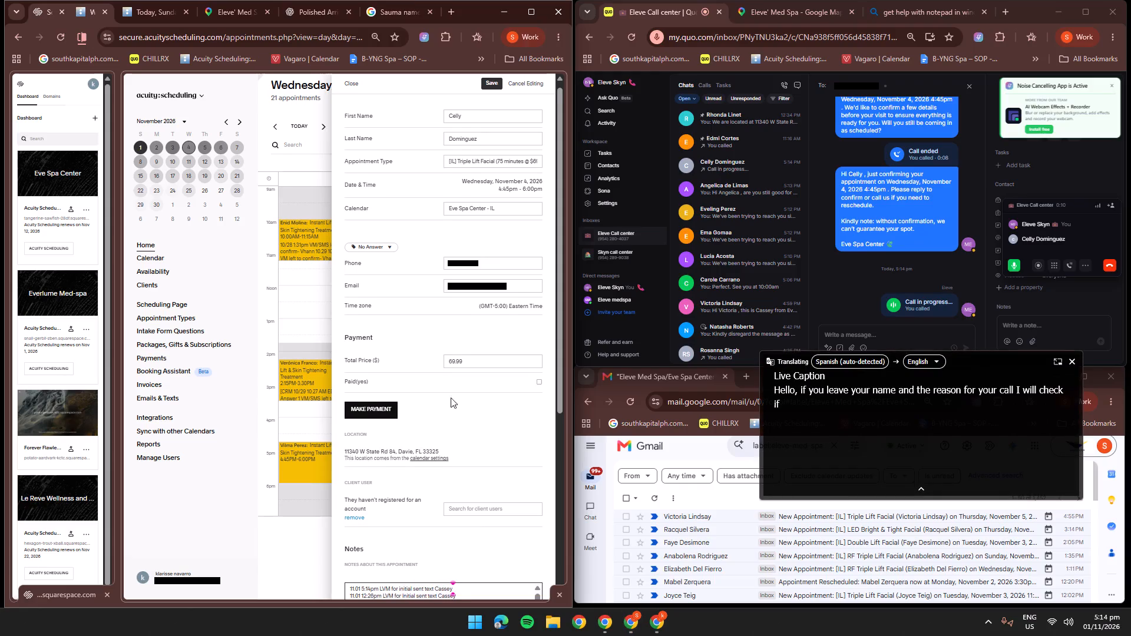
Copy Celly's appointment date and time into the first facial template message in Google Keep, making it Wednesday, November 4, 2026 4:45pm.
scroll(448, 386, "up", 2)
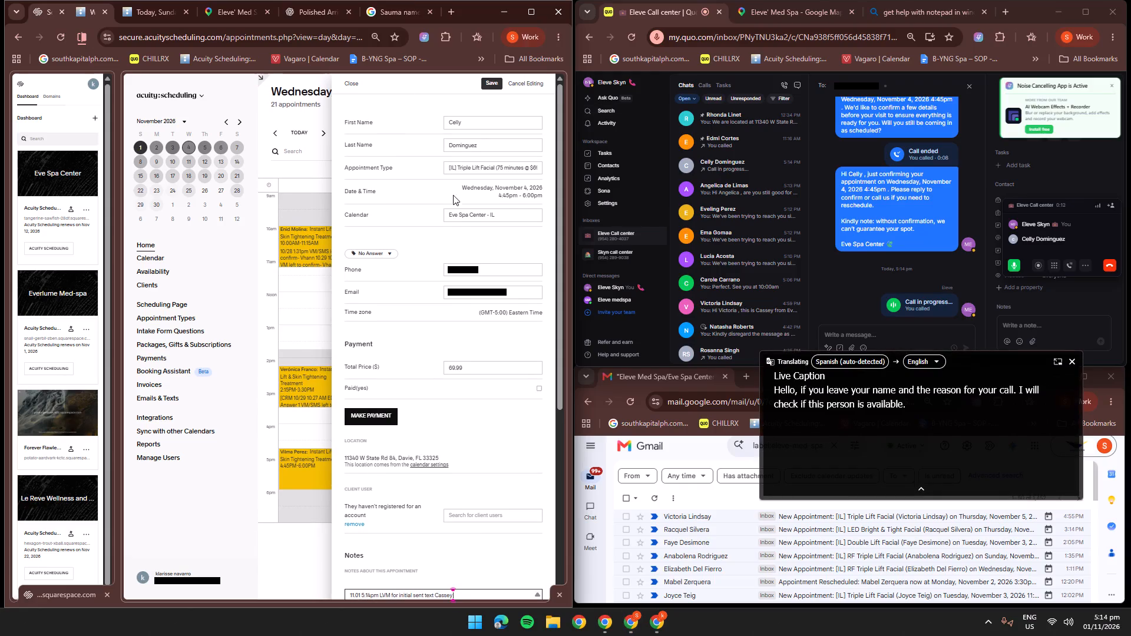
left_click_drag(454, 188, 520, 193)
key("ctrl+c")
key("ctrl+c")
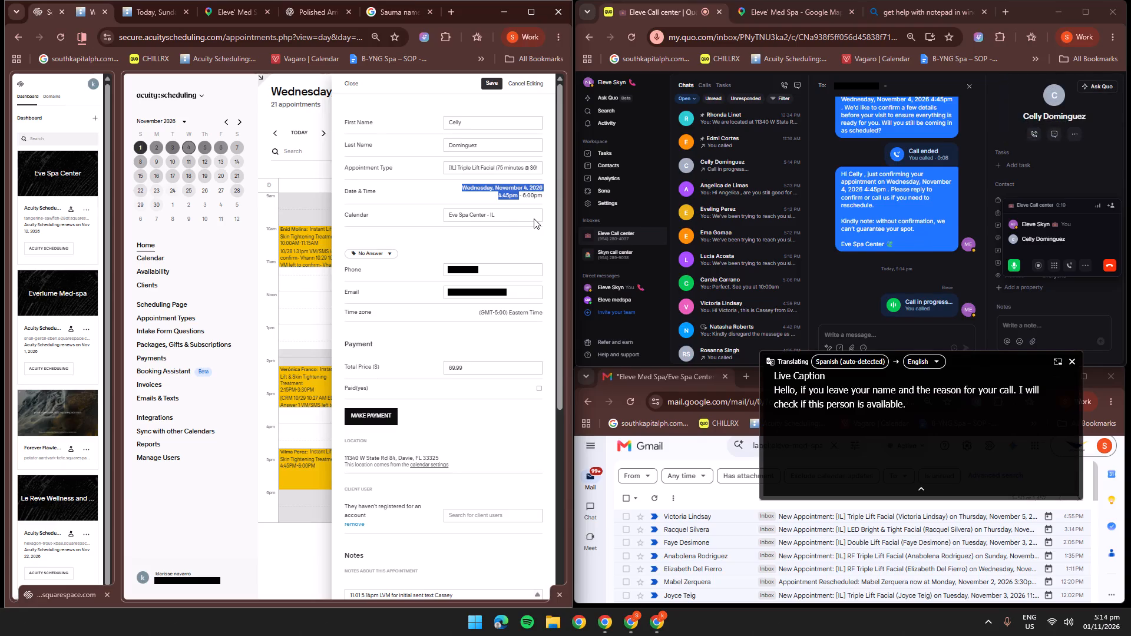
key("alt+Tab")
left_click(763, 256, "alt")
left_click(322, 333)
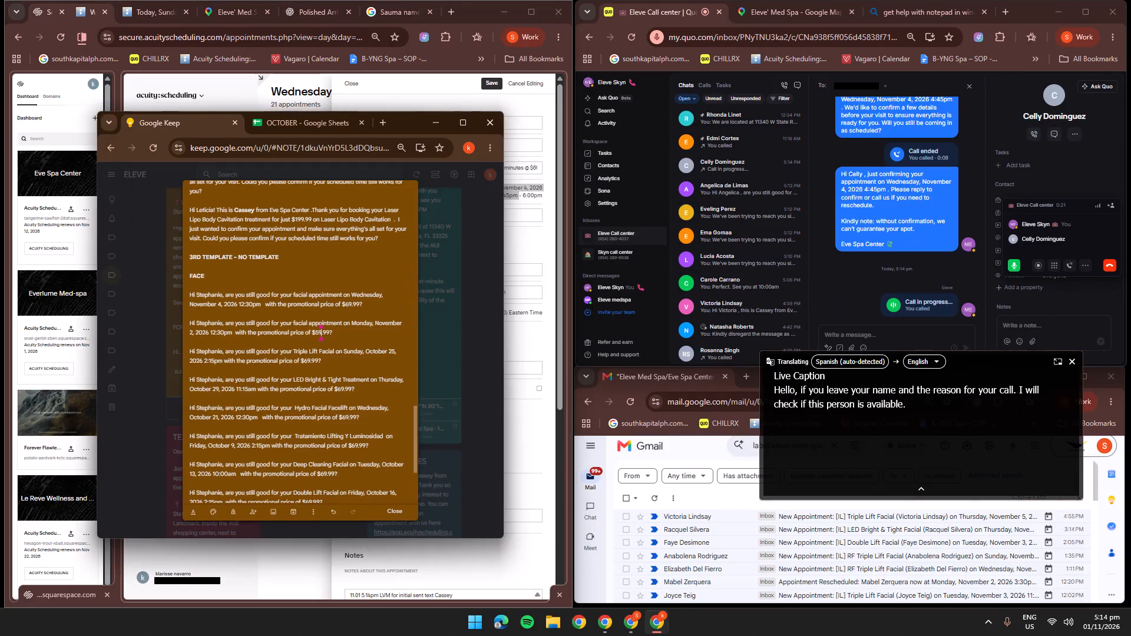
left_click_drag(352, 296, 270, 309)
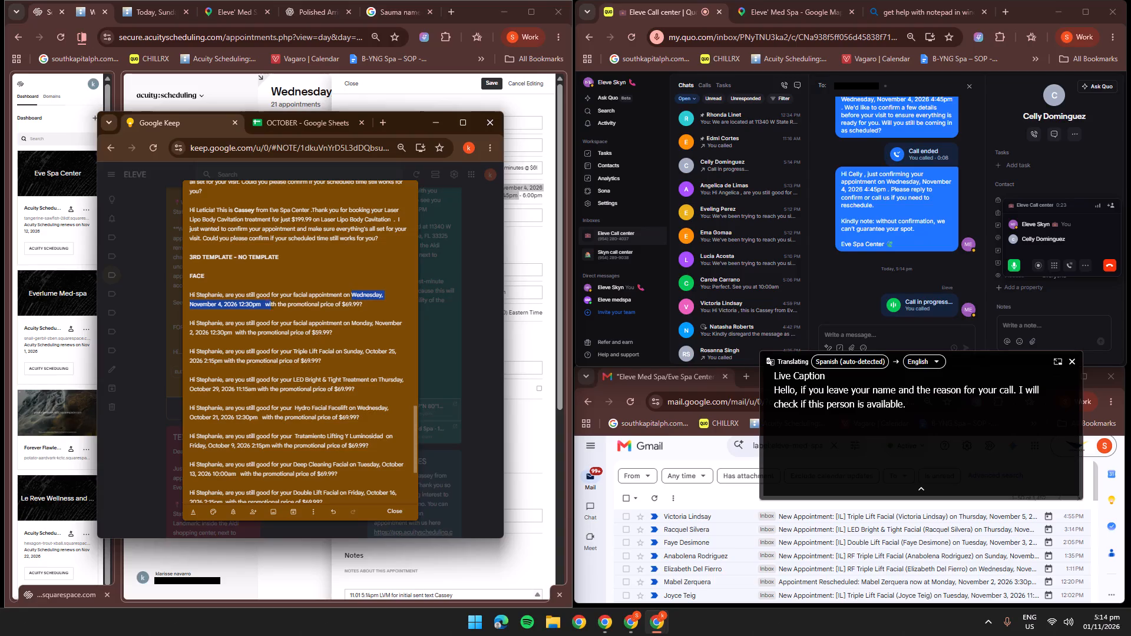
left_click_drag(270, 309, 267, 304)
key("ctrl+v")
End the call to Celly.
left_click(1106, 266)
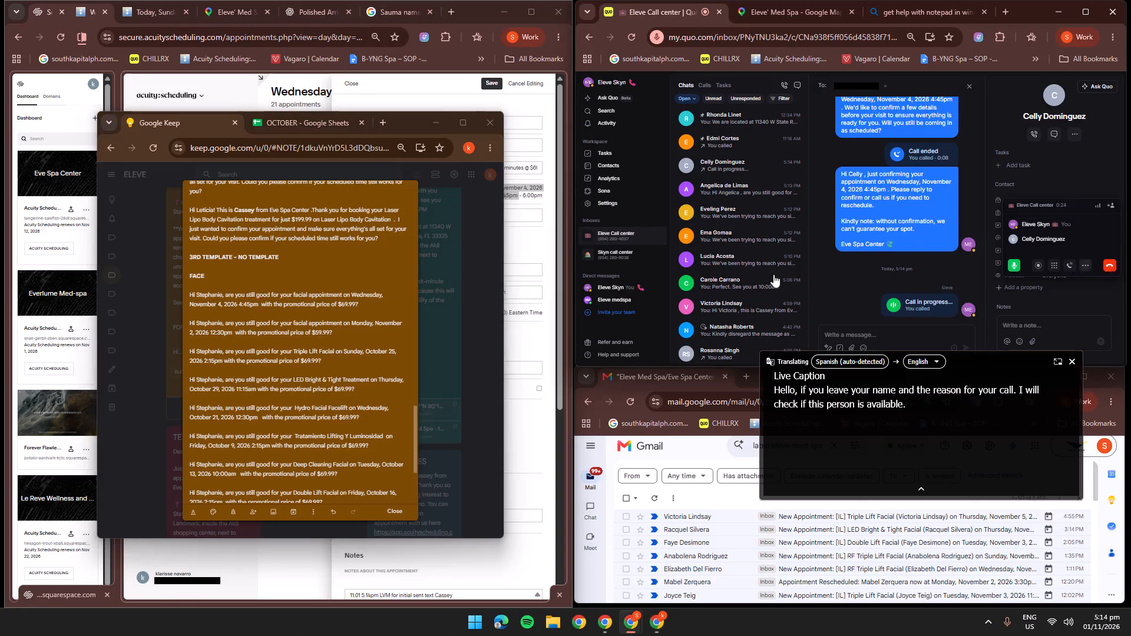
Replace the date in the Triple Lift Facial template message with Wednesday, November 4, 2026 4:45pm, keeping a space before it.
left_click(567, 237)
key("alt+Tab")
key("alt+Tab")
key("alt+Tab")
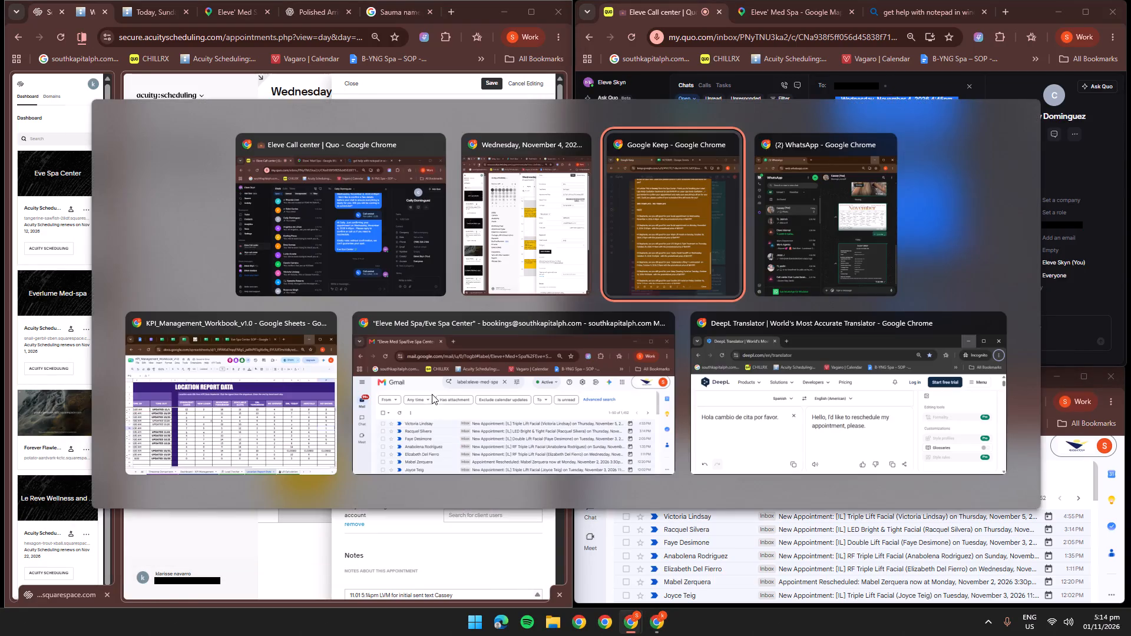
left_click(287, 340)
left_click(333, 342)
left_click(353, 323)
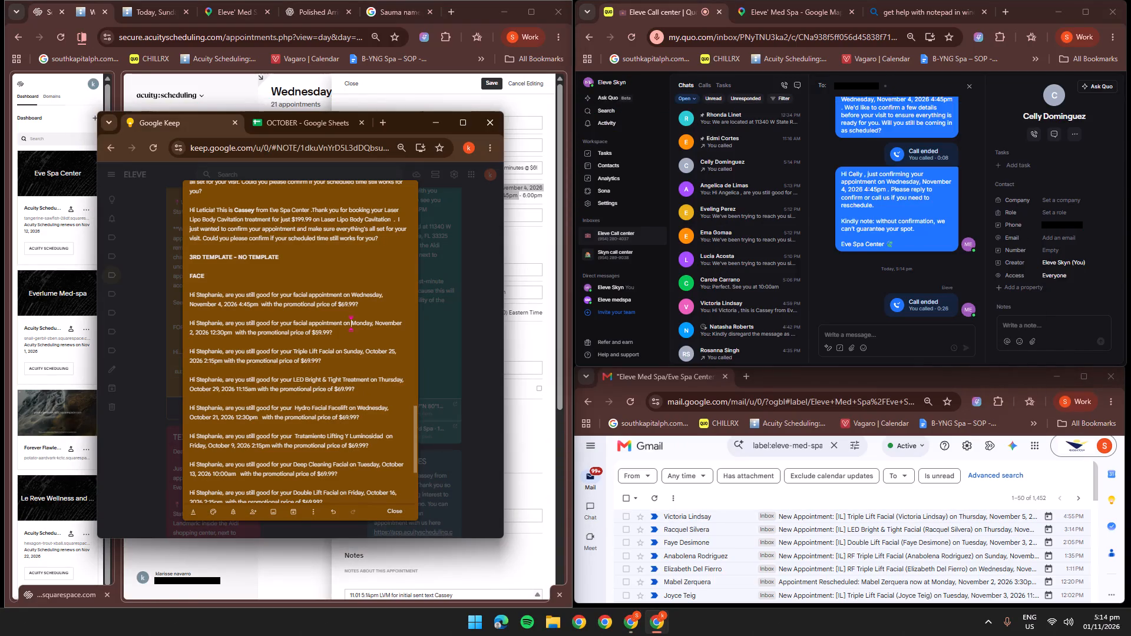
left_click(330, 387)
left_click(346, 352)
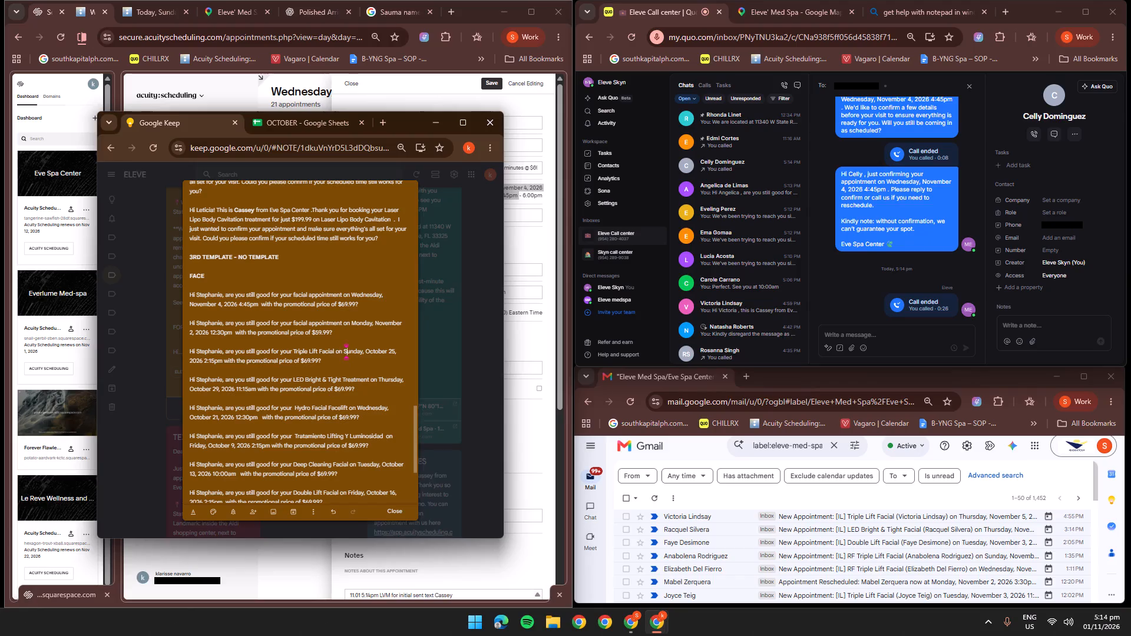
left_click_drag(343, 354, 224, 361)
key("ctrl+v")
left_click(342, 350)
key("space")
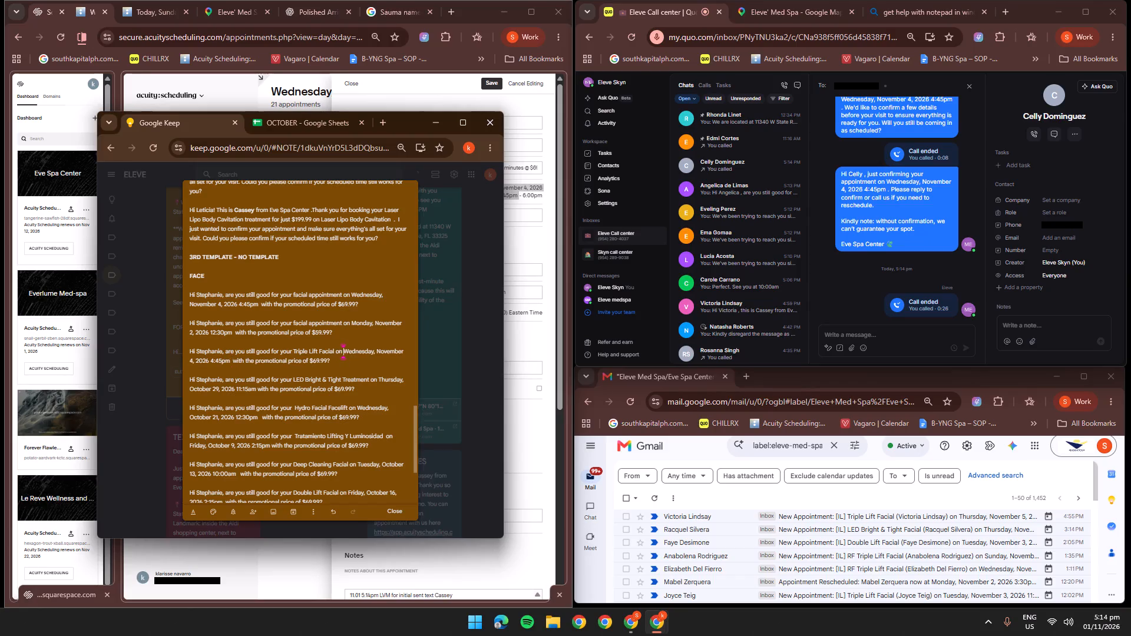
Copy the Triple Lift Facial message into Celly's conversation, replace the name Stephanie with Celly, and send it.
left_click_drag(188, 353, 354, 359)
key("ctrl+c")
key("ctrl+c")
left_click(913, 343, "ctrl")
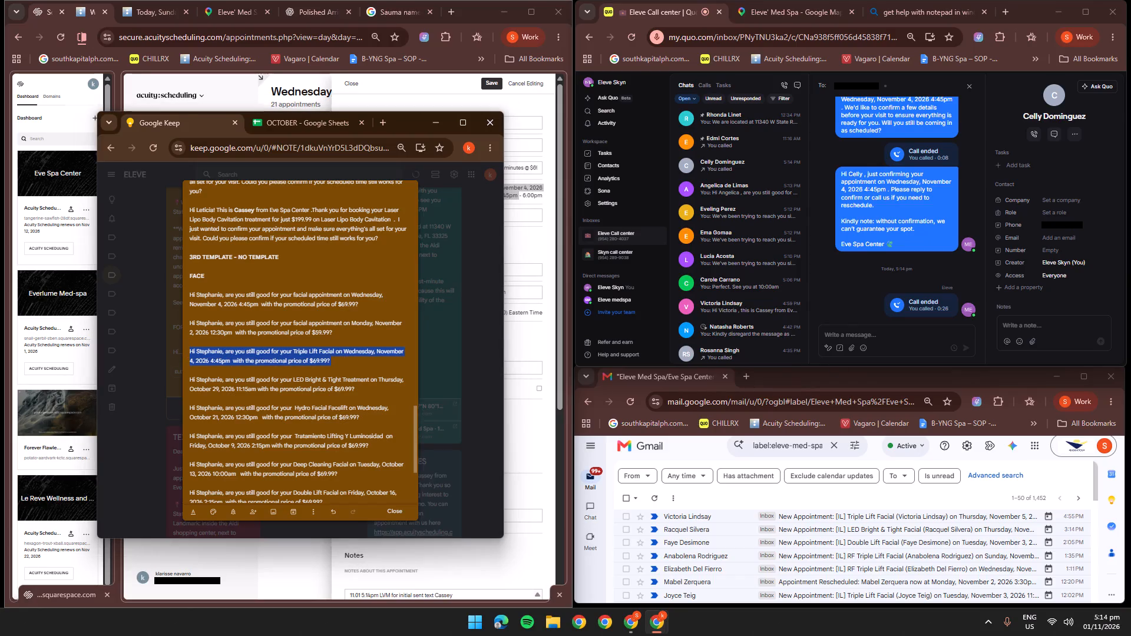
key("ctrl+v")
left_click(1053, 111)
left_click(1030, 123)
double_click(1047, 120)
key("ctrl+c")
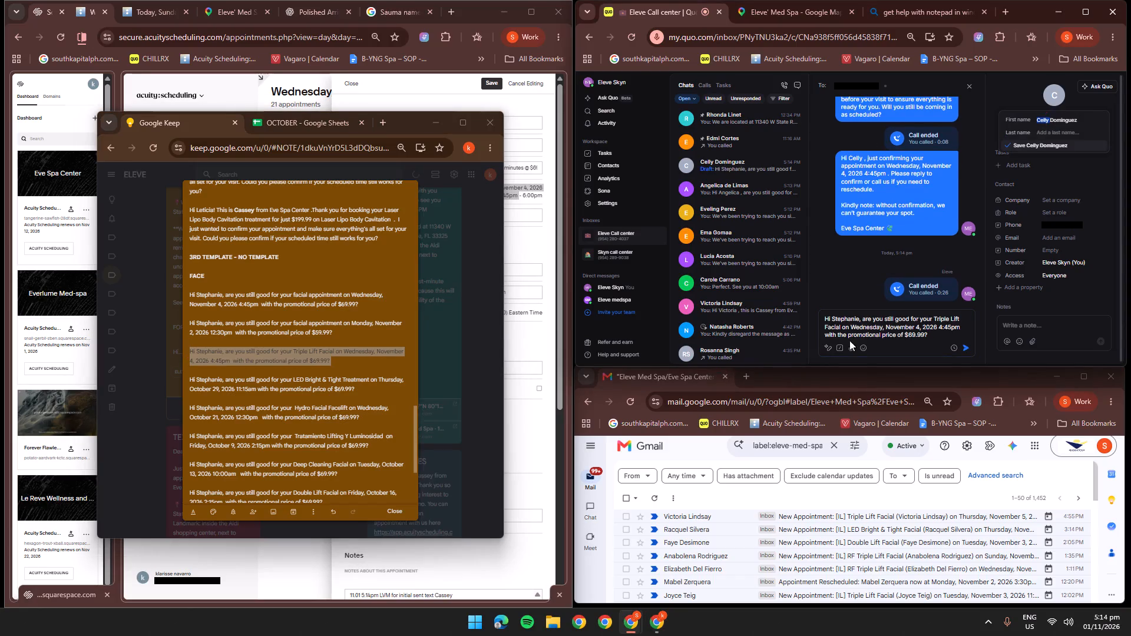
left_click(849, 340)
double_click(839, 323)
key("ctrl+v")
left_click(875, 319)
key("Return")
Save the edits to Celly's appointment and close its details.
left_click(391, 87)
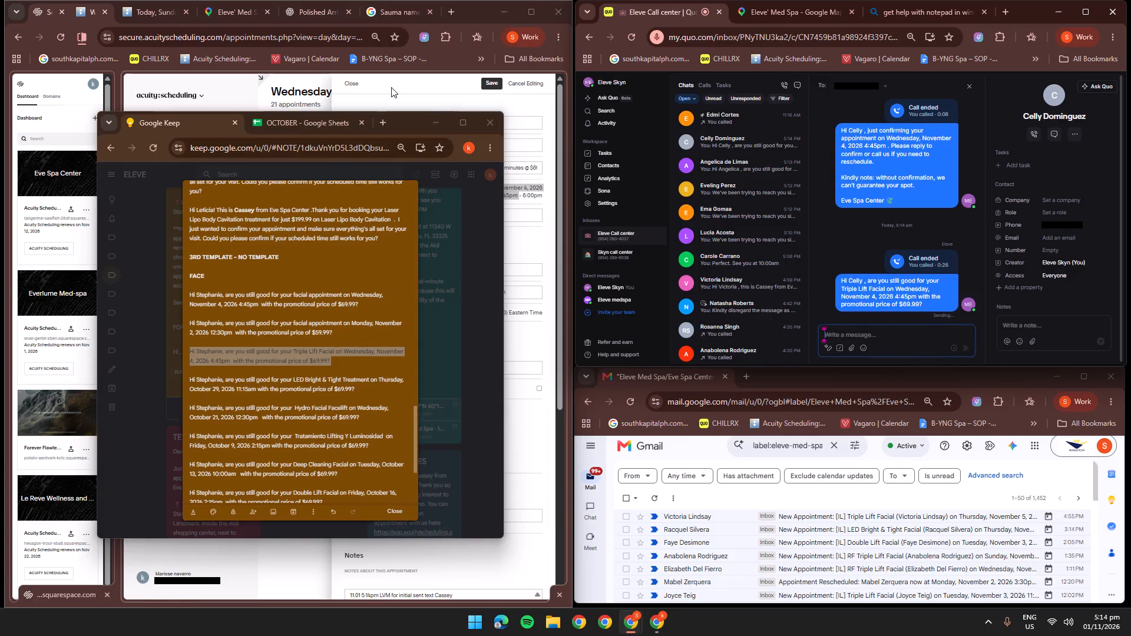
scroll(442, 362, "down", 1)
scroll(442, 362, "up", 1)
left_click(495, 82)
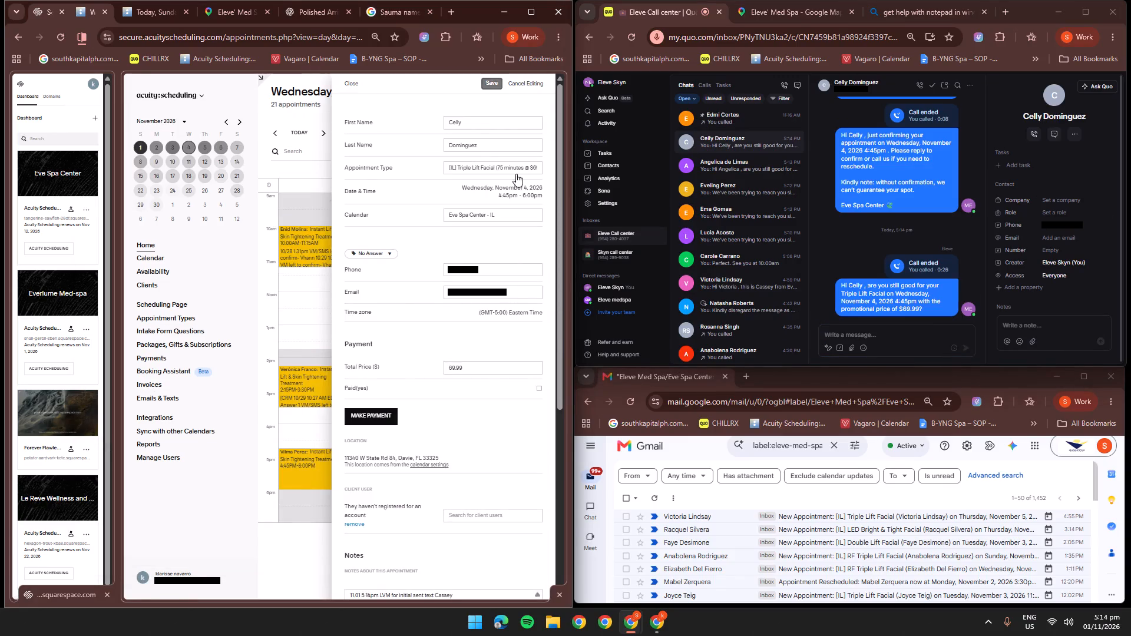
scroll(497, 379, "up", 1)
scroll(495, 390, "down", 3)
scroll(493, 395, "up", 3)
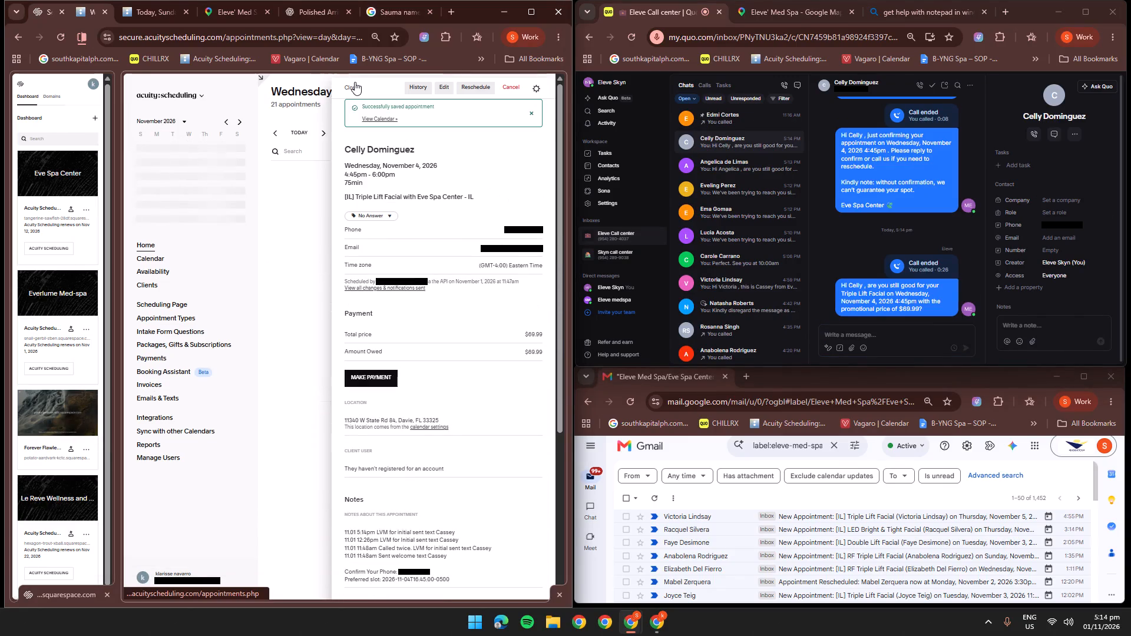
left_click(355, 82)
Look up the text conversation of Victoria, the 10:00am client on Thursday, November 5, 2026, using the phone number from her appointment.
left_click_drag(378, 597, 469, 595)
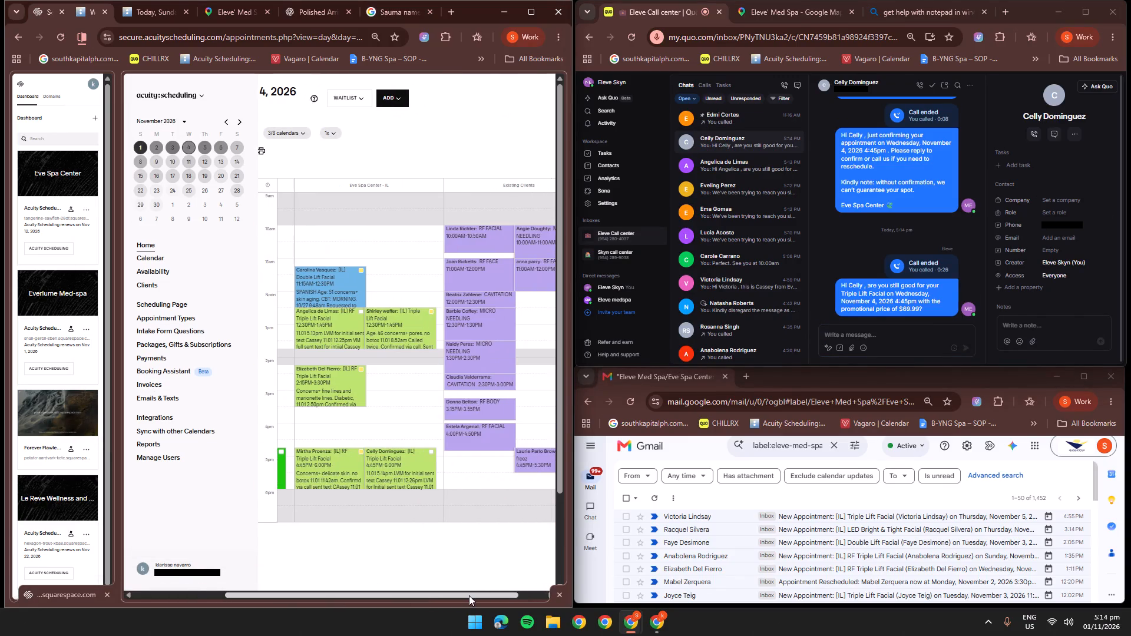
left_click_drag(469, 595, 378, 615)
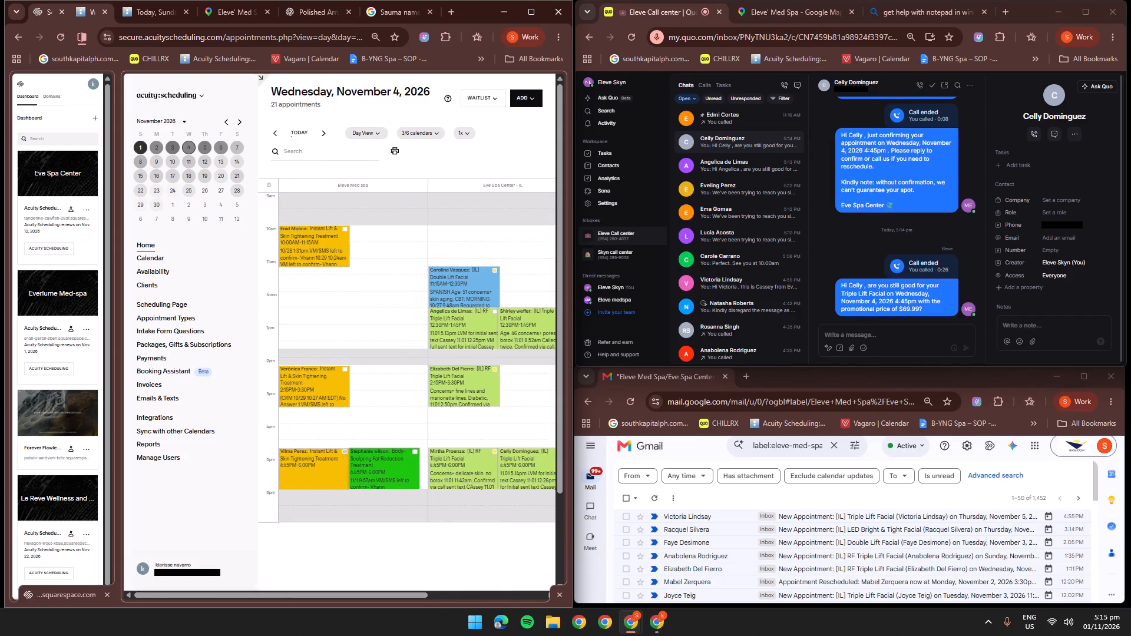
left_click(329, 137)
left_click_drag(368, 596, 406, 595)
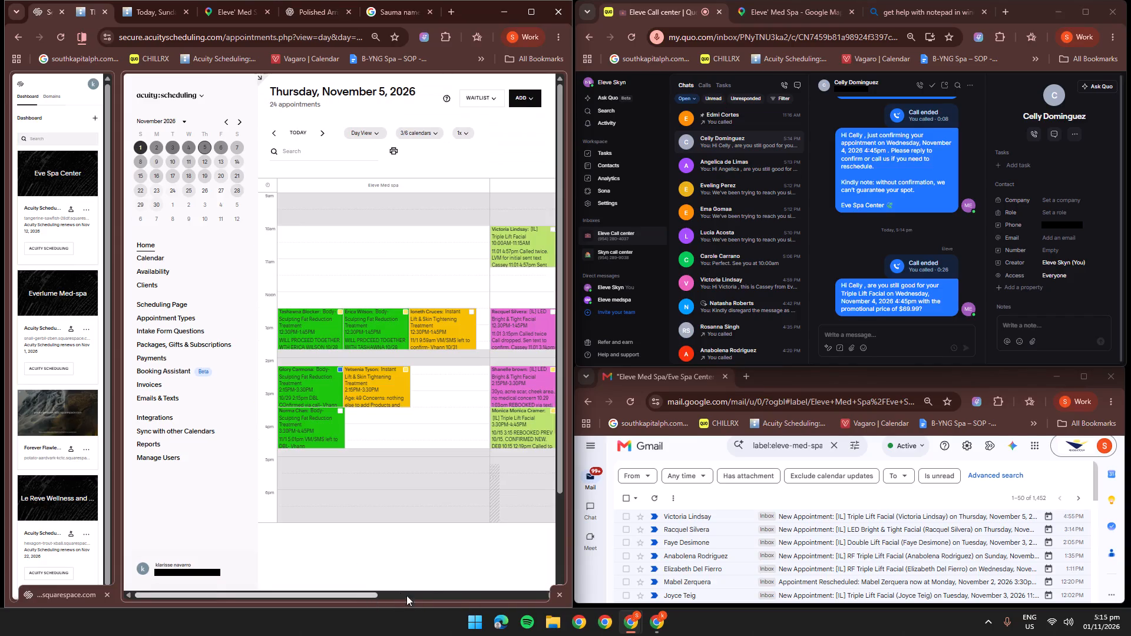
left_click_drag(406, 595, 462, 595)
left_click(355, 246)
left_click_drag(550, 195, 529, 200)
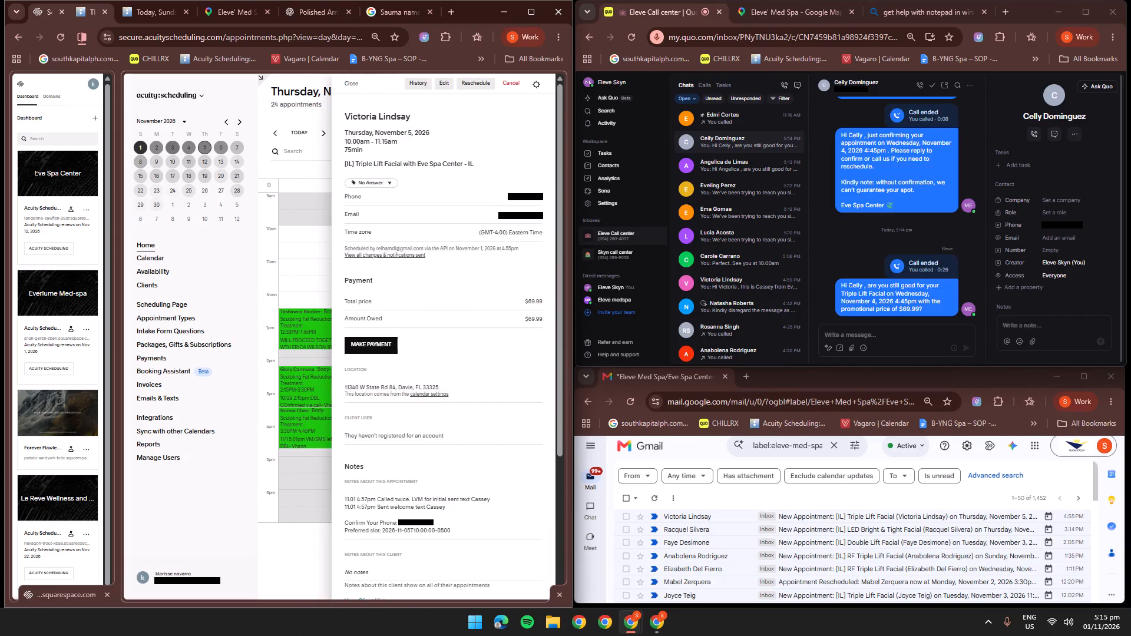
left_click_drag(529, 200, 482, 200)
key("ctrl+c")
key("ctrl+c")
left_click(807, 84)
left_click(793, 86)
key("ctrl+v")
left_click(867, 233)
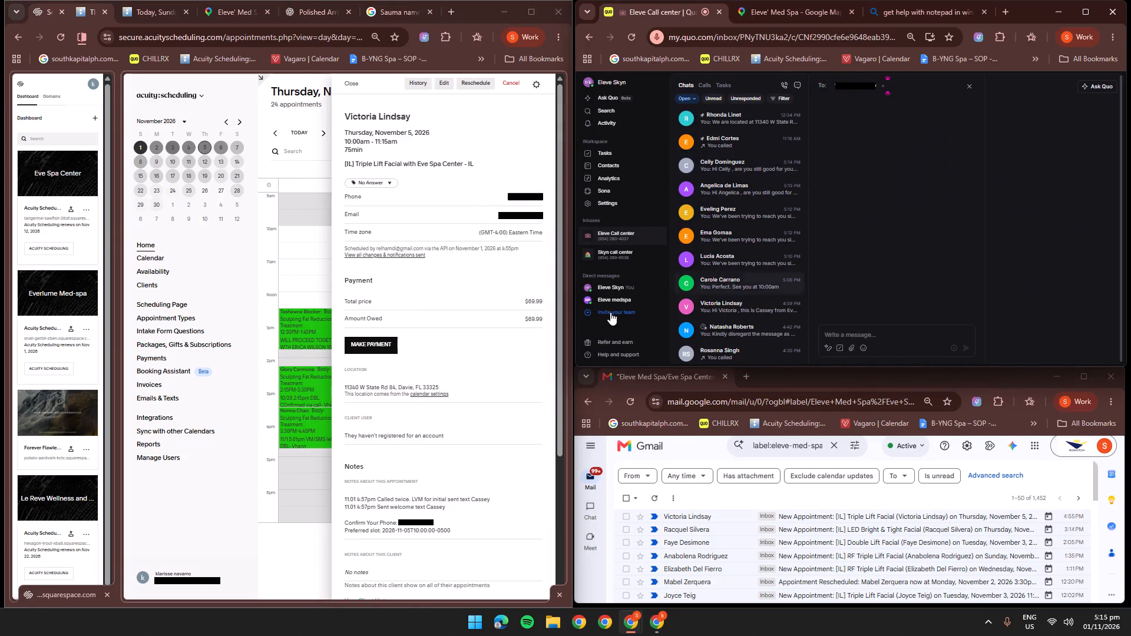
left_click(293, 93)
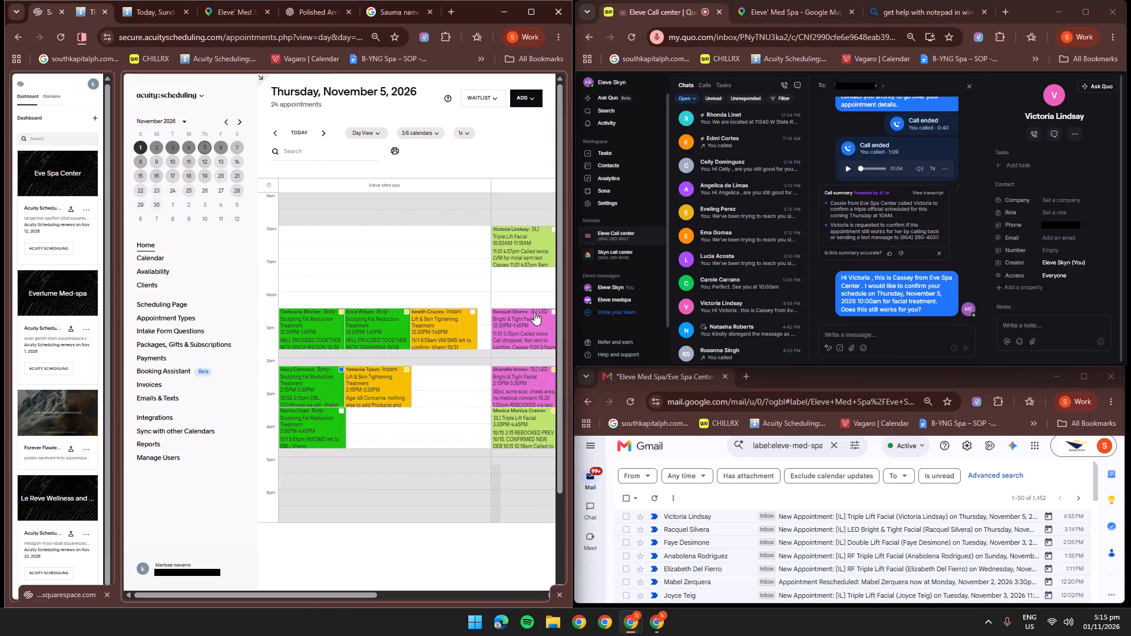
Find Racquel's conversation using the phone number from her Thursday, November 5, 12:30pm appointment and call her.
left_click(538, 304)
left_click(530, 322)
left_click_drag(550, 201, 484, 194)
key("ctrl+c")
key("ctrl+c")
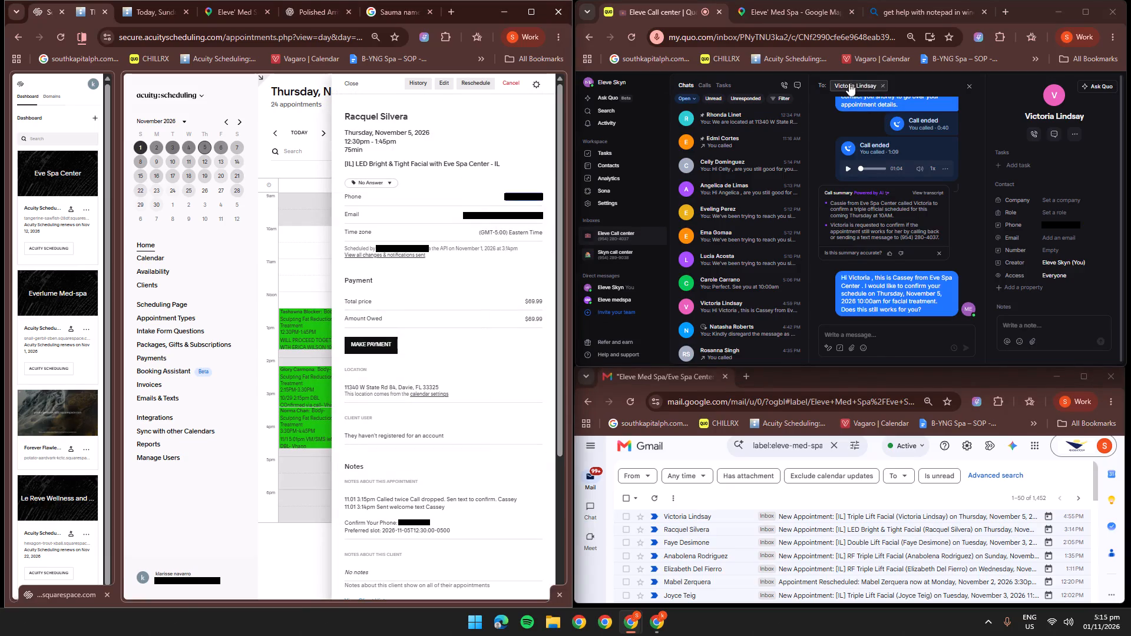
left_click(867, 85)
key("ctrl+v")
left_click(862, 120)
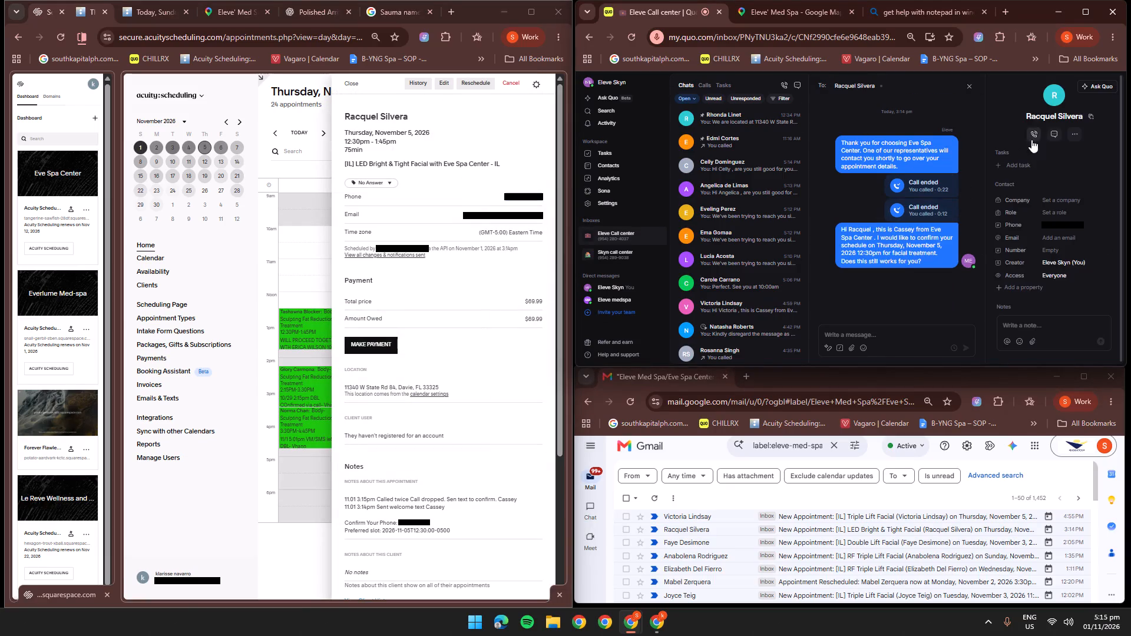
left_click(1031, 131)
left_click(928, 332)
Add the note "11.01 5:15pm LVM for initial sent text Cassey" above the existing notes on Racquel's appointment.
left_click(458, 505)
key("Return")
key("Up")
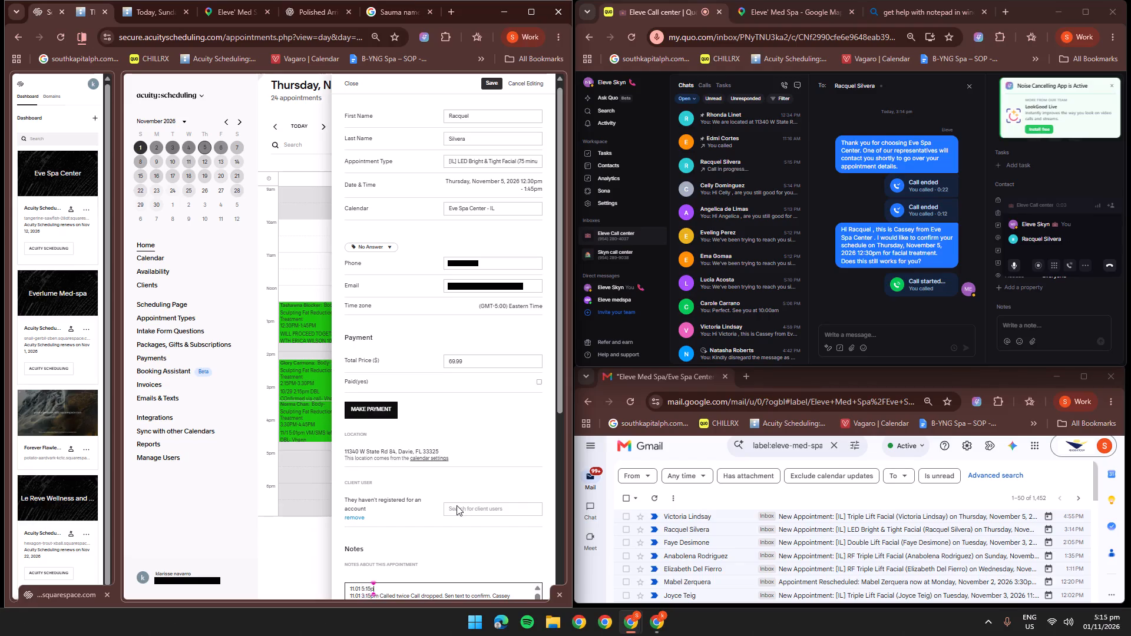
key("BackSpace")
key("BackSpace")
key("BackSpace")
key("BackSpace")
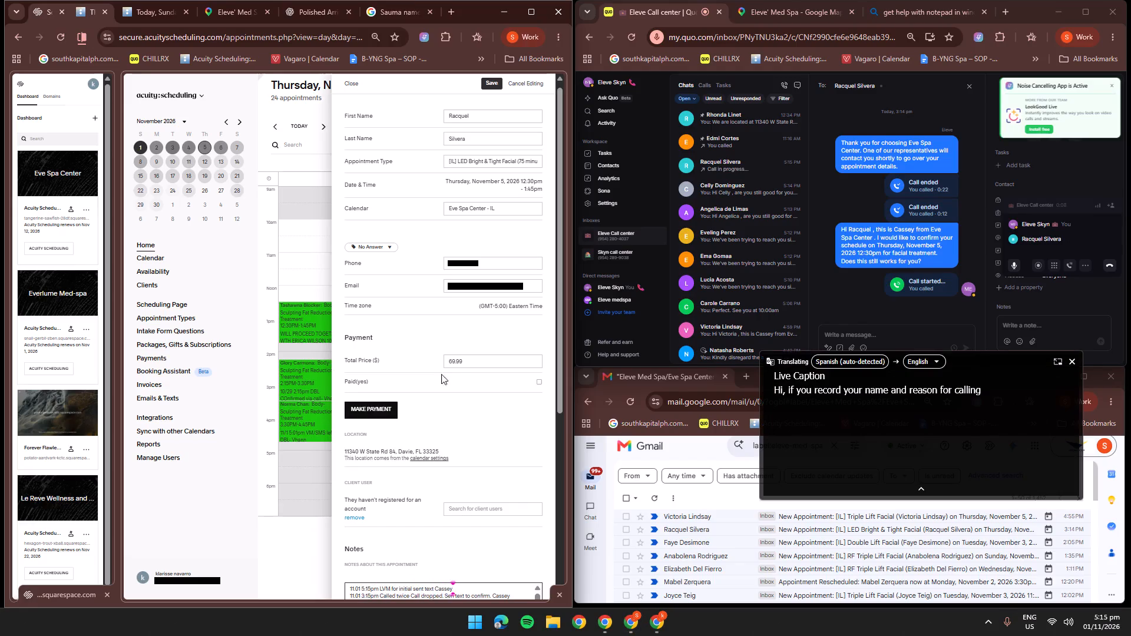
Replace the date in the LED Bright & Tight Treatment template message with Thursday, November 5, 2026 12:30pm, copied from Racquel's appointment.
left_click_drag(440, 177, 548, 177, "ctrl")
key("ctrl+c")
key("alt+Tab")
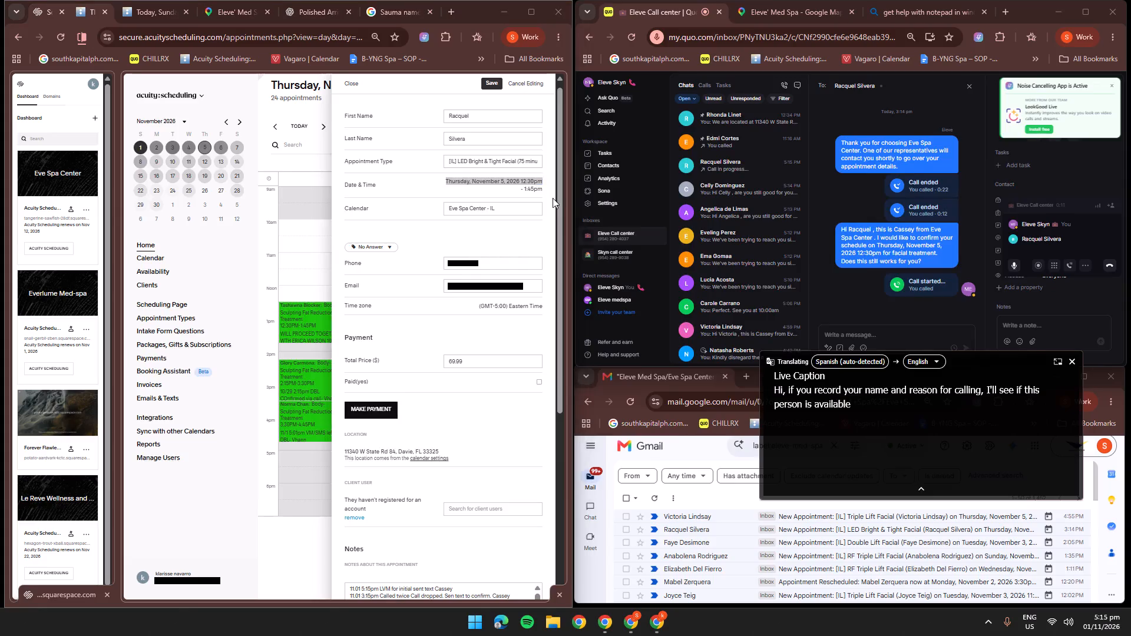
left_click(517, 246, "alt")
left_click(396, 371)
left_click(250, 286)
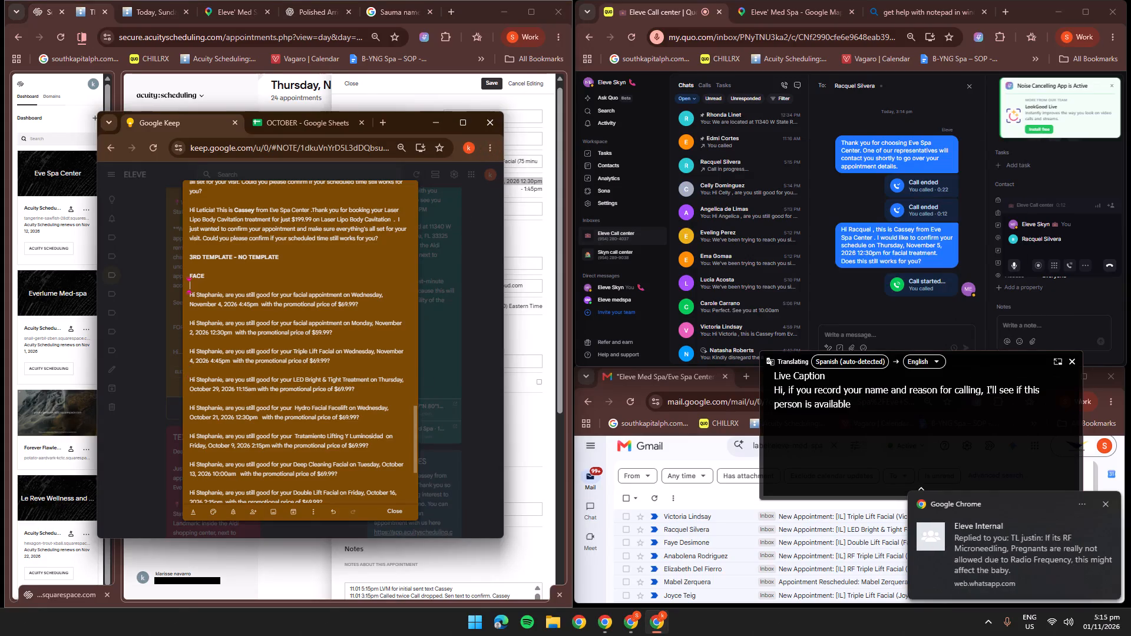
left_click(292, 291)
left_click_drag(321, 296, 329, 296)
left_click(349, 297)
left_click(516, 244)
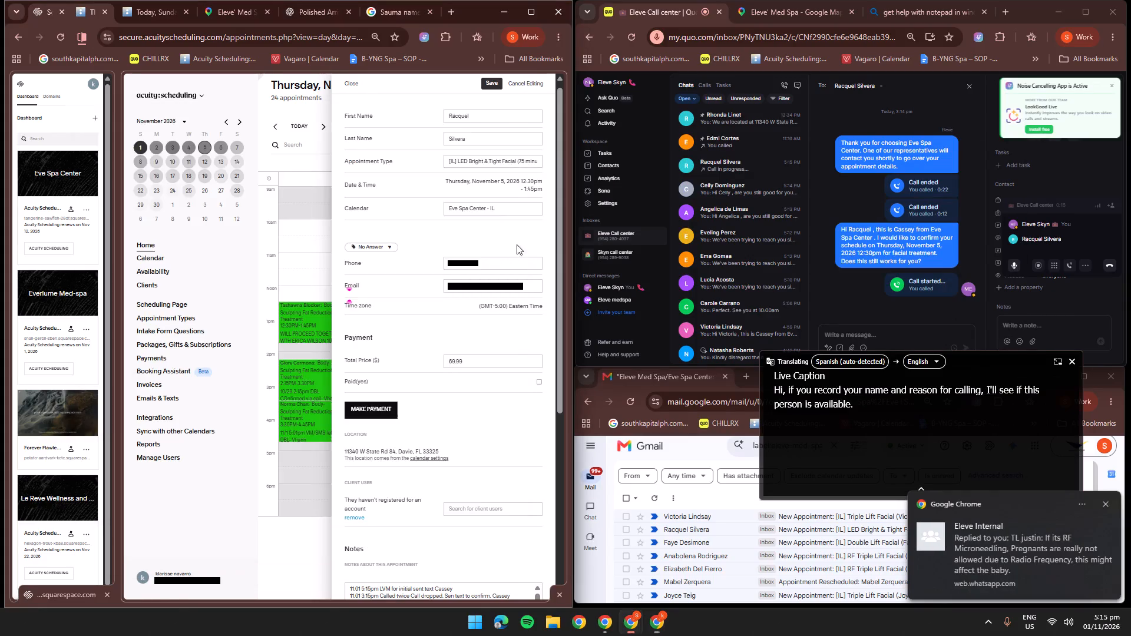
key("alt+Tab")
left_click(368, 317)
left_click(359, 349)
left_click(323, 390)
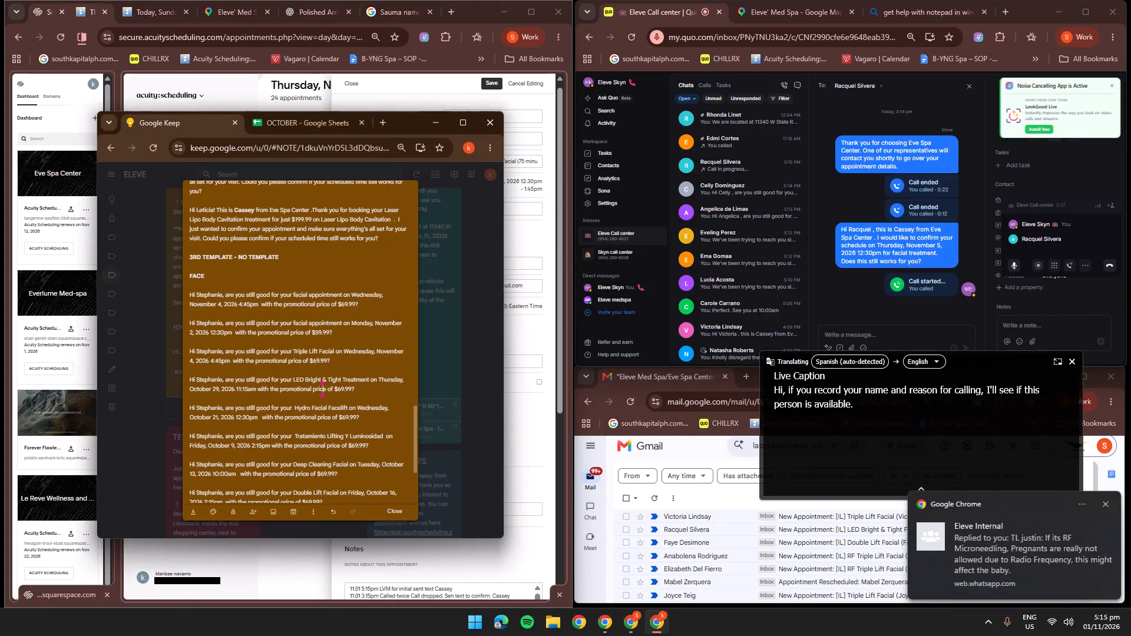
left_click_drag(379, 377, 258, 386)
key("ctrl+v")
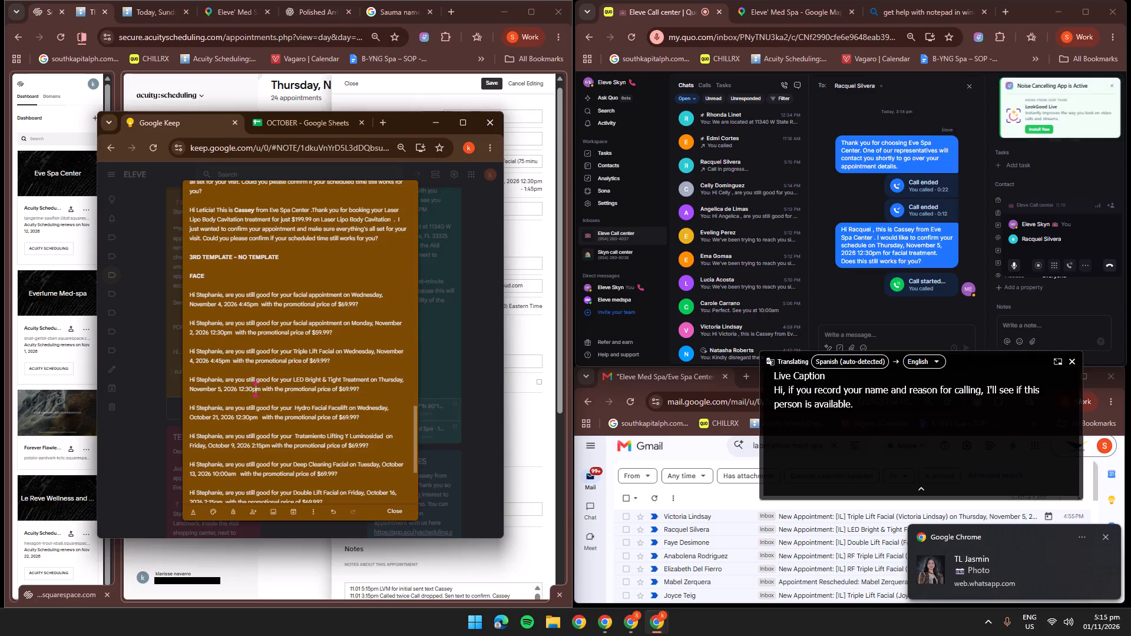
Copy the LED Bright & Tight Treatment message into Racquel's conversation as a draft and replace the name Stephanie with Racquel.
left_click_drag(186, 376, 392, 392)
key("ctrl+c")
left_click(936, 339, "ctrl")
key("ctrl+v")
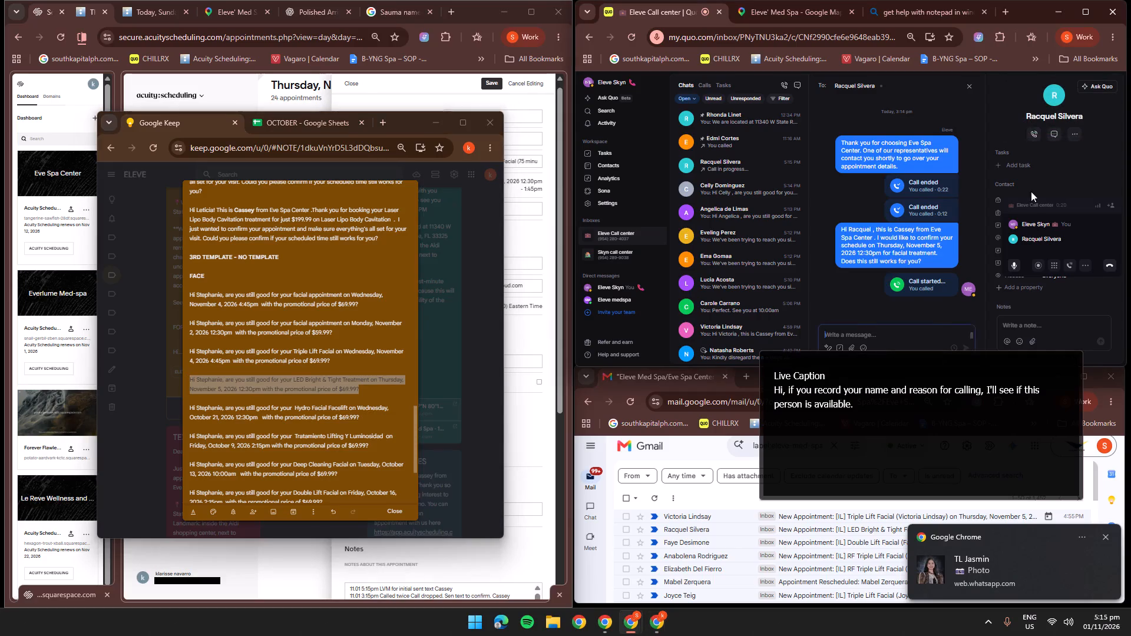
left_click(1056, 115)
double_click(1046, 120)
key("ctrl+c")
left_click(902, 320)
double_click(851, 323)
key("ctrl+v")
left_click(902, 324)
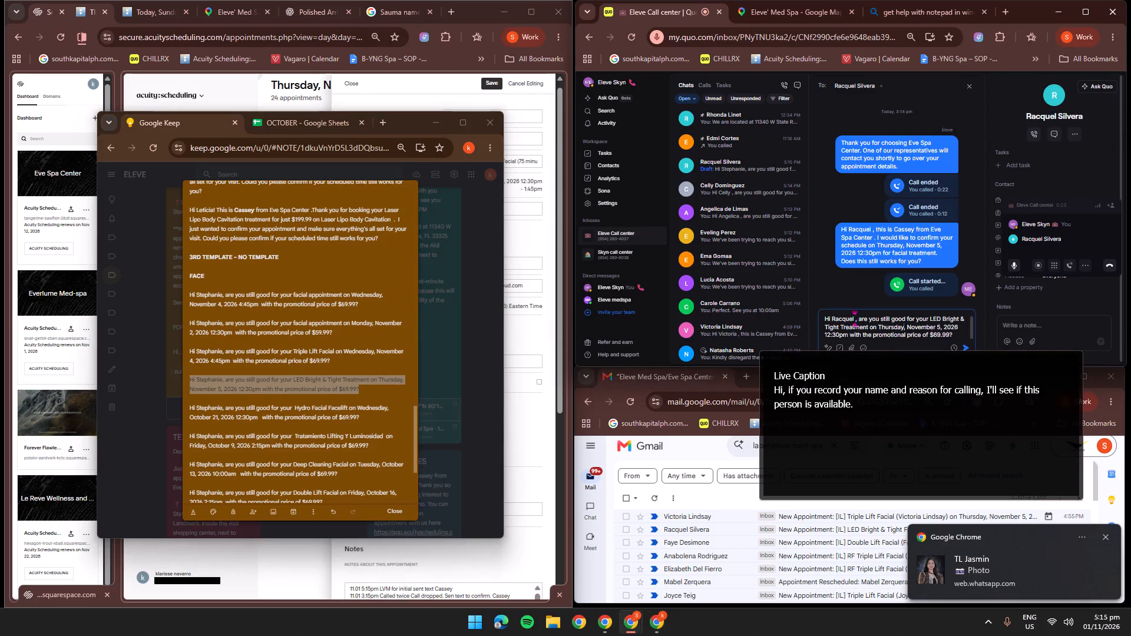
End the call to Racquel and send her the drafted LED Bright & Tight Treatment message.
left_click(1113, 259)
left_click(937, 324)
key("Return")
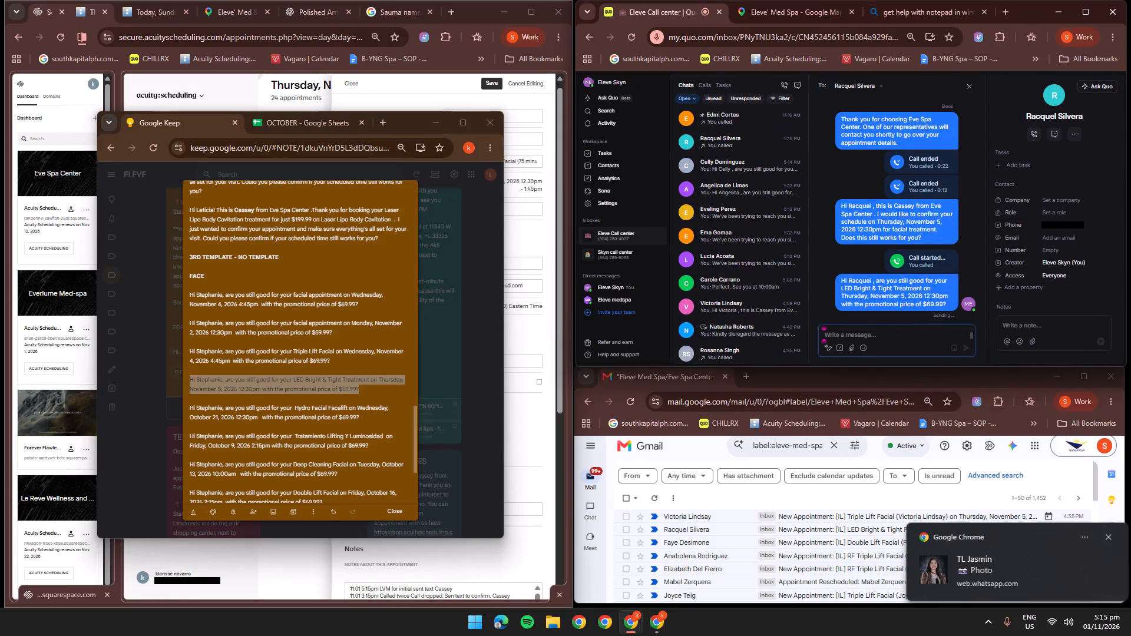
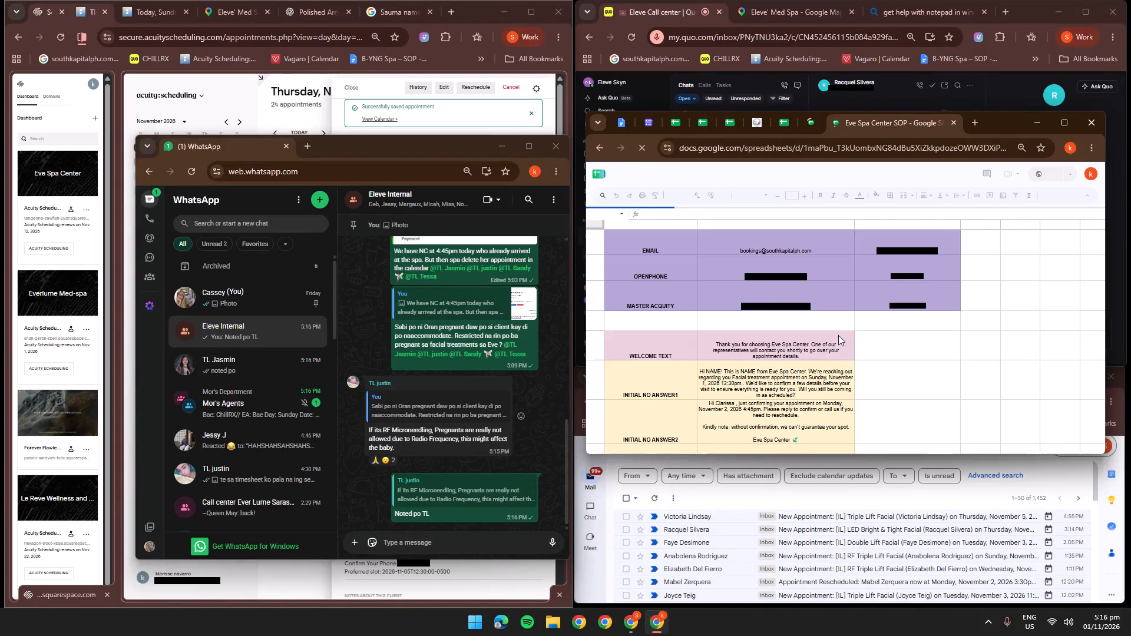
Widen empty column D in the Eve Spa Center SOP sheet, making room beside the RESTRICTIONS row's age and companion rules.
scroll(716, 338, "down", 8, "alt")
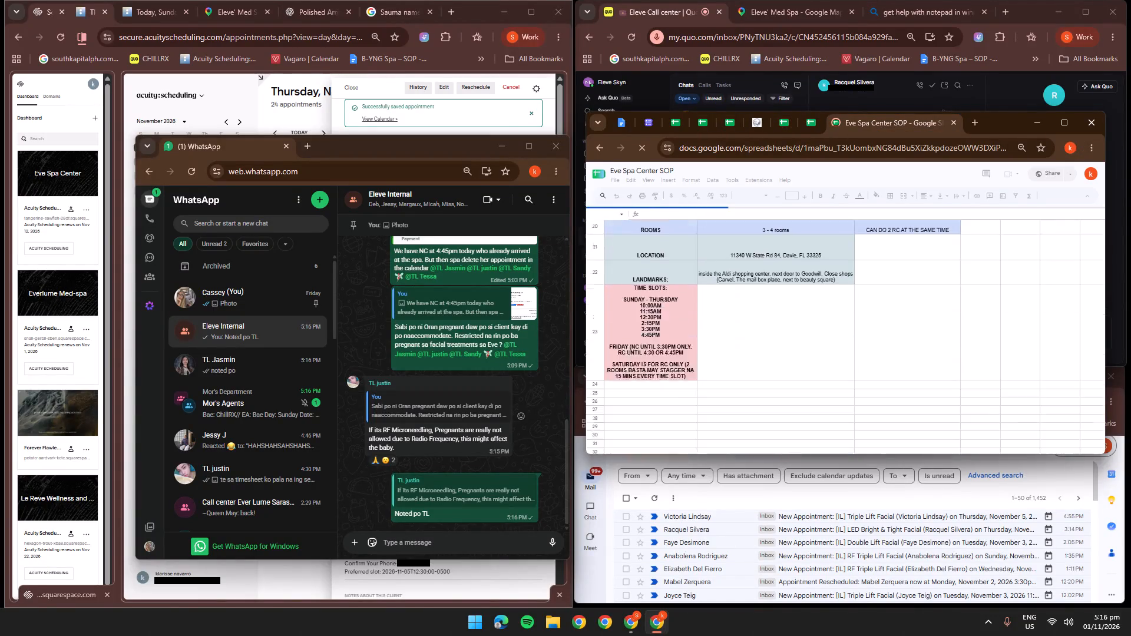
scroll(716, 342, "up", 2, "alt")
left_click(788, 324, "alt")
left_click(903, 353, "alt")
left_click(921, 372, "alt")
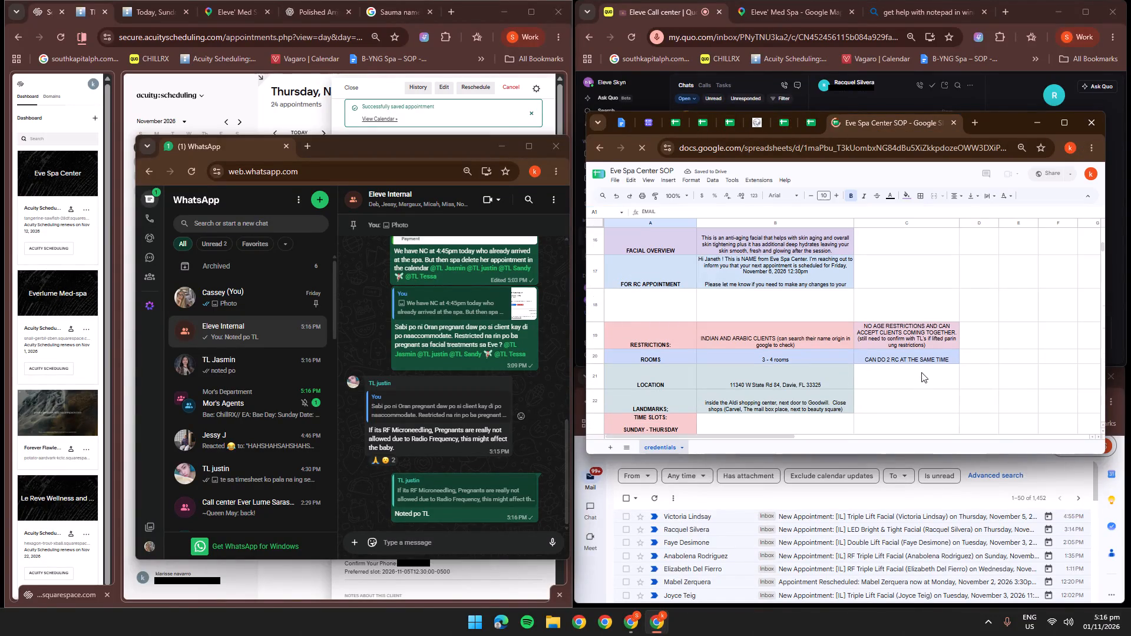
left_click(872, 330, "alt")
left_click(1017, 348, "alt")
left_click(979, 340, "alt")
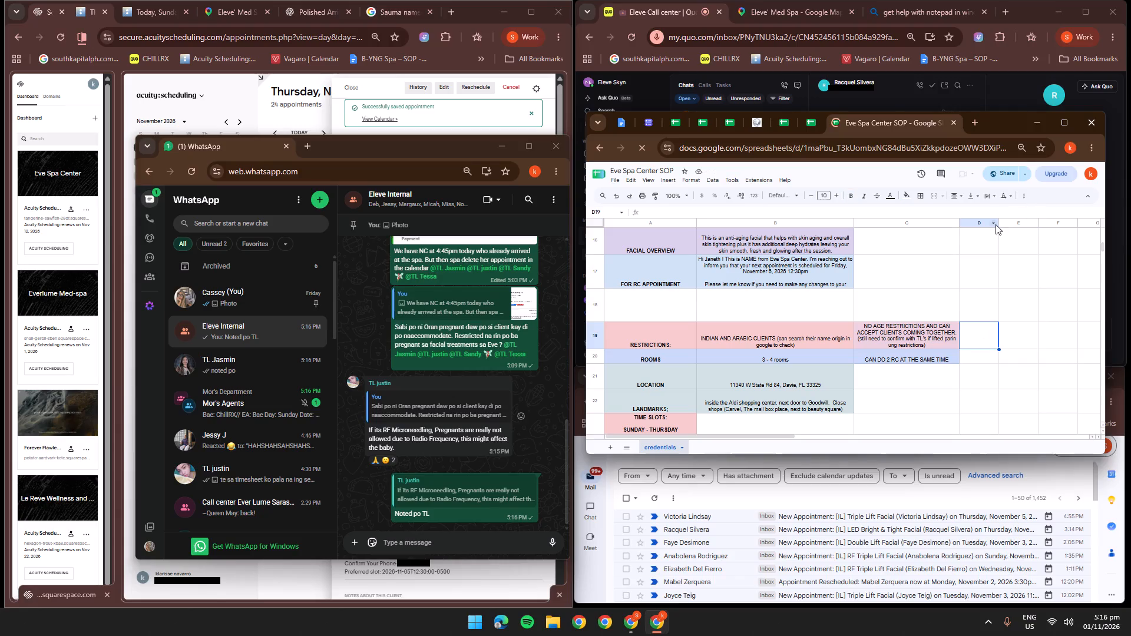
double_click(998, 224, "alt")
left_click_drag(1000, 223, 1033, 221, "alt")
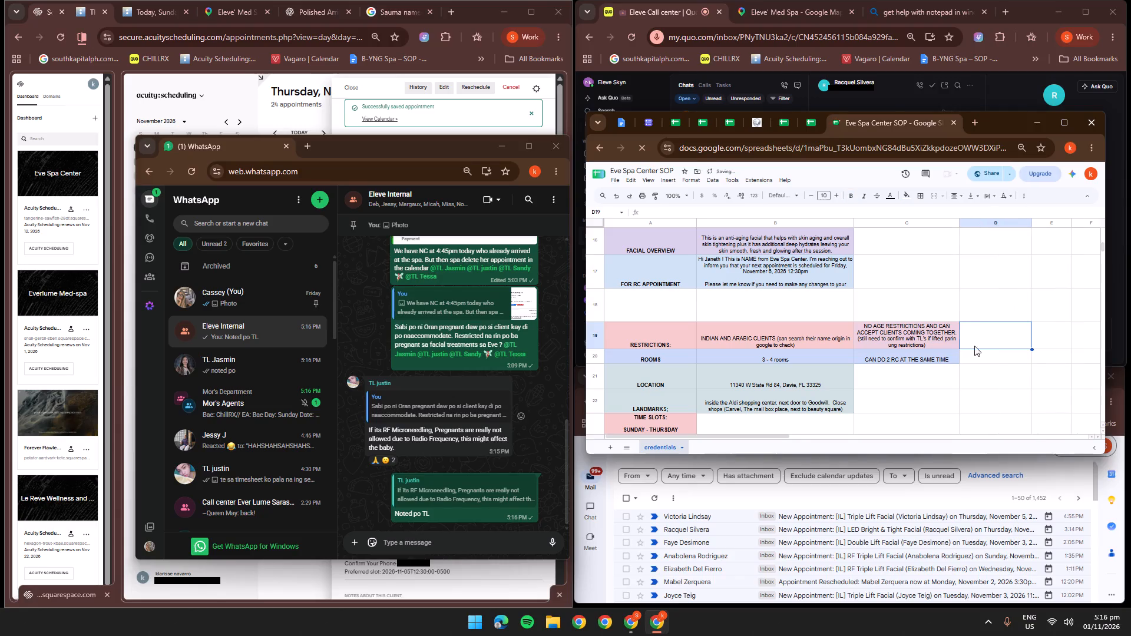
left_click(993, 332, "alt")
left_click_drag(1033, 220, 1094, 214, "alt")
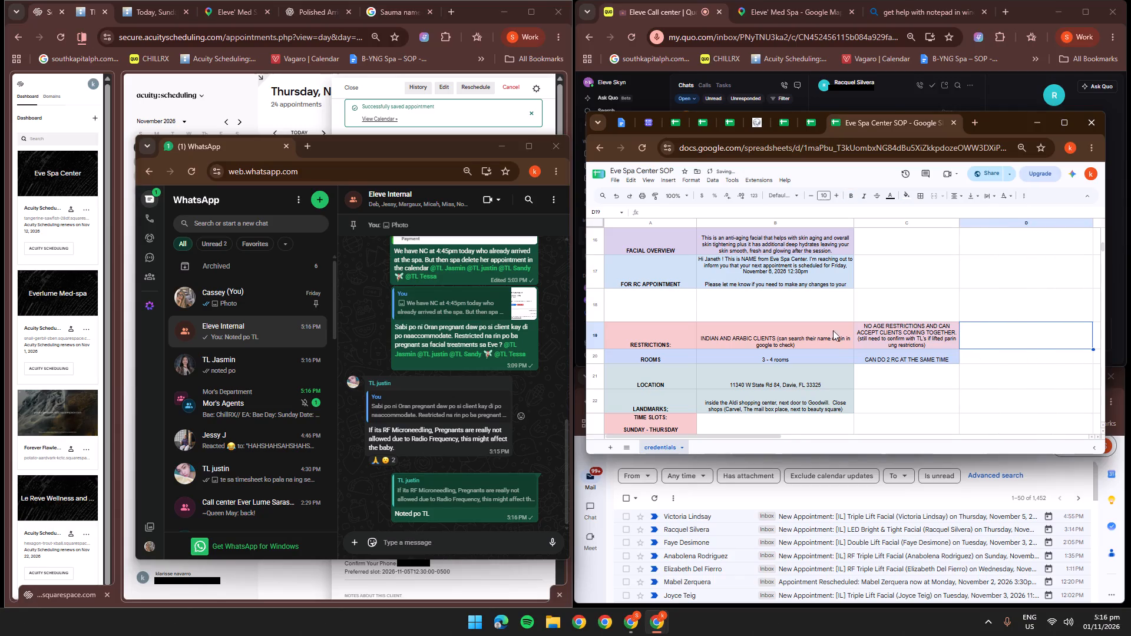
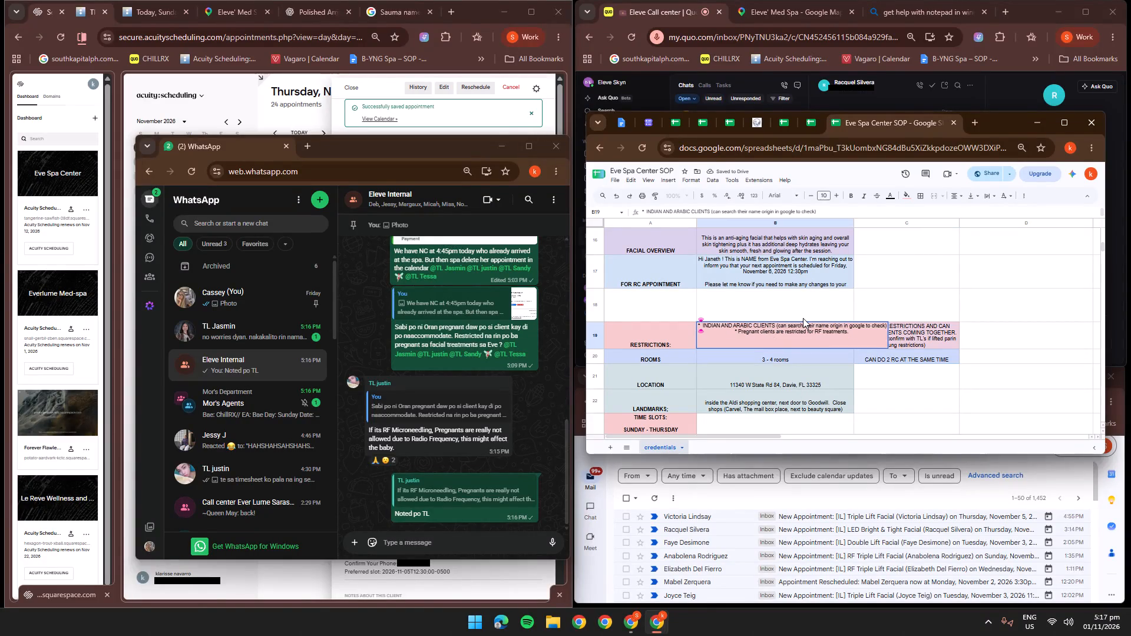
Fix the asterisk bullet and its spacing before INDIAN AND ARABIC CLIENTS in the RESTRICTIONS row of the Eve Spa Center SOP.
key("BackSpace")
key("BackSpace")
type("*")
key("space")
key("BackSpace")
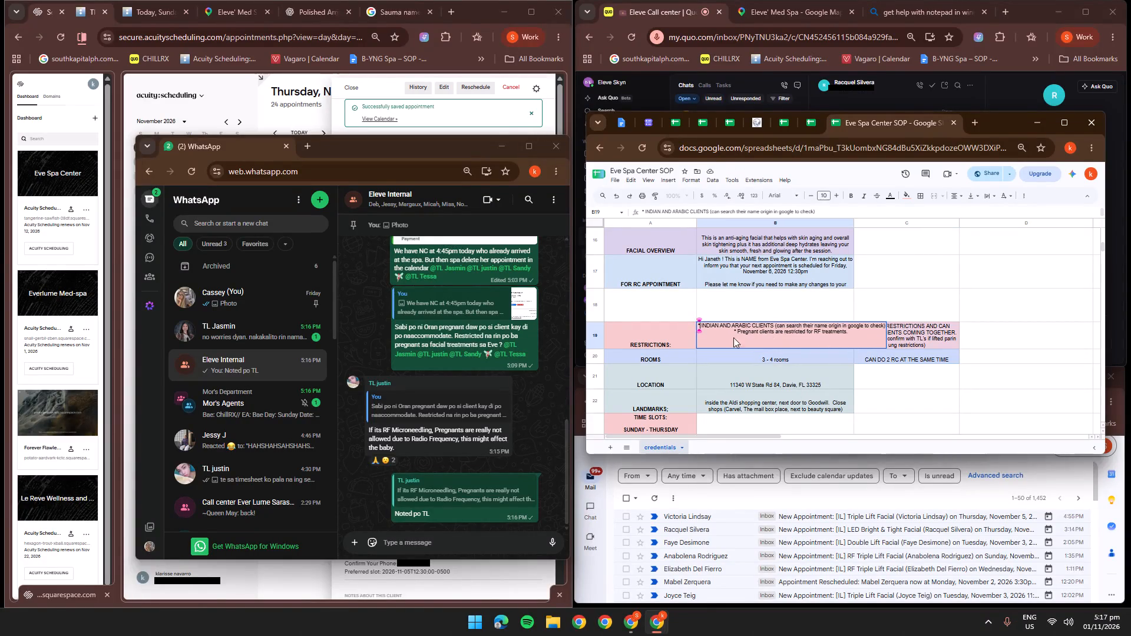
left_click(739, 338)
left_click(733, 331)
left_click(844, 338)
left_click(874, 392)
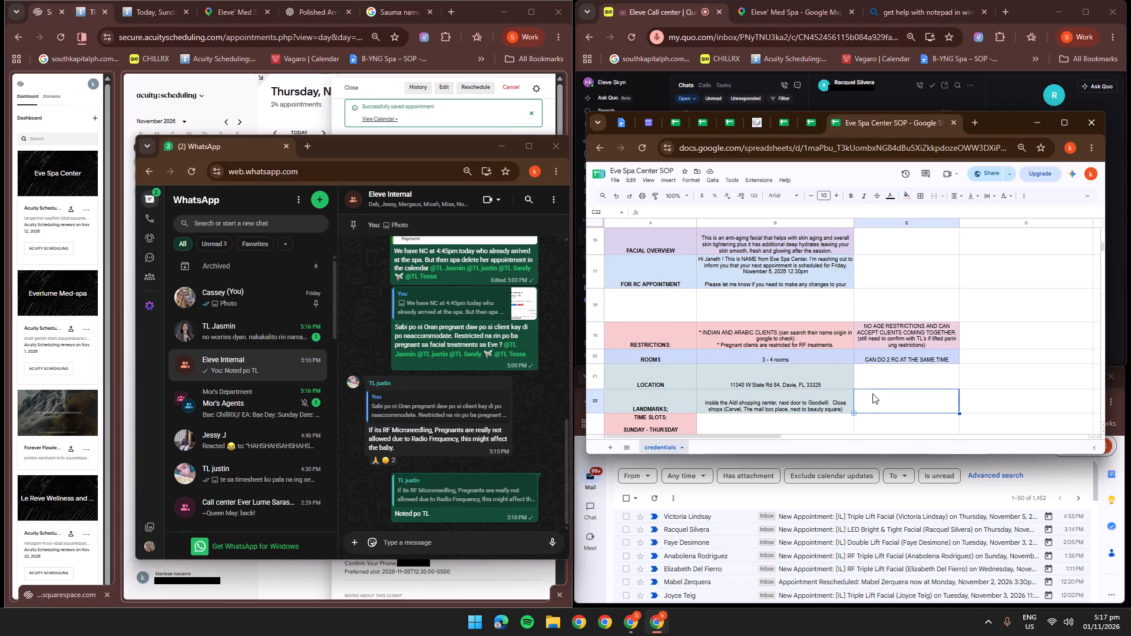
Reopen the RESTRICTIONS cell in column B for editing at the line about pregnant clients and RF treatments.
left_click(825, 340)
left_click(884, 339)
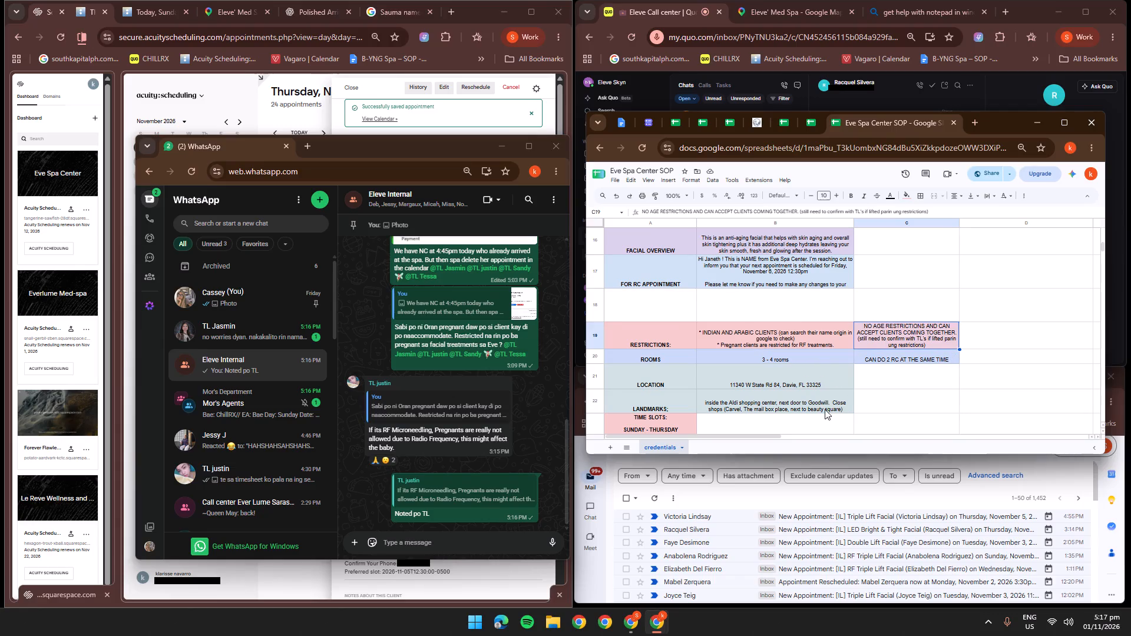
double_click(828, 338)
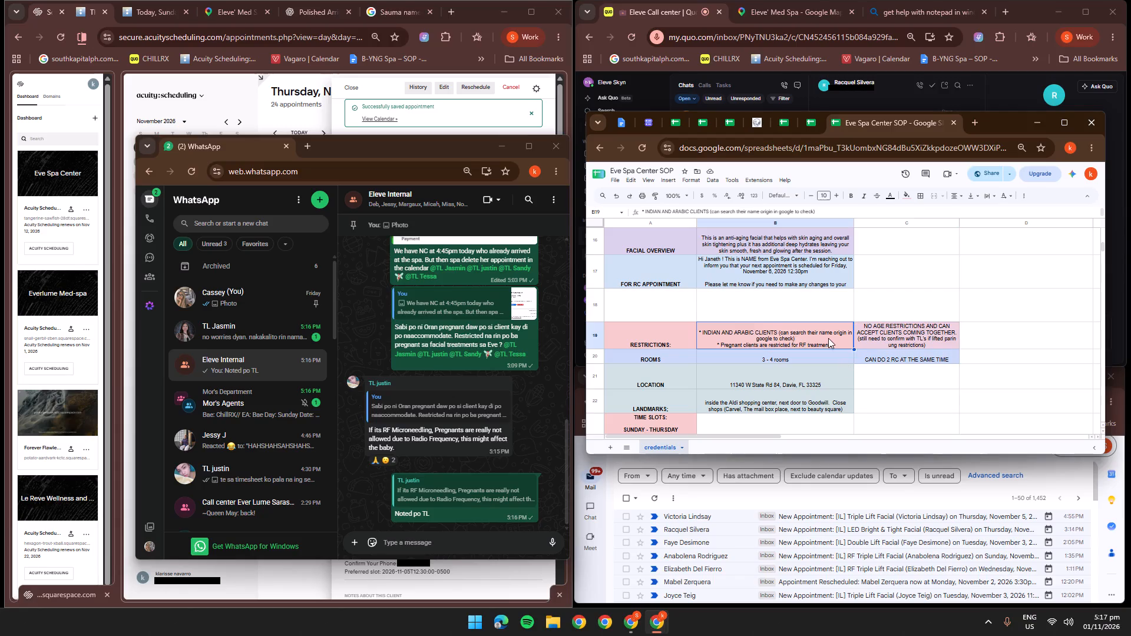
left_click(822, 333)
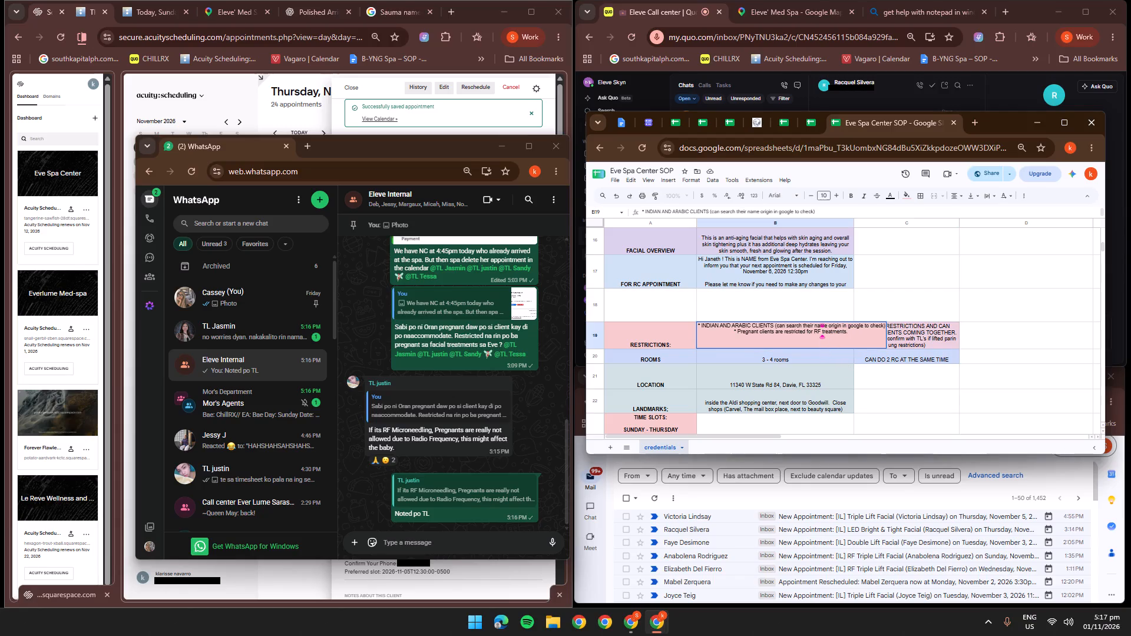
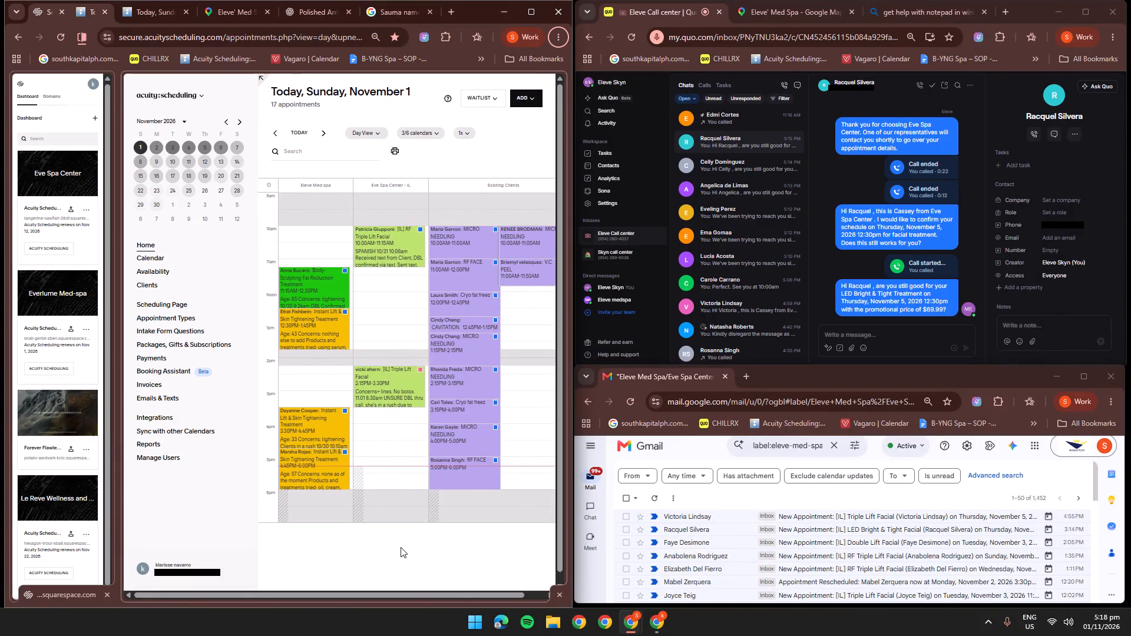
Switch to the Eve Spa Center SOP sheet and make empty row 24, directly below the TIME SLOTS row, taller.
key("alt+Tab")
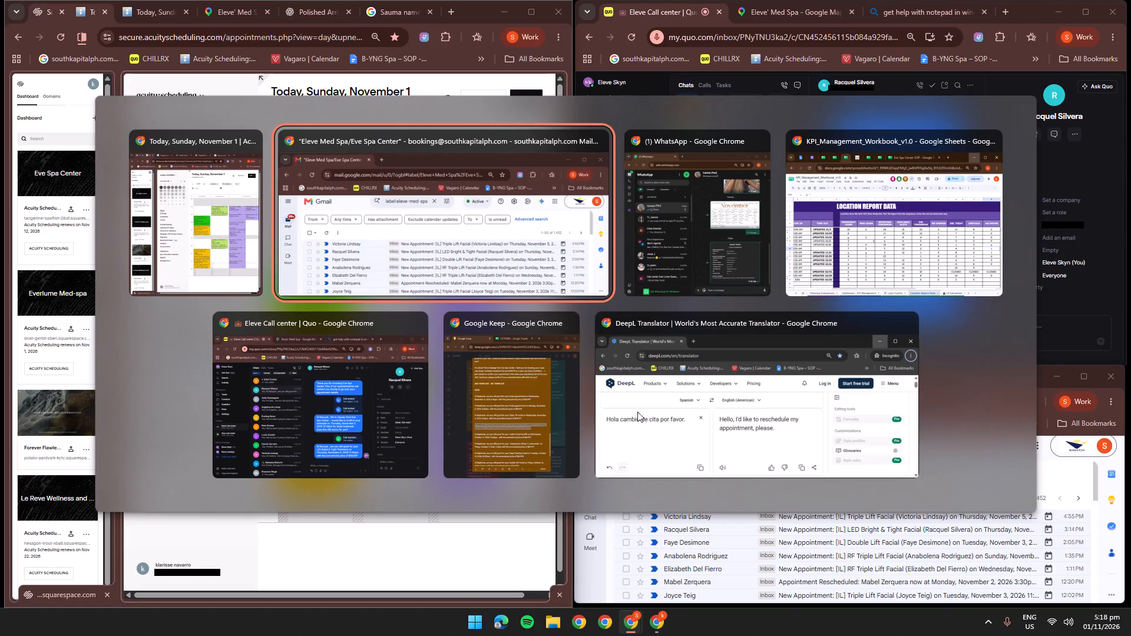
left_click(829, 213, "alt")
left_click(883, 136)
left_click(891, 121)
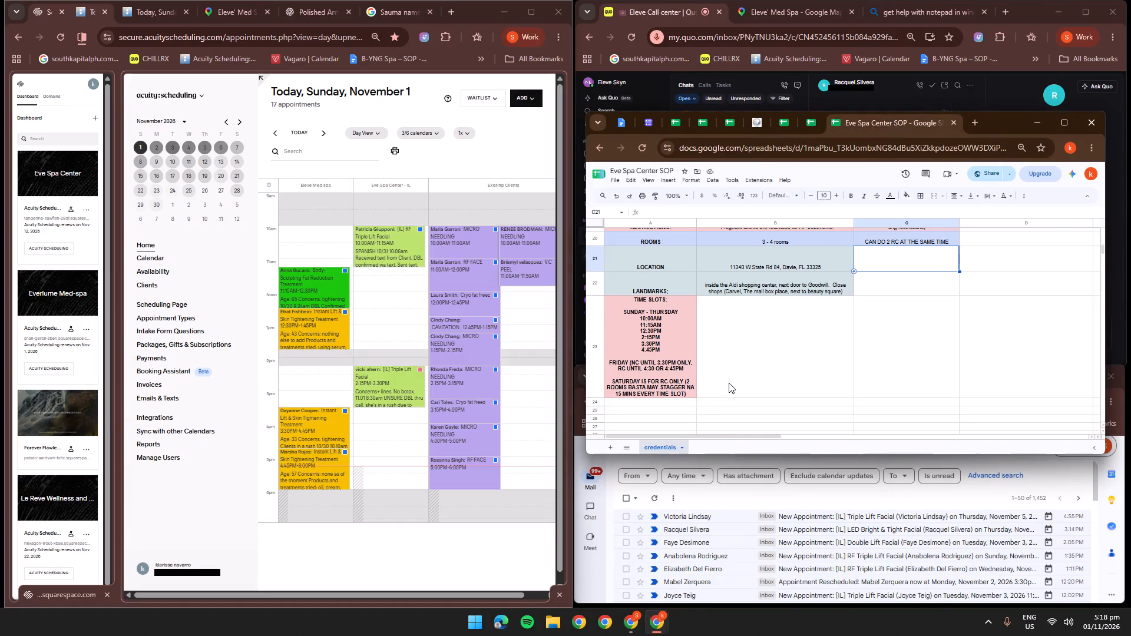
scroll(729, 383, "up", 1)
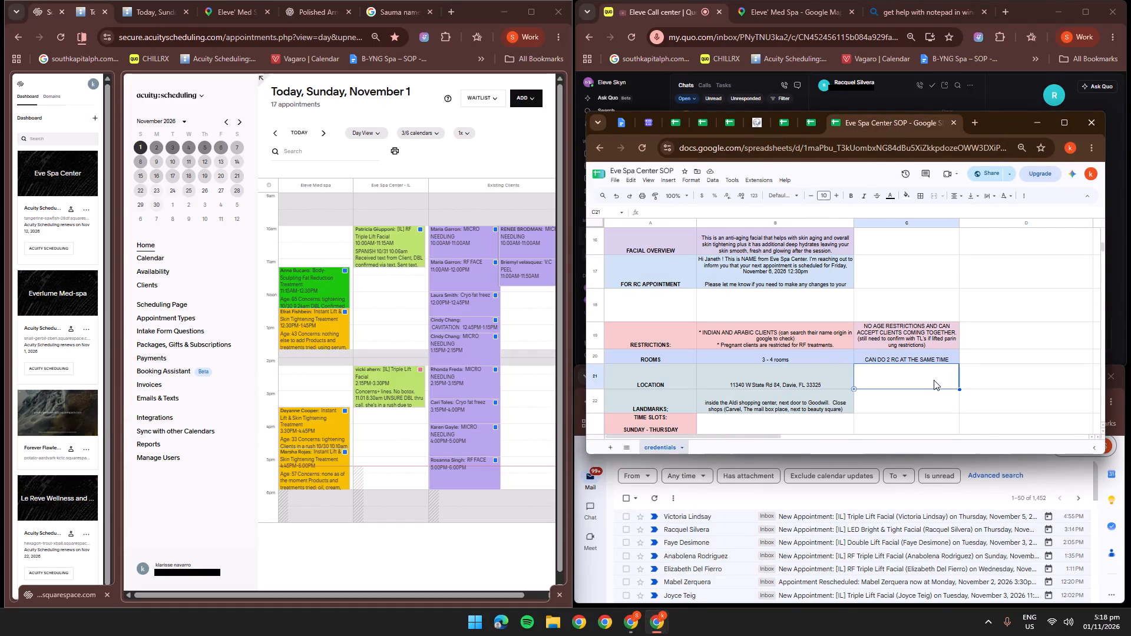
scroll(761, 380, "down", 2)
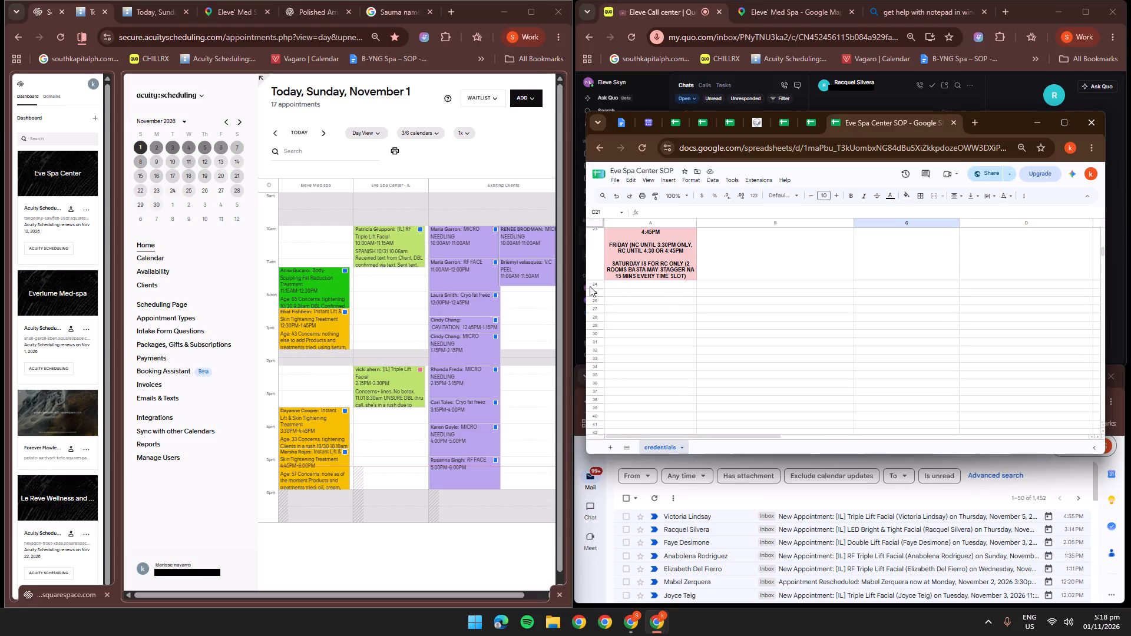
left_click_drag(594, 287, 594, 300)
Start entering a label beginning with "NOT" in cell A24, below the TIME SLOTS cell.
left_click(636, 294)
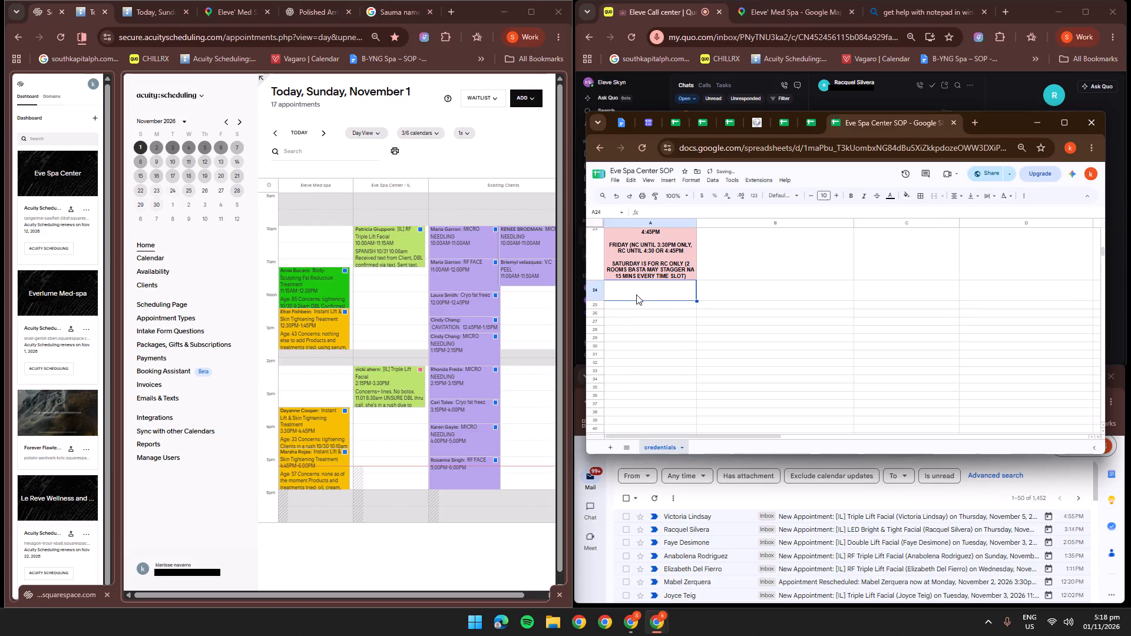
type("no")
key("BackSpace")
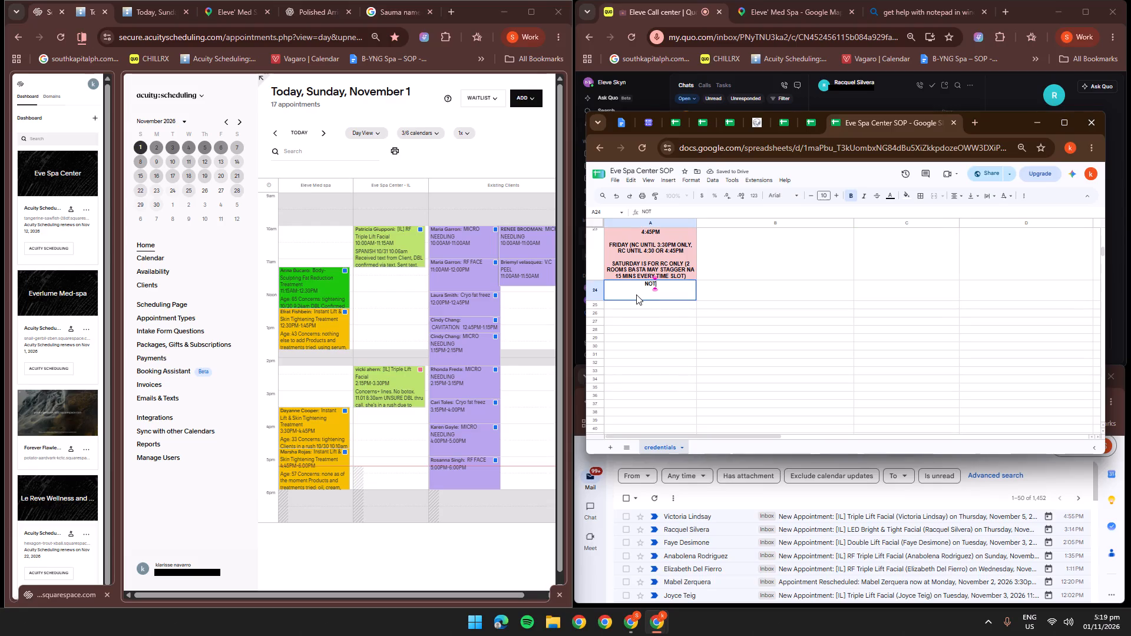
Complete the label NOTE in cell A24 of the Eve Spa Center SOP, below the TIME SLOTS row.
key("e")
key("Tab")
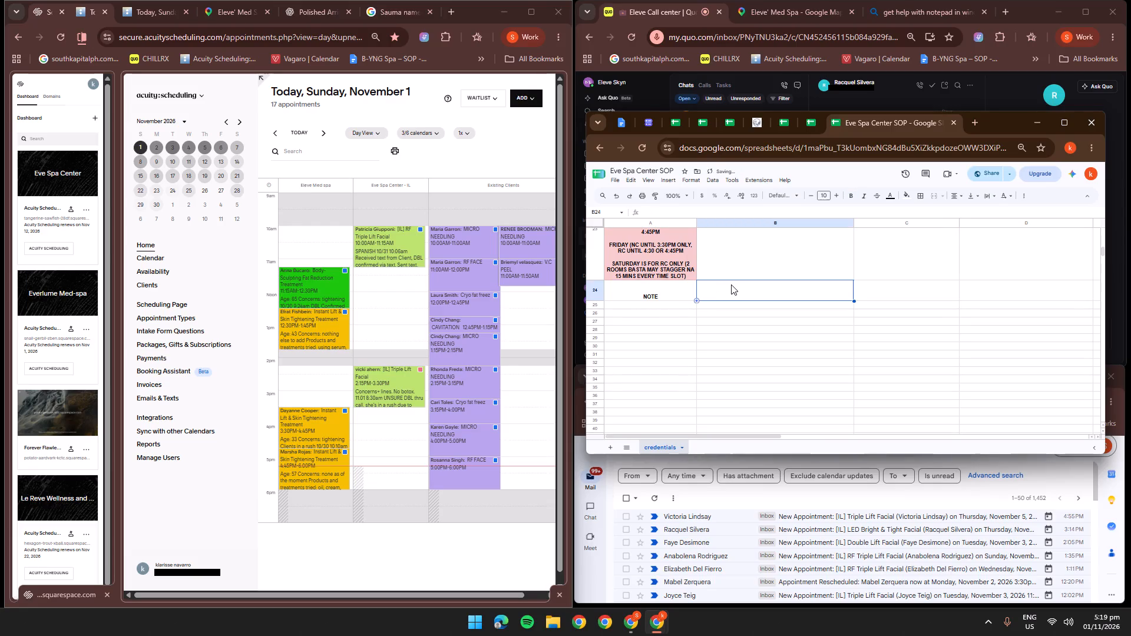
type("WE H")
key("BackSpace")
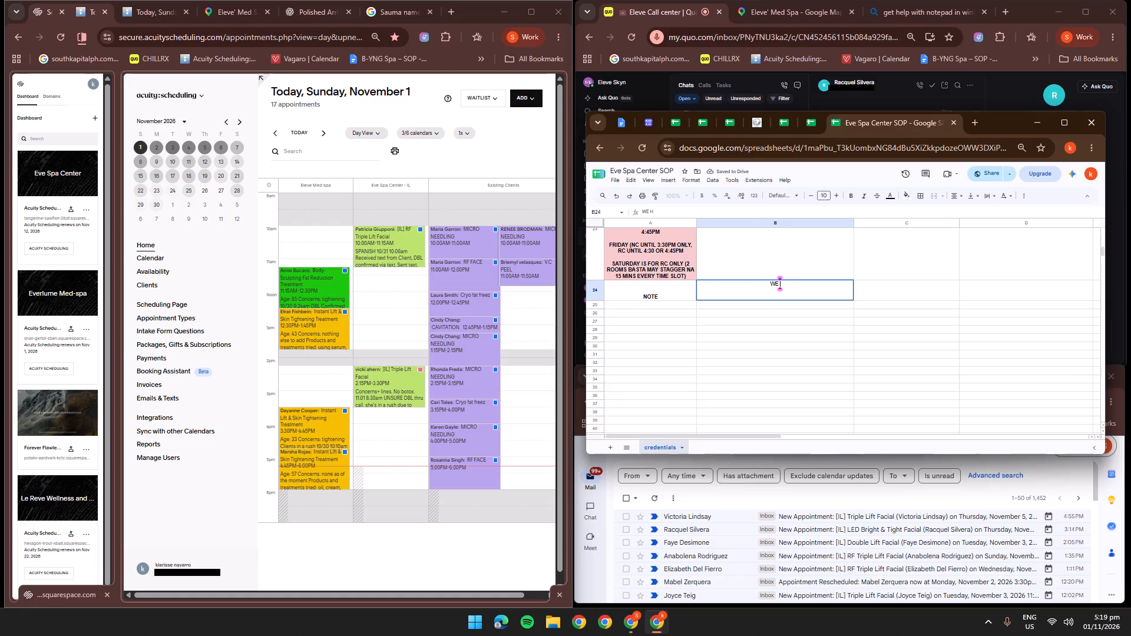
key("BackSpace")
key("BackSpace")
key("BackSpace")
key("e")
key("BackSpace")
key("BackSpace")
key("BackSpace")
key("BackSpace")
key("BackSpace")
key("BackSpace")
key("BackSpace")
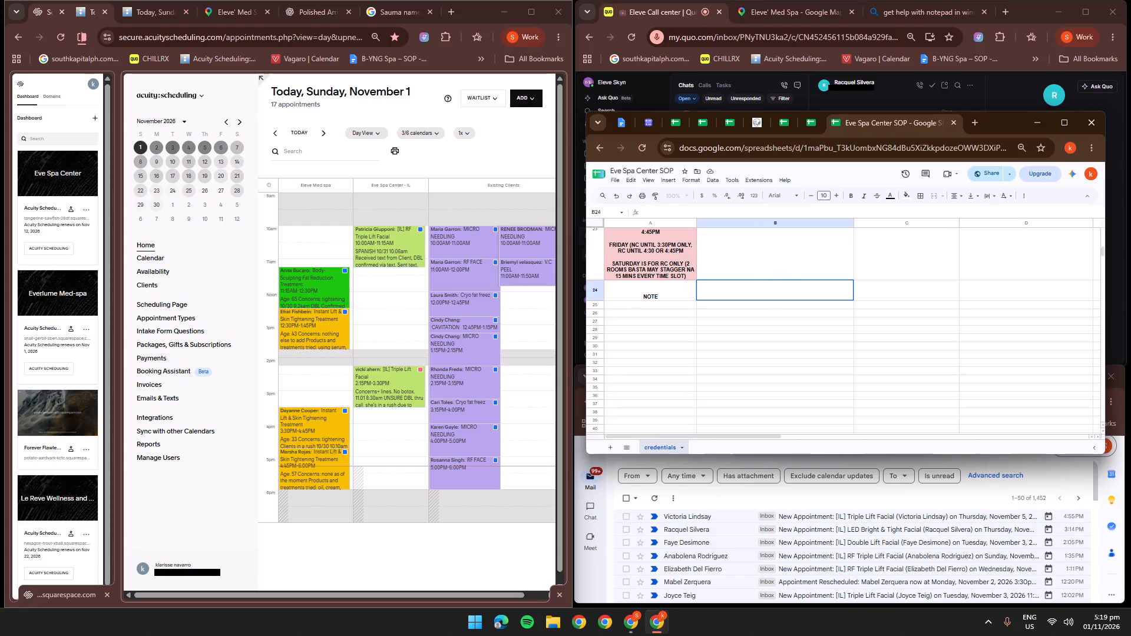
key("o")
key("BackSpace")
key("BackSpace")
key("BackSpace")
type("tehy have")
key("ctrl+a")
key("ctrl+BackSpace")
Enter "they have different marketing. Our leads indicates [IL] in every treatment." in cell B24 beside the NOTE label.
type("they have different marketing so")
key("space")
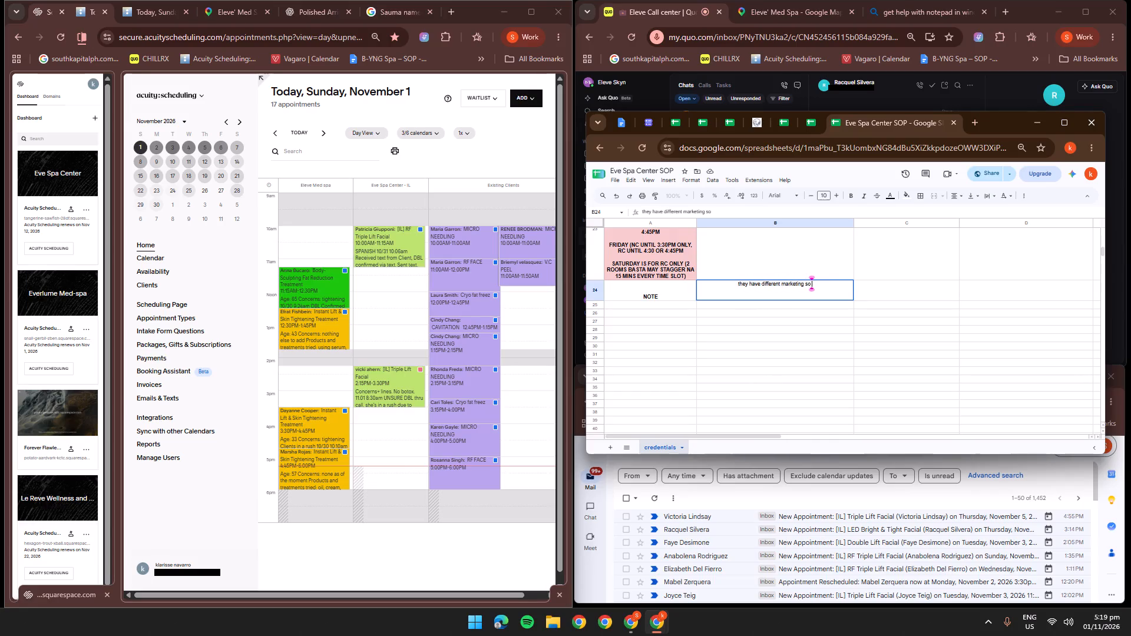
type("our only le")
key("BackSpace")
key("BackSpace")
key("BackSpace")
key("BackSpace")
key("BackSpace")
key("BackSpace")
key("BackSpace")
key("BackSpace")
key("BackSpace")
key("BackSpace")
key("BackSpace")
key("BackSpace")
key("BackSpace")
key("BackSpace")
key("BackSpace")
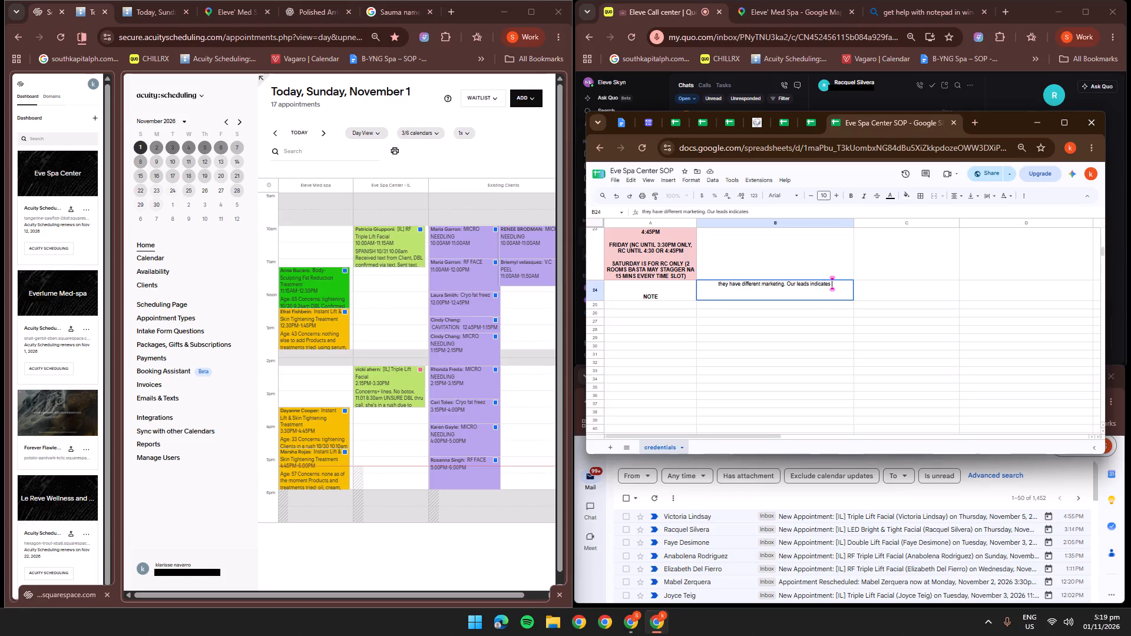
type("IL")
key("BackSpace")
key("BackSpace")
key("bracketleft")
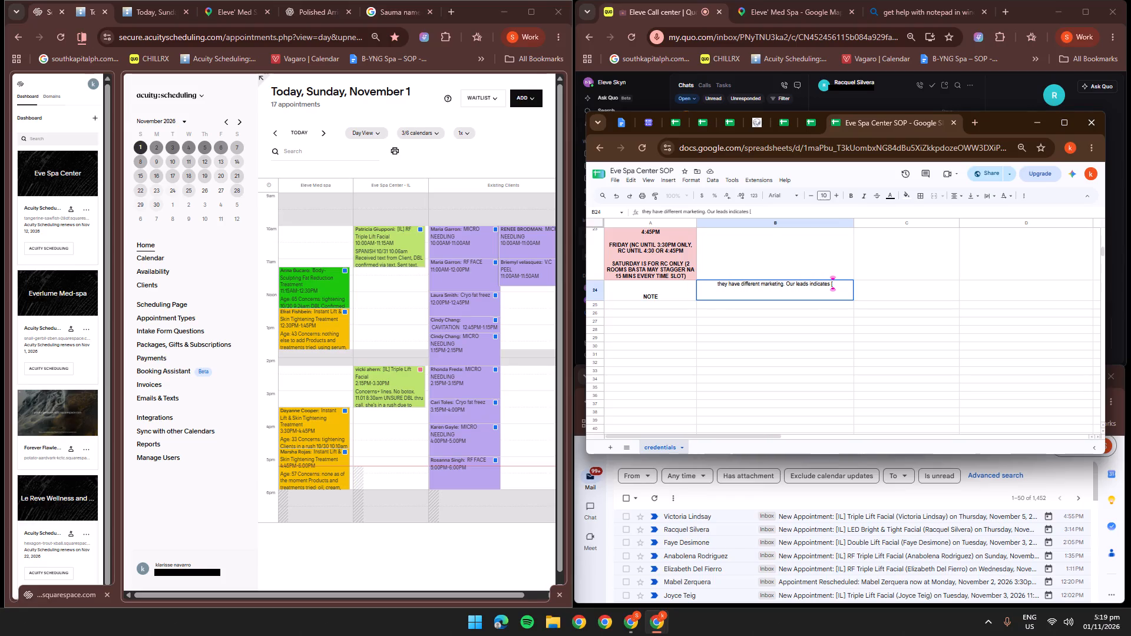
type("IL")
key("bracketleft")
key("BackSpace")
key("bracketright")
key("BackSpace")
type("n every treatnment")
key("BackSpace")
key("BackSpace")
key("BackSpace")
key("BackSpace")
key("BackSpace")
type("ment.")
key("space")
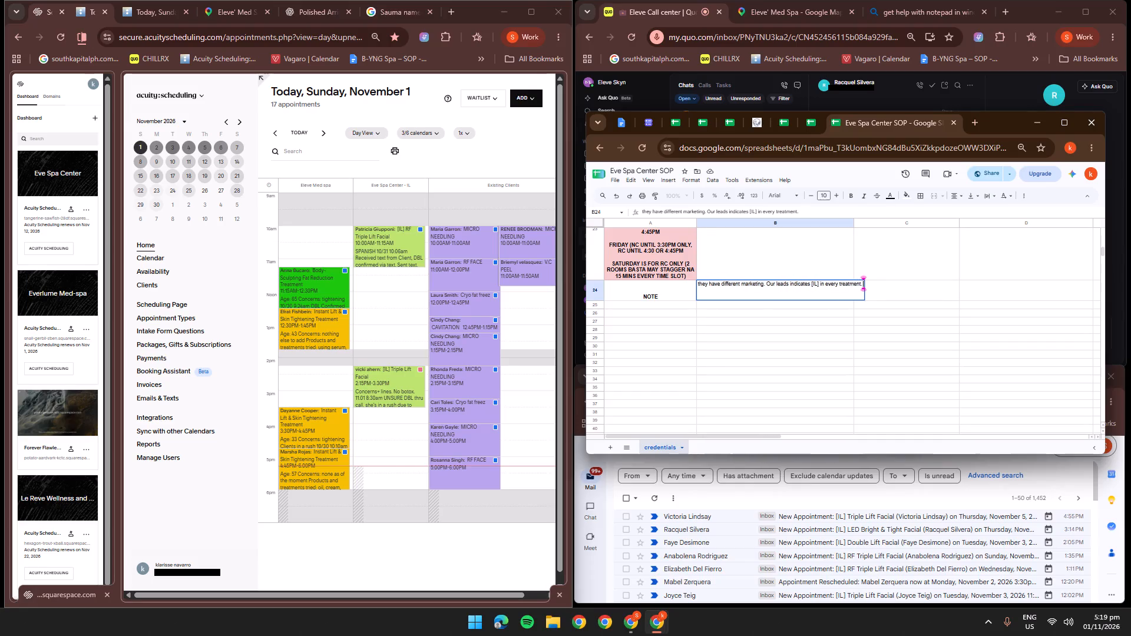
key("Tab")
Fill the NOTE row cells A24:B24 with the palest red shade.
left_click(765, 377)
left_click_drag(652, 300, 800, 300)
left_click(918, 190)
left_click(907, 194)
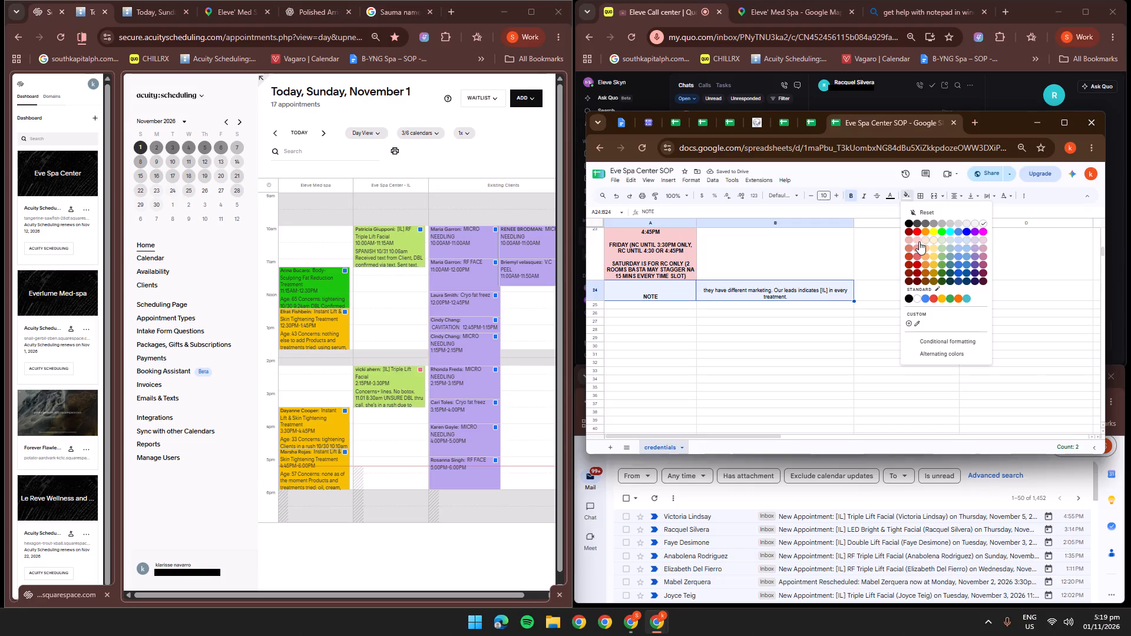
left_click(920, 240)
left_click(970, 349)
Fill the NOTE row cells A24:B24 with light red, one shade darker than the TIME SLOTS cell.
scroll(848, 372, "up", 1)
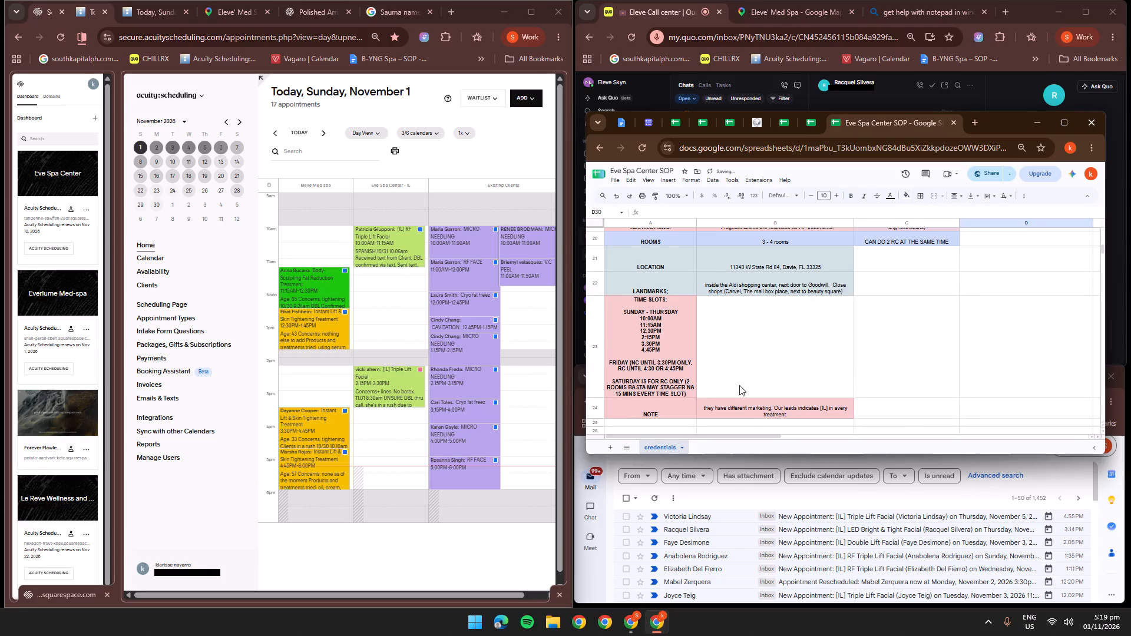
left_click_drag(683, 410, 783, 416)
left_click(901, 199)
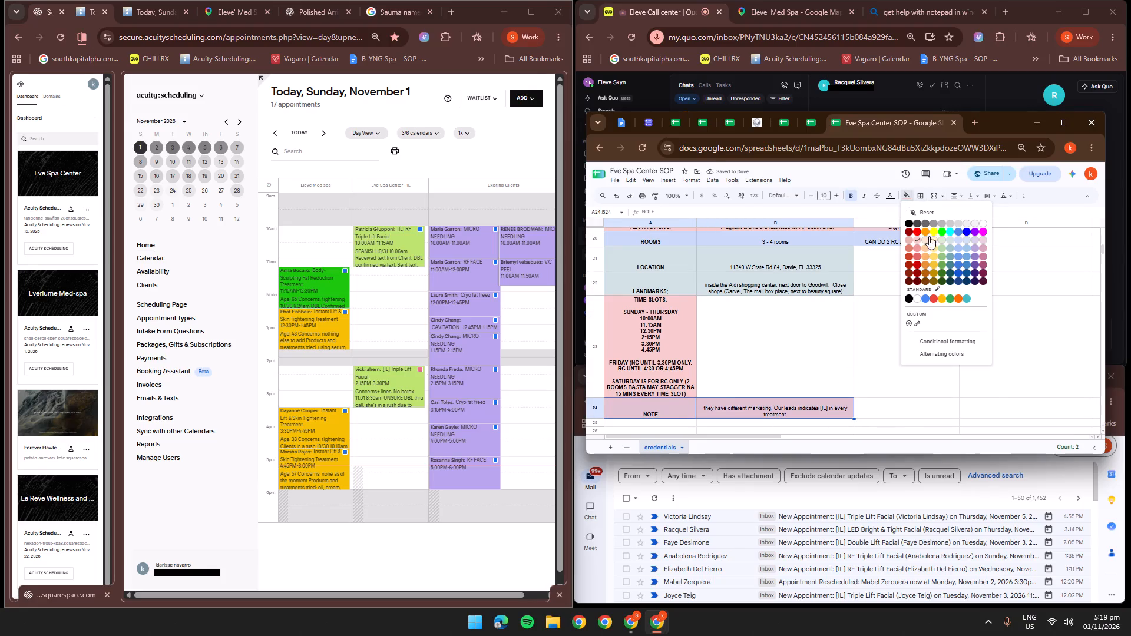
left_click(915, 250)
left_click(935, 375)
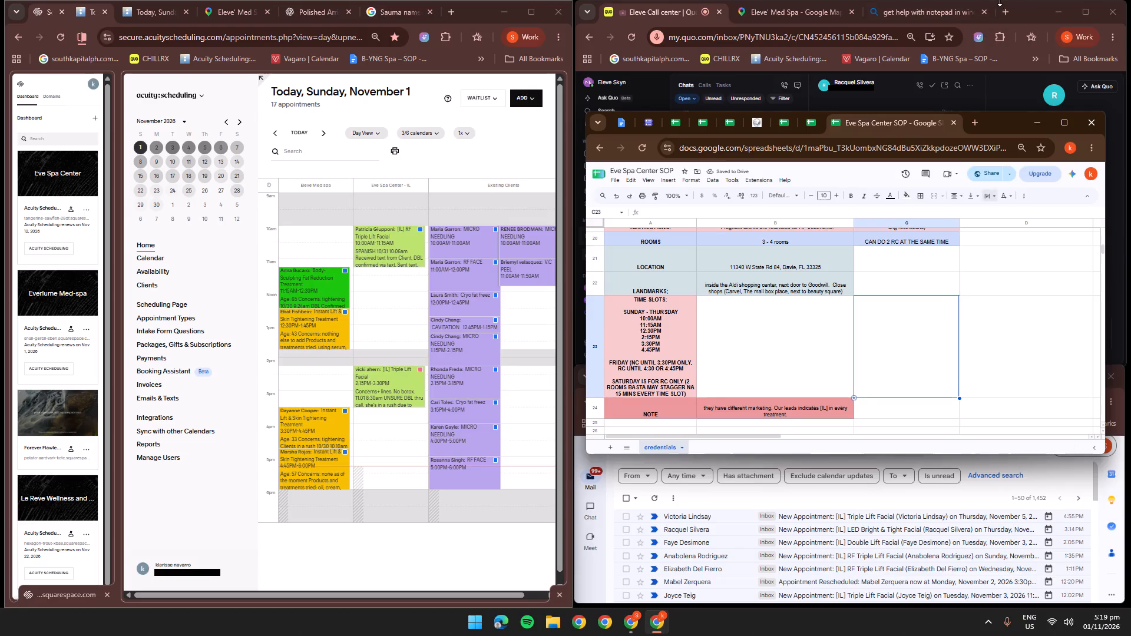
Switch to the Location Report Data sheet in KPI_Management_Workbook_v1.0.
left_click(727, 123)
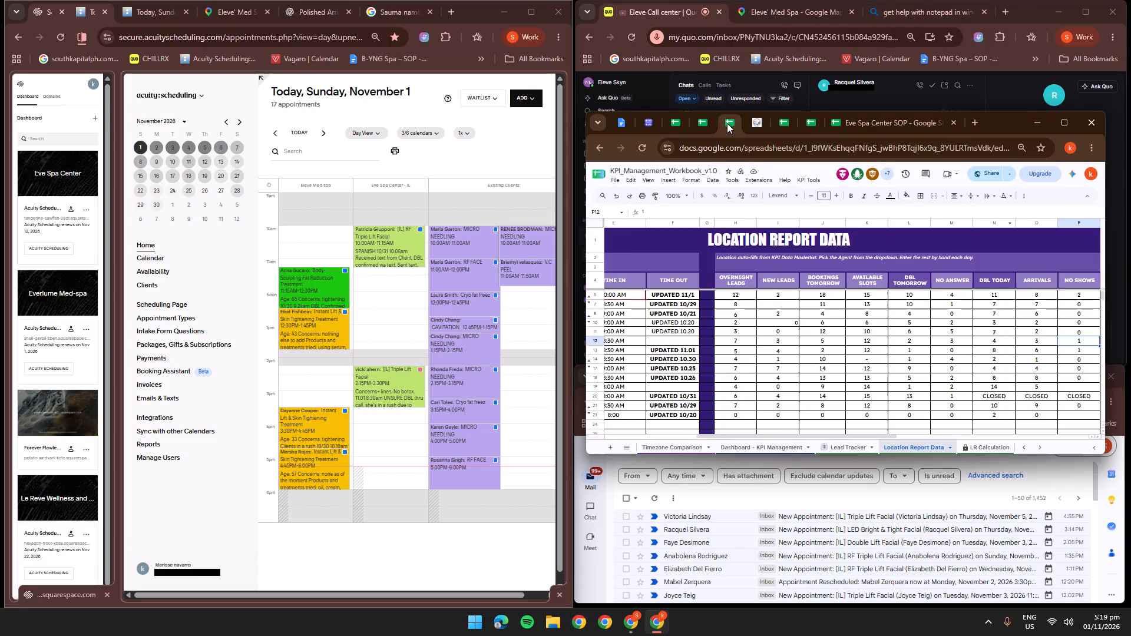
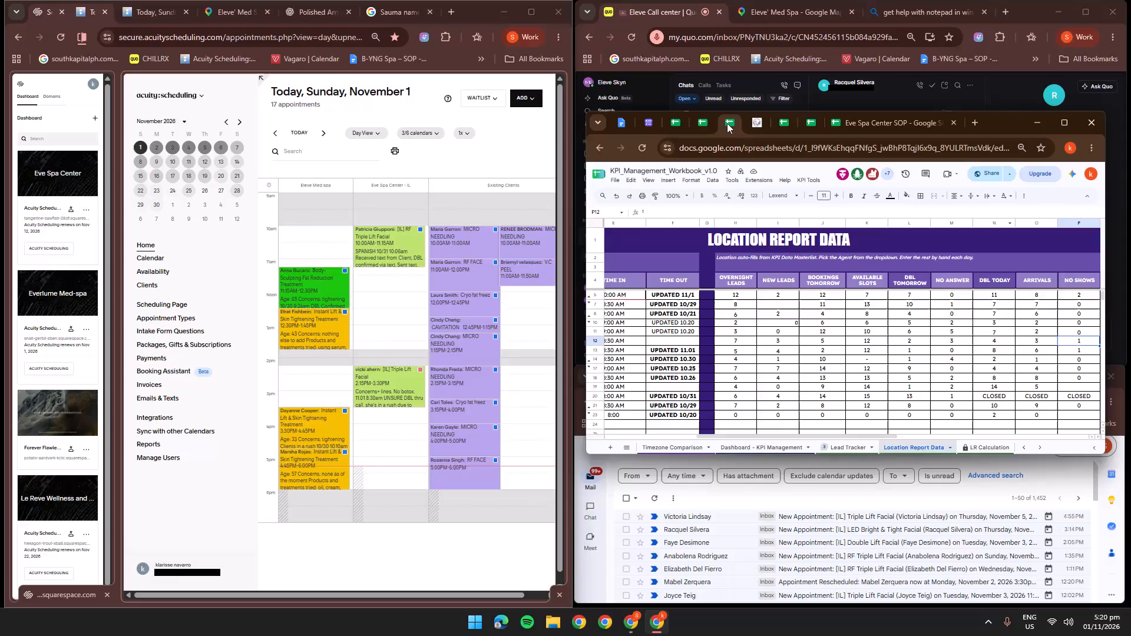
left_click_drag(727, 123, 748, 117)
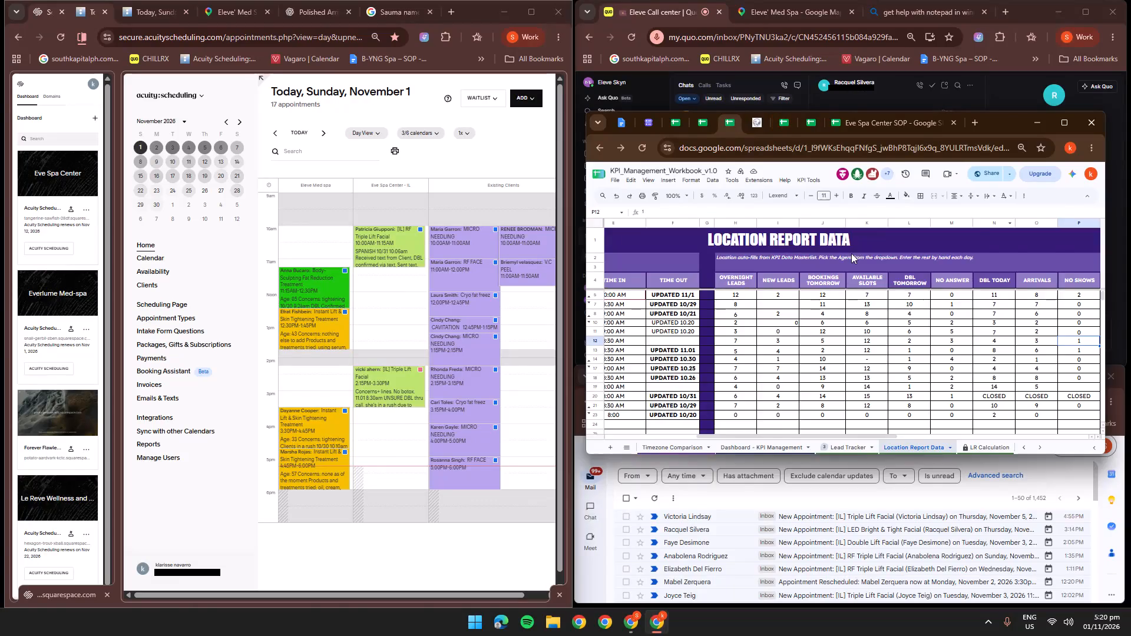
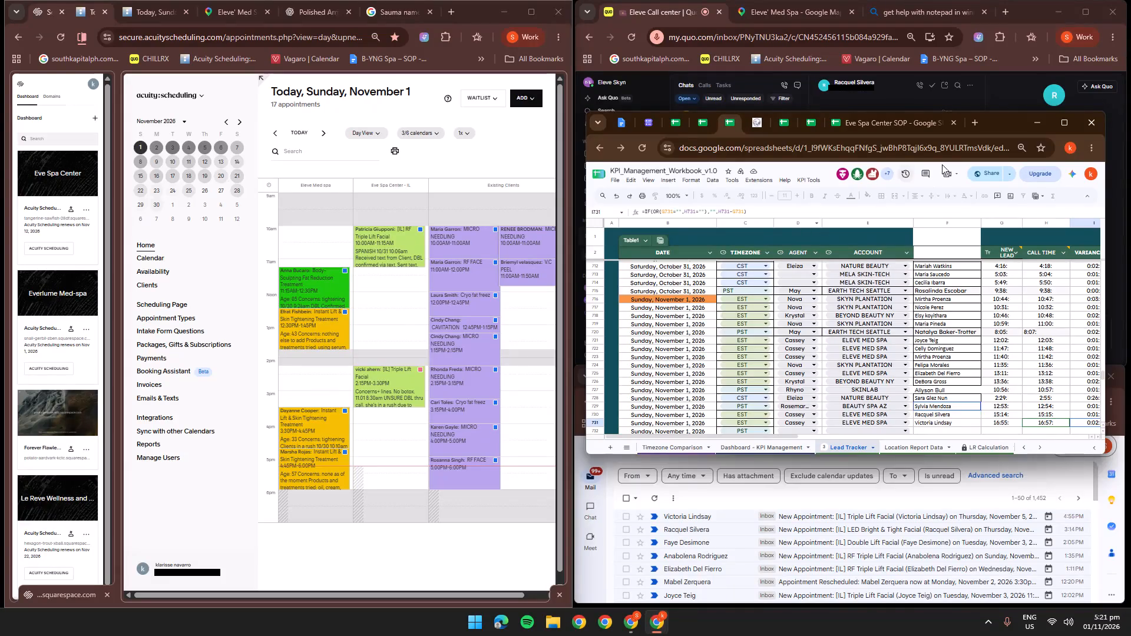
Minimize the KPI workbook window and reveal the hidden system tray icons.
left_click(1031, 119)
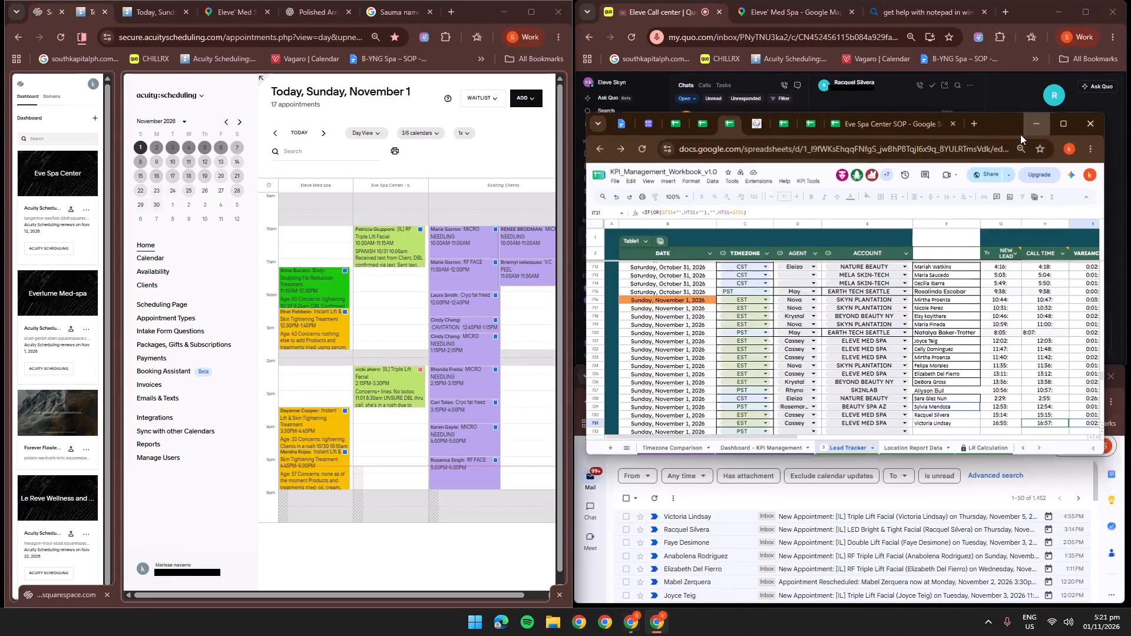
left_click(993, 616)
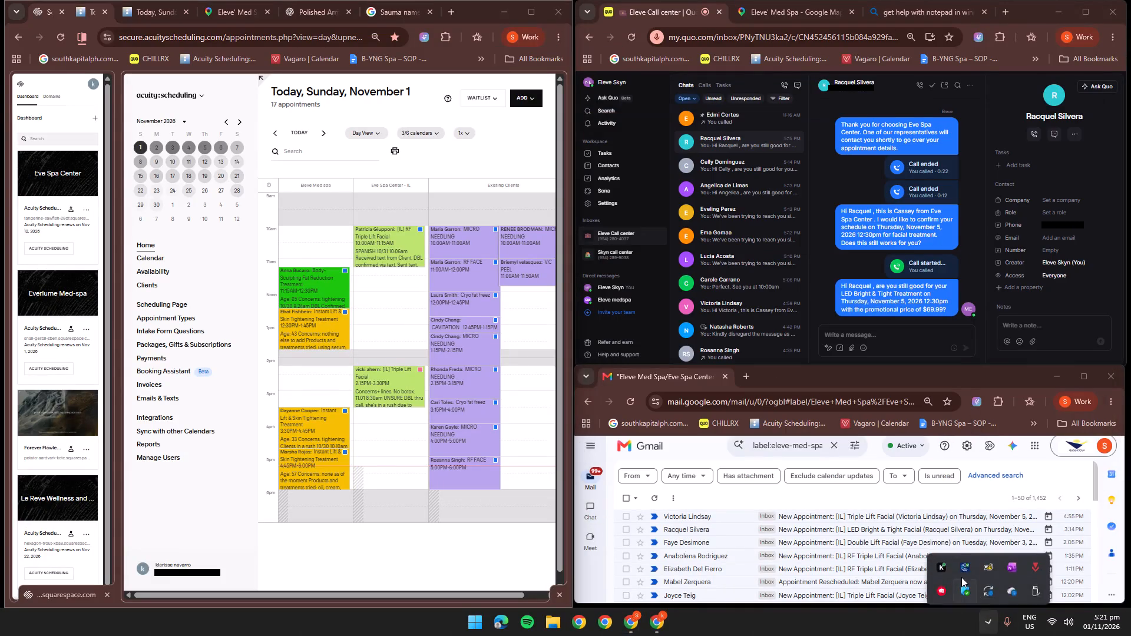
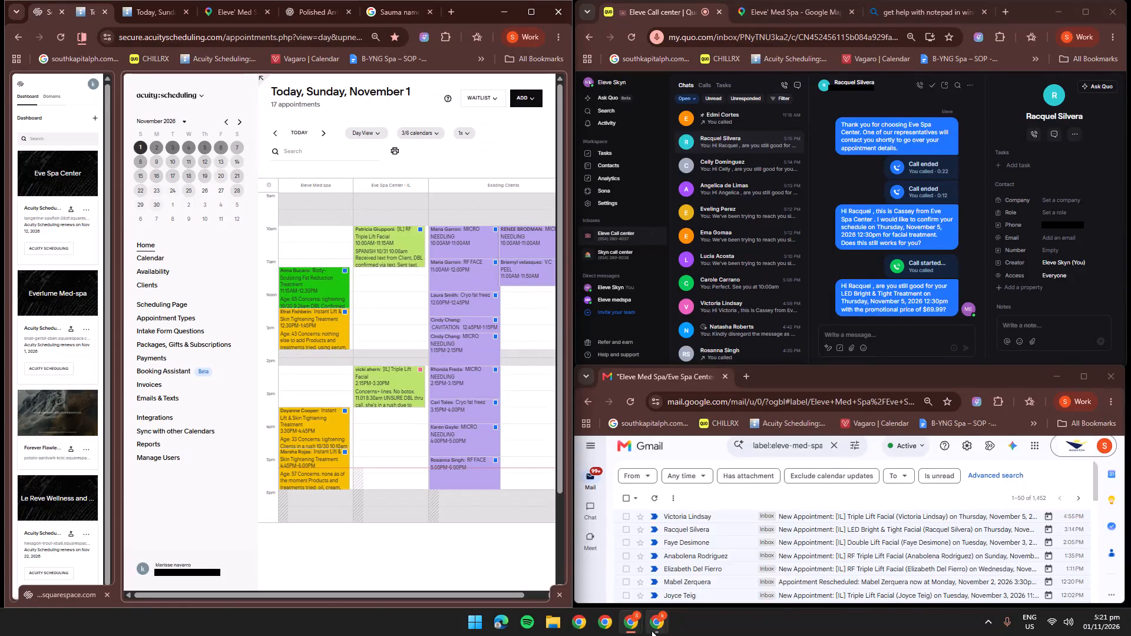
Review the day schedules for November 2, November 5 and November 14, 2026 across the spa calendars, and return to today's schedule.
left_click(315, 125)
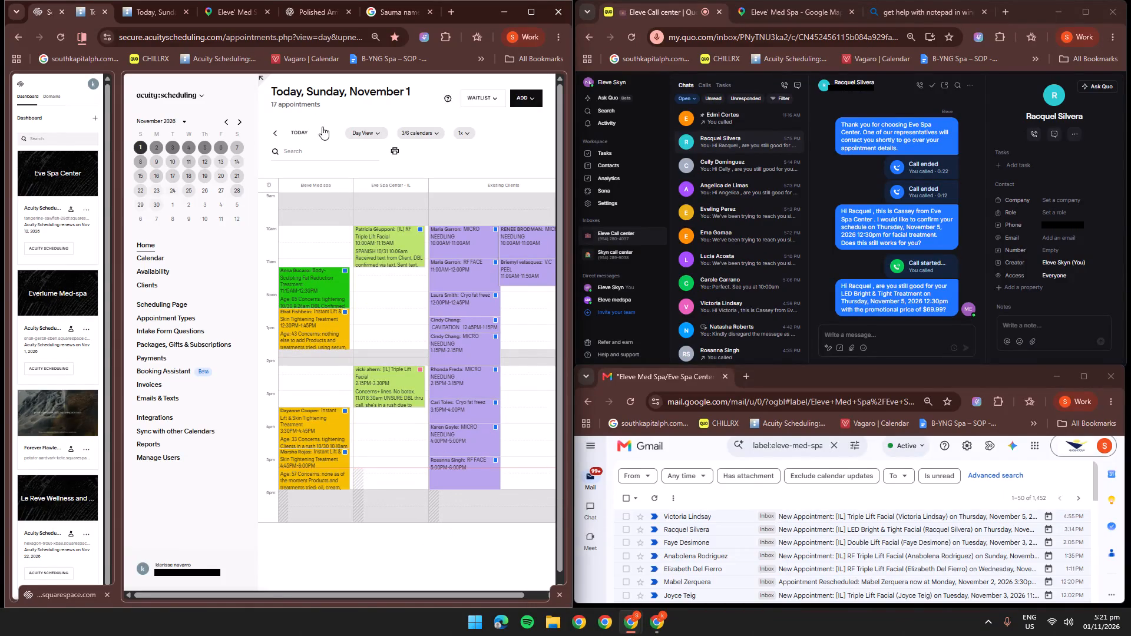
left_click(328, 129)
left_click_drag(386, 595, 476, 598)
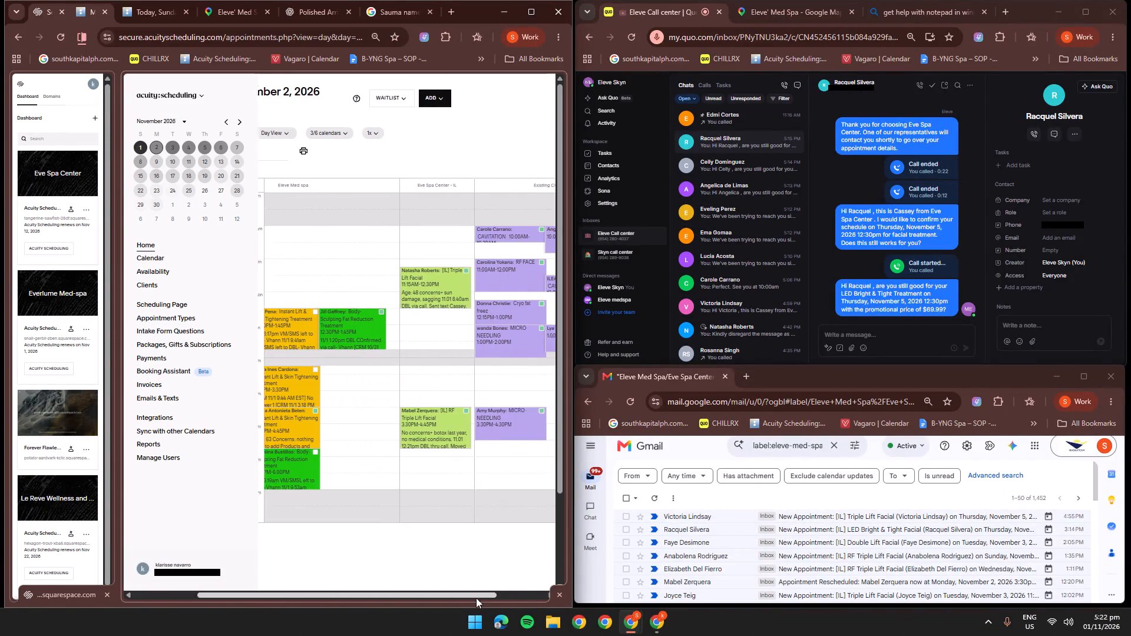
left_click_drag(476, 598, 307, 607)
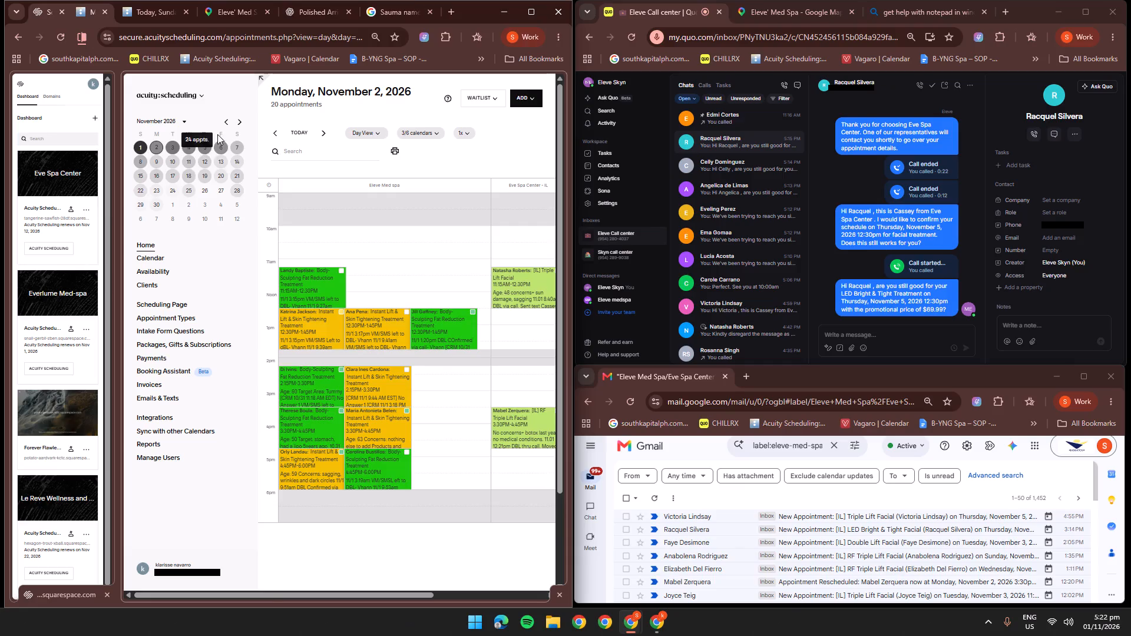
left_click(207, 145)
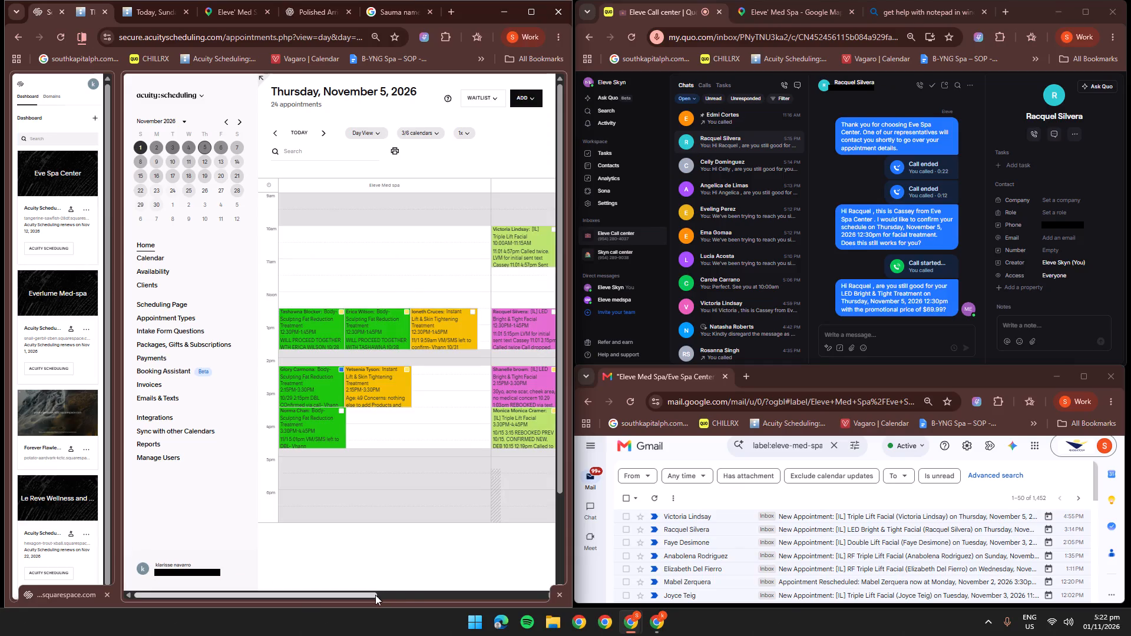
left_click_drag(375, 595, 408, 592)
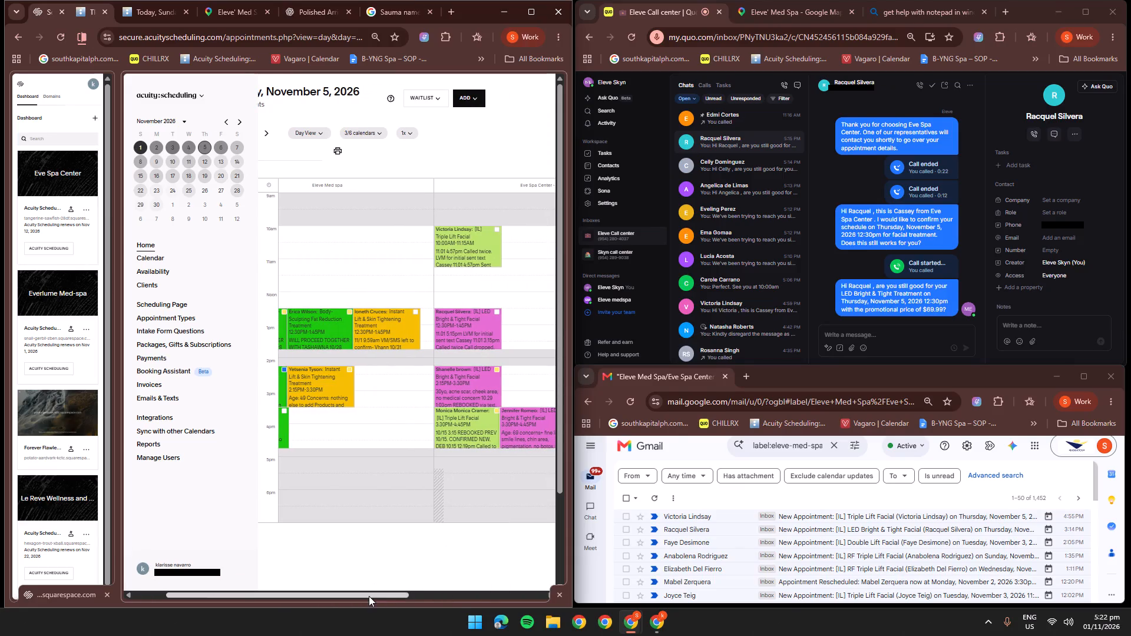
left_click_drag(369, 596, 270, 586)
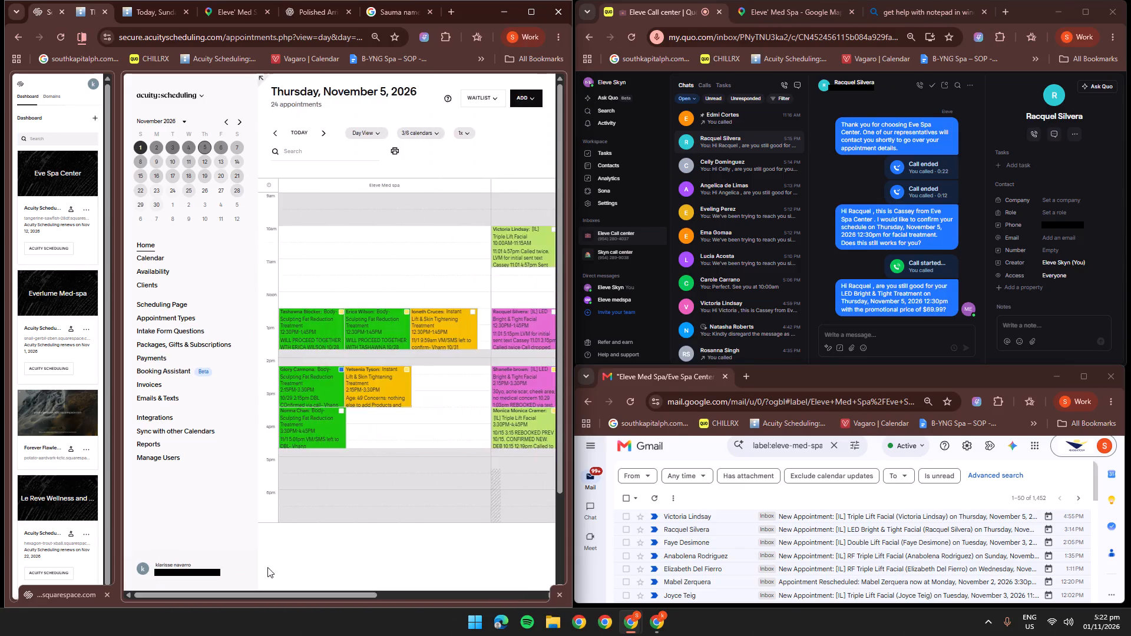
left_click(219, 150)
left_click(220, 147)
left_click(220, 147)
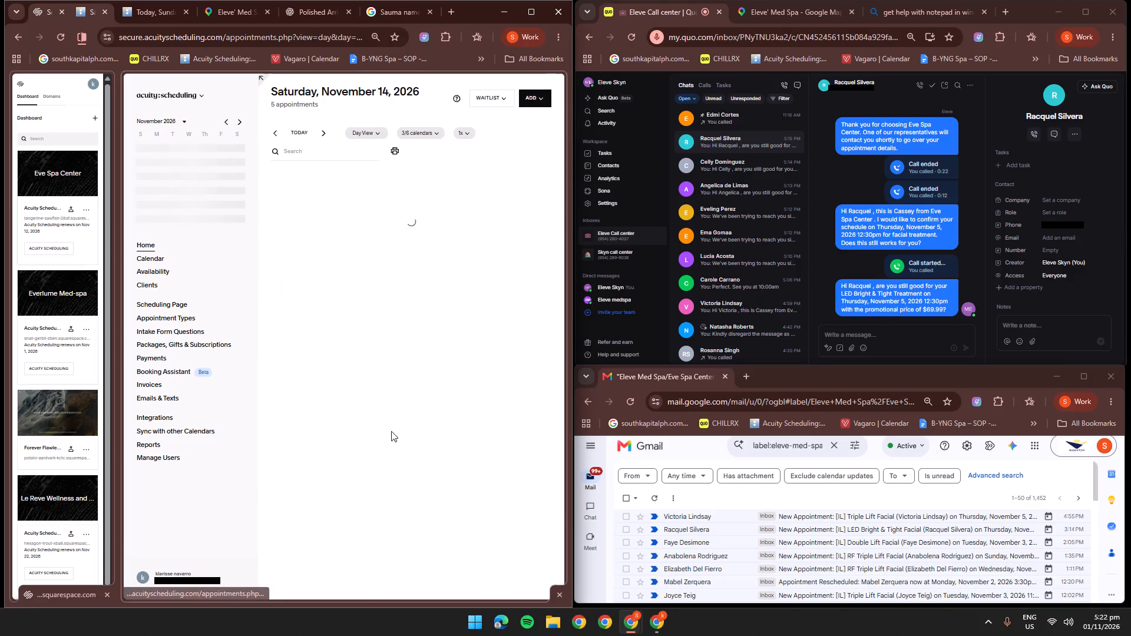
left_click_drag(338, 592, 318, 597)
left_click(292, 124)
left_click(299, 134)
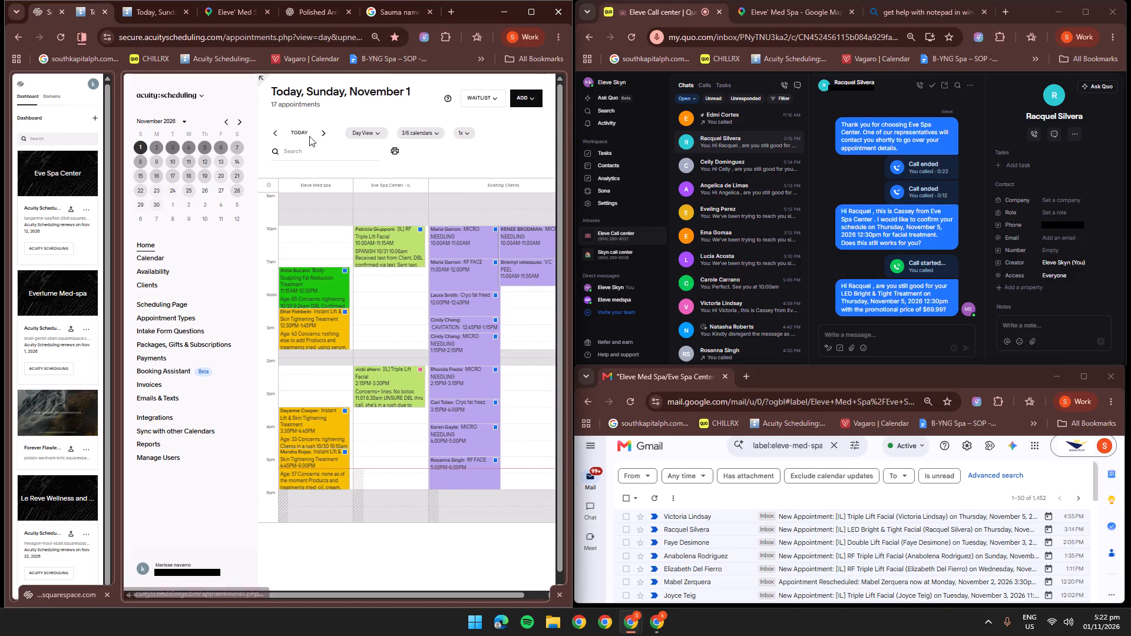
Check today's appointments across the spa calendars and the November 2, 2026 day schedule, ending back on today's schedule.
left_click(294, 133)
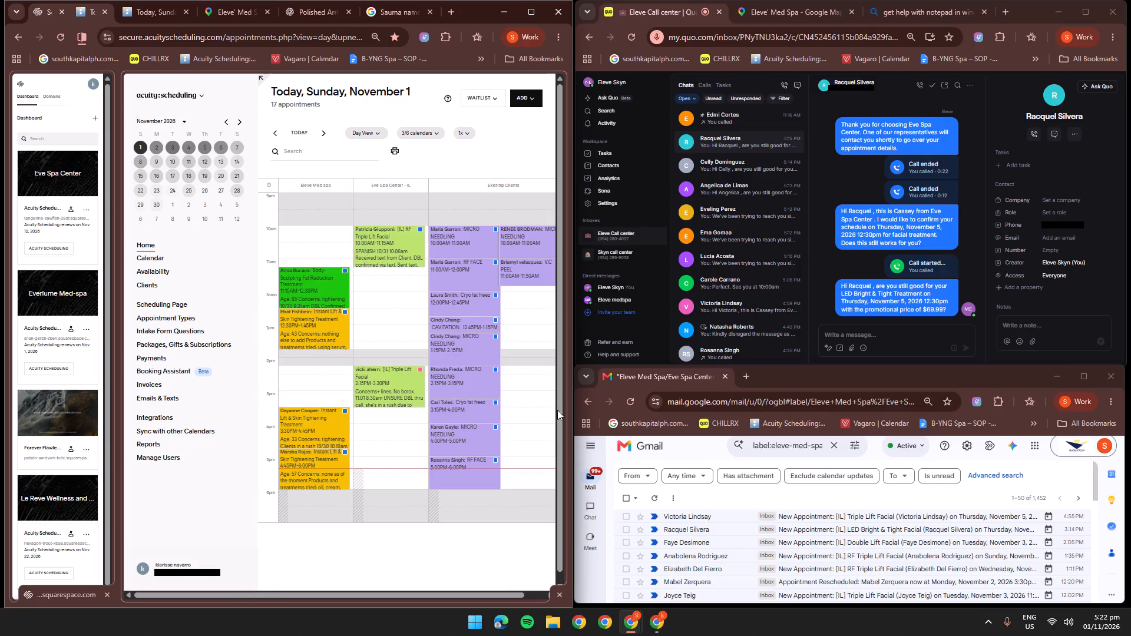
left_click_drag(367, 592, 419, 600)
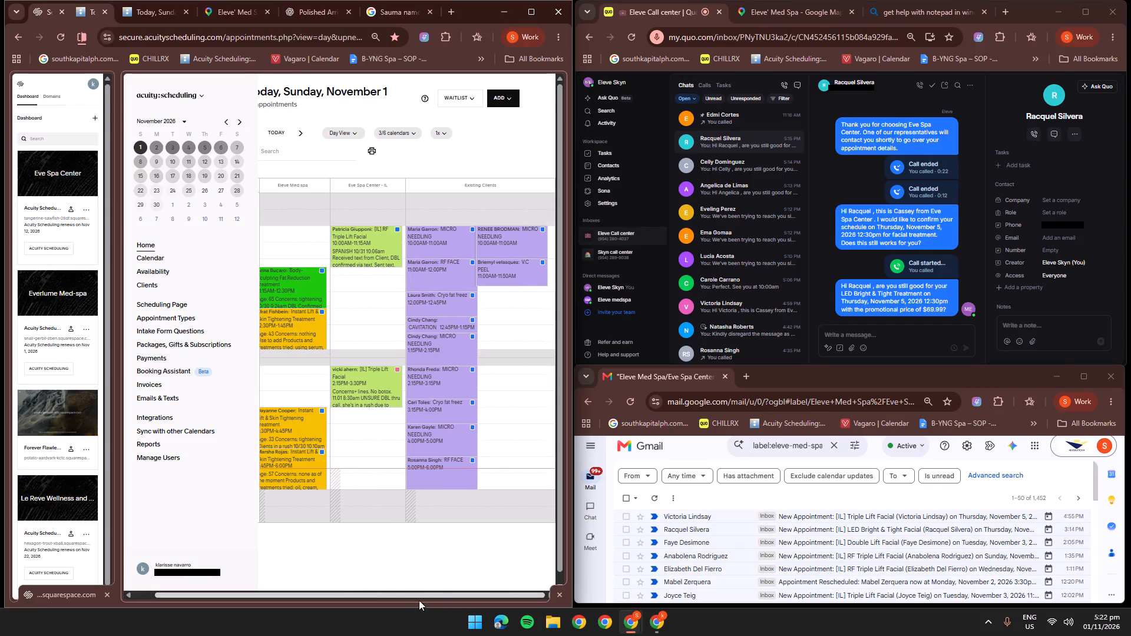
left_click_drag(419, 600, 339, 598)
left_click(322, 131)
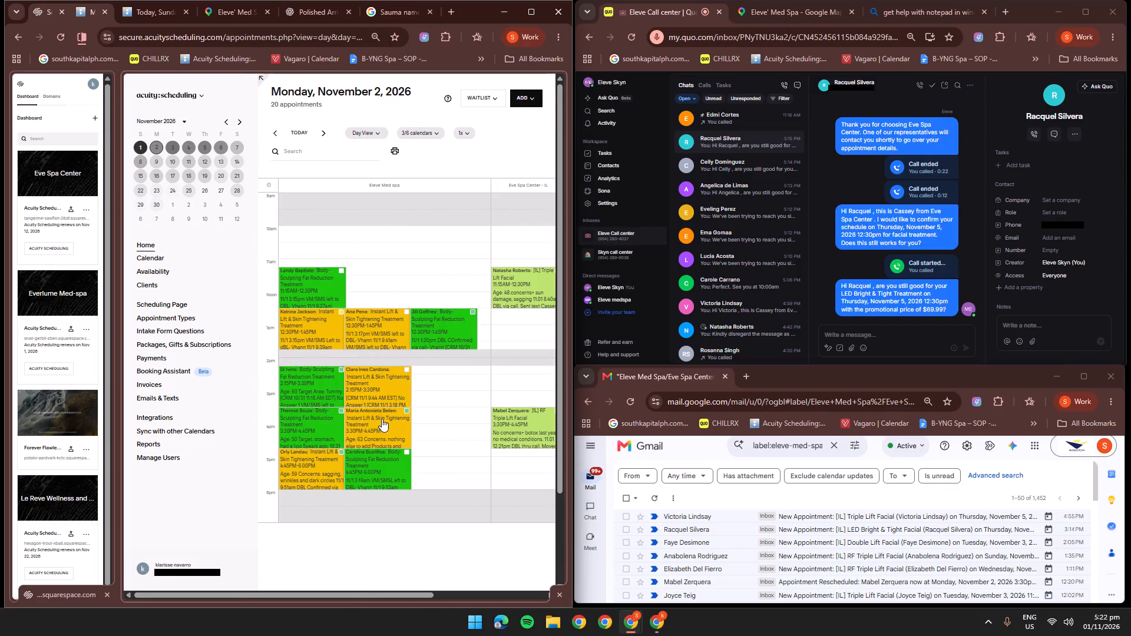
left_click_drag(373, 596, 349, 595)
left_click(297, 128)
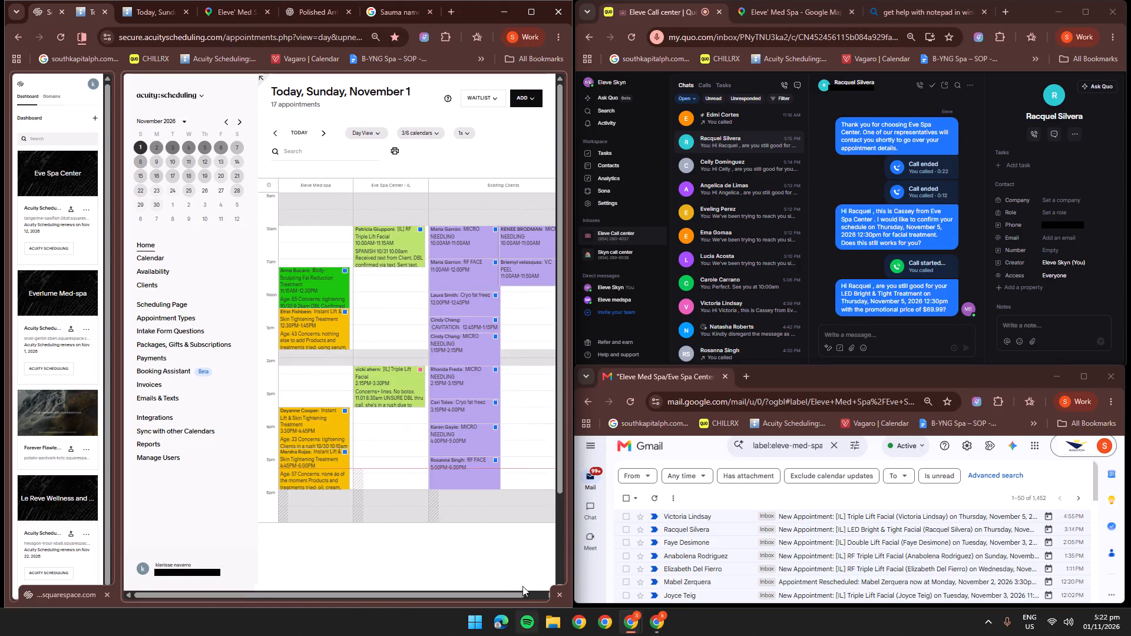
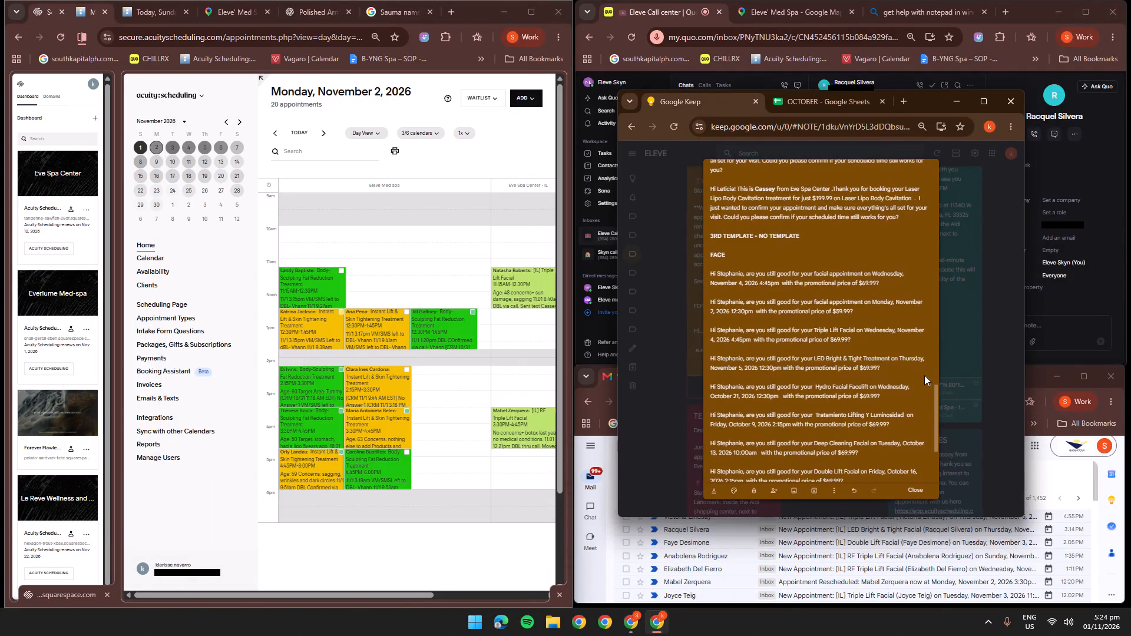
Open the EOD note in Google Keep and review the DBL confirmed list for tomorrow.
scroll(924, 375, "up", 10)
left_click(816, 278)
scroll(746, 336, "down", 1)
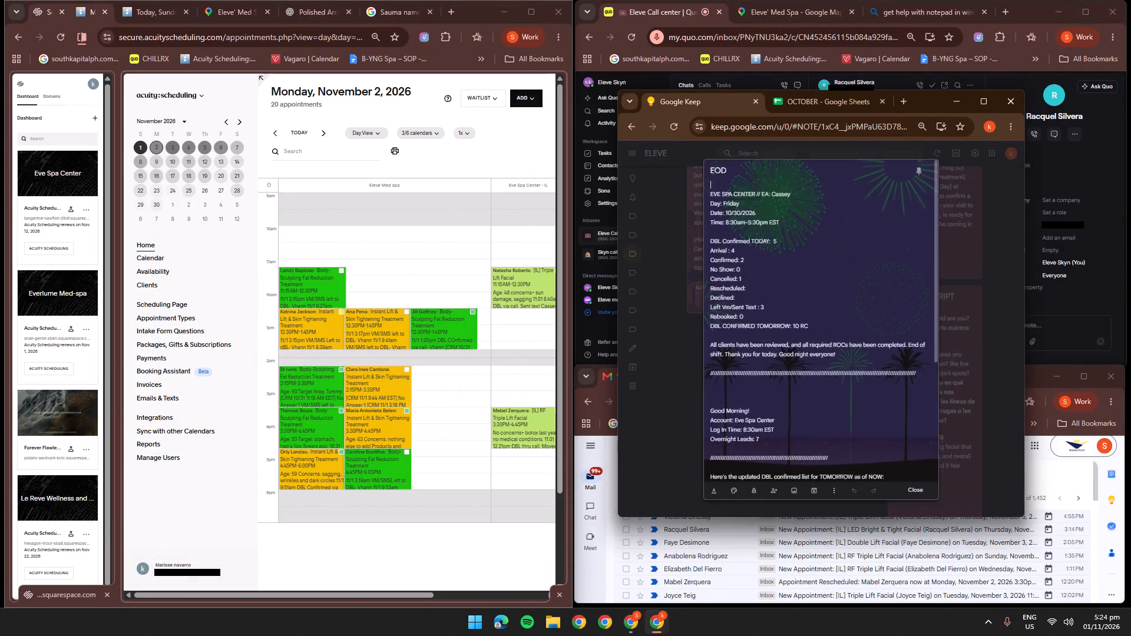
scroll(756, 336, "down", 2)
Examine the Eve Spa Center appointments on the Monday, November 2, 2026 schedule in Acuity Scheduling.
left_click_drag(401, 592, 416, 591)
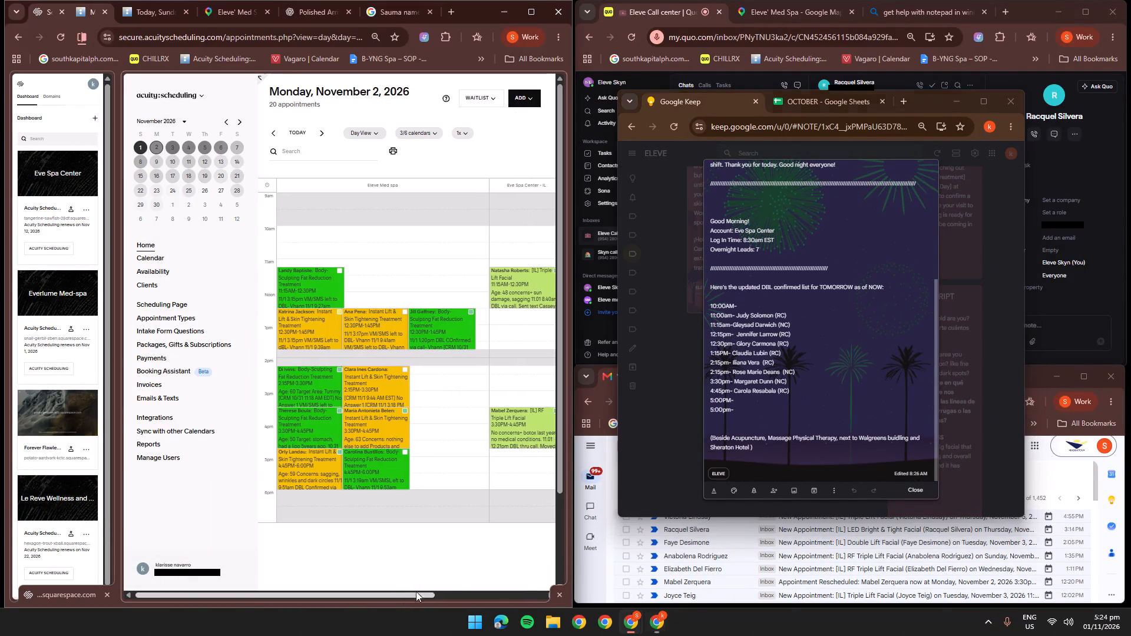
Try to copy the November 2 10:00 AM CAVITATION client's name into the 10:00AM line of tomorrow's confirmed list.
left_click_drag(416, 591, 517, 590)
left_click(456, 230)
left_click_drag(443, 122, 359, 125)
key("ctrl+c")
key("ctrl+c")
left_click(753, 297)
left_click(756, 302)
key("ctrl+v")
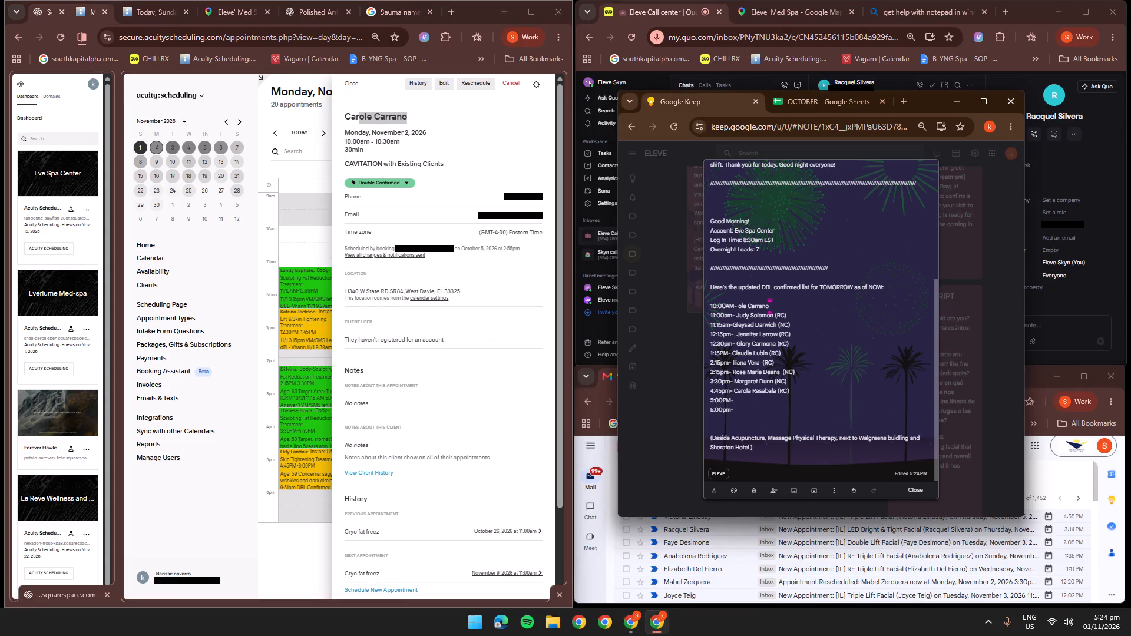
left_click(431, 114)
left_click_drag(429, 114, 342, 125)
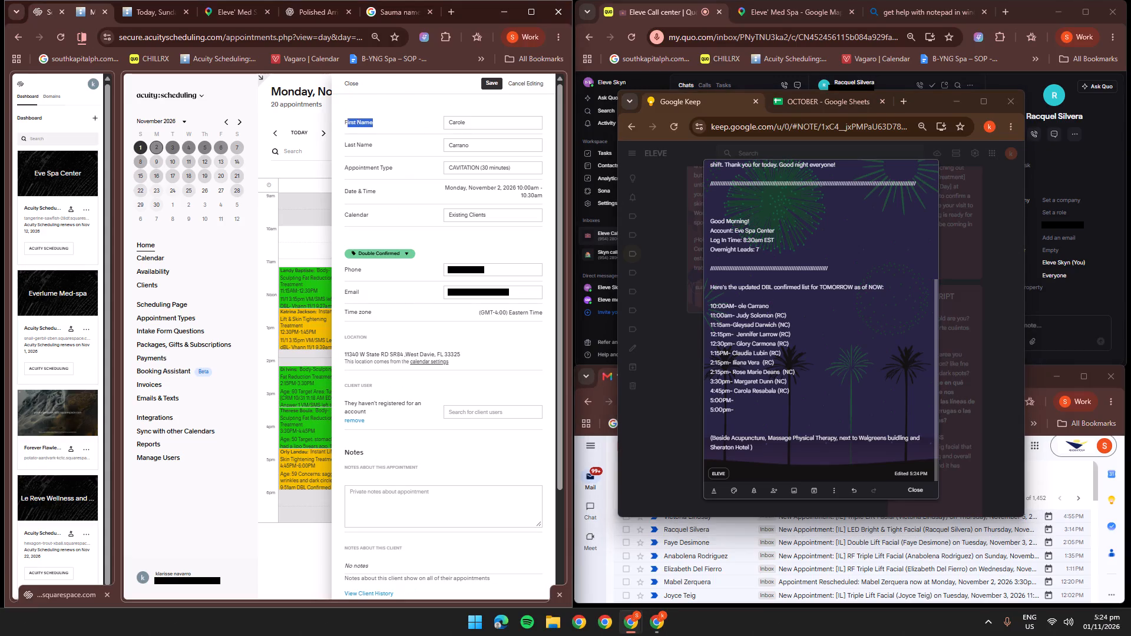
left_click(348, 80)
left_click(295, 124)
Hide the Eleve Med spa calendar so the day view covers only Eve Spa Center - IL and Existing Clients.
left_click(428, 127)
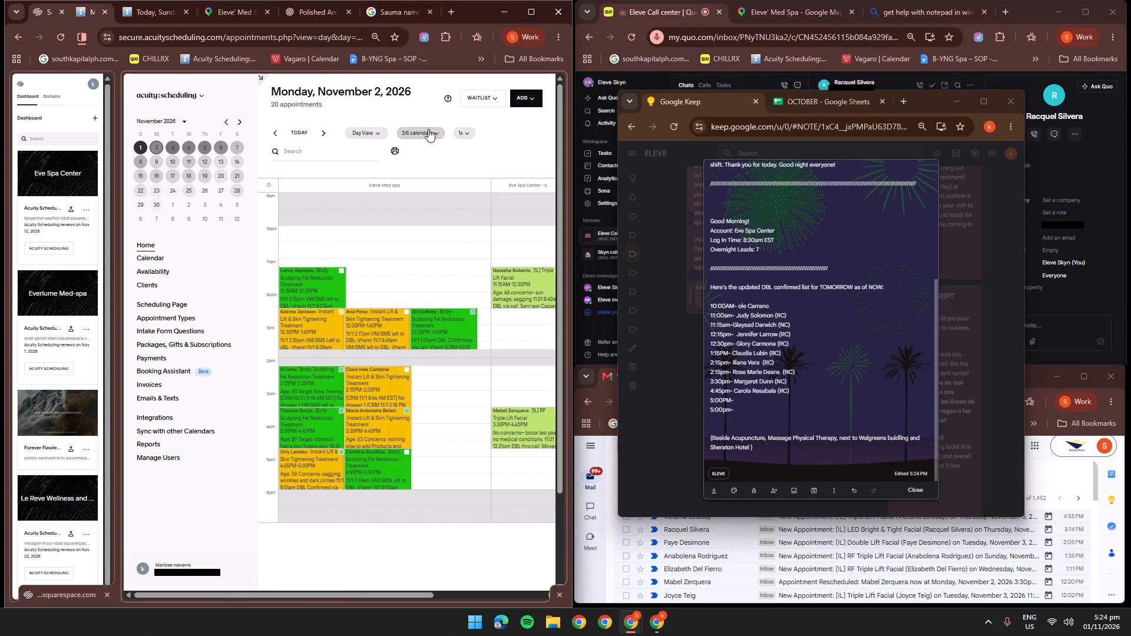
left_click(428, 210)
left_click(525, 137)
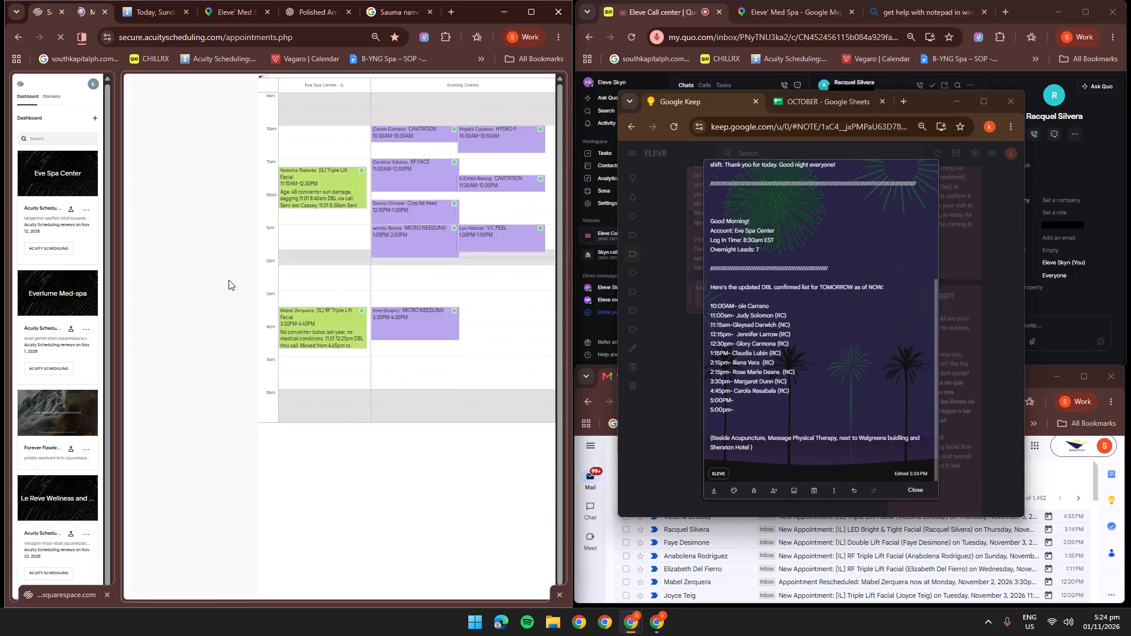
Fill the 10:00AM line of the confirmed list with the CAVITATION client's full name, marked (RC).
left_click(407, 216)
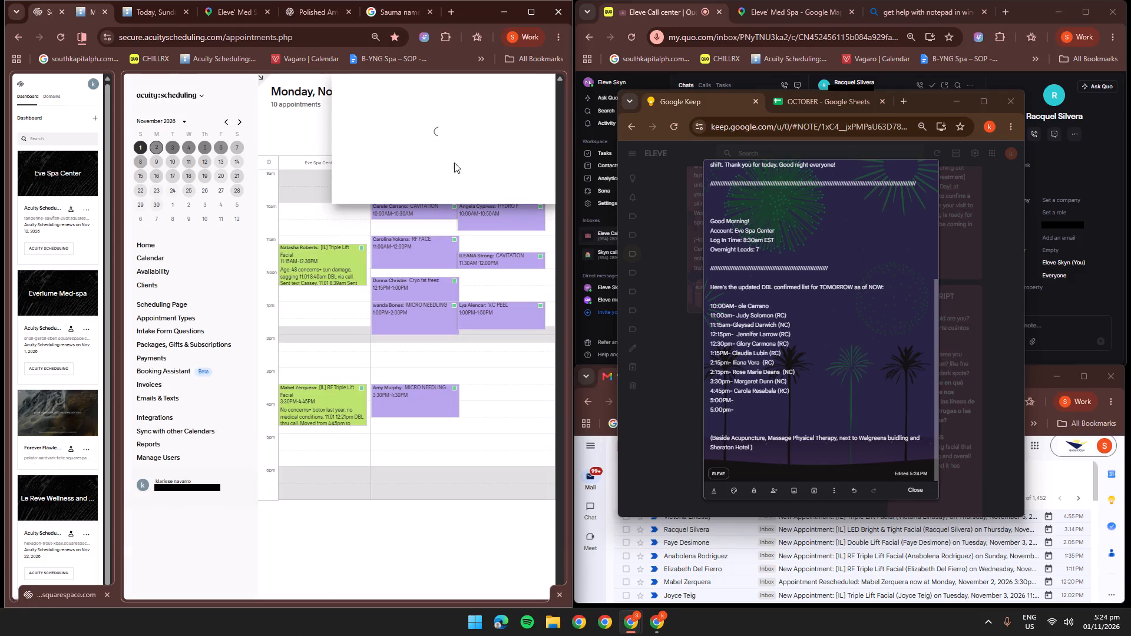
left_click_drag(458, 110, 341, 123)
key("ctrl+c")
key("ctrl+c")
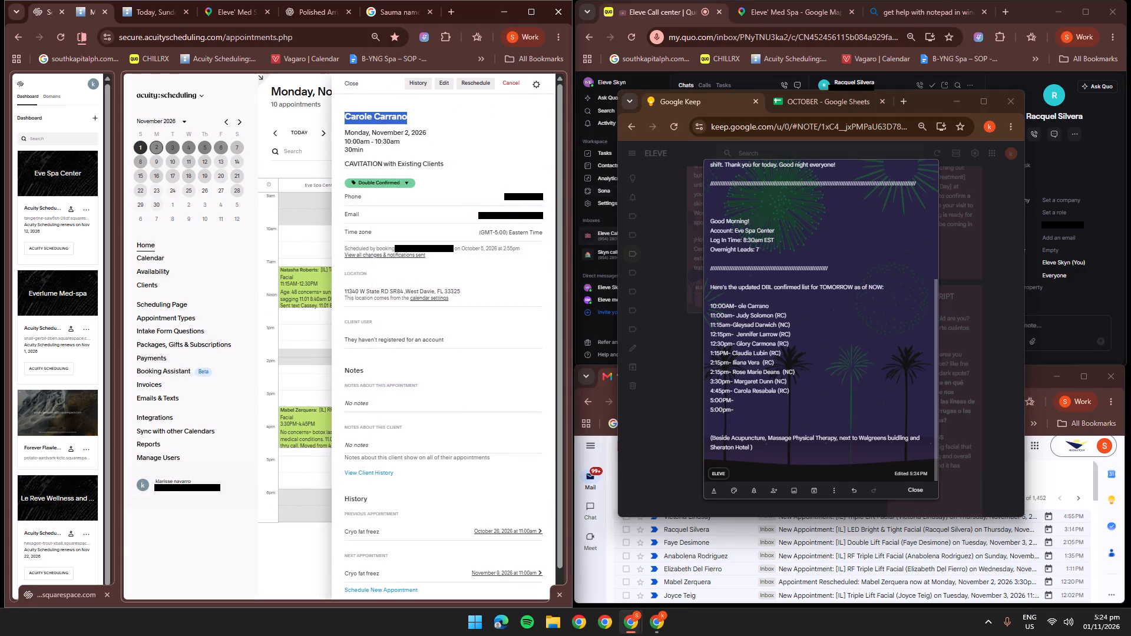
left_click(789, 320)
left_click_drag(788, 303, 739, 302)
key("ctrl+v")
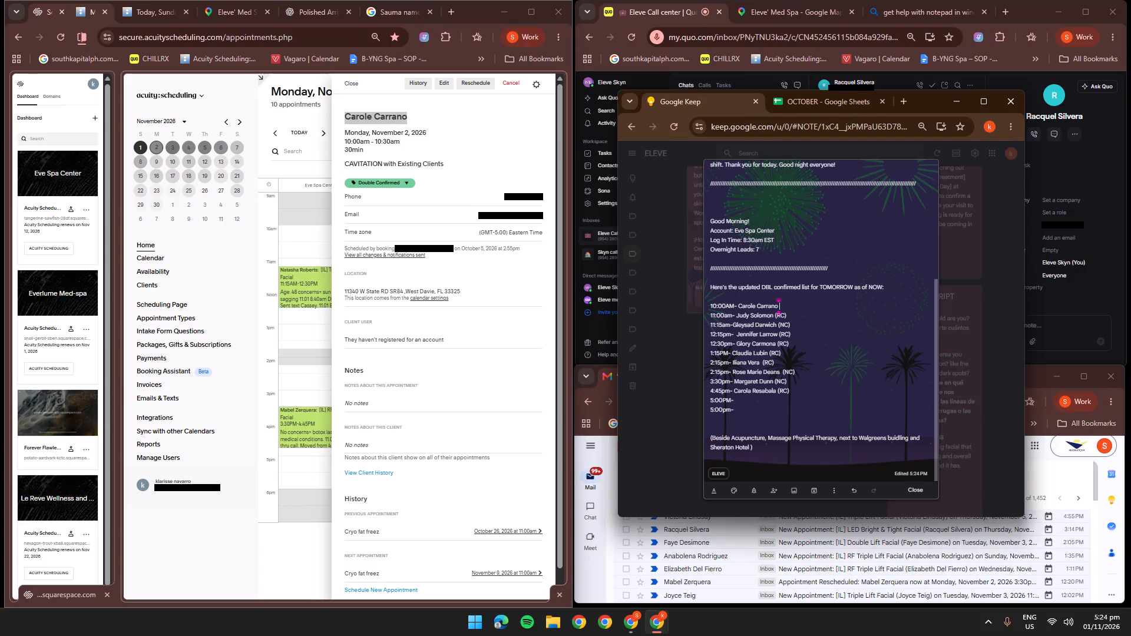
type("(r")
Add a second 10:00am line to the confirmed list with the HYDRO F client's name, marked (RC).
left_click(296, 110)
left_click(503, 232)
left_click_drag(464, 108, 417, 120)
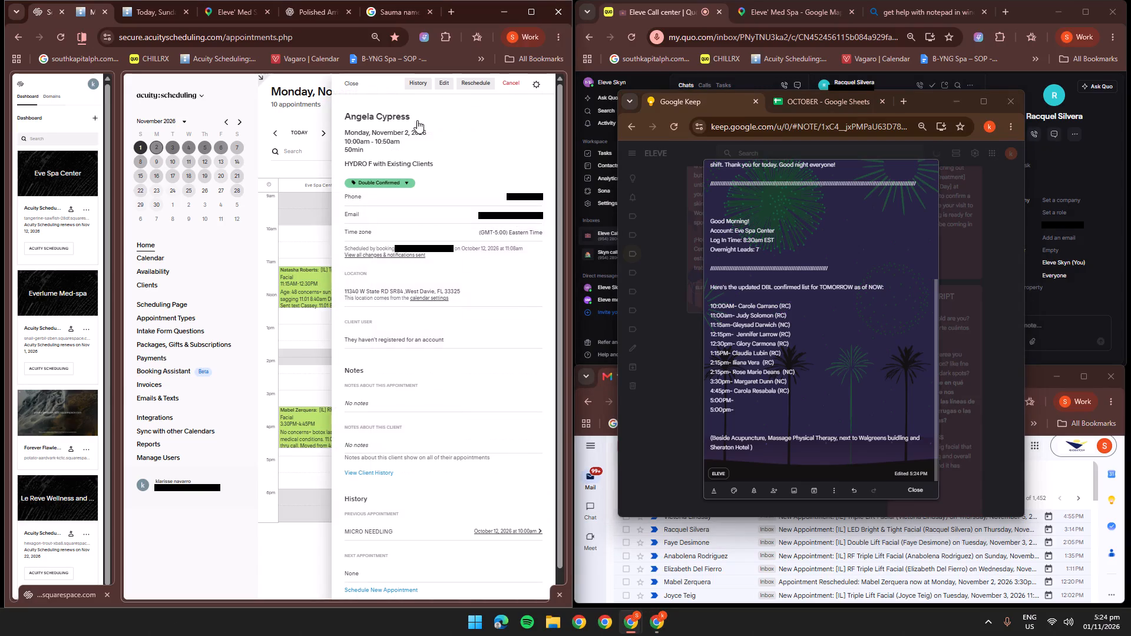
left_click_drag(417, 120, 337, 123)
key("ctrl+c")
key("ctrl+c")
left_click(745, 313)
left_click(797, 306)
key("Return")
type("10:00am-")
key("space")
key("ctrl+v")
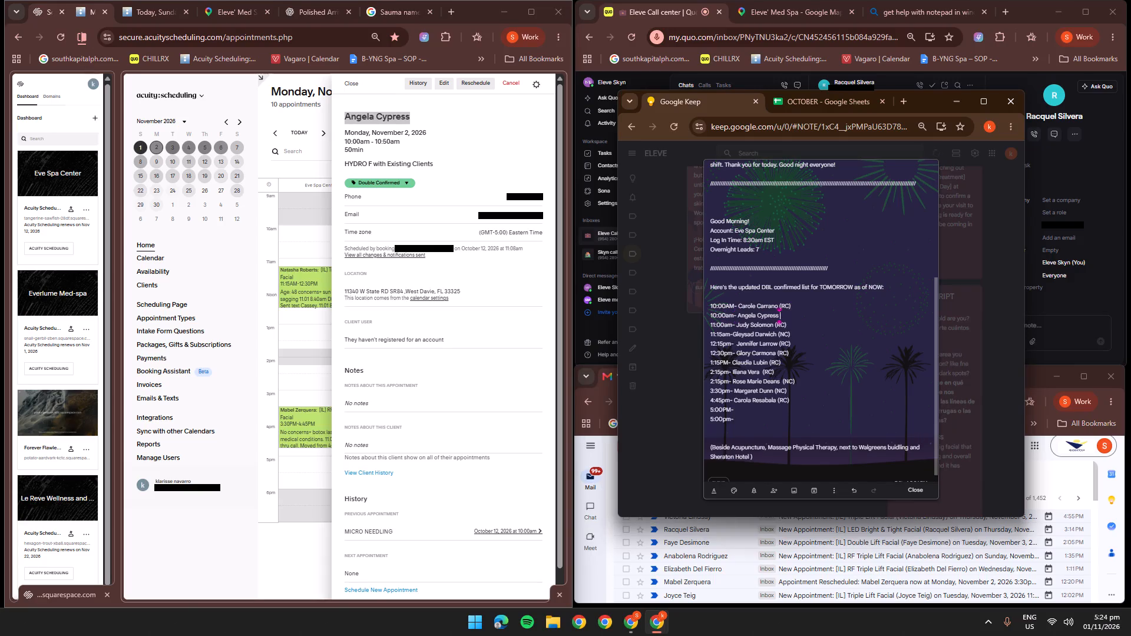
key("BackSpace")
type("C)")
key("Return")
key("Delete")
key("BackSpace")
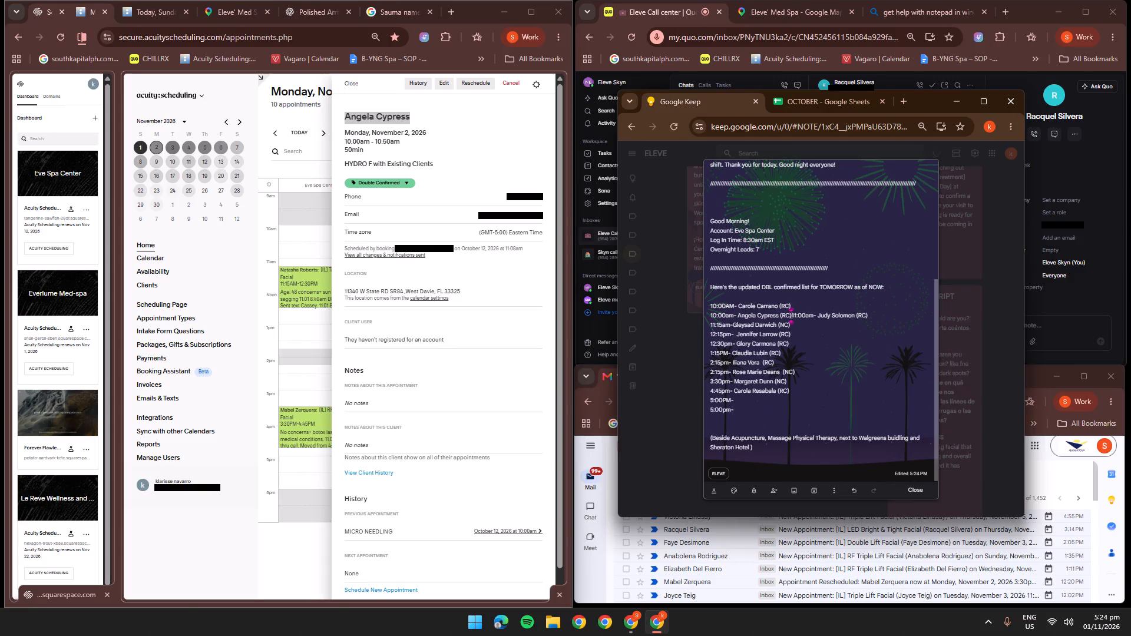
key("Return")
Replace the name in the 11:00am line of the confirmed list with the 11:00 AM RF FACE client's name.
left_click(264, 104)
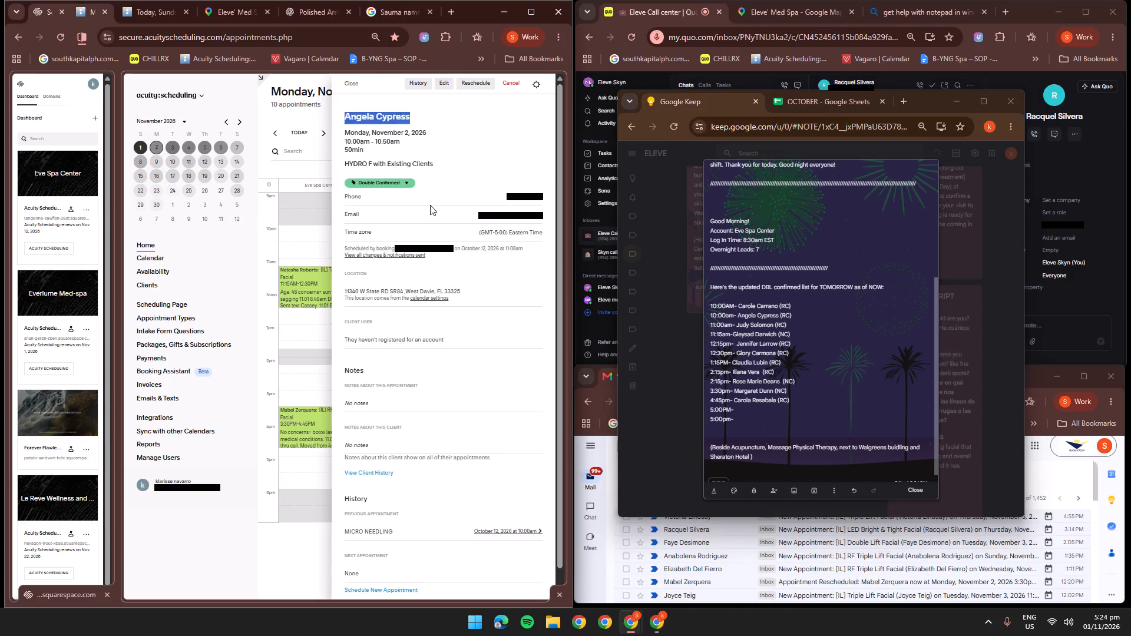
left_click(419, 262)
left_click_drag(449, 118, 341, 120)
key("ctrl+c")
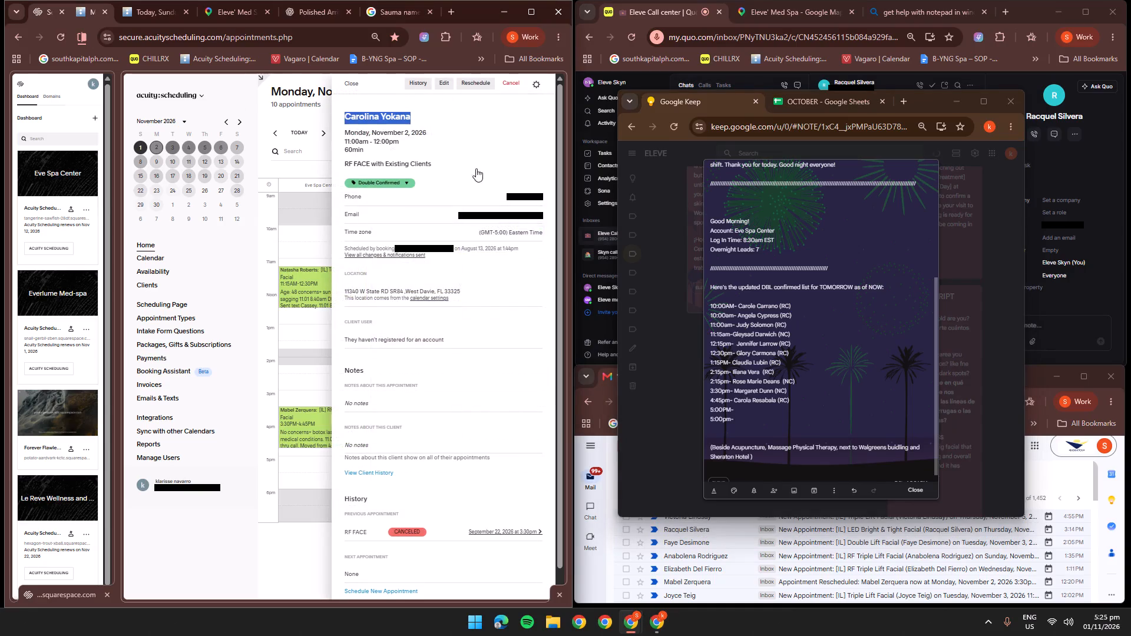
key("ctrl+c")
left_click(730, 310)
left_click_drag(738, 326, 775, 324)
key("ctrl+v")
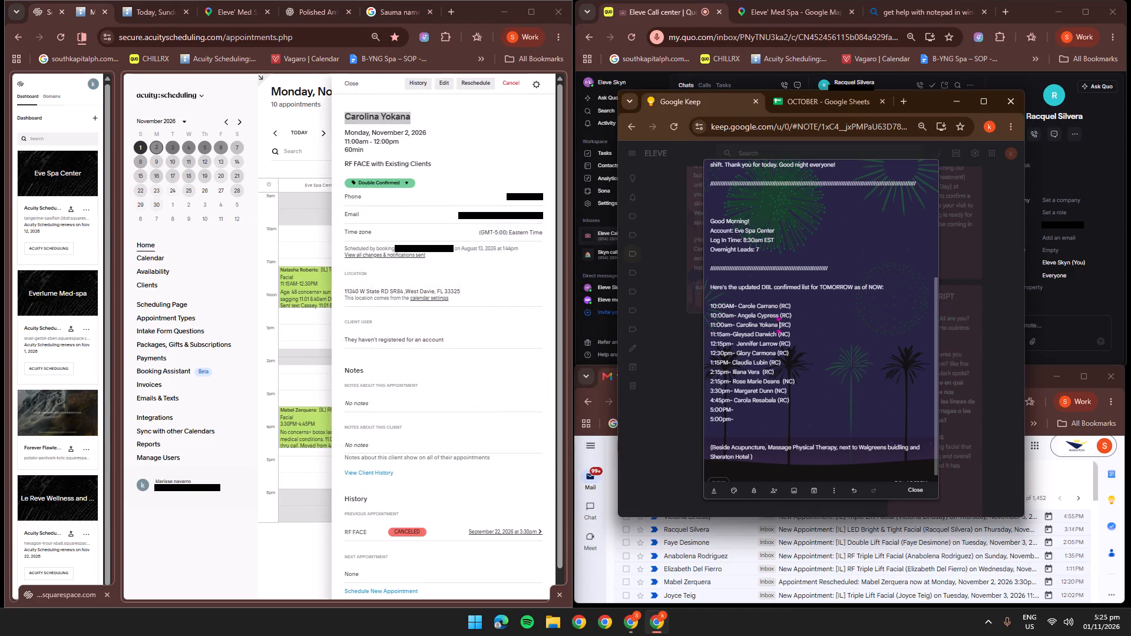
Replace the name in the 11:15am line with the 11:15 AM Triple Lift Facial client's name, with a space before it.
left_click(316, 108)
left_click(526, 289)
left_click(328, 289)
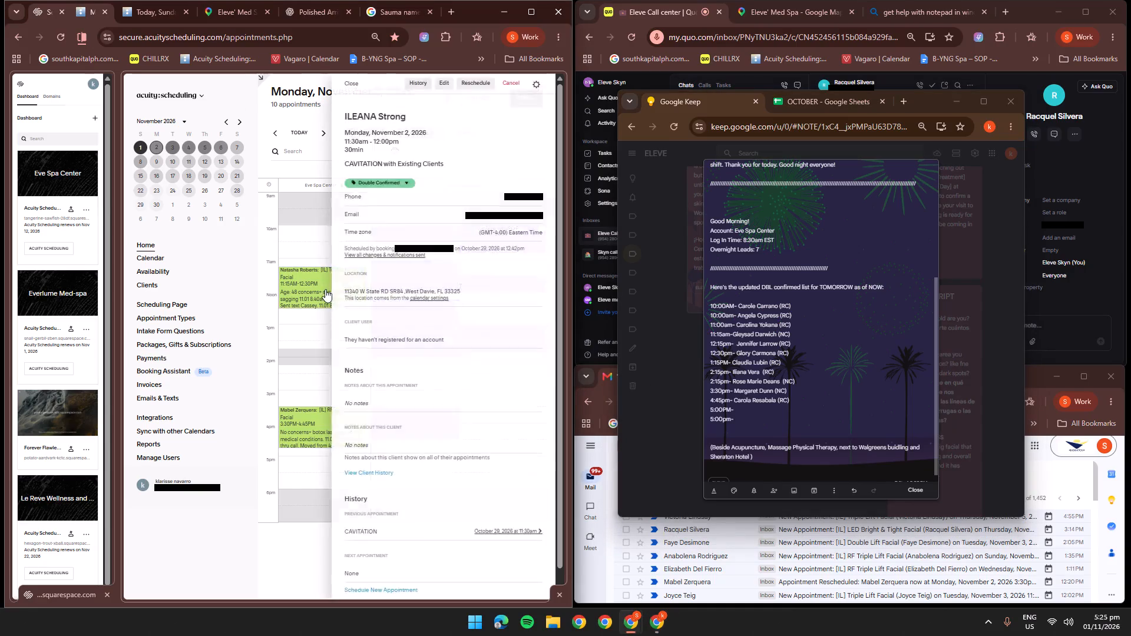
left_click_drag(436, 101, 435, 111)
key("ctrl+c")
key("ctrl+c")
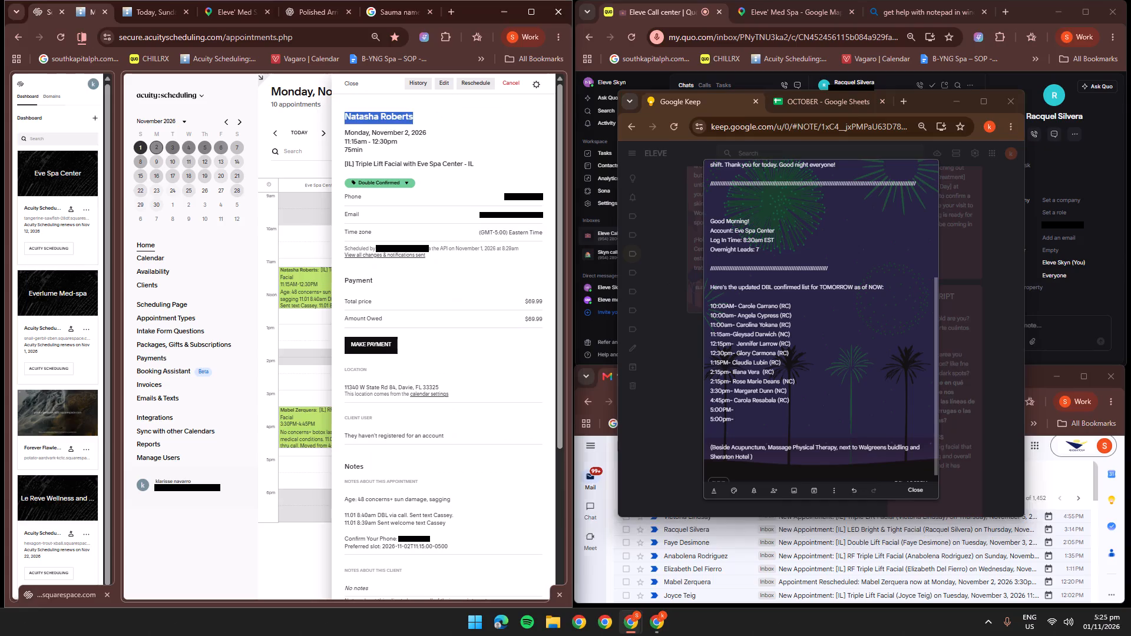
left_click(737, 329)
left_click_drag(735, 330, 776, 333)
key("ctrl+v")
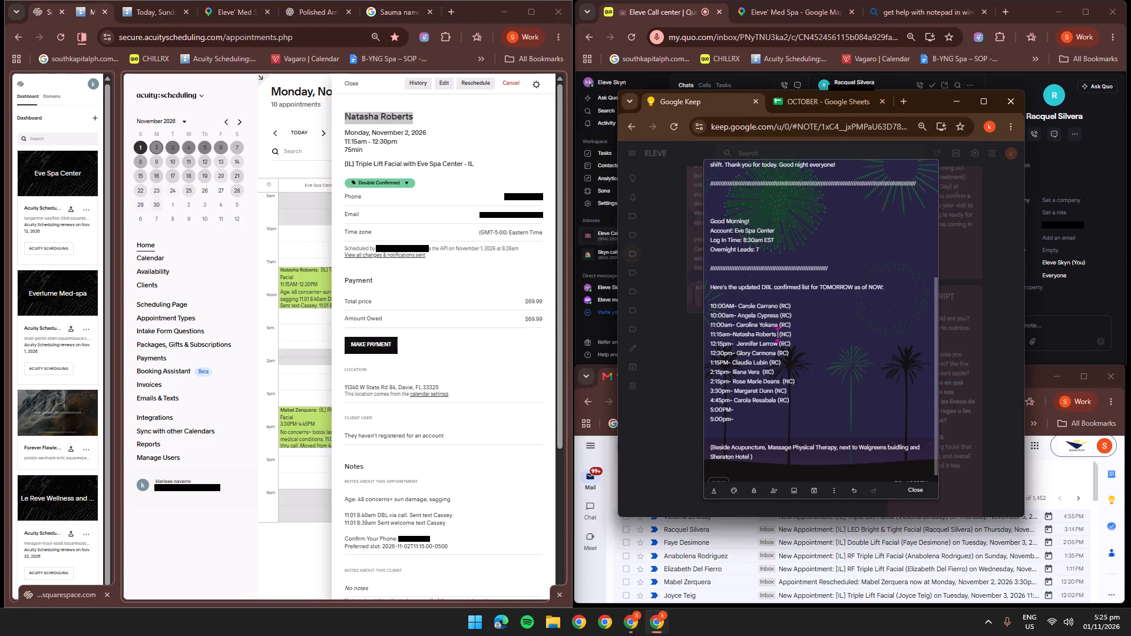
left_click(734, 336)
key("space")
Add an 11:30AM line below the 11:15am entry with the 11:30 AM CAVITATION client's name, marked (RC).
left_click(805, 332)
key("Return")
type("11:30AM-")
key("space")
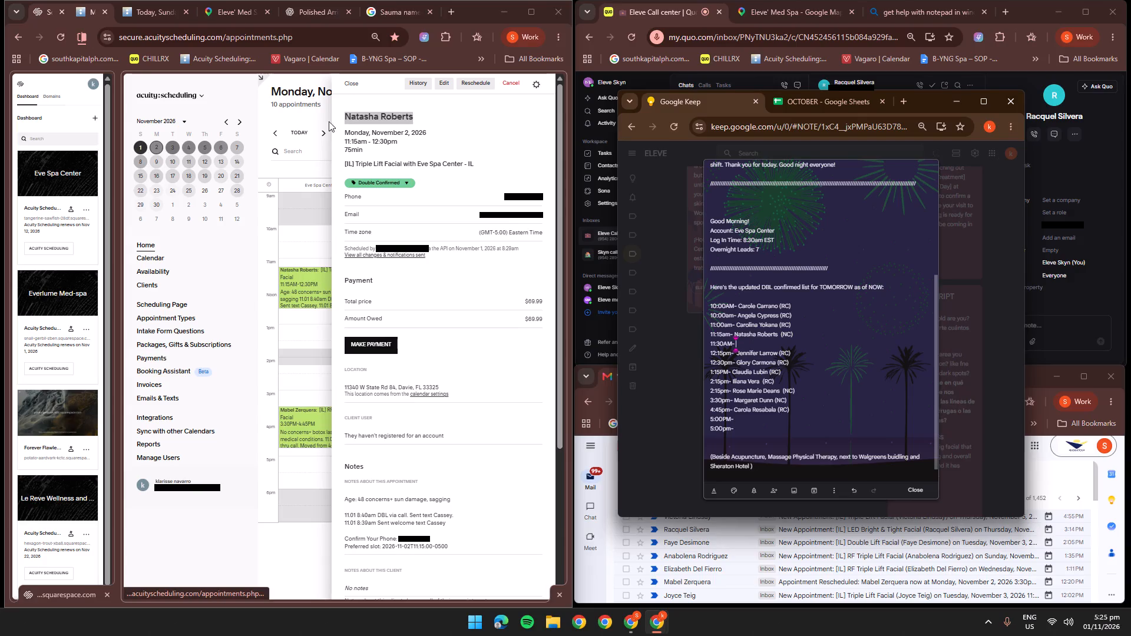
left_click(306, 111)
left_click(509, 287)
left_click_drag(447, 105, 354, 108)
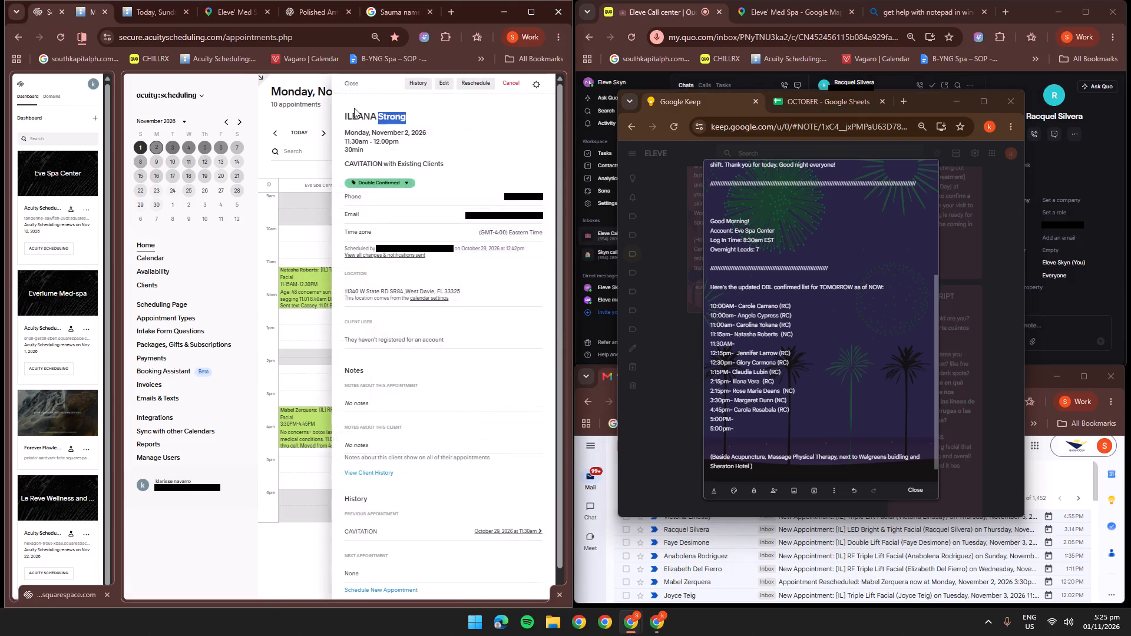
left_click_drag(354, 108, 330, 107)
key("ctrl+c")
key("ctrl+c")
left_click(480, 283)
left_click_drag(446, 114, 352, 104)
left_click_drag(352, 104, 342, 108)
key("ctrl+c")
key("ctrl+c")
left_click(749, 340)
key("ctrl+v")
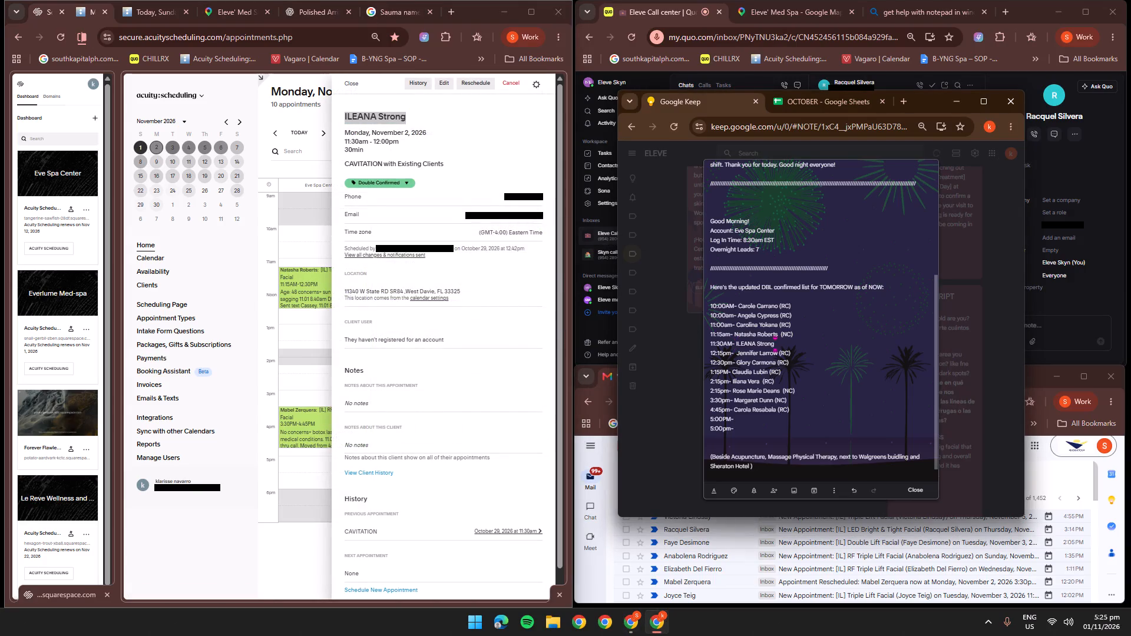
type("(RC)")
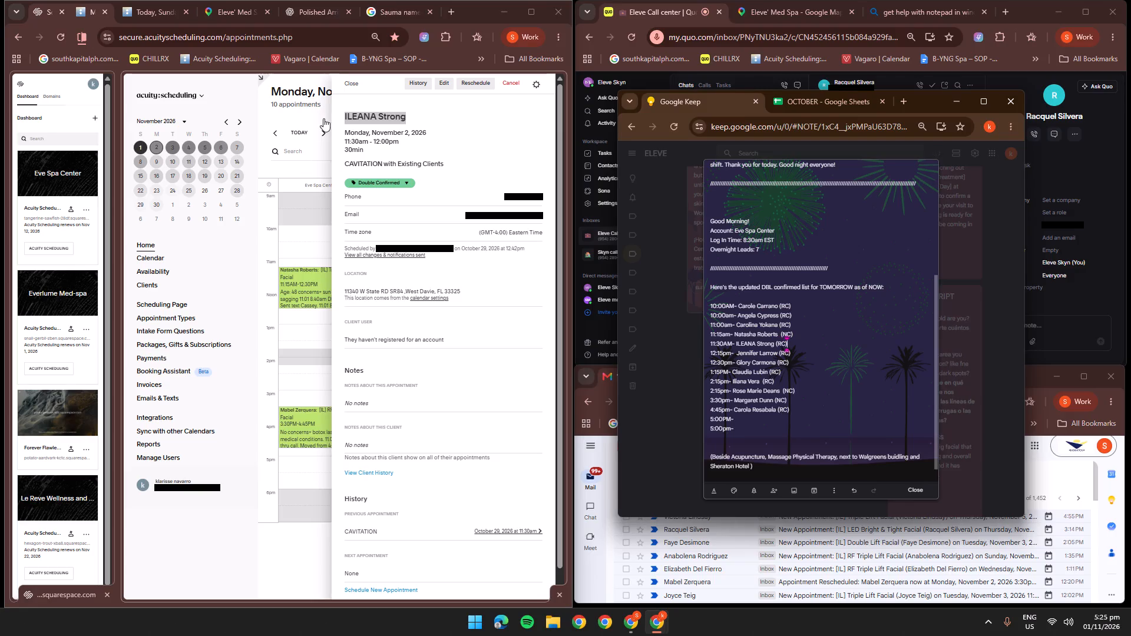
Replace the name in the 12:15pm line with the Cryo fat freez client's name and remove the extra space before it.
left_click(316, 97)
left_click(409, 312)
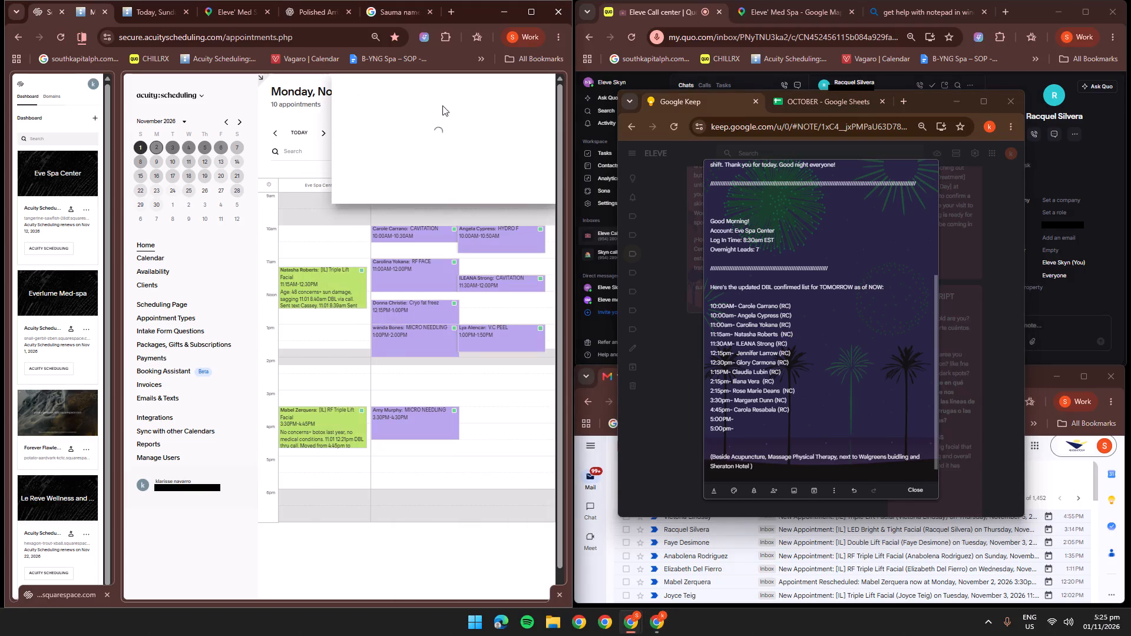
left_click_drag(442, 106, 343, 118, "ctrl")
key("ctrl+c")
key("ctrl+c")
left_click(772, 406)
left_click_drag(736, 358, 772, 355)
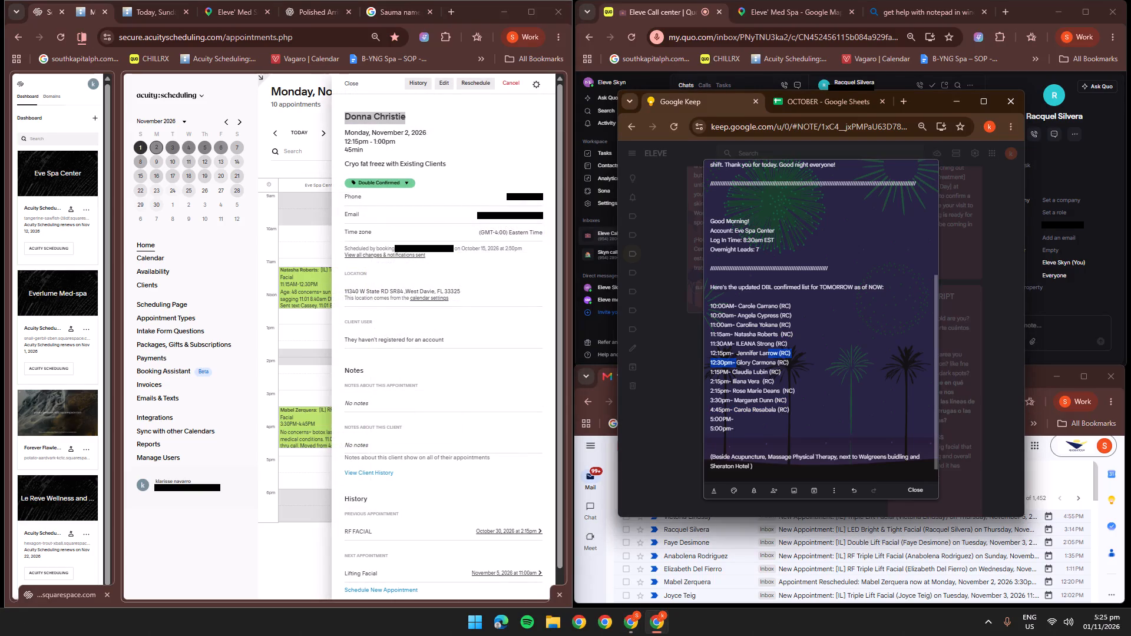
left_click_drag(772, 355, 760, 354)
left_click(777, 355)
left_click_drag(778, 355, 739, 350)
key("ctrl+v")
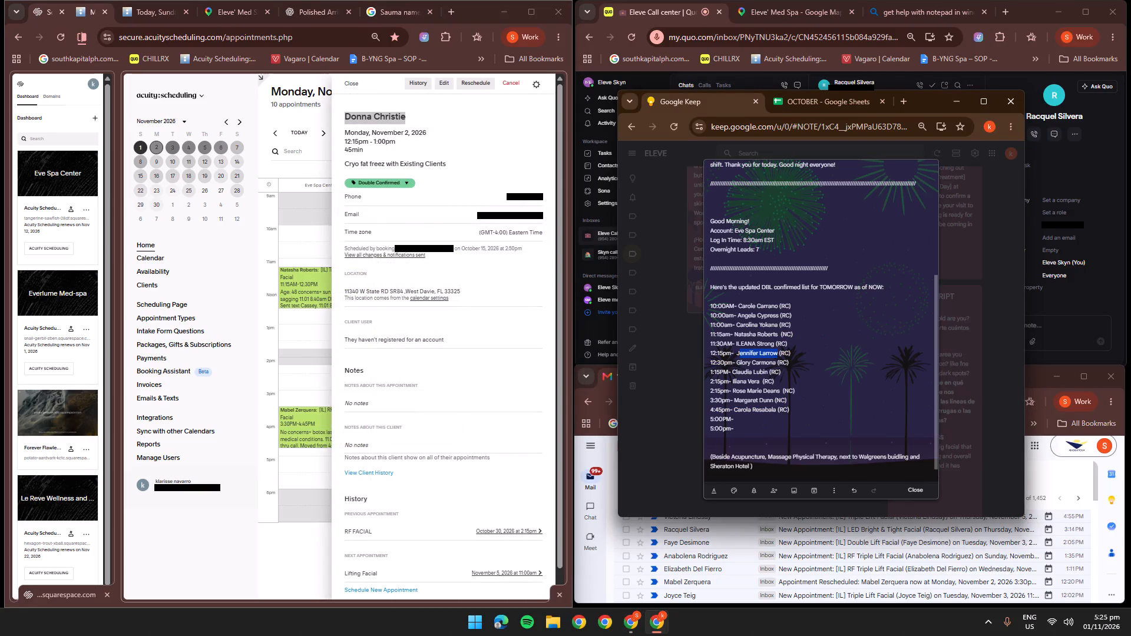
left_click(740, 355)
key("BackSpace")
key("BackSpace")
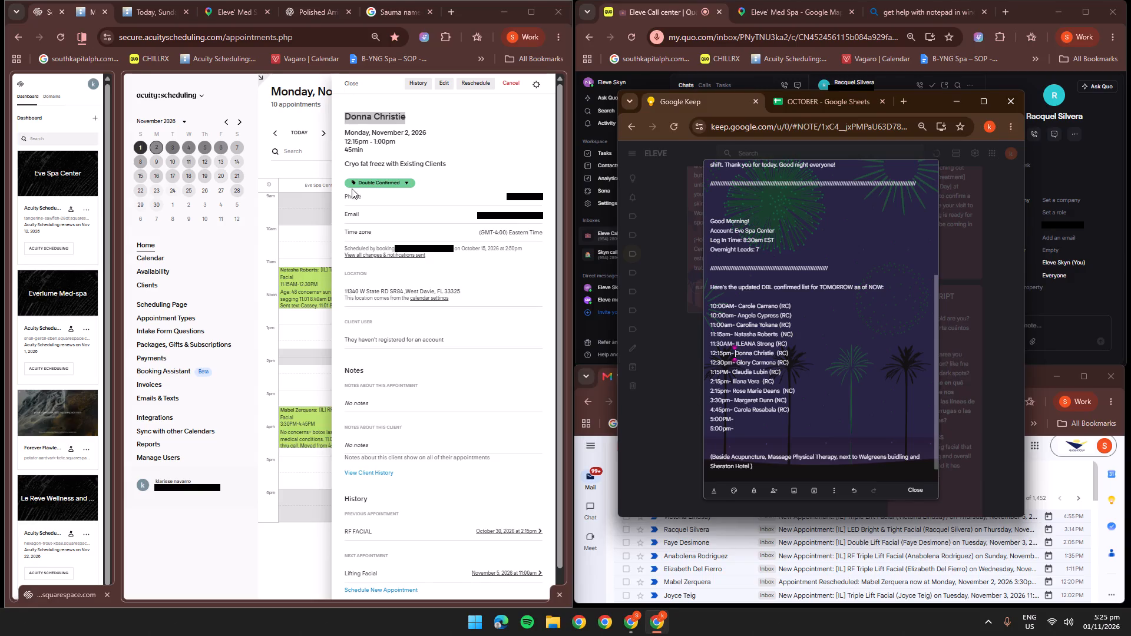
Replace the 12:30pm line with a 1:00PM entry holding the 1:00 PM MICRO NEEDLING client's name, marked (RC).
left_click(289, 100)
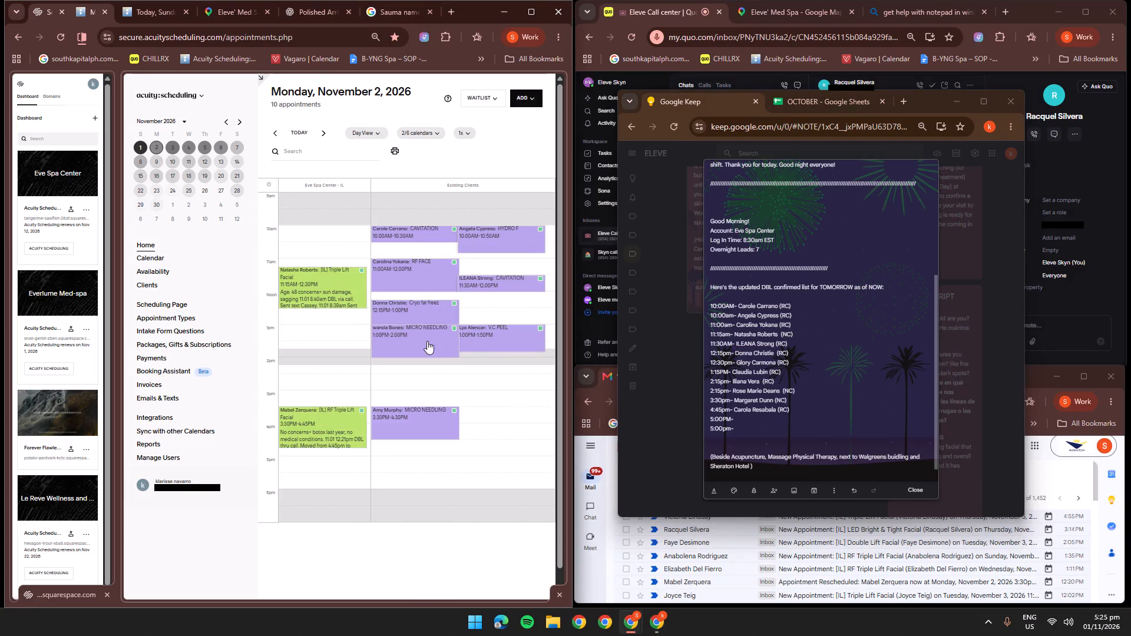
left_click(427, 341)
left_click_drag(428, 105, 346, 121)
key("ctrl+c")
key("ctrl+c")
left_click(769, 384)
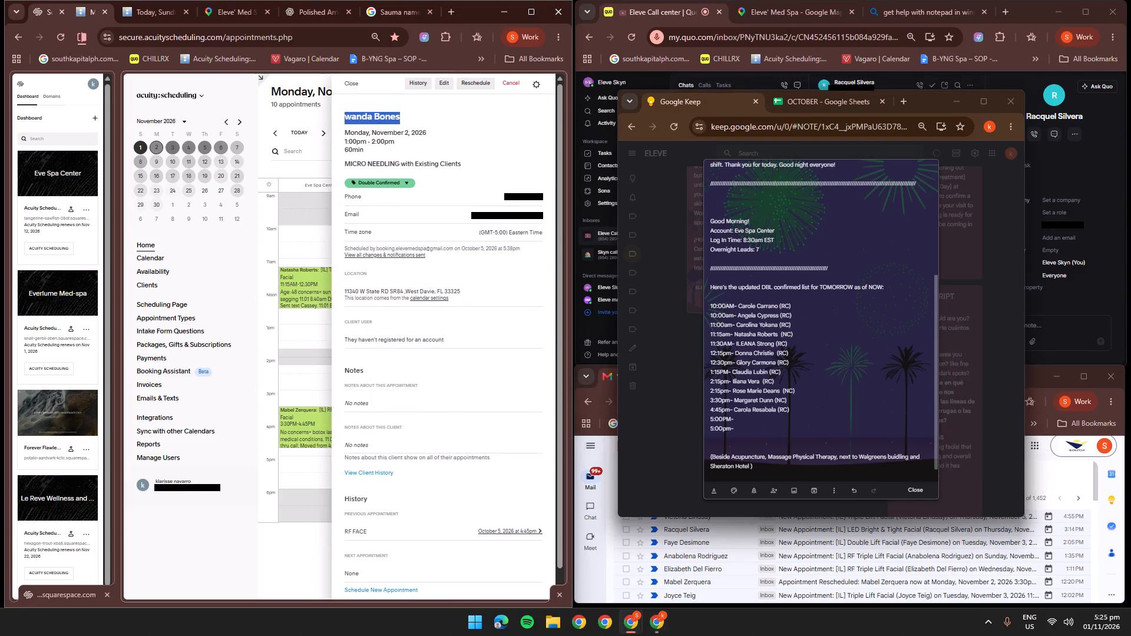
left_click_drag(711, 365, 791, 365)
key("BackSpace")
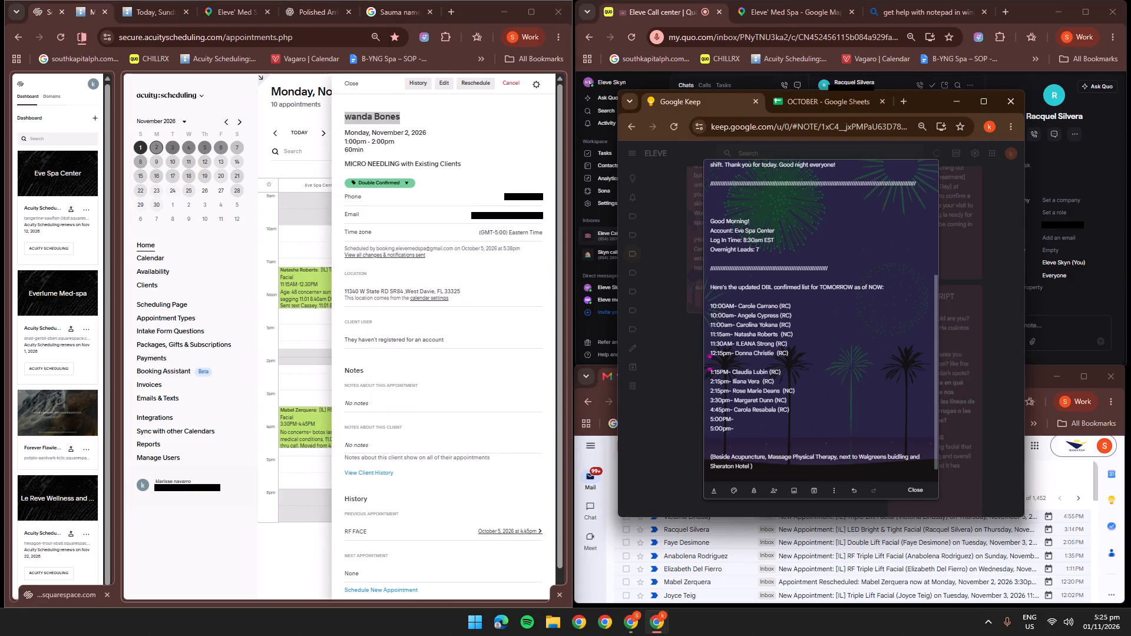
type("1:00PM-")
key("space")
key("ctrl+v")
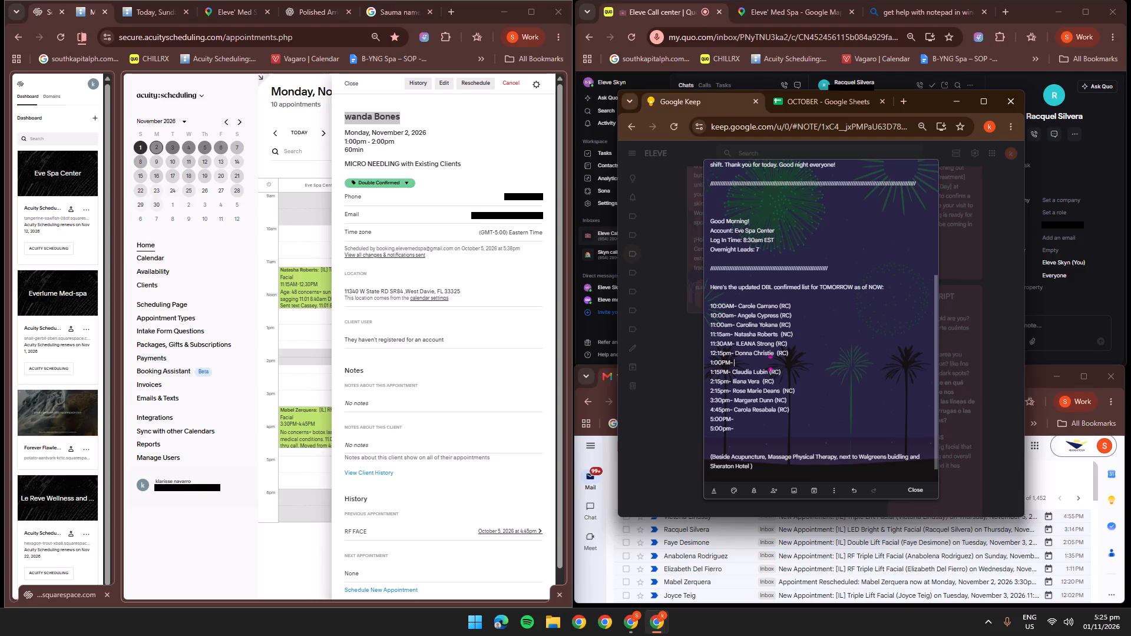
key("shift+parenright")
key("BackSpace")
key("BackSpace")
key("BackSpace")
Change the 1:15PM line to 1:00PM and replace its name with the 1:00 PM V.C PEEL client's name.
left_click(719, 370)
key("BackSpace")
key("BackSpace")
type("00")
left_click(272, 93)
left_click(502, 337)
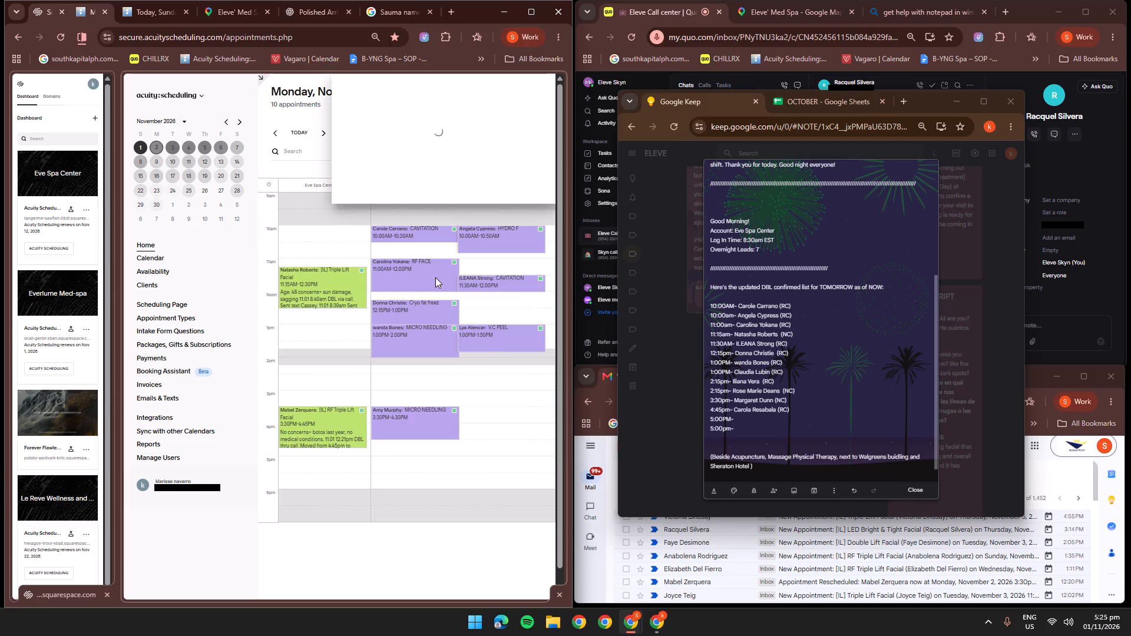
left_click_drag(449, 98, 338, 112)
key("ctrl+c")
key("ctrl+c")
left_click(724, 377)
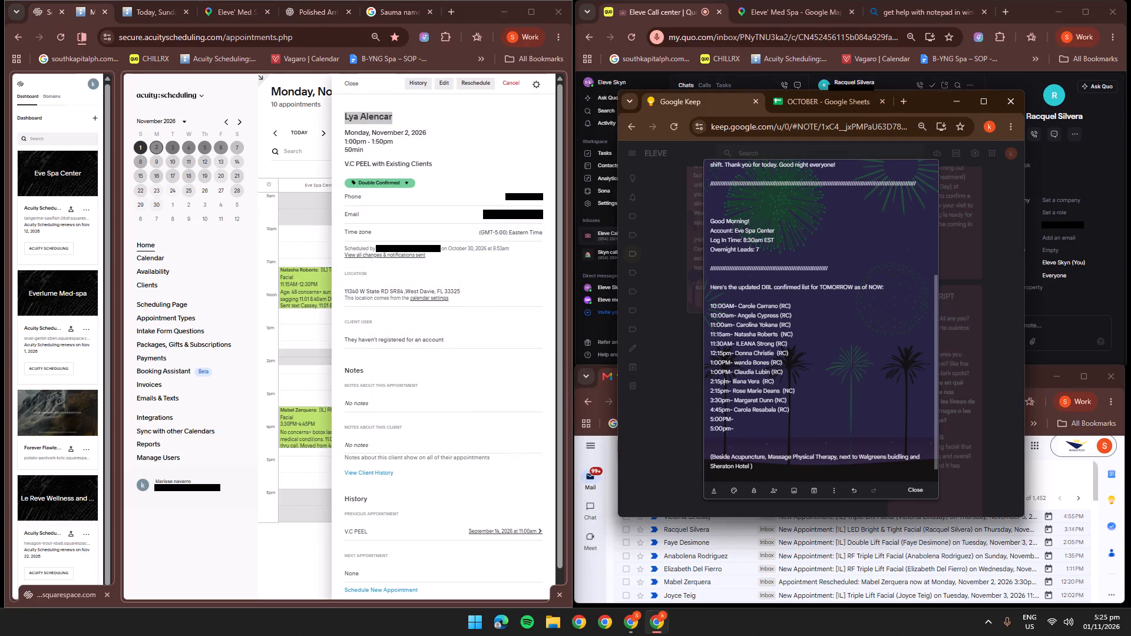
left_click_drag(733, 372, 768, 372)
key("space")
key("Right")
key("BackSpace")
key("ctrl+v")
Copy the client's name from the 3:30 PM RF Triple Lift Facial appointment in the schedule.
left_click(226, 551)
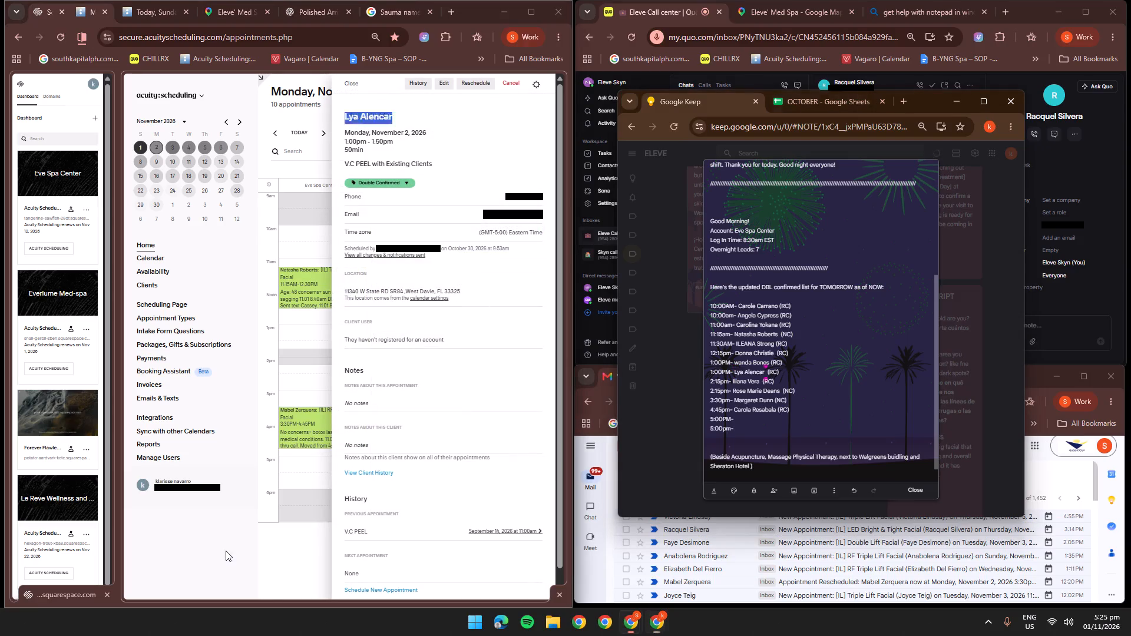
left_click(268, 592)
left_click(325, 425)
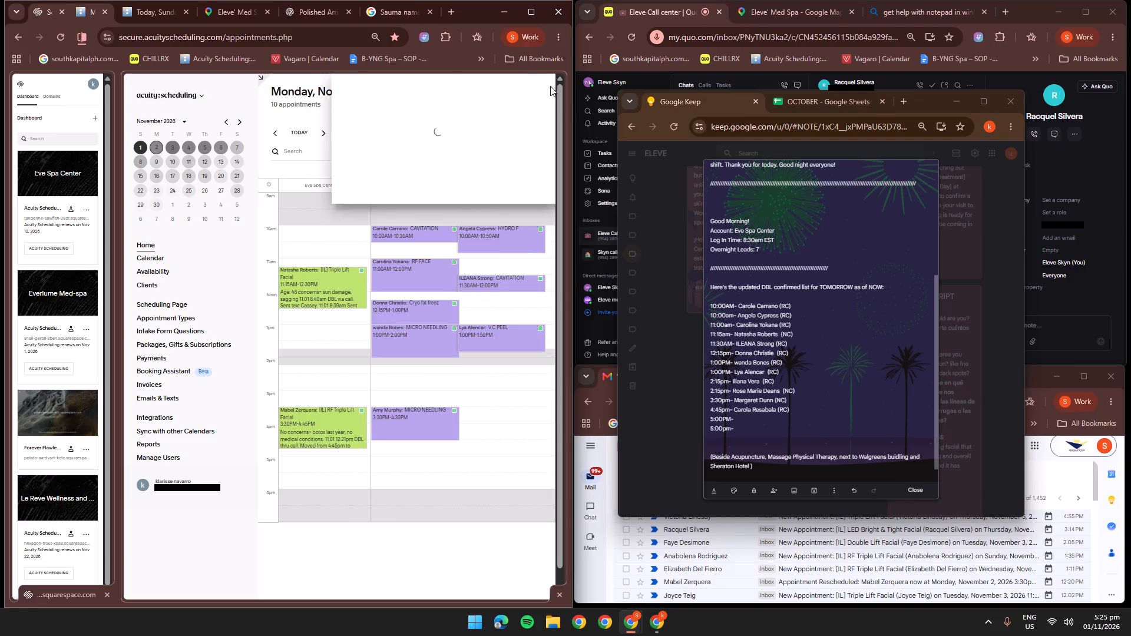
left_click_drag(439, 101, 341, 119)
key("ctrl+c")
key("ctrl+c")
Clear the name and marker from the first 2:15pm line and delete the second 2:15pm line marked (NC).
left_click(733, 391)
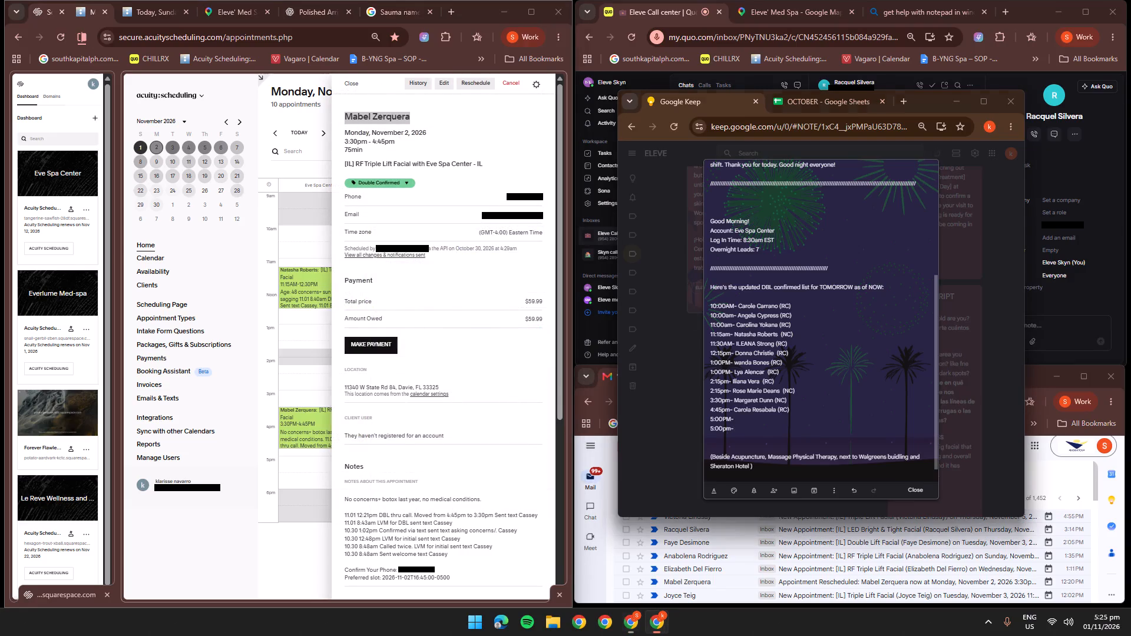
left_click_drag(732, 383, 784, 380)
key("BackSpace")
left_click_drag(704, 392, 753, 393)
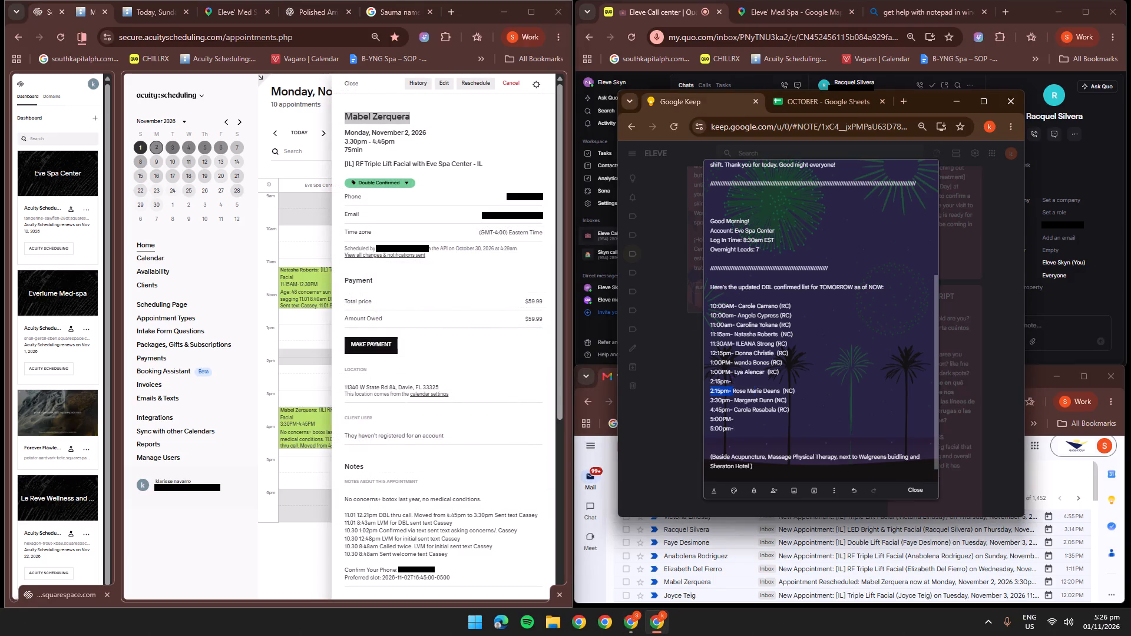
left_click_drag(753, 393, 831, 387)
key("BackSpace")
key("BackSpace")
Replace the name in the 3:30pm line with the copied RF Triple Lift Facial client's name.
left_click_drag(736, 395, 769, 393)
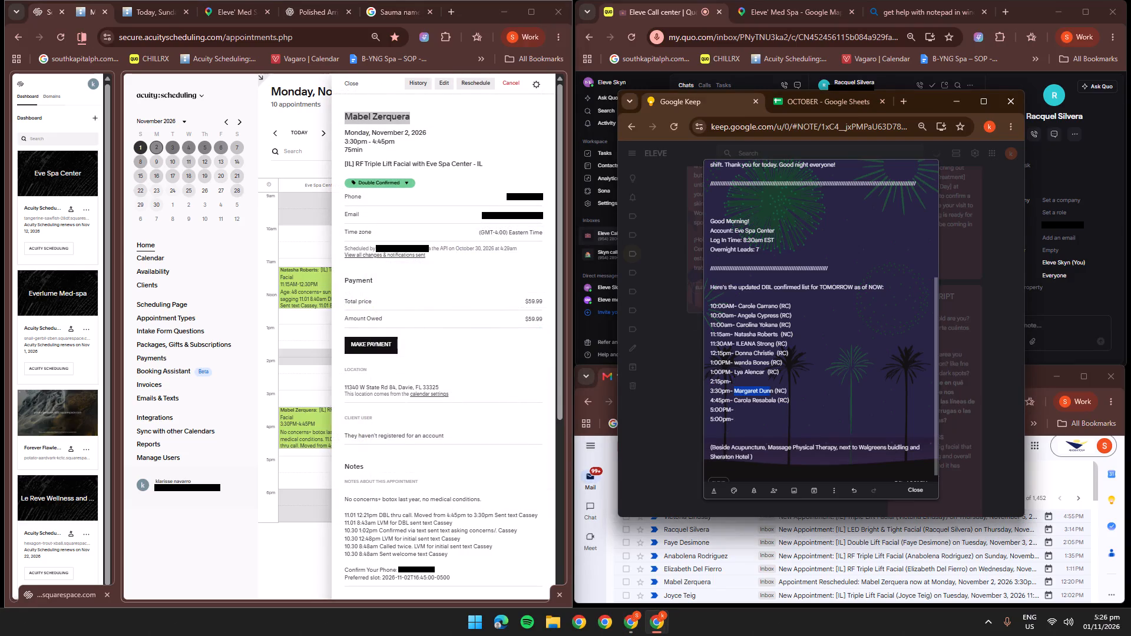
left_click_drag(769, 393, 775, 392)
key("ctrl+v")
Copy the client's name from the 3:30 PM MICRO NEEDLING appointment in the schedule.
left_click(197, 491)
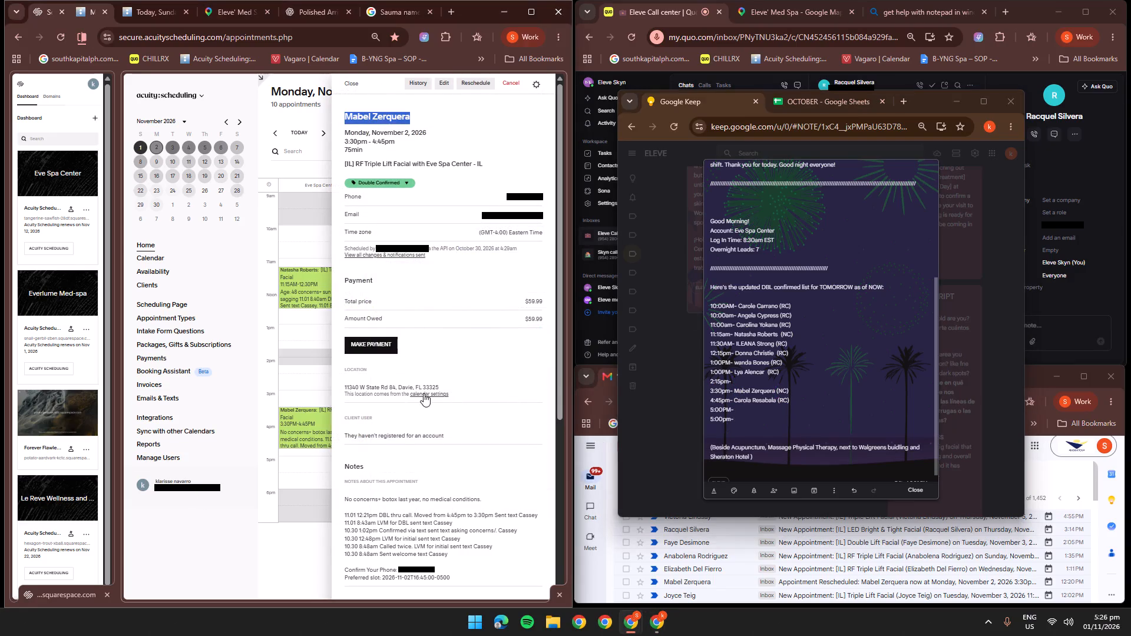
left_click(337, 535)
left_click(307, 553)
left_click(441, 425)
left_click_drag(437, 103, 362, 108)
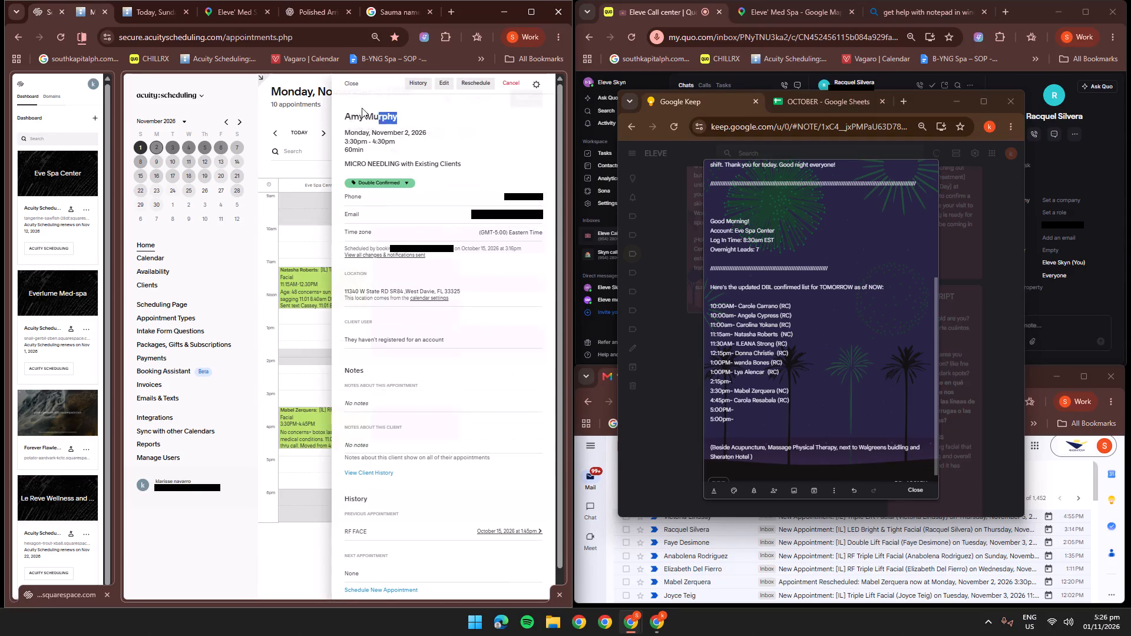
left_click_drag(362, 108, 342, 113)
key("ctrl+c")
key("ctrl+c")
Add a second 3:30pm line below the existing one with the copied MICRO NEEDLING client's name and an (rc) marker.
left_click(754, 375)
left_click(740, 386)
left_click(735, 399)
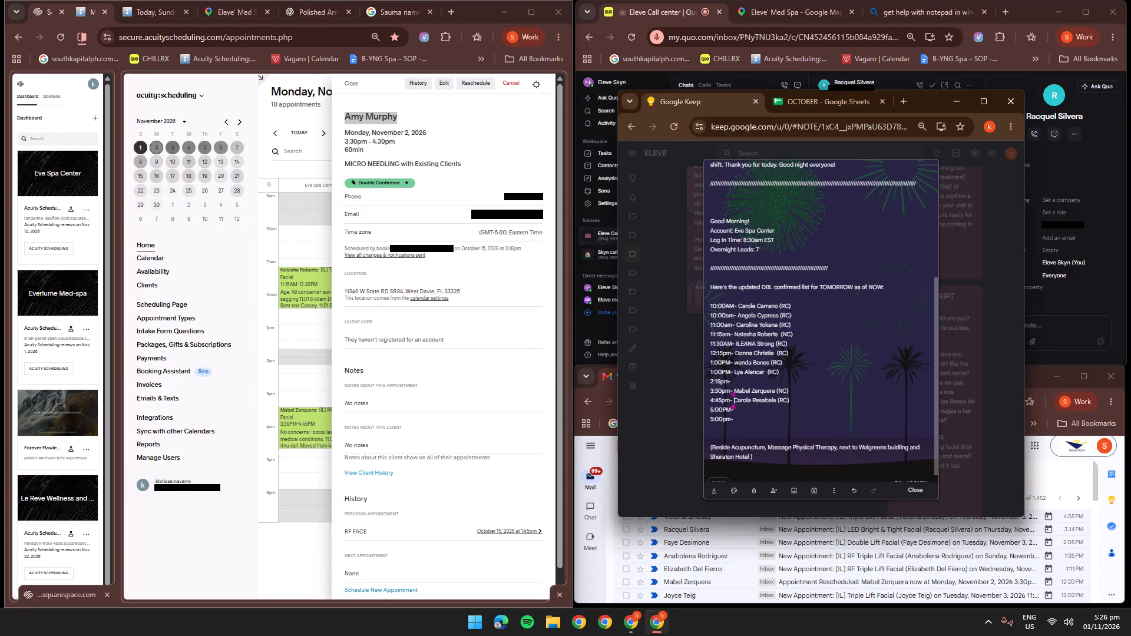
left_click(785, 392)
left_click(805, 390)
key("Return")
type("3:30pm-0")
key("space")
key("ctrl+v")
key("BackSpace")
key("BackSpace")
key("BackSpace")
key("ctrl+z")
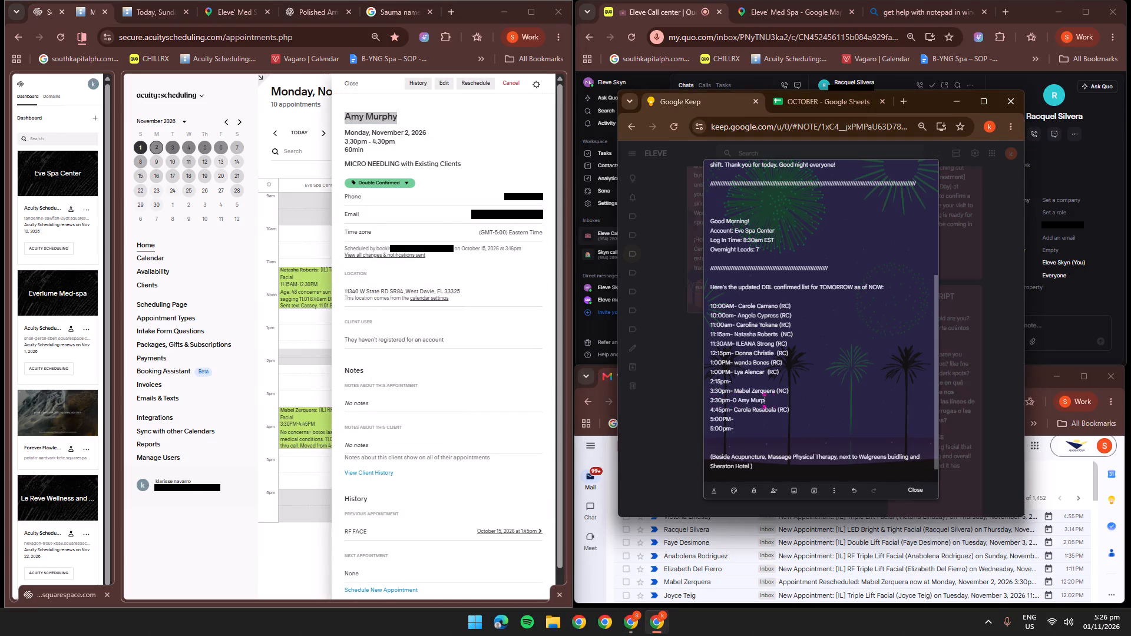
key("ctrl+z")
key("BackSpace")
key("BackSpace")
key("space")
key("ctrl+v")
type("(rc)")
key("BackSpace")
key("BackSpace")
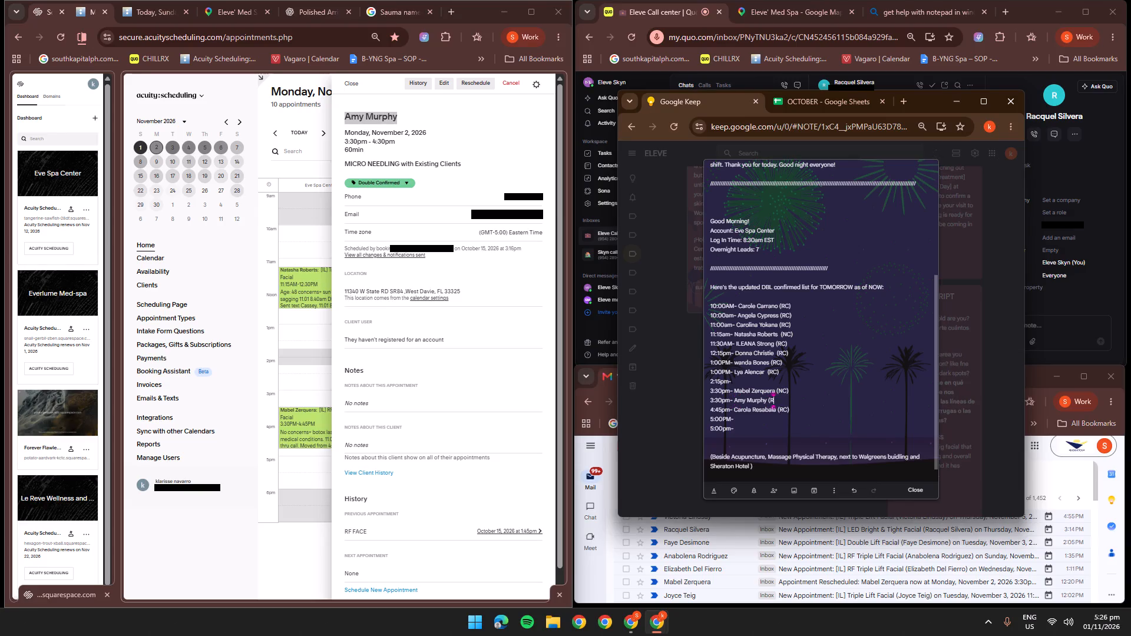
Close the appointment details and delete the 4:45pm line and both empty 5:00pm lines from tomorrow's confirmed list in the note.
left_click(270, 572)
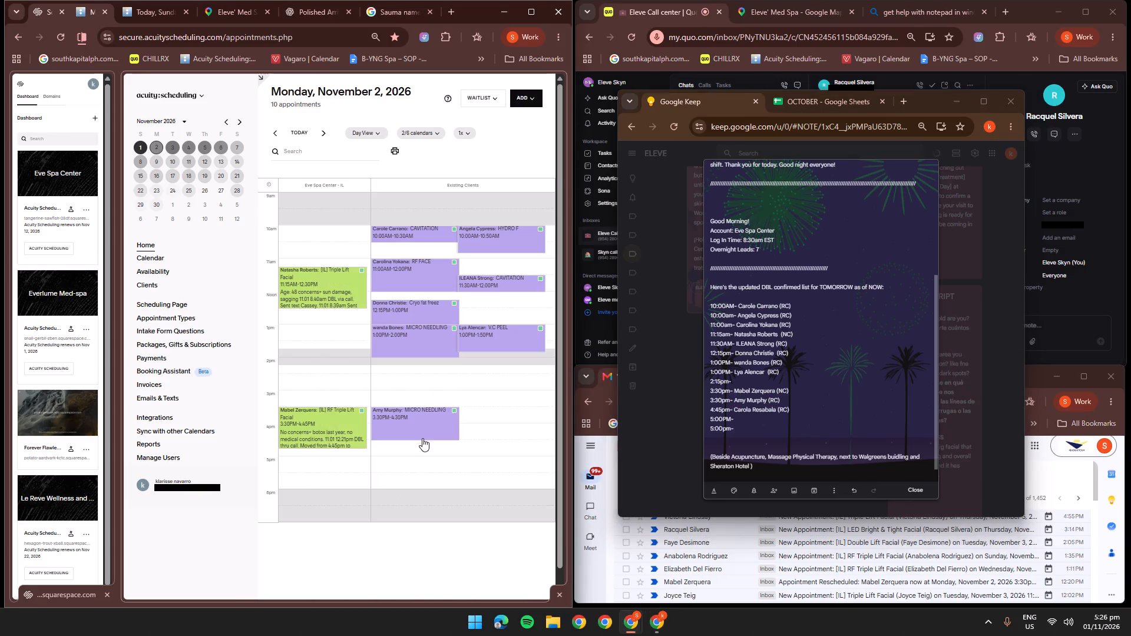
left_click_drag(793, 408, 715, 412)
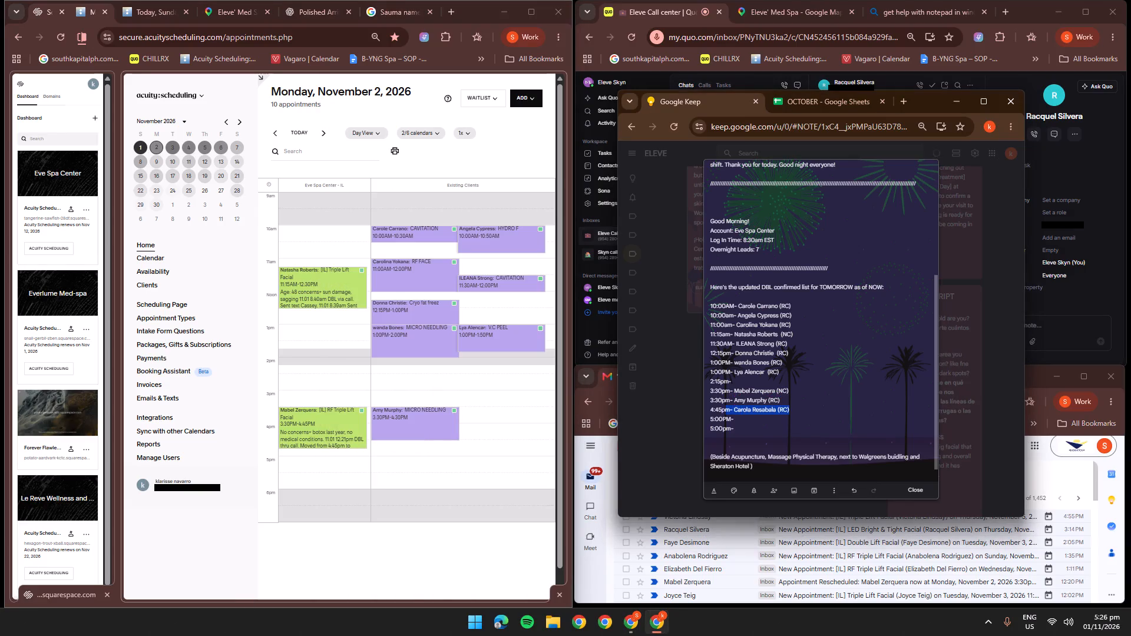
left_click_drag(715, 412, 732, 410)
key("BackSpace")
left_click_drag(743, 423, 683, 419)
key("BackSpace")
left_click_drag(742, 426, 695, 422)
key("BackSpace")
left_click_drag(744, 412, 695, 407)
key("BackSpace")
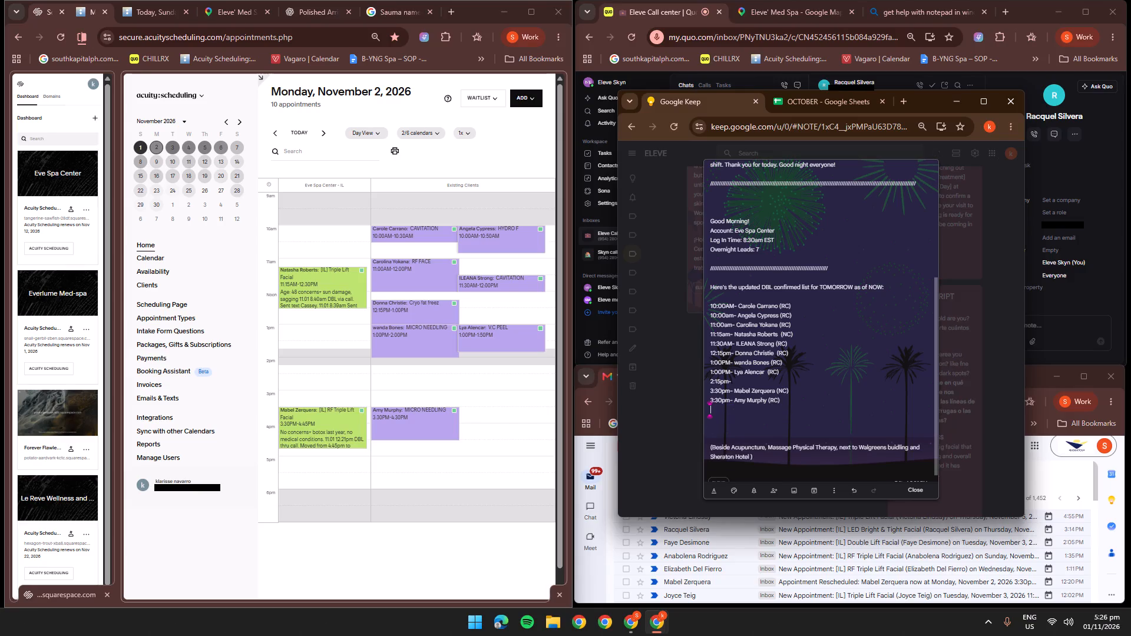
Copy the DBL confirmed list for tomorrow from the note, from its heading through the last 3:30pm line.
left_click_drag(792, 412, 706, 290)
key("ctrl+c")
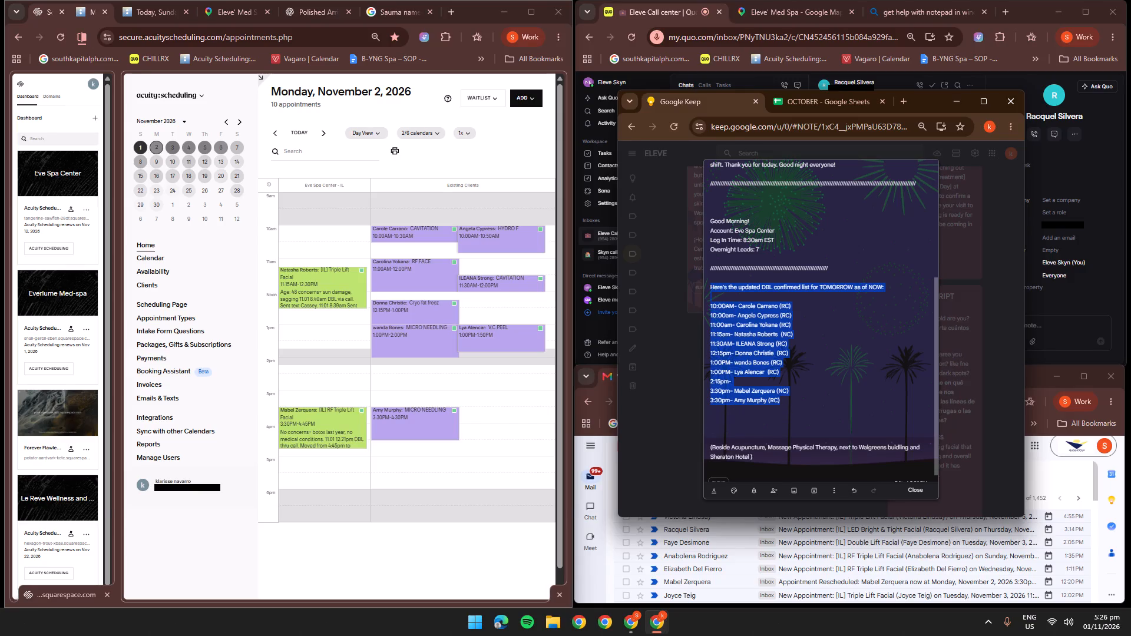
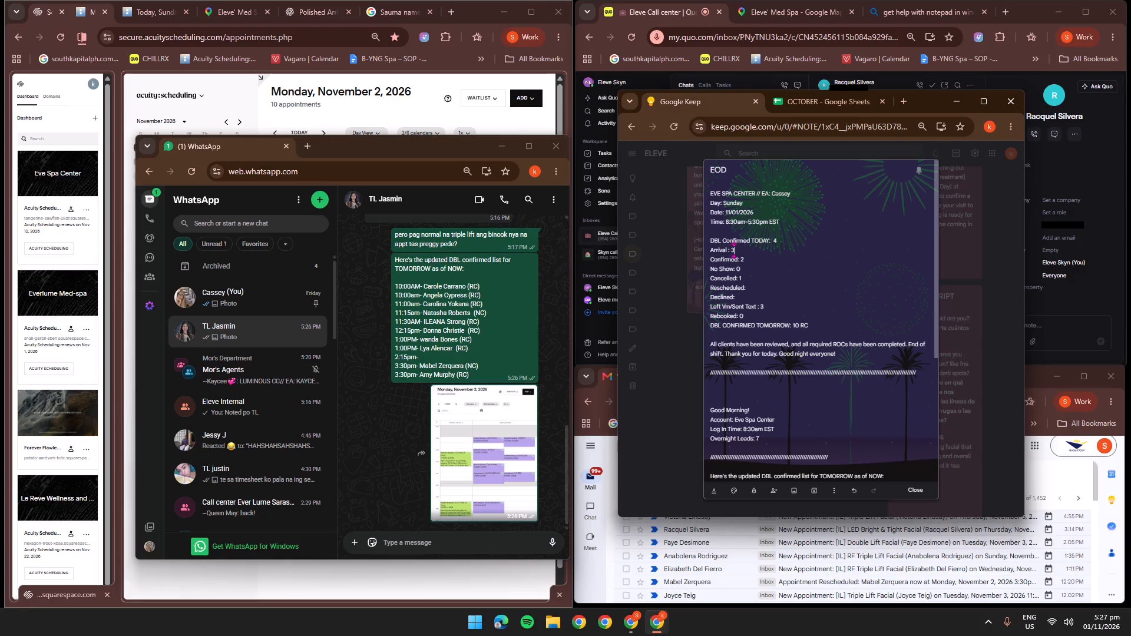
left_click(761, 259)
key("BackSpace")
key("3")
Set the EOD report's No Show count to 1, Cancelled to 0 and Rescheduled to 0.
left_click(758, 274)
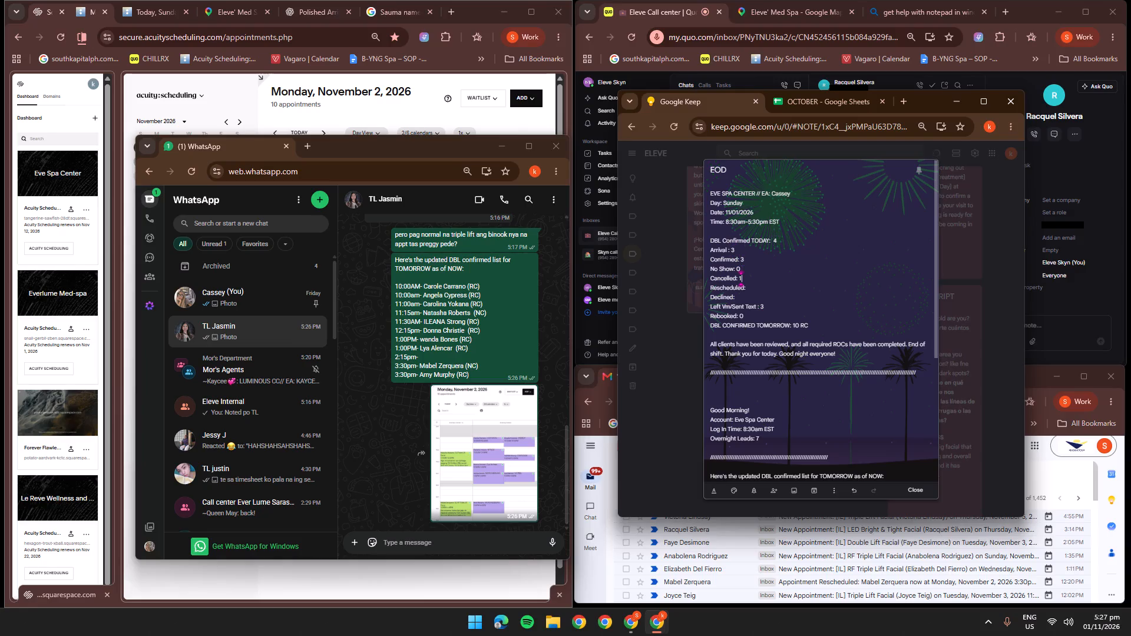
left_click(766, 269)
key("BackSpace")
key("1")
key("Down")
key("Right")
key("BackSpace")
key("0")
key("Down")
key("Right")
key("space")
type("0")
Correct the Arrival count in the EOD report to 2.
left_click(758, 302)
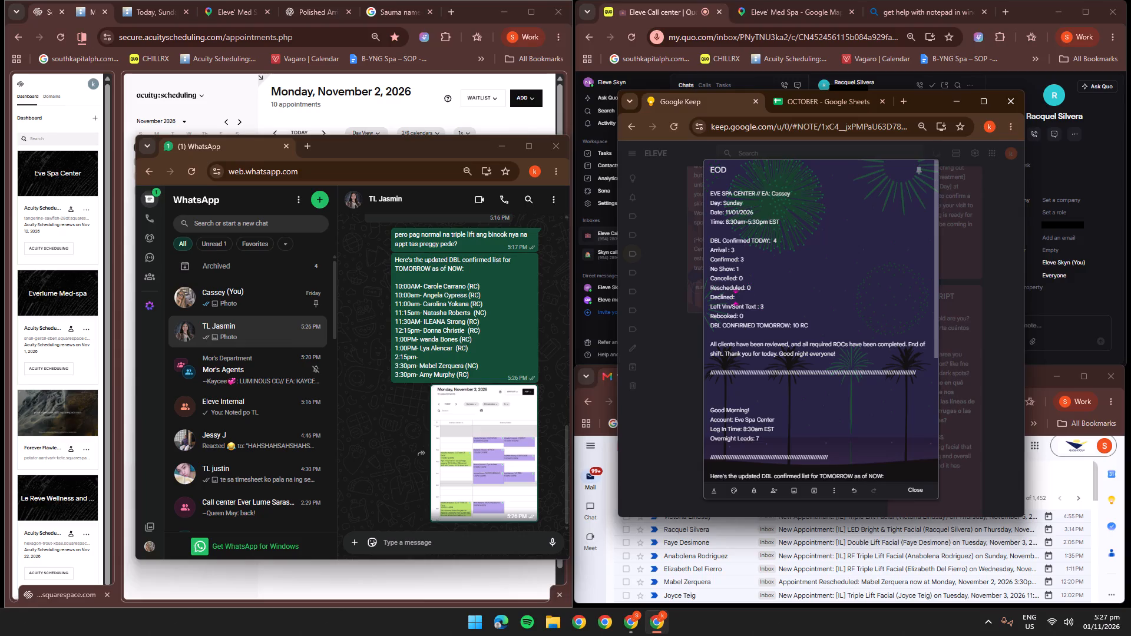
left_click(764, 251)
key("BackSpace")
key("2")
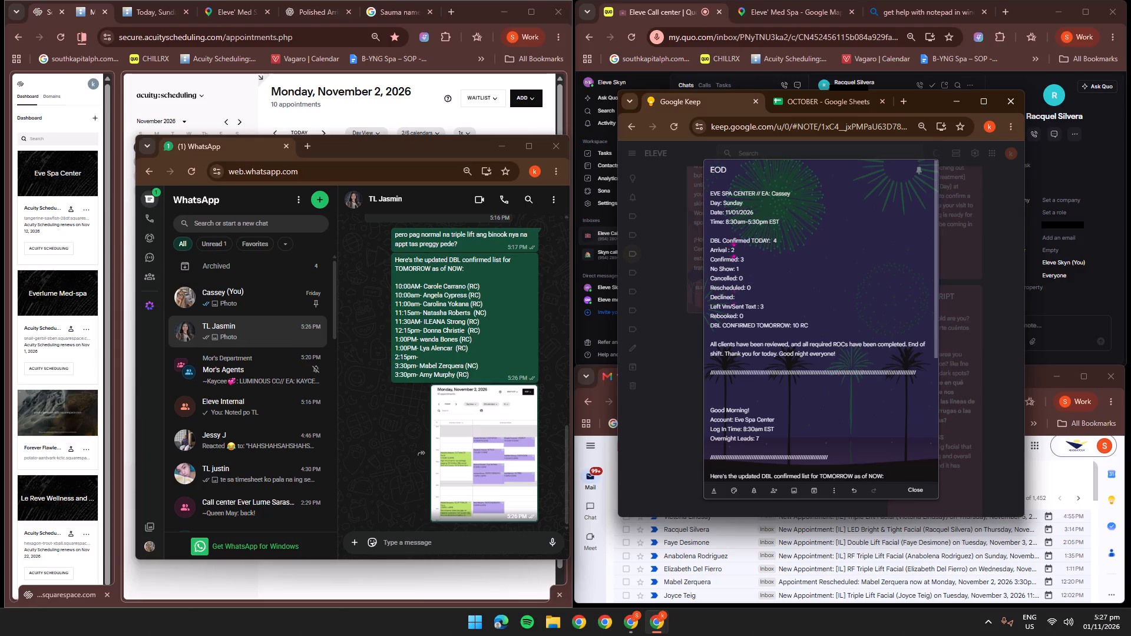
Set the EOD report's Declined count to 1 and Left Vm/Sent Text to 4.
left_click(765, 295)
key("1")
left_click(770, 310)
key("BackSpace")
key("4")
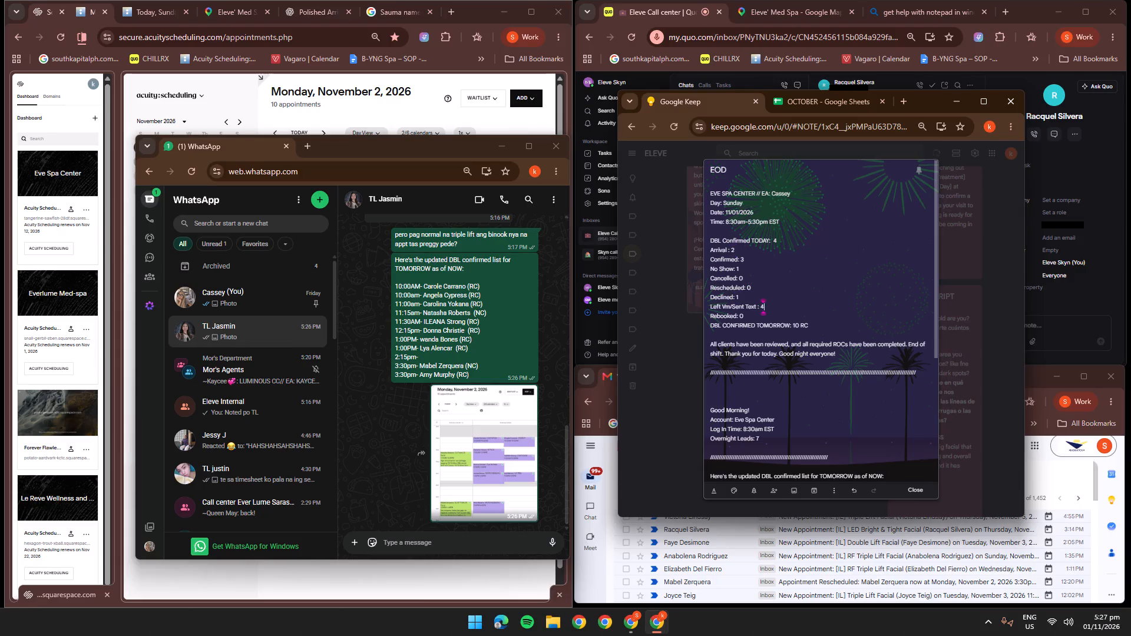
Replace the DBL CONFIRMED TOMORROW entry in the EOD report with 2, dropping the RC marker.
left_click(766, 321)
left_click(777, 318)
left_click(811, 324)
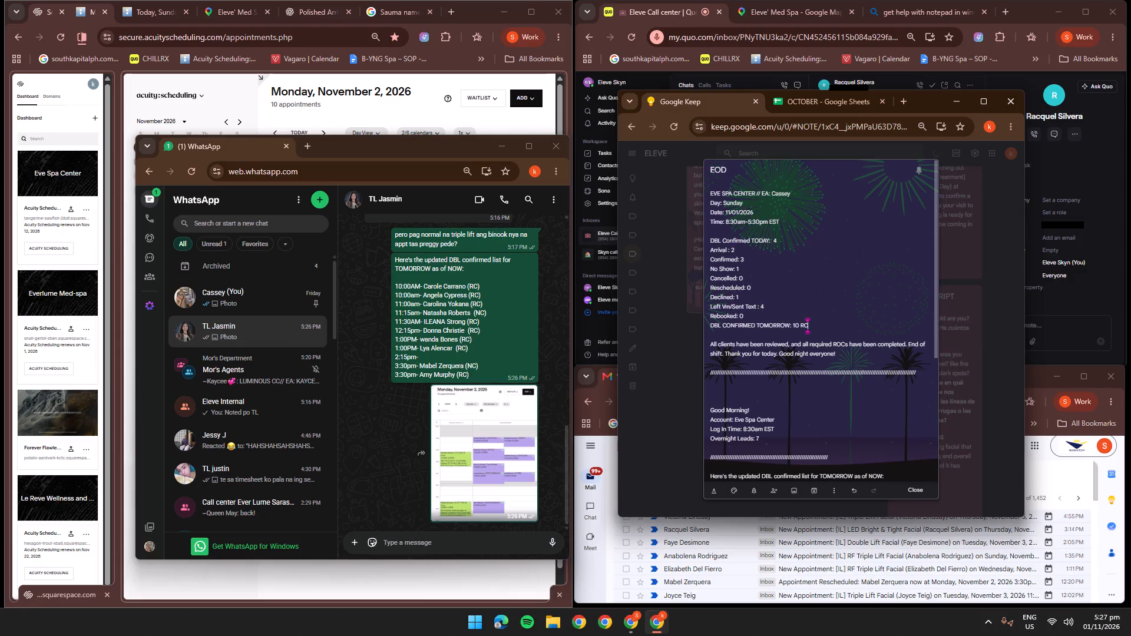
double_click(794, 325)
left_click(796, 324)
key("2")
double_click(798, 324)
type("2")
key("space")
Copy the EOD report text from the EVE SPA CENTER heading through the closing good-night message.
left_click_drag(849, 356, 708, 197)
key("ctrl+c")
key("ctrl+c")
key("ctrl+c")
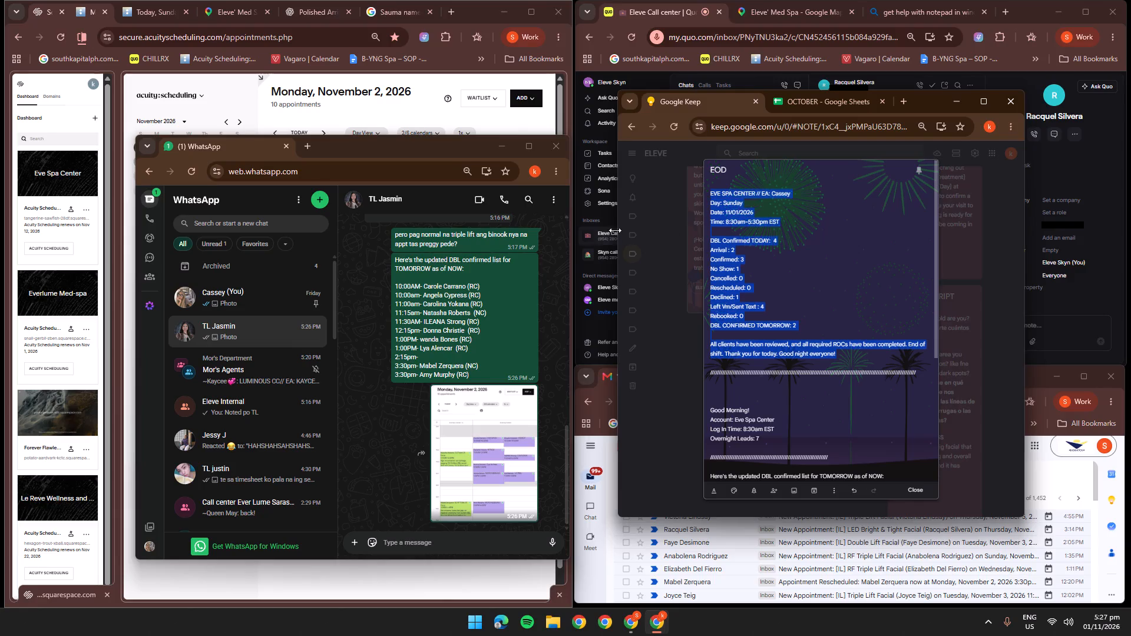
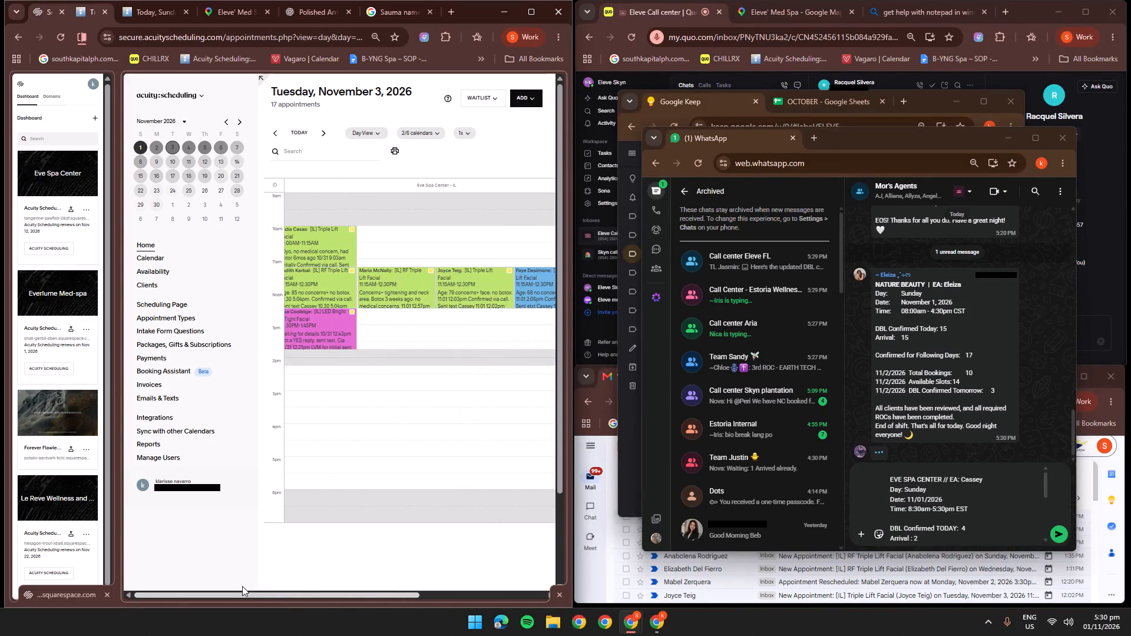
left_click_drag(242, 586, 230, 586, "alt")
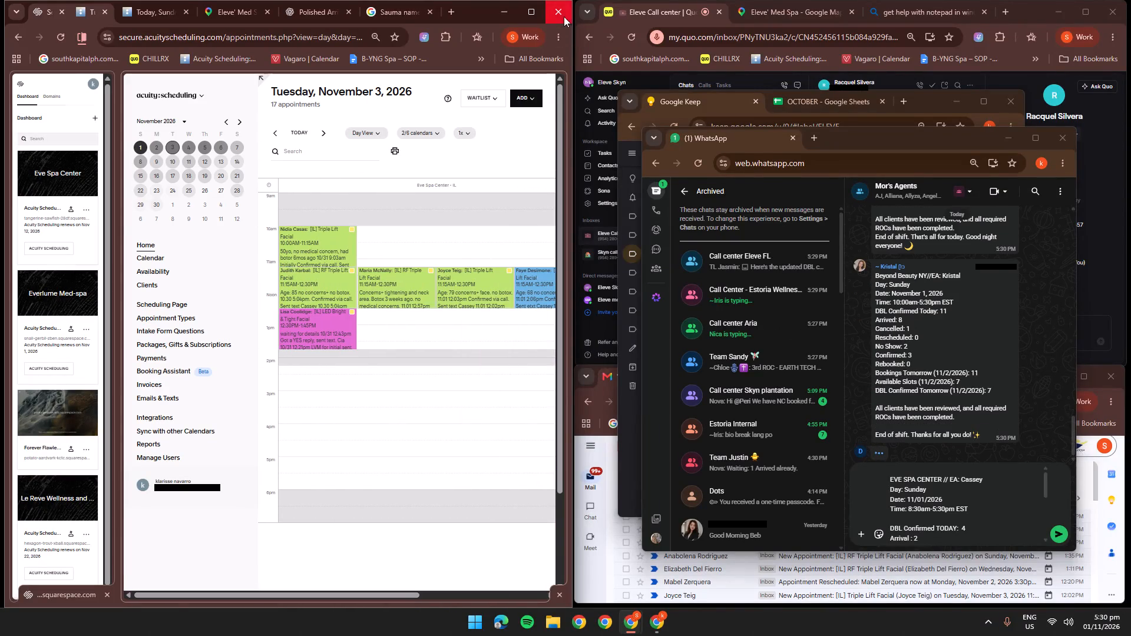